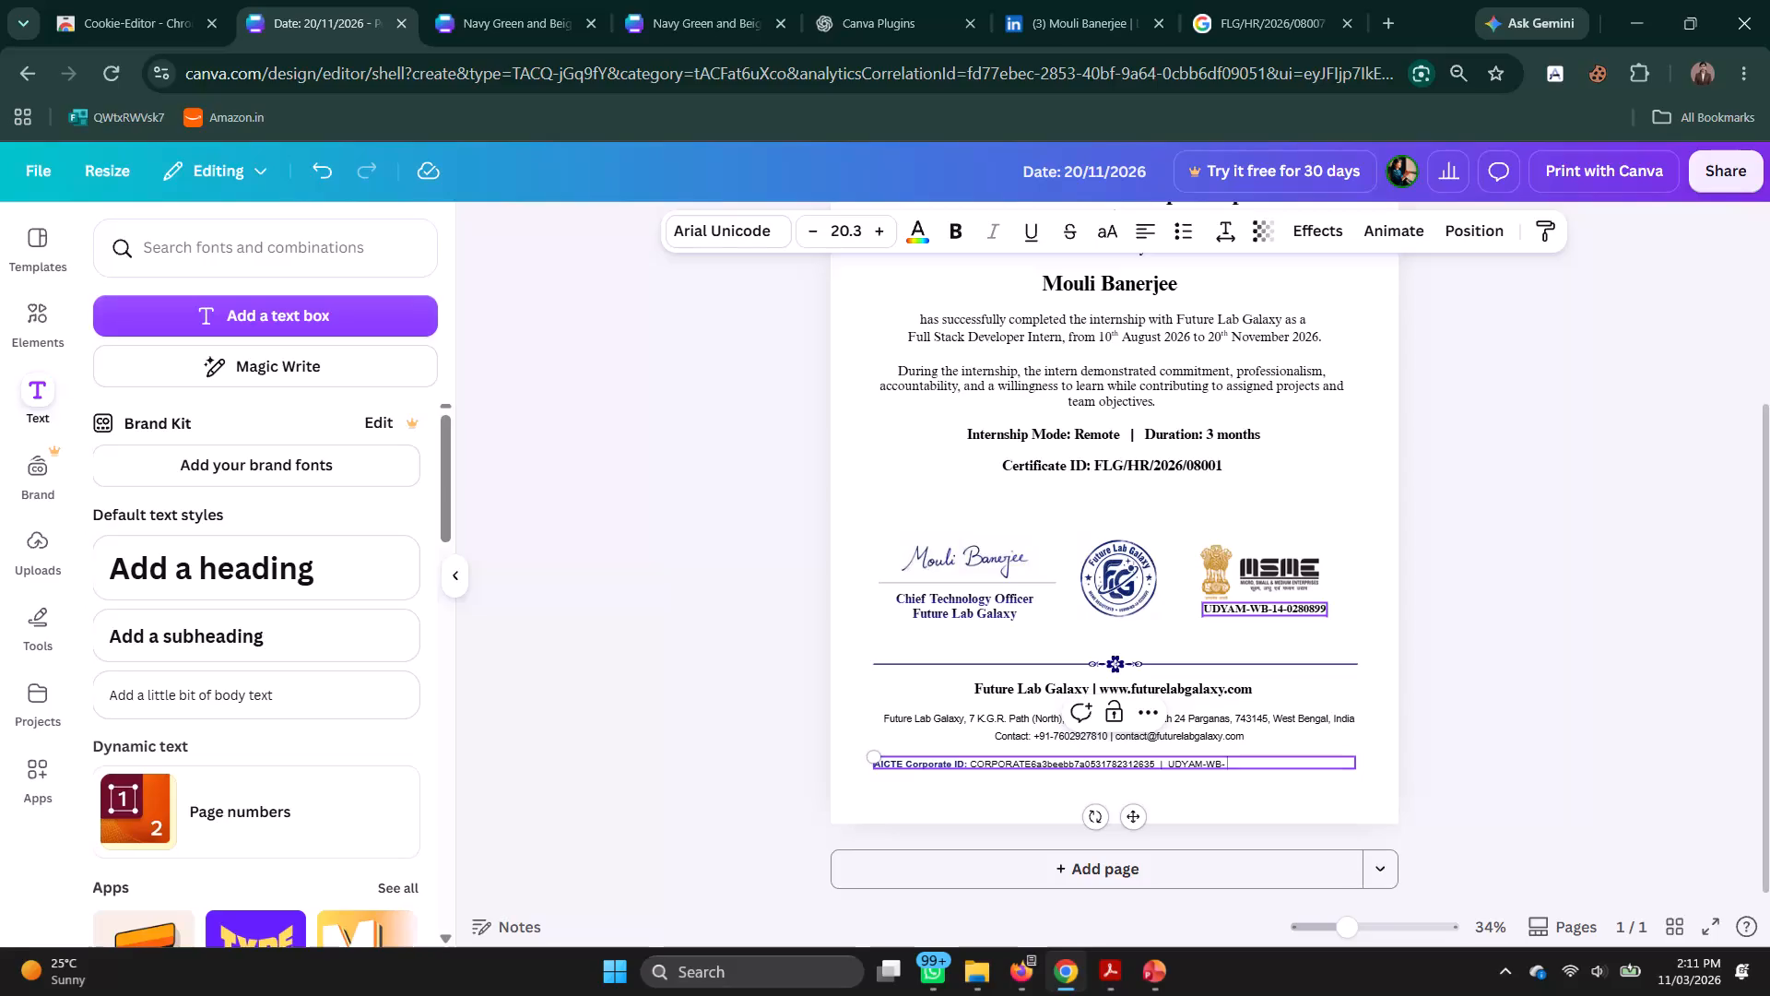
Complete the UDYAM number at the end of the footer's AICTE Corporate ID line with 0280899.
key(BackSpace)
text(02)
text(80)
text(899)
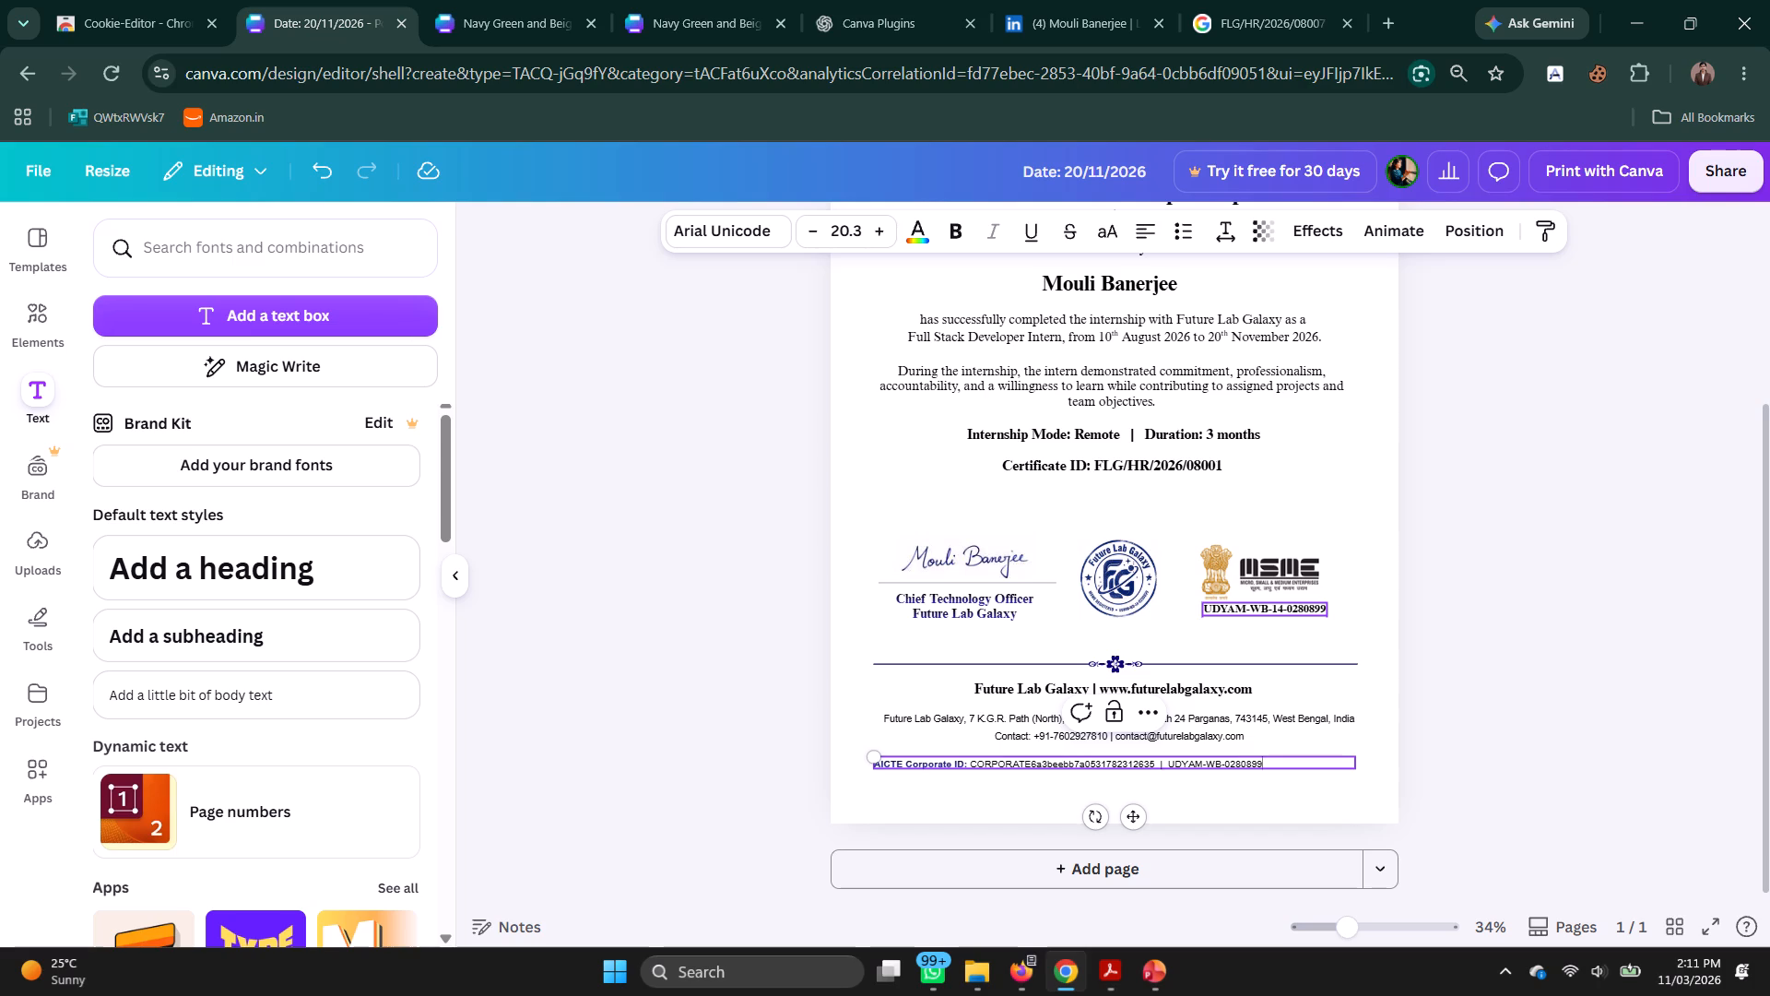
Centre-align the AICTE Corporate ID line at the bottom of the certificate.
click(1275, 611)
click(1147, 243)
click(1153, 766)
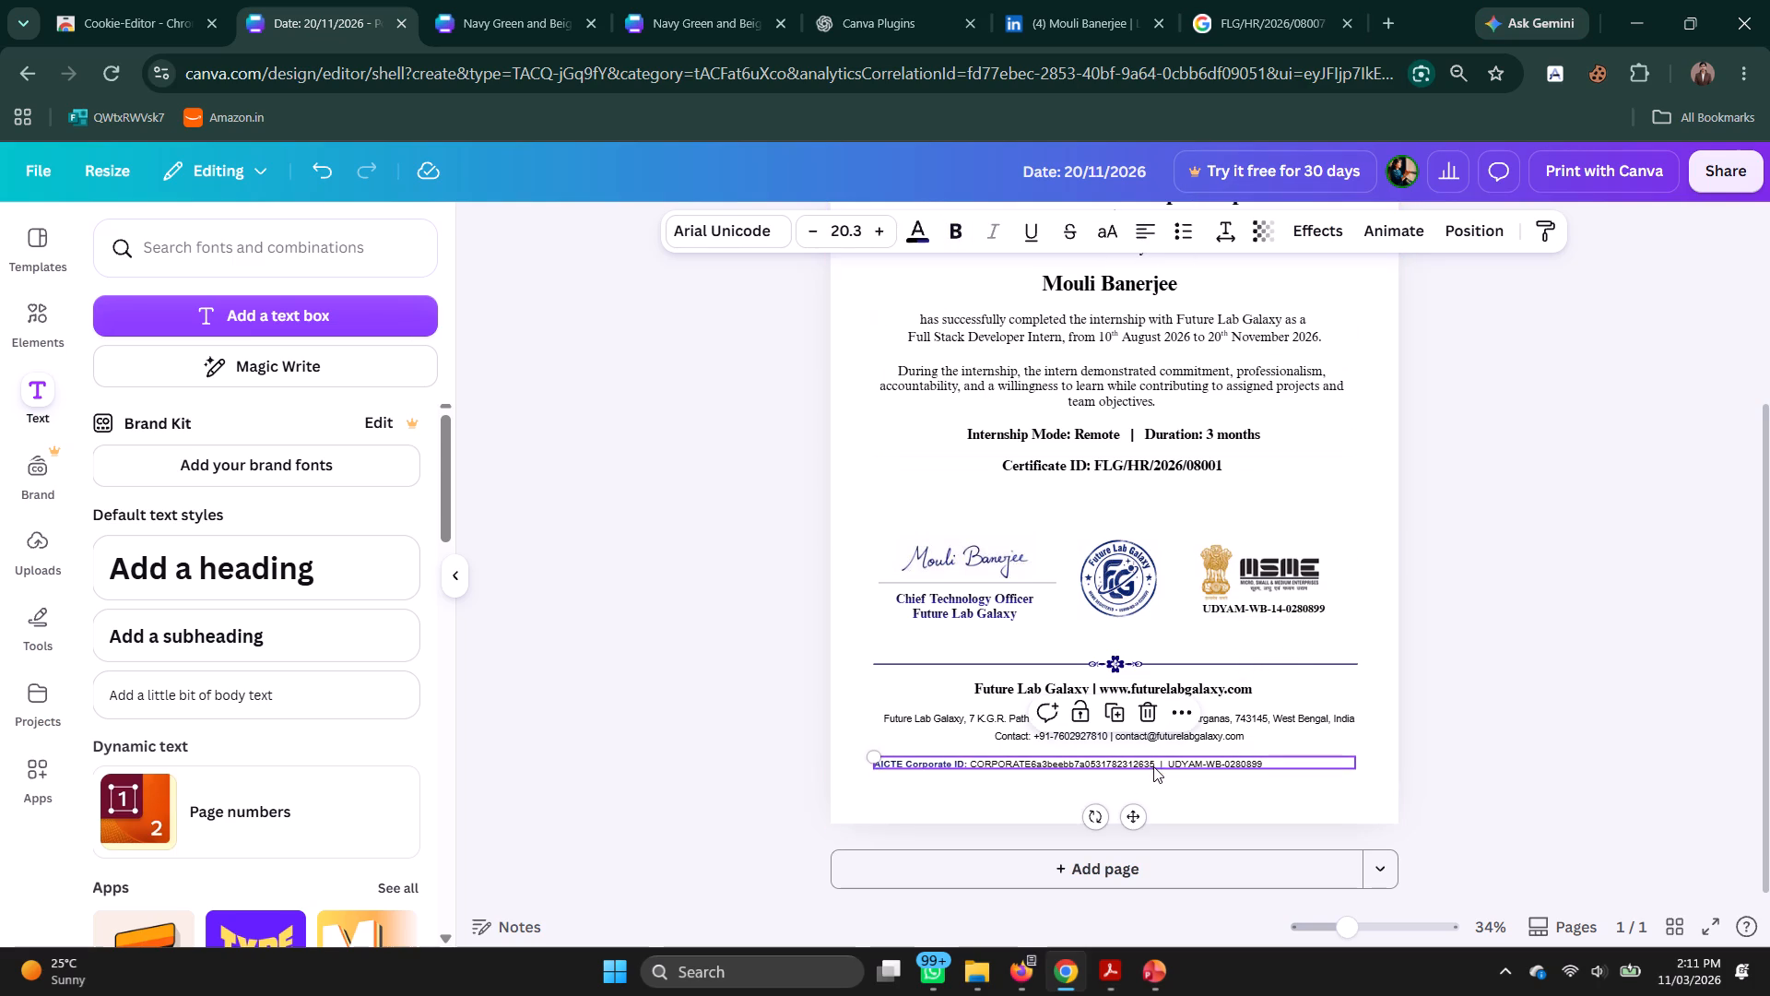
click(1155, 237)
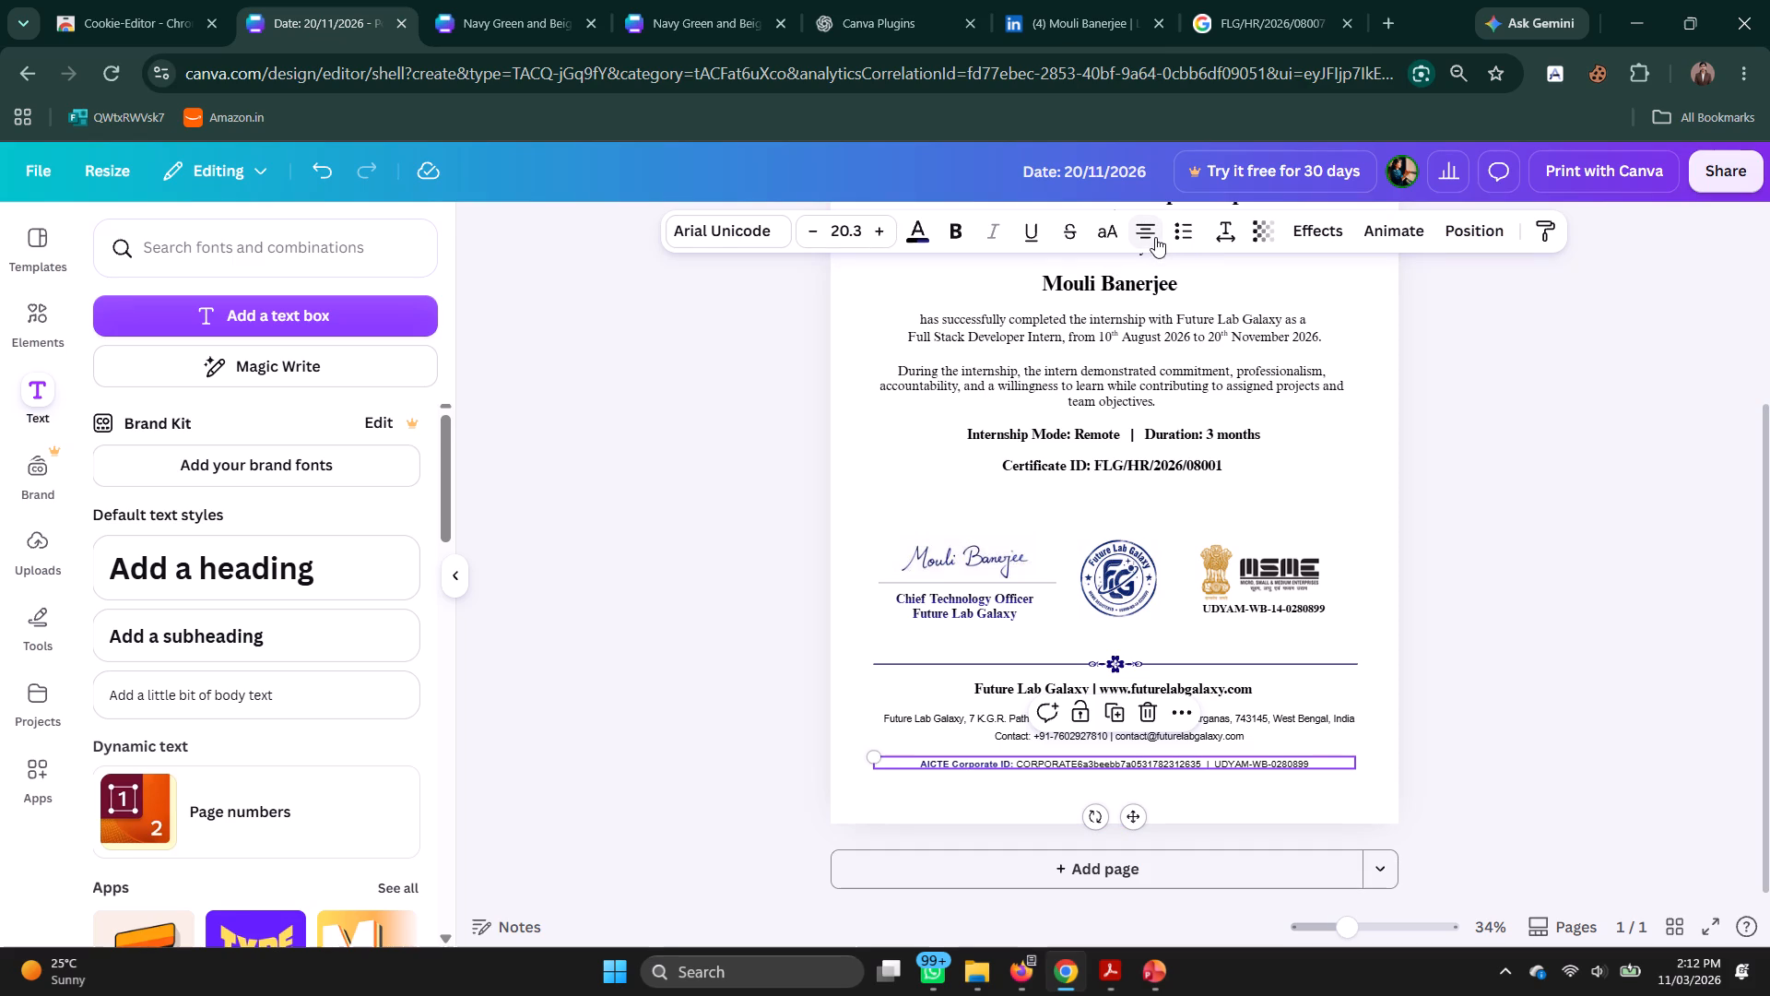
click(1472, 446)
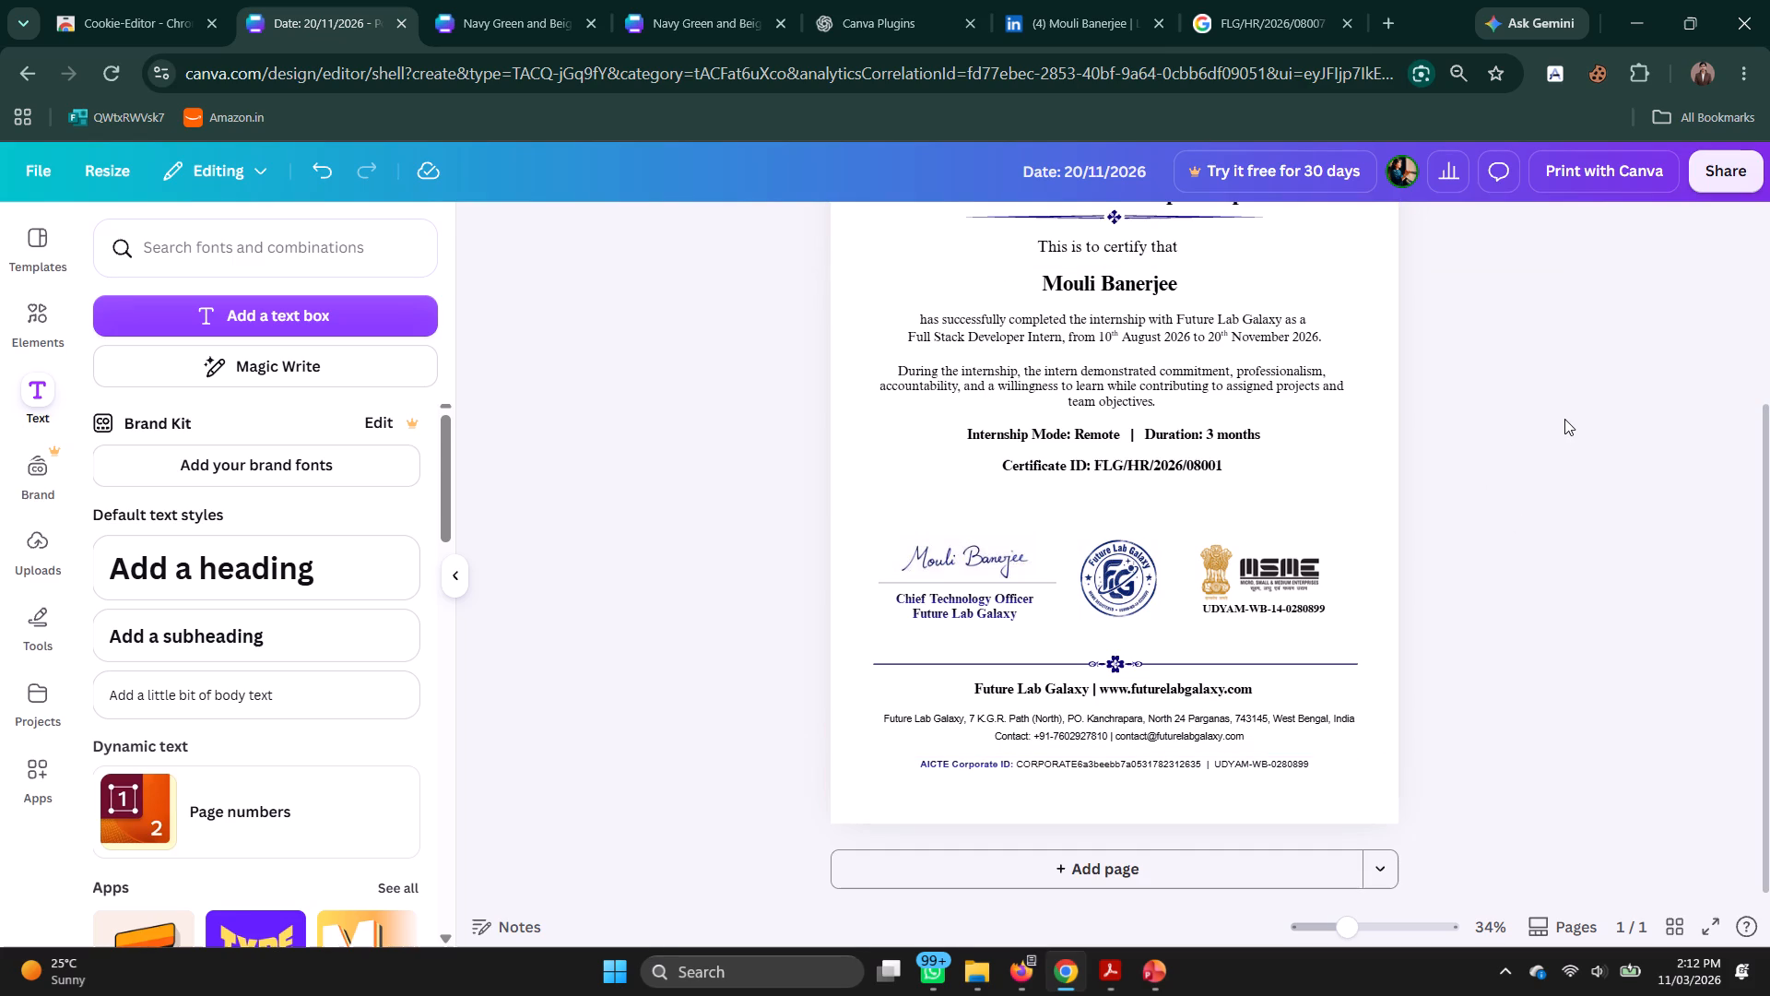
Move the footer's AICTE line, address and contact block, and company website line down the page, keeping their order.
scroll(1564, 419, up, 5)
scroll(1564, 419, down, 3)
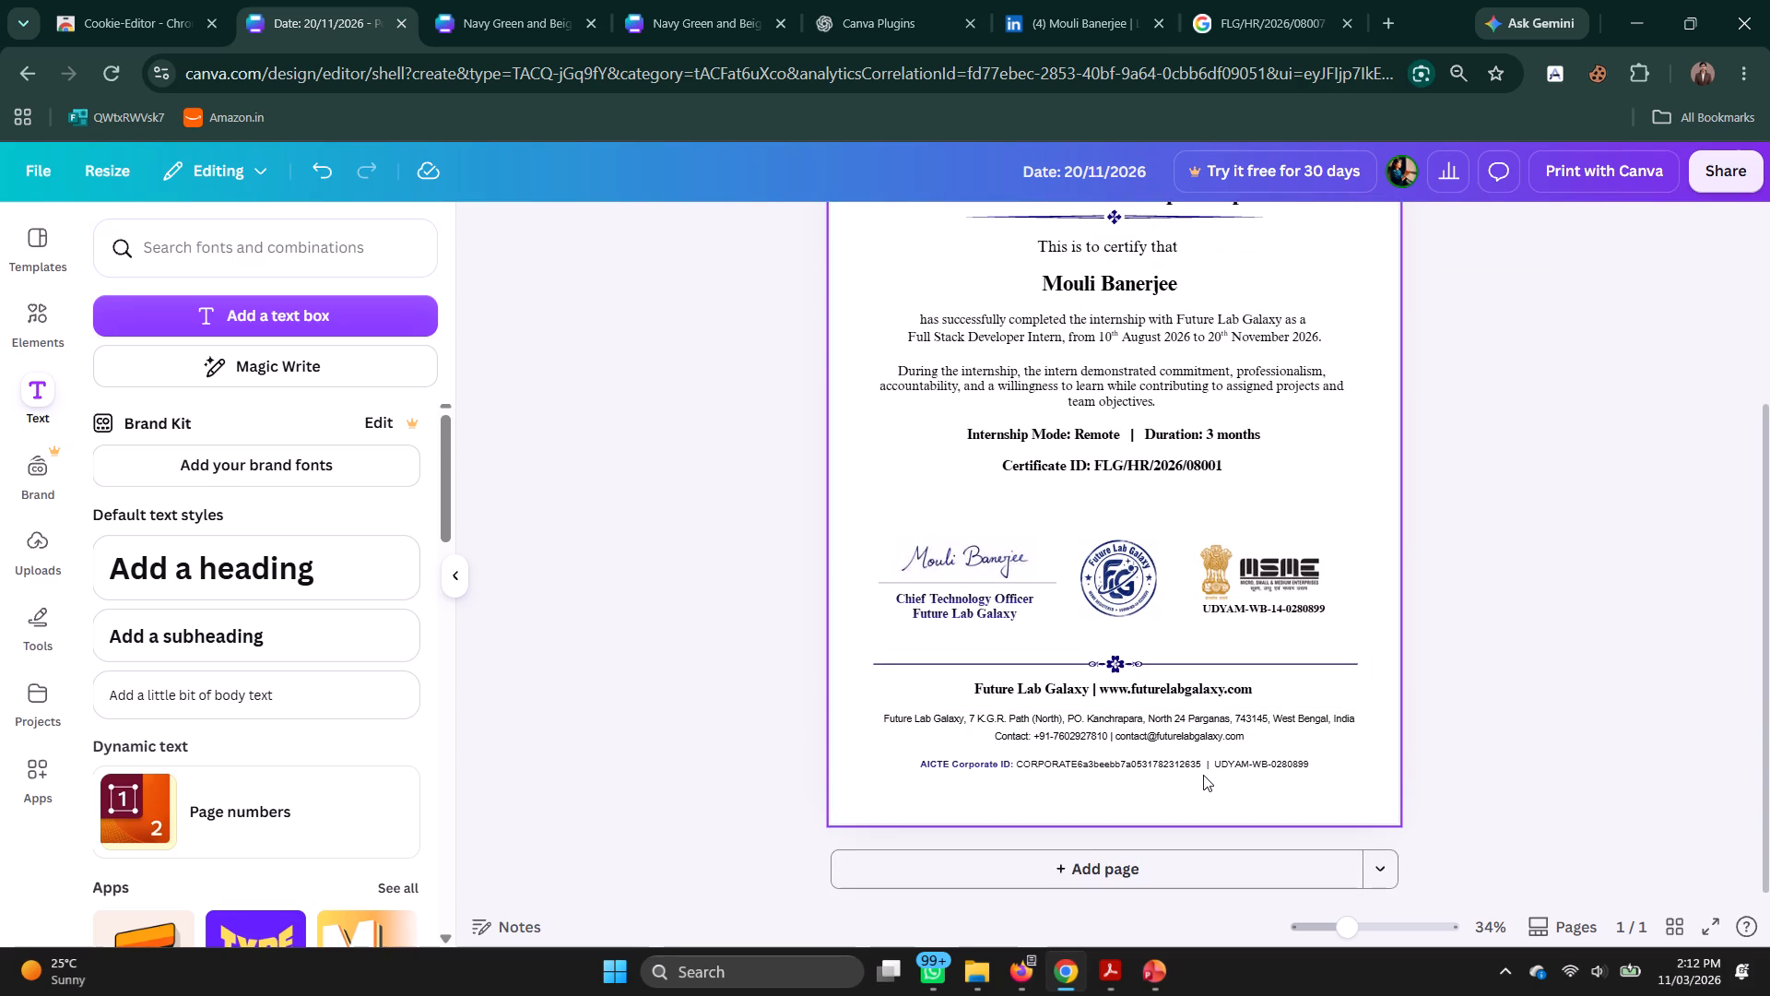
drag(1202, 765, 1202, 788)
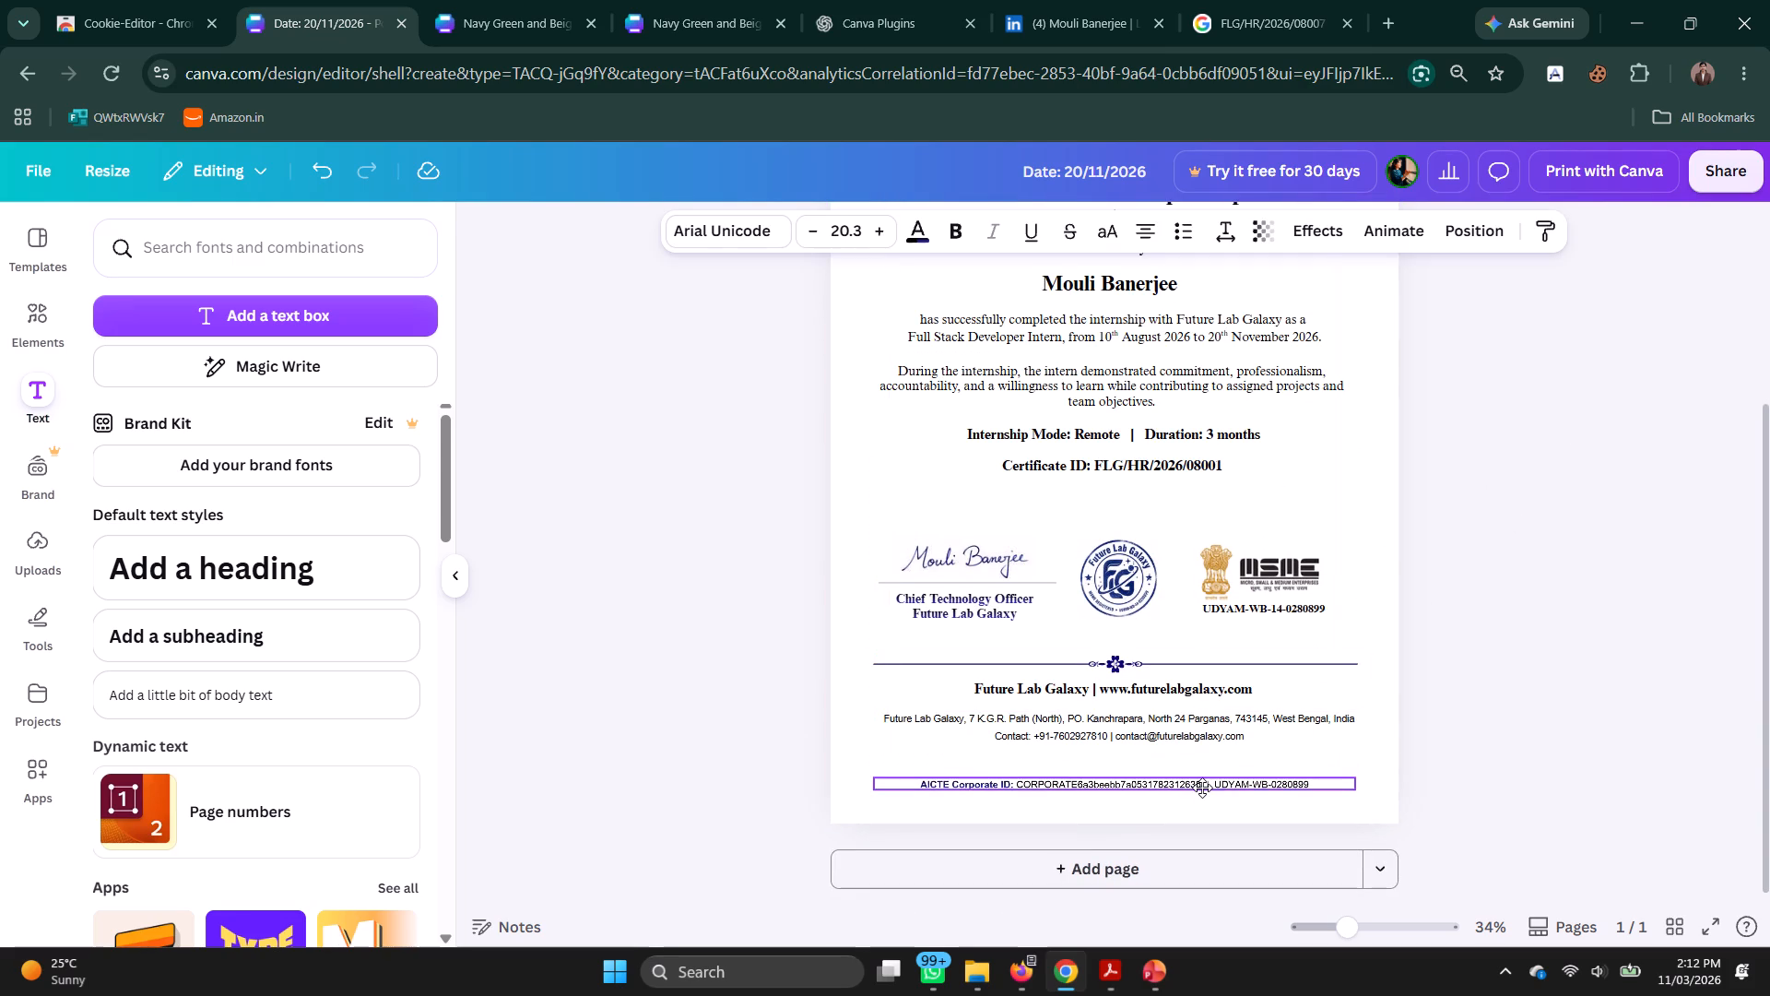
drag(1202, 788, 1202, 793)
drag(1213, 723, 1212, 735)
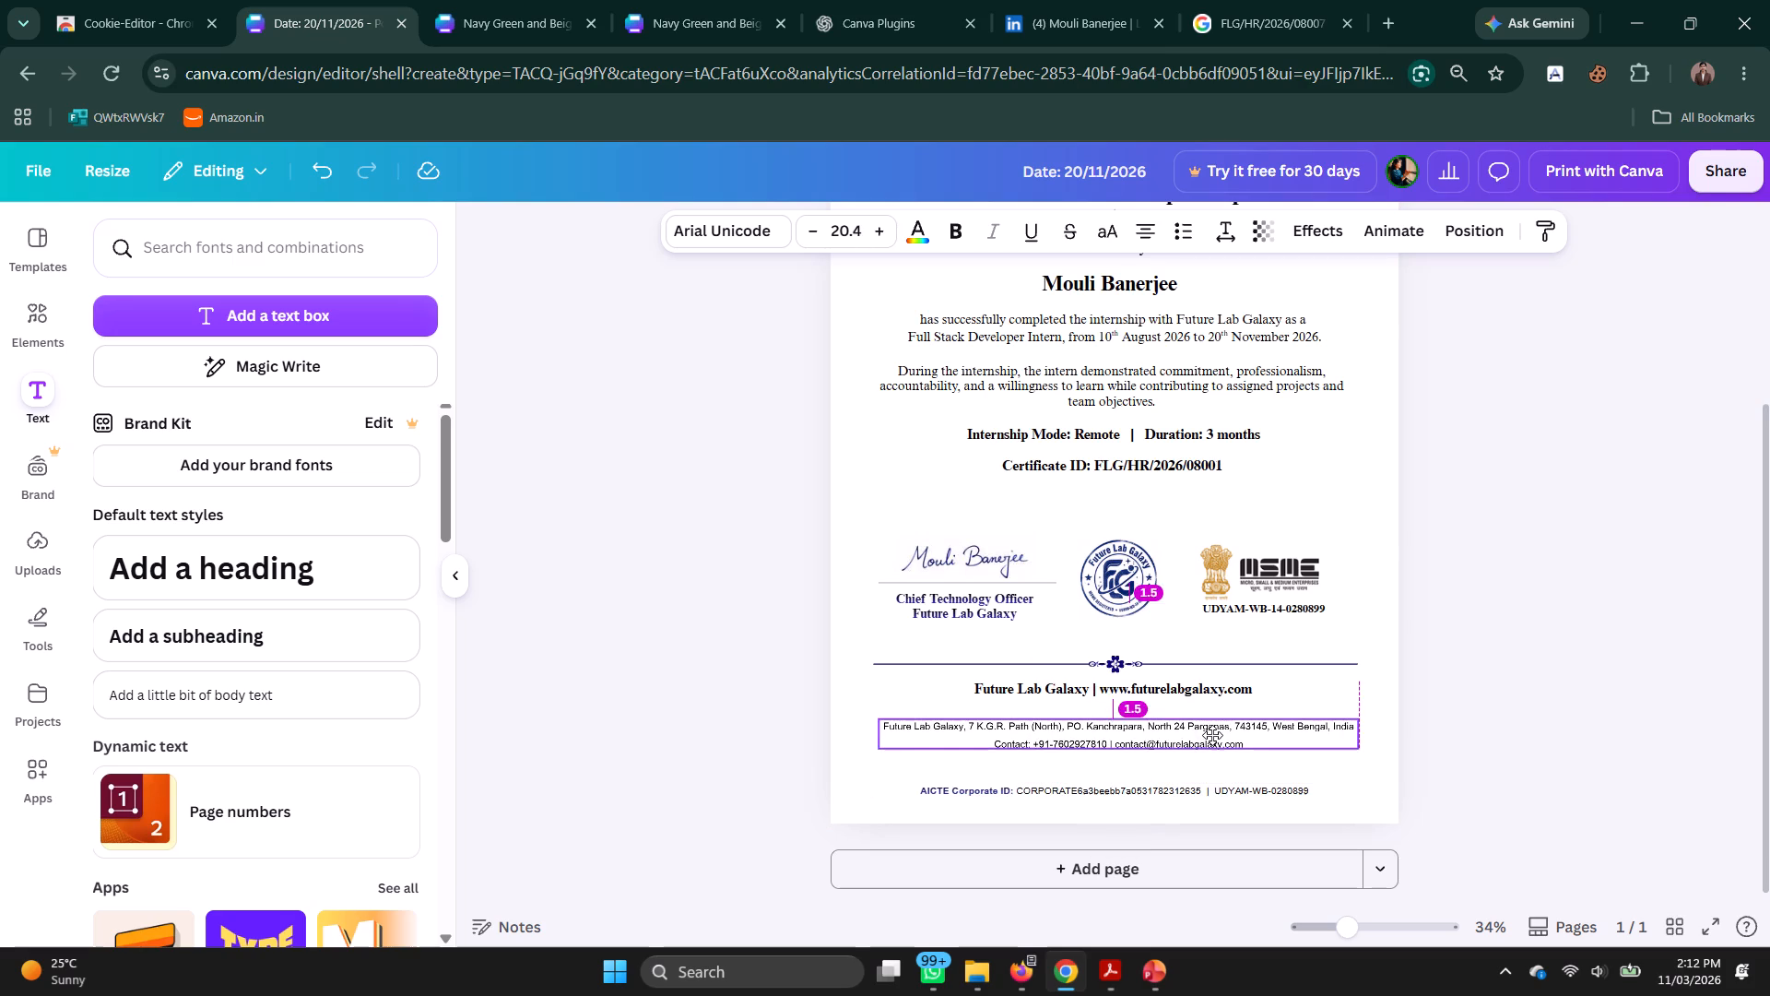
drag(1212, 735, 1212, 745)
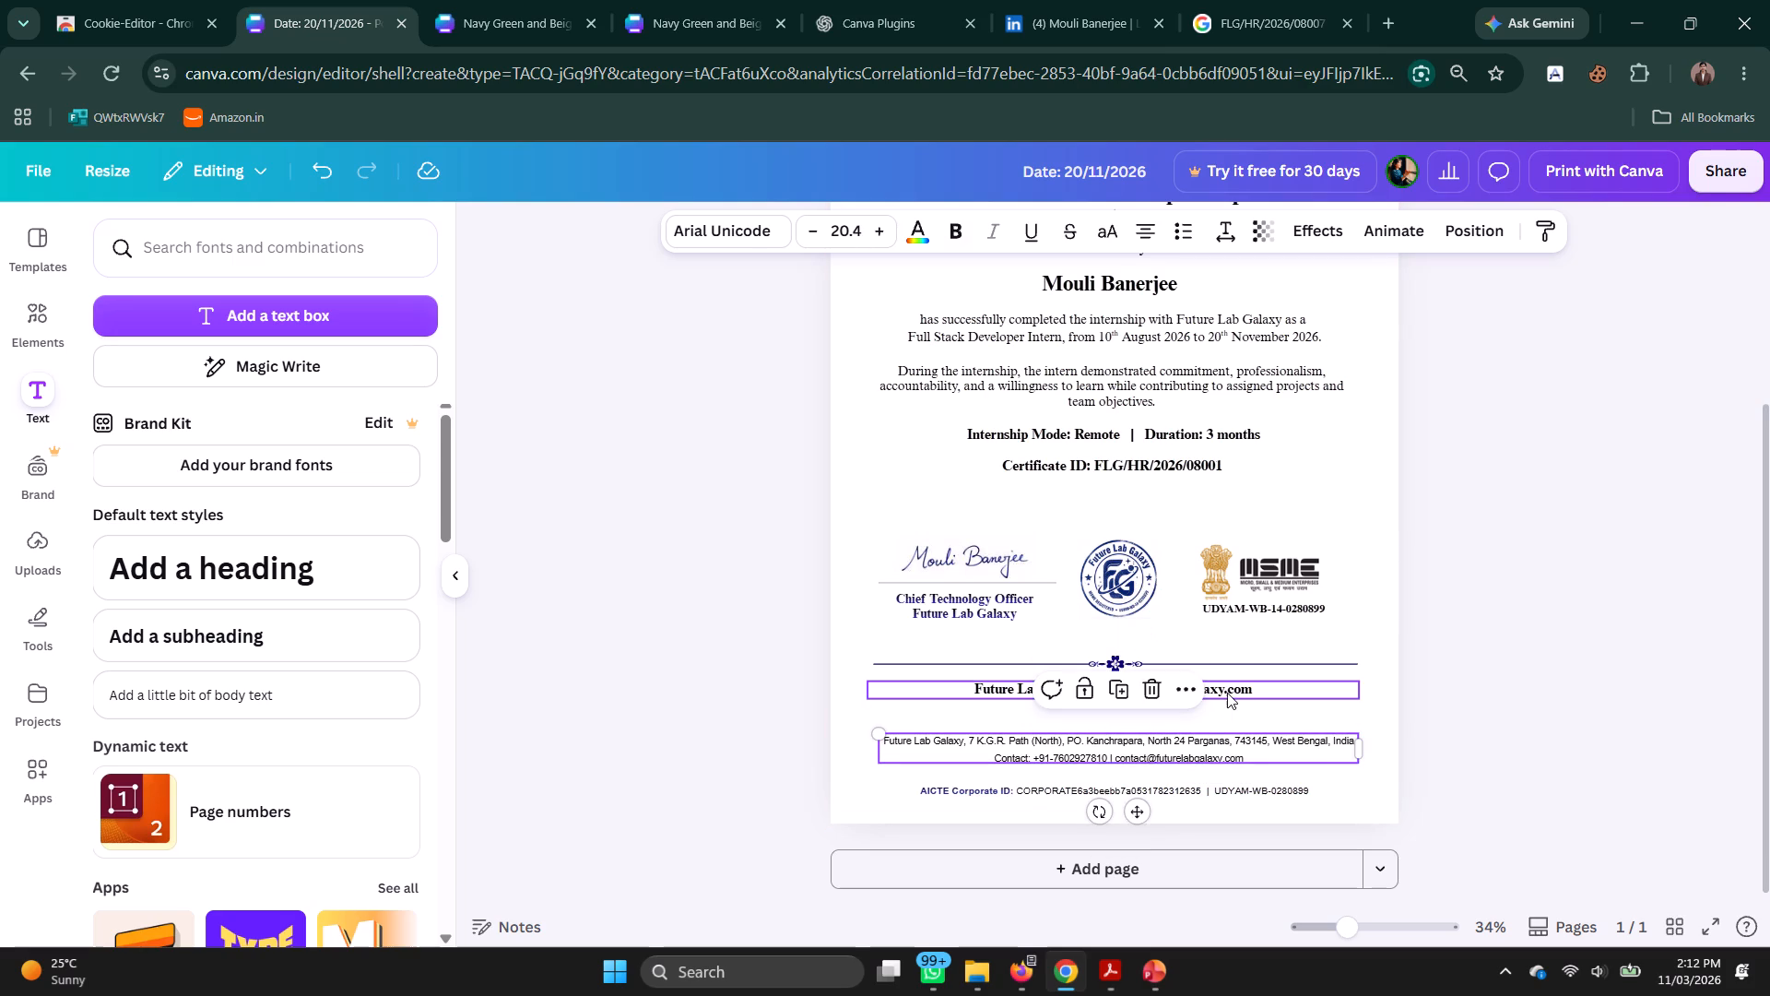
drag(1227, 693, 1226, 720)
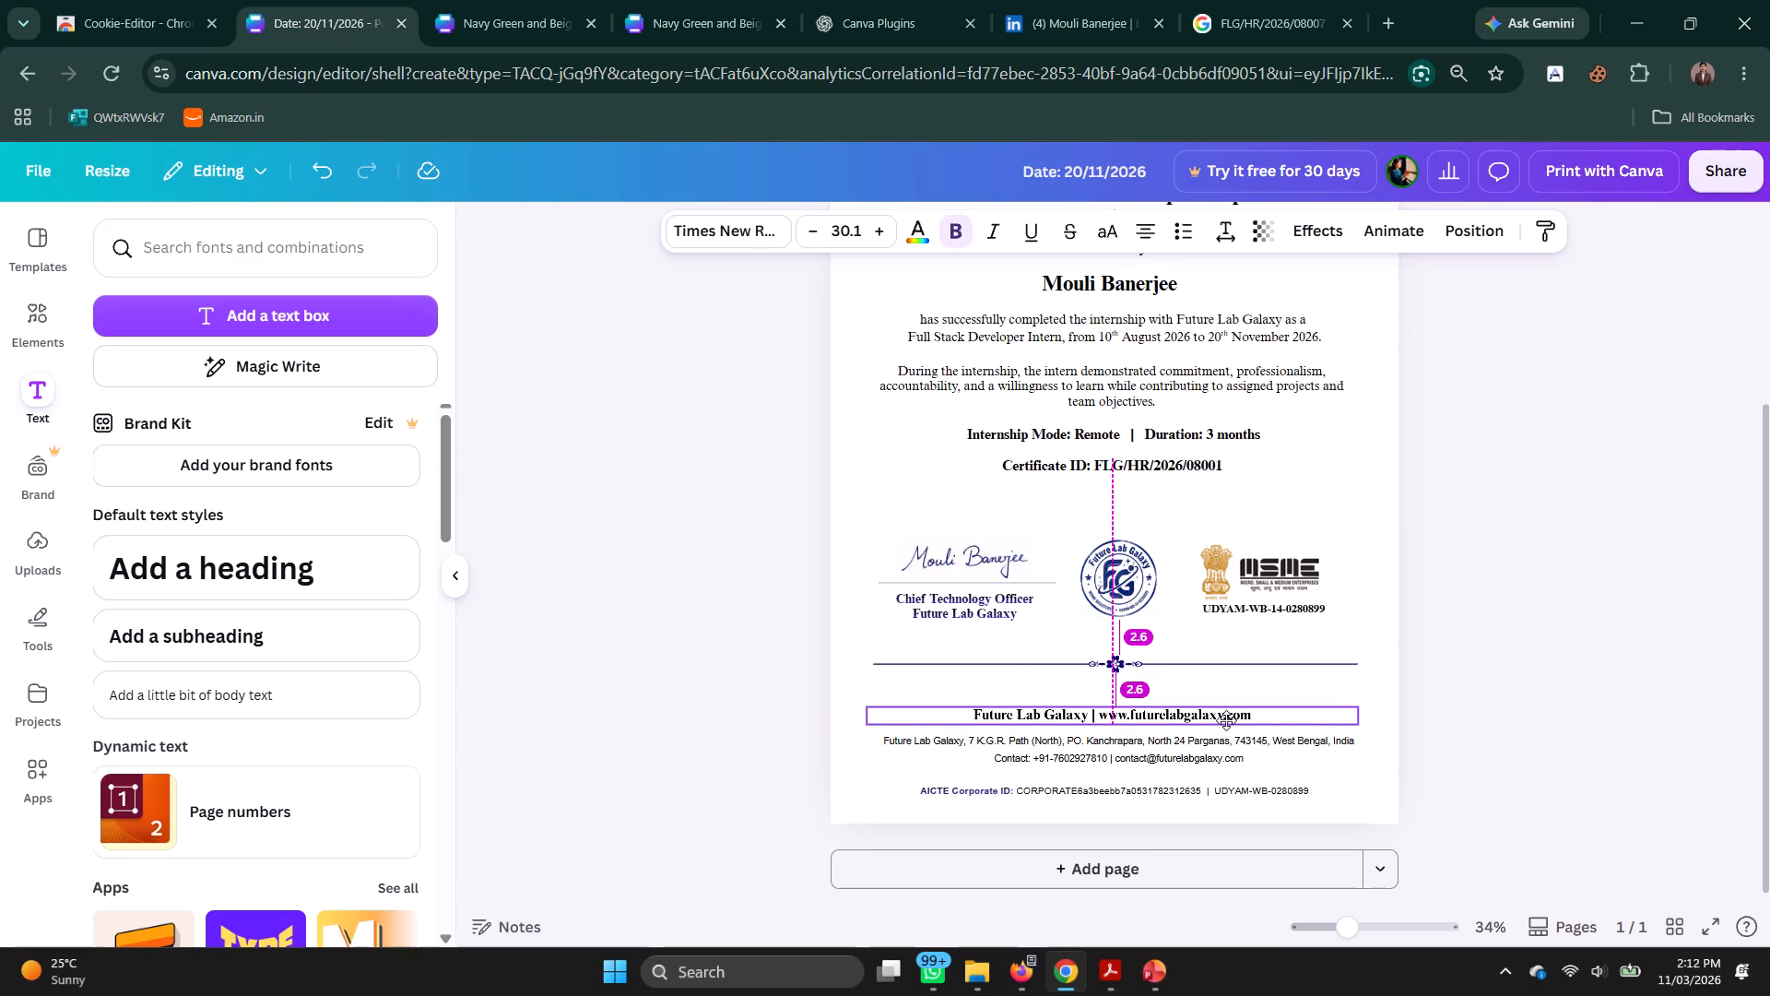
drag(1226, 720, 1227, 720)
click(1563, 673)
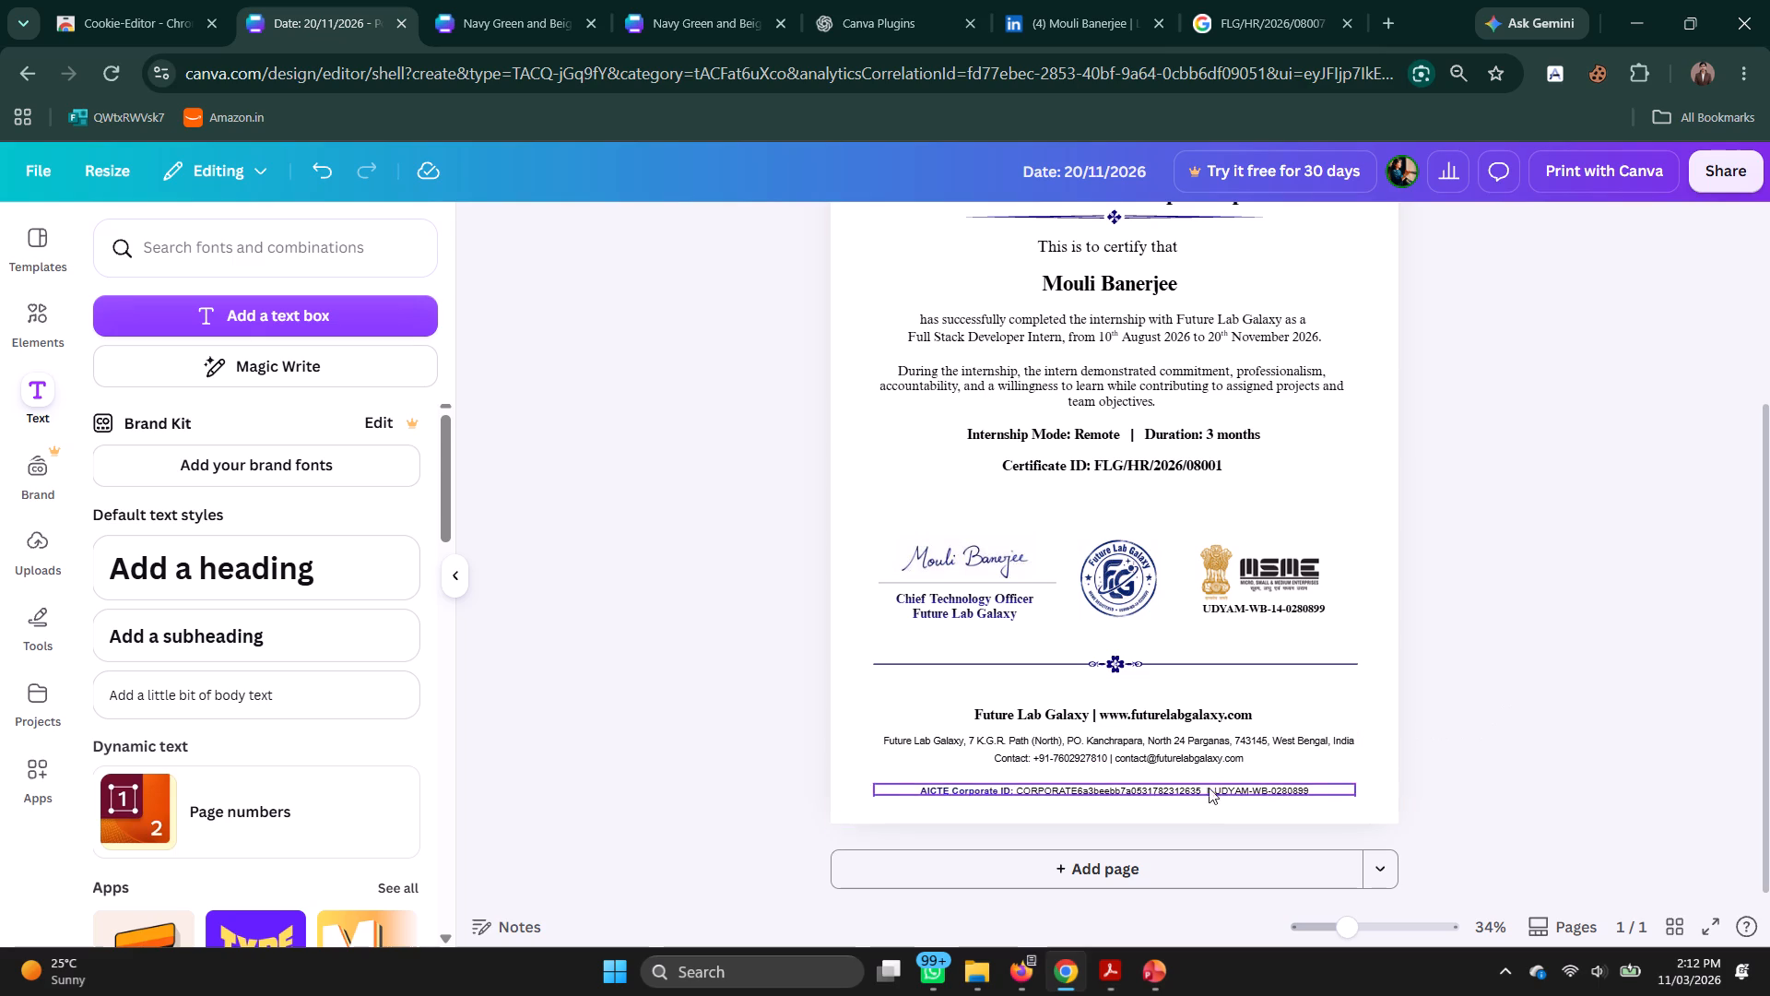
Lower the three footer text blocks further, stacking them closely near the page bottom with the company website line centred.
click(1202, 787)
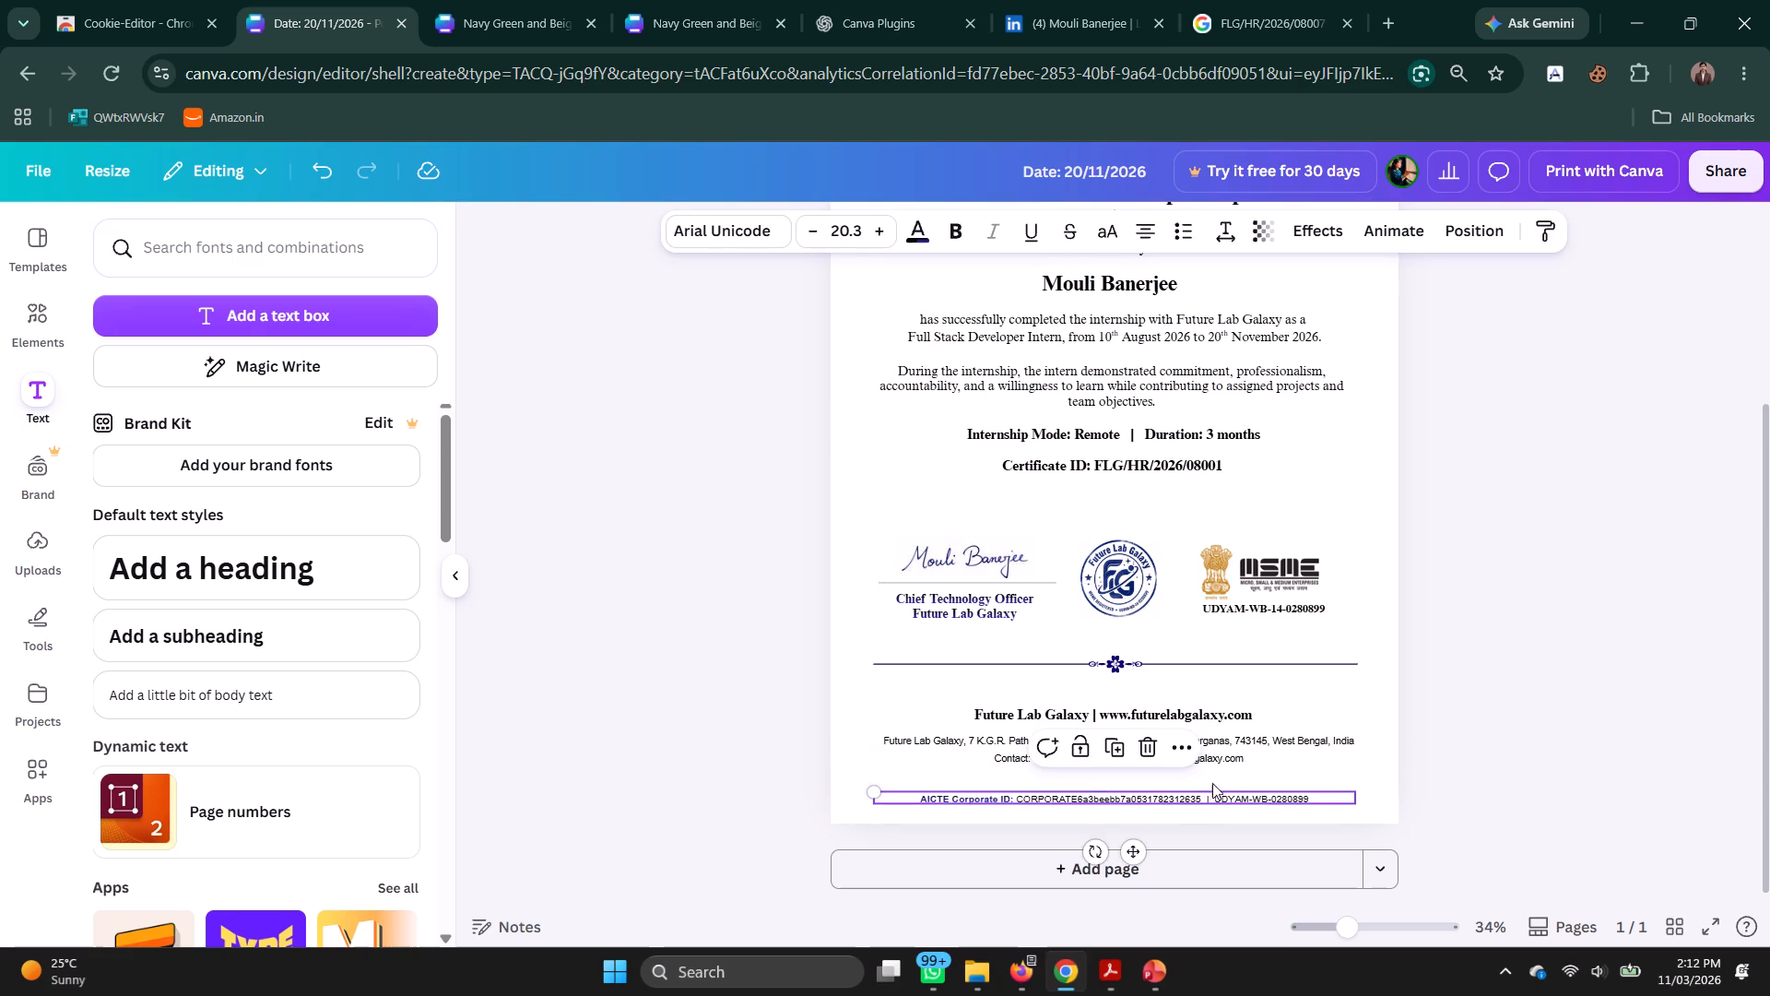
click(1614, 660)
drag(1174, 741, 1173, 753)
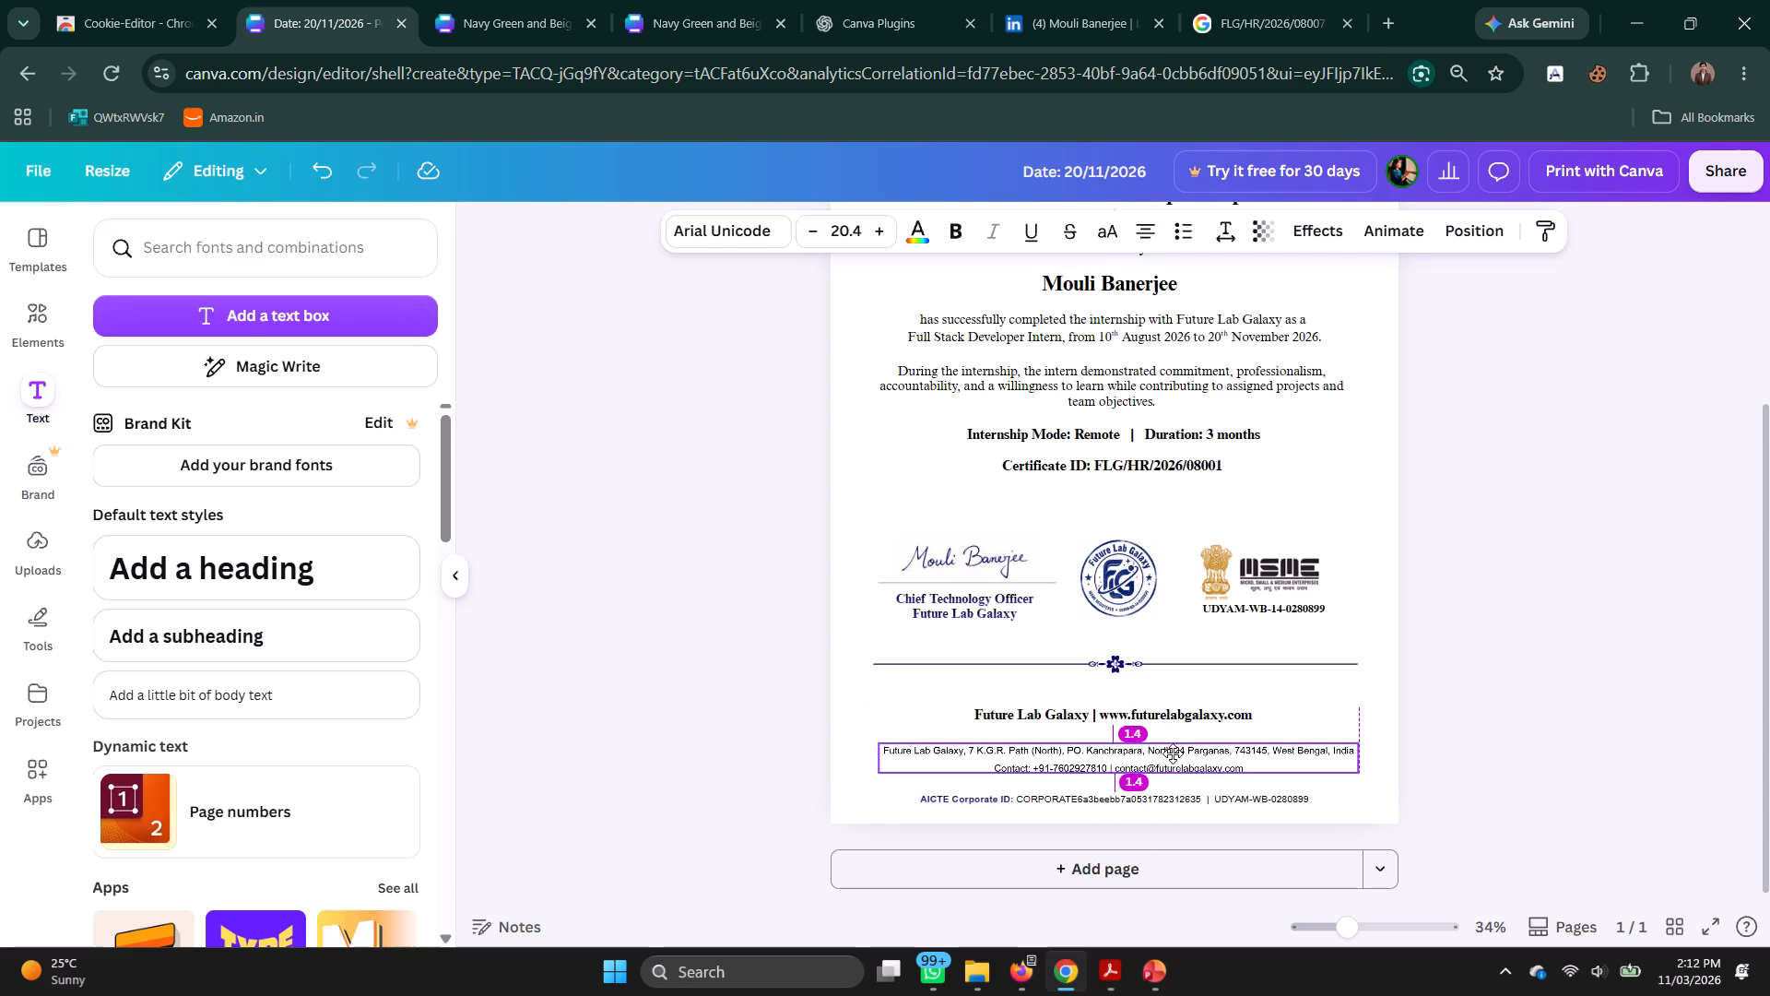
drag(1173, 753, 1173, 761)
click(1450, 722)
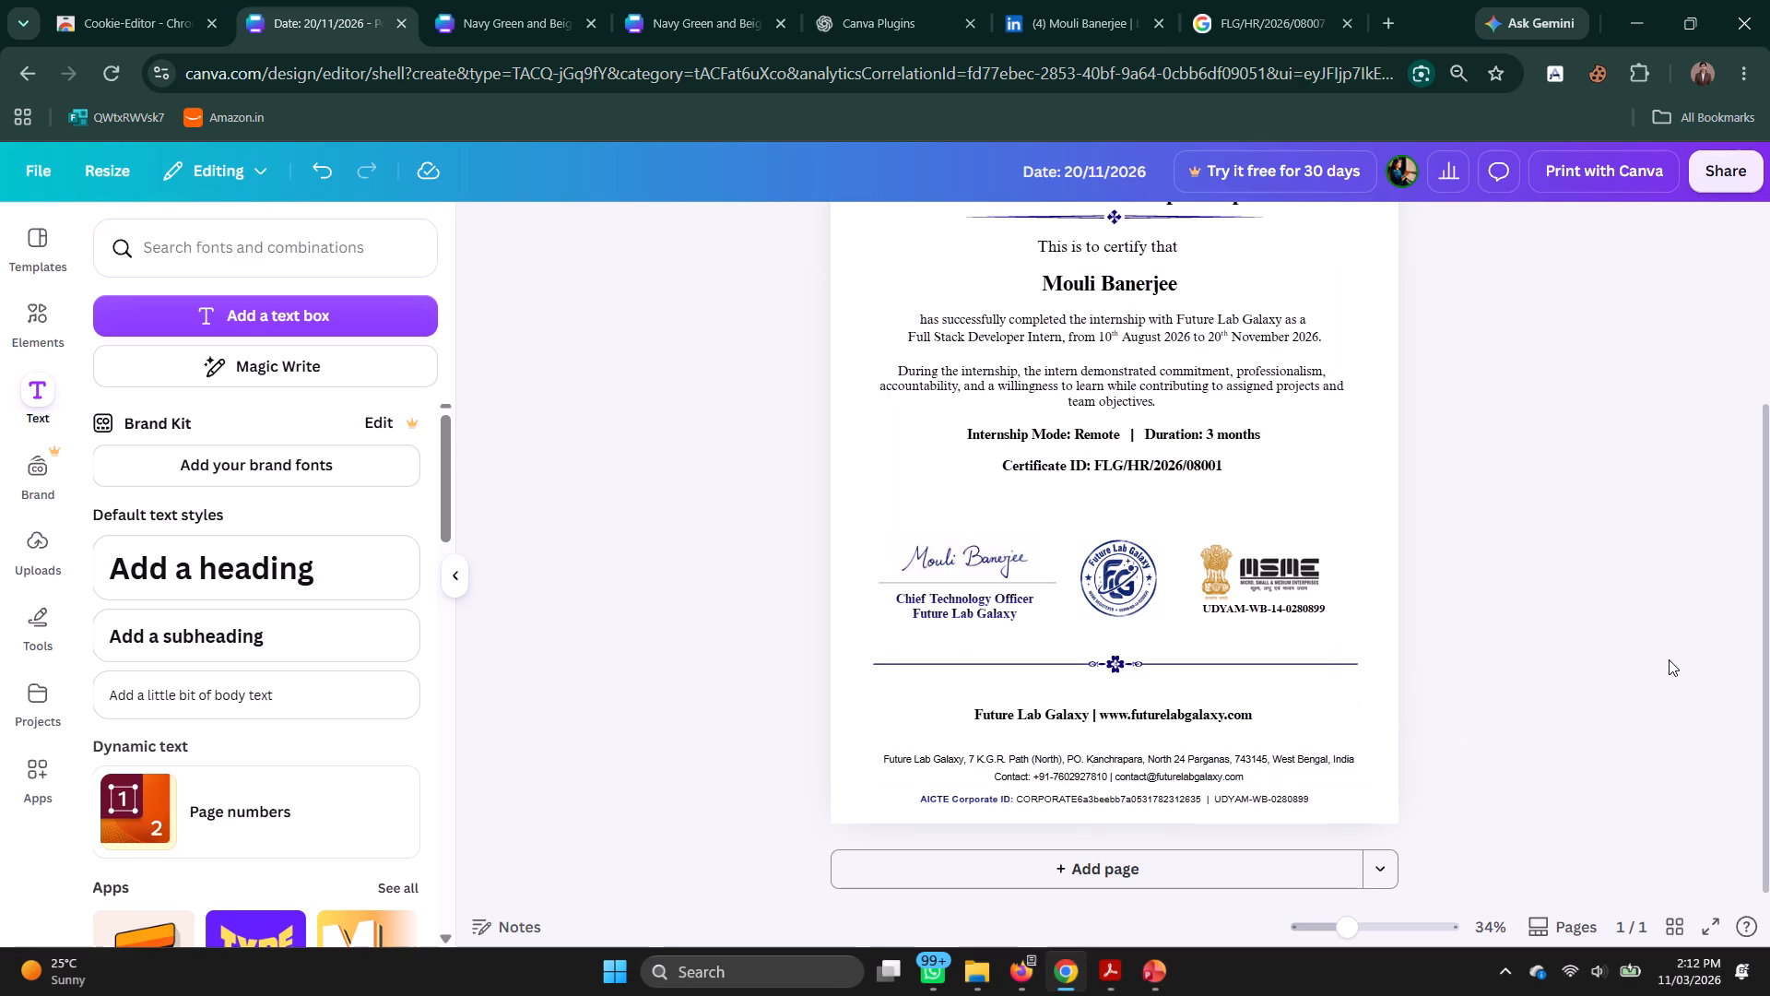
drag(1156, 711, 1150, 726)
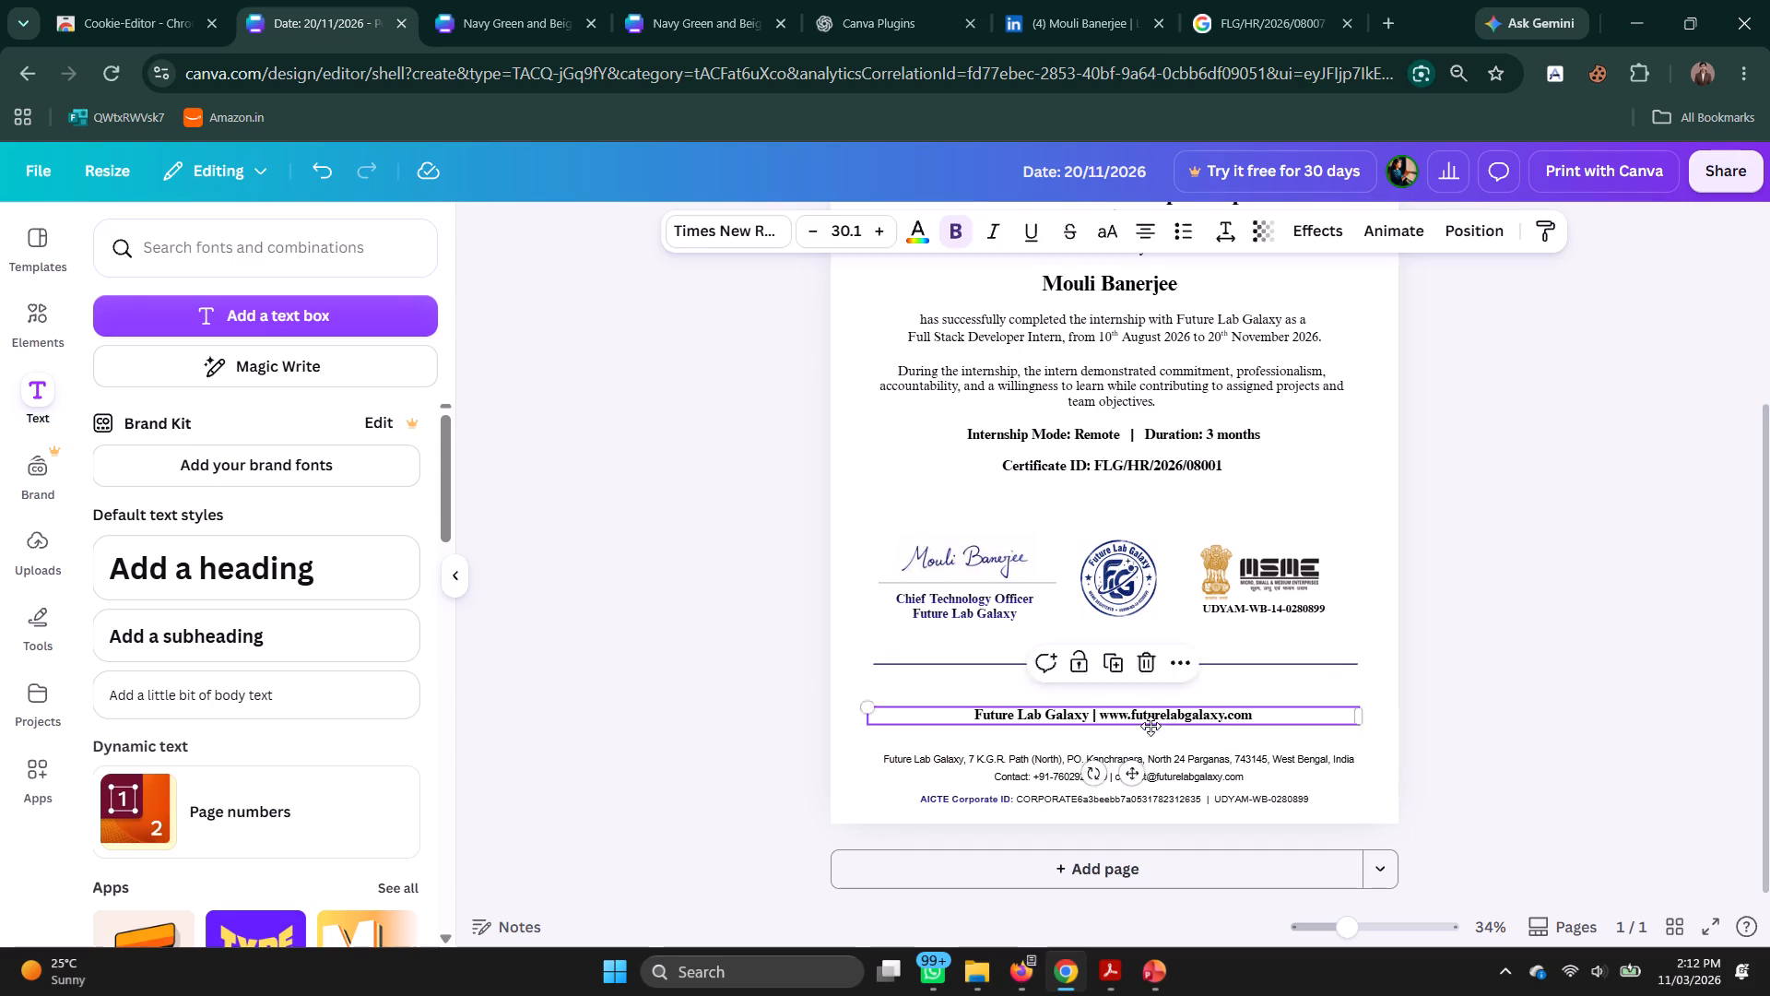
drag(1150, 726, 1149, 732)
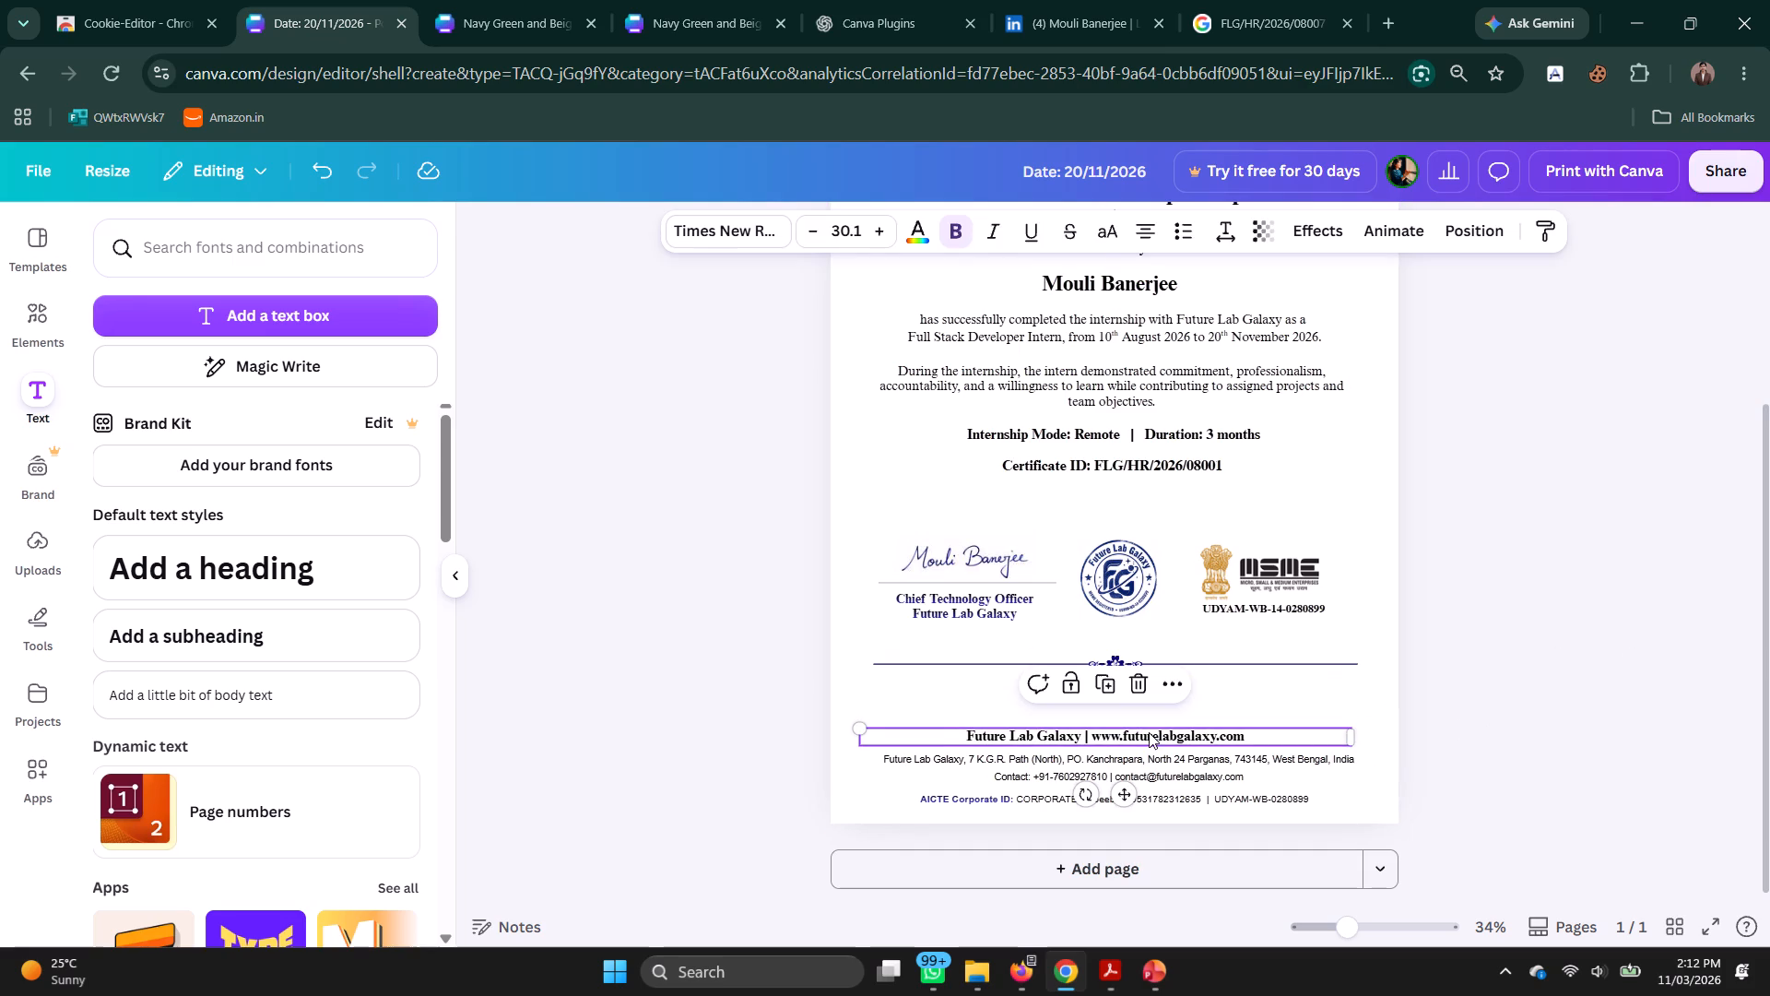
click(1534, 701)
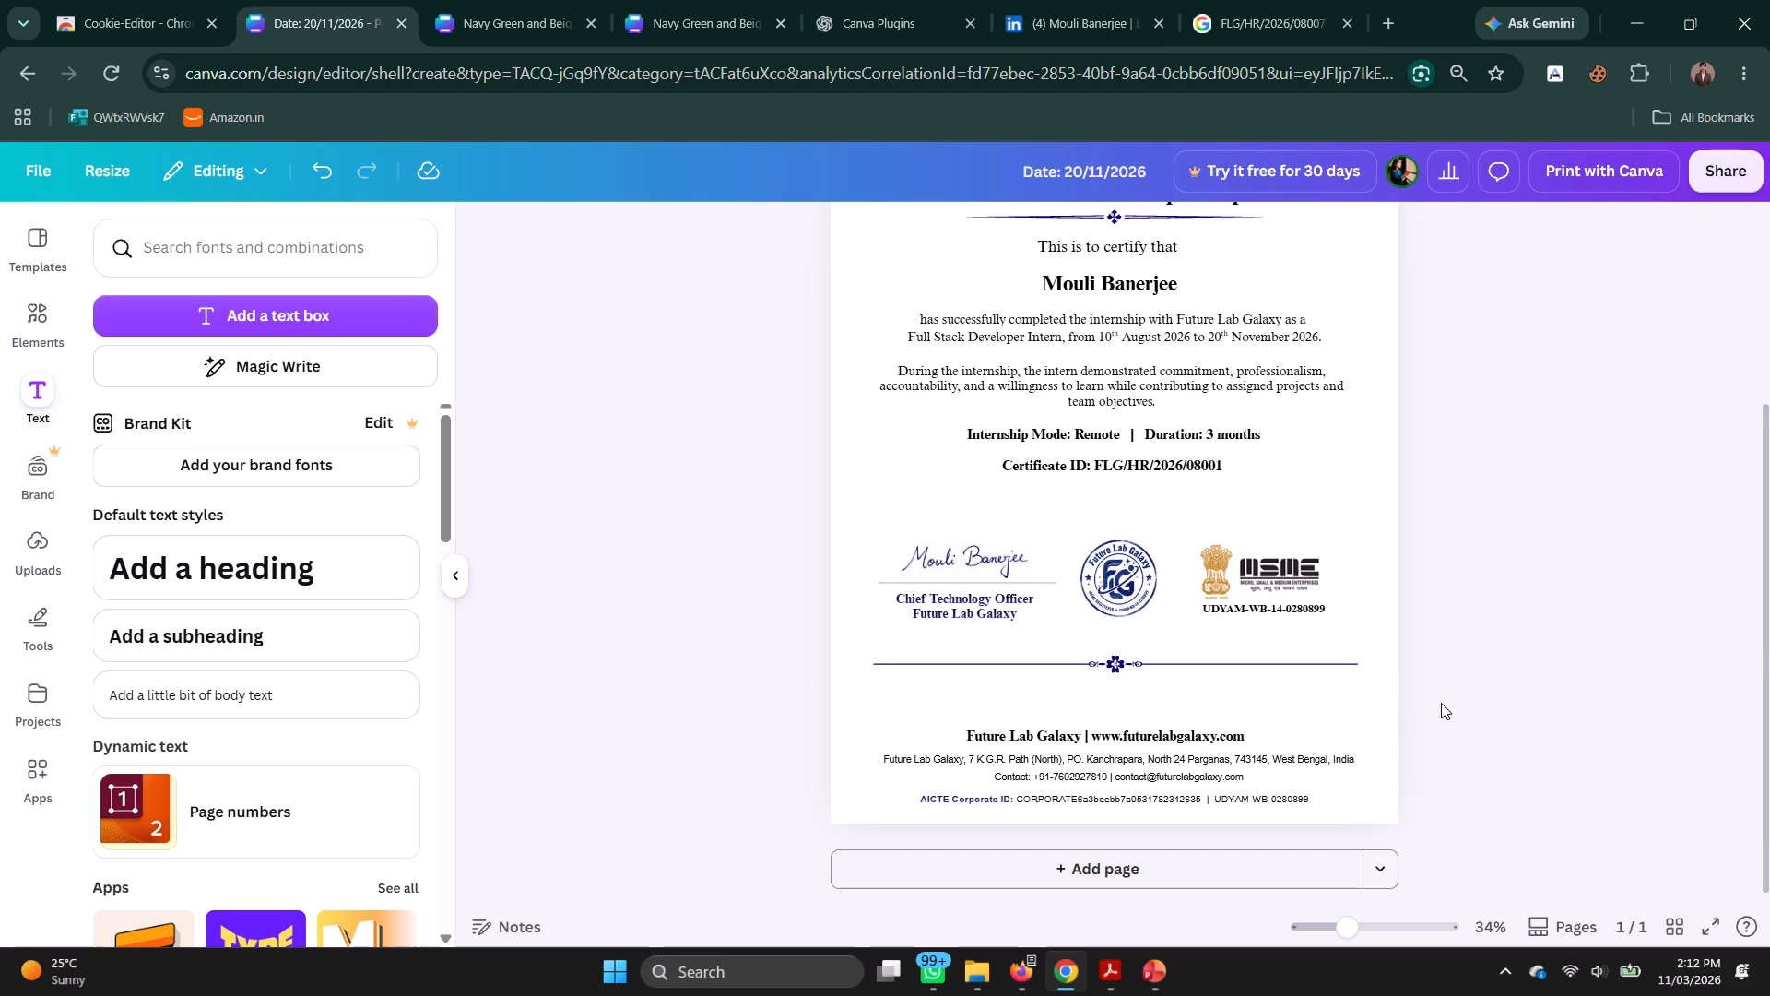
click(1166, 738)
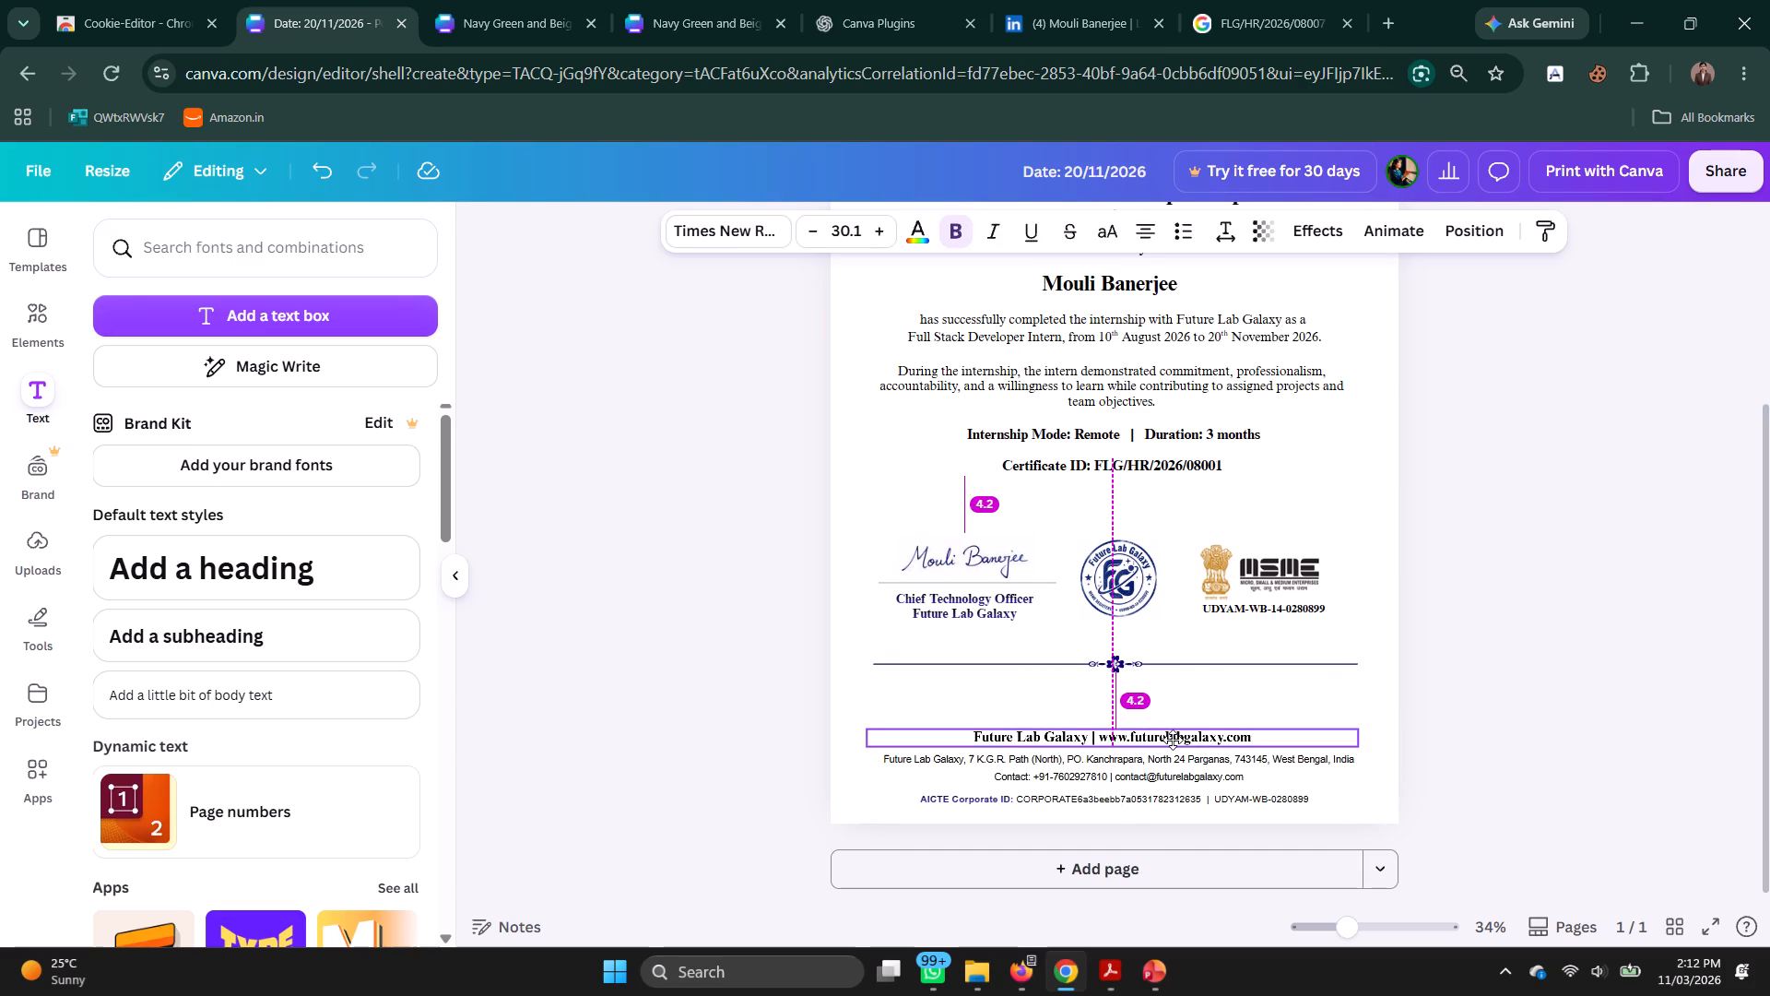
click(1462, 728)
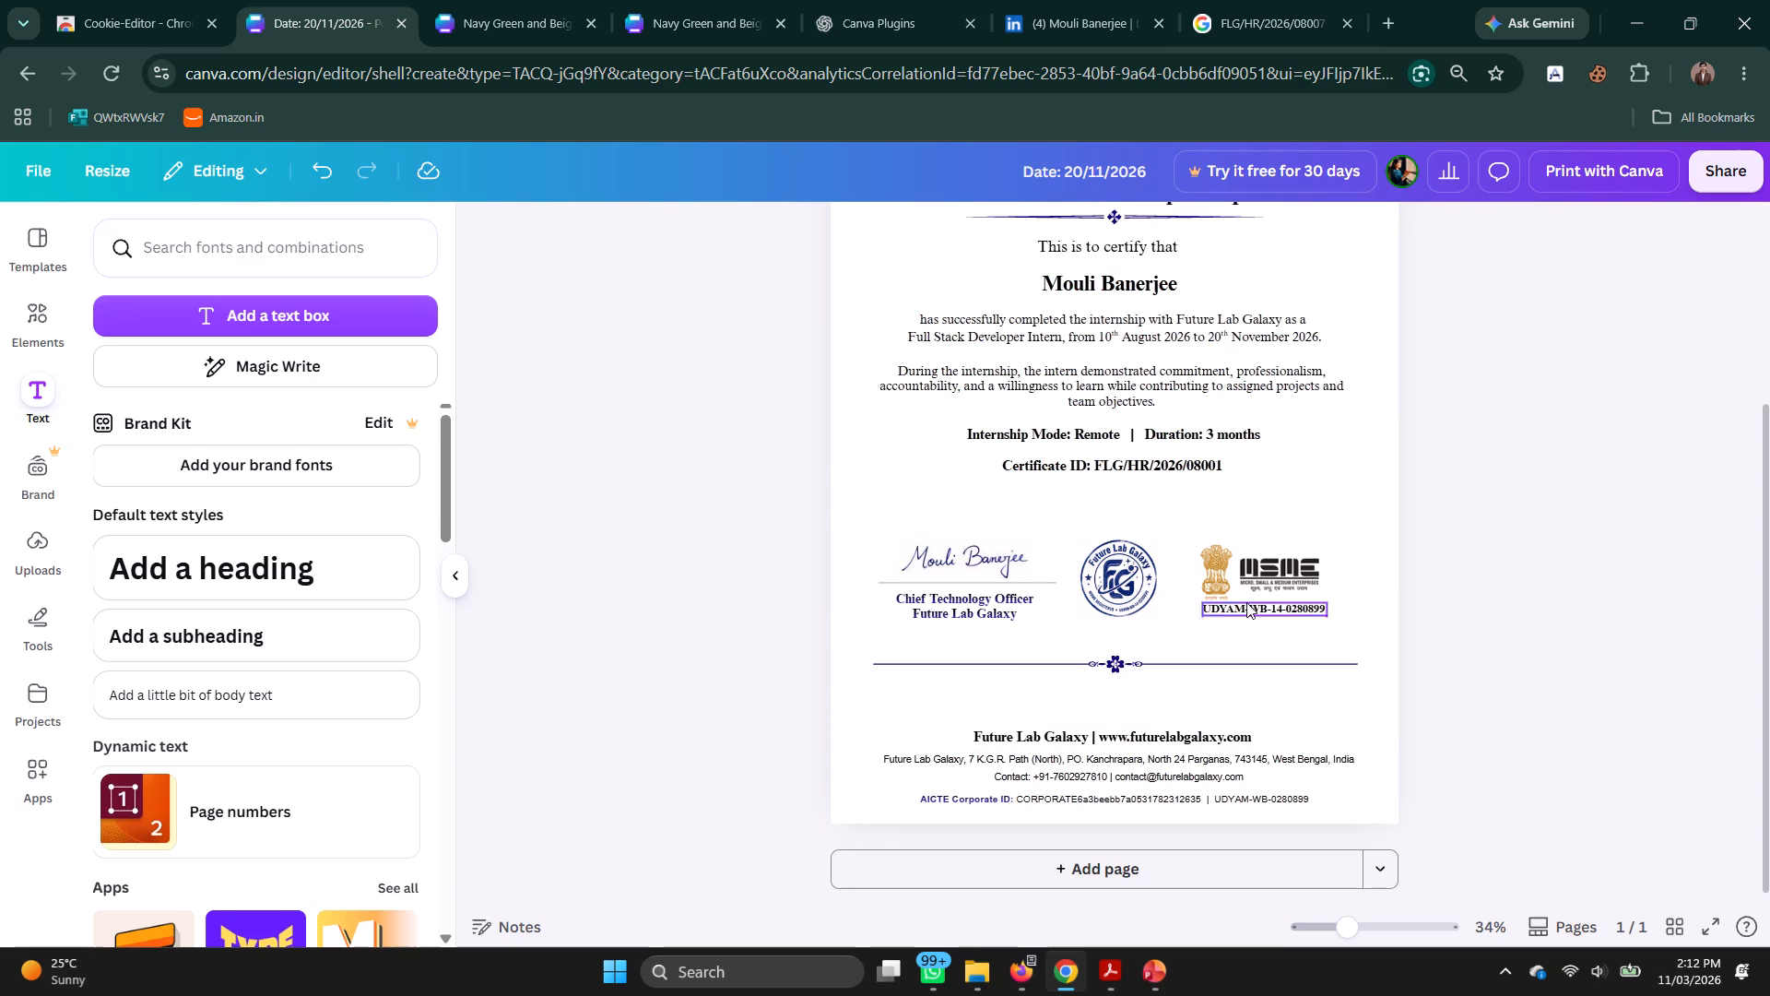
Move the ornamental divider down to just above the company name and website line.
drag(1121, 658, 1120, 702)
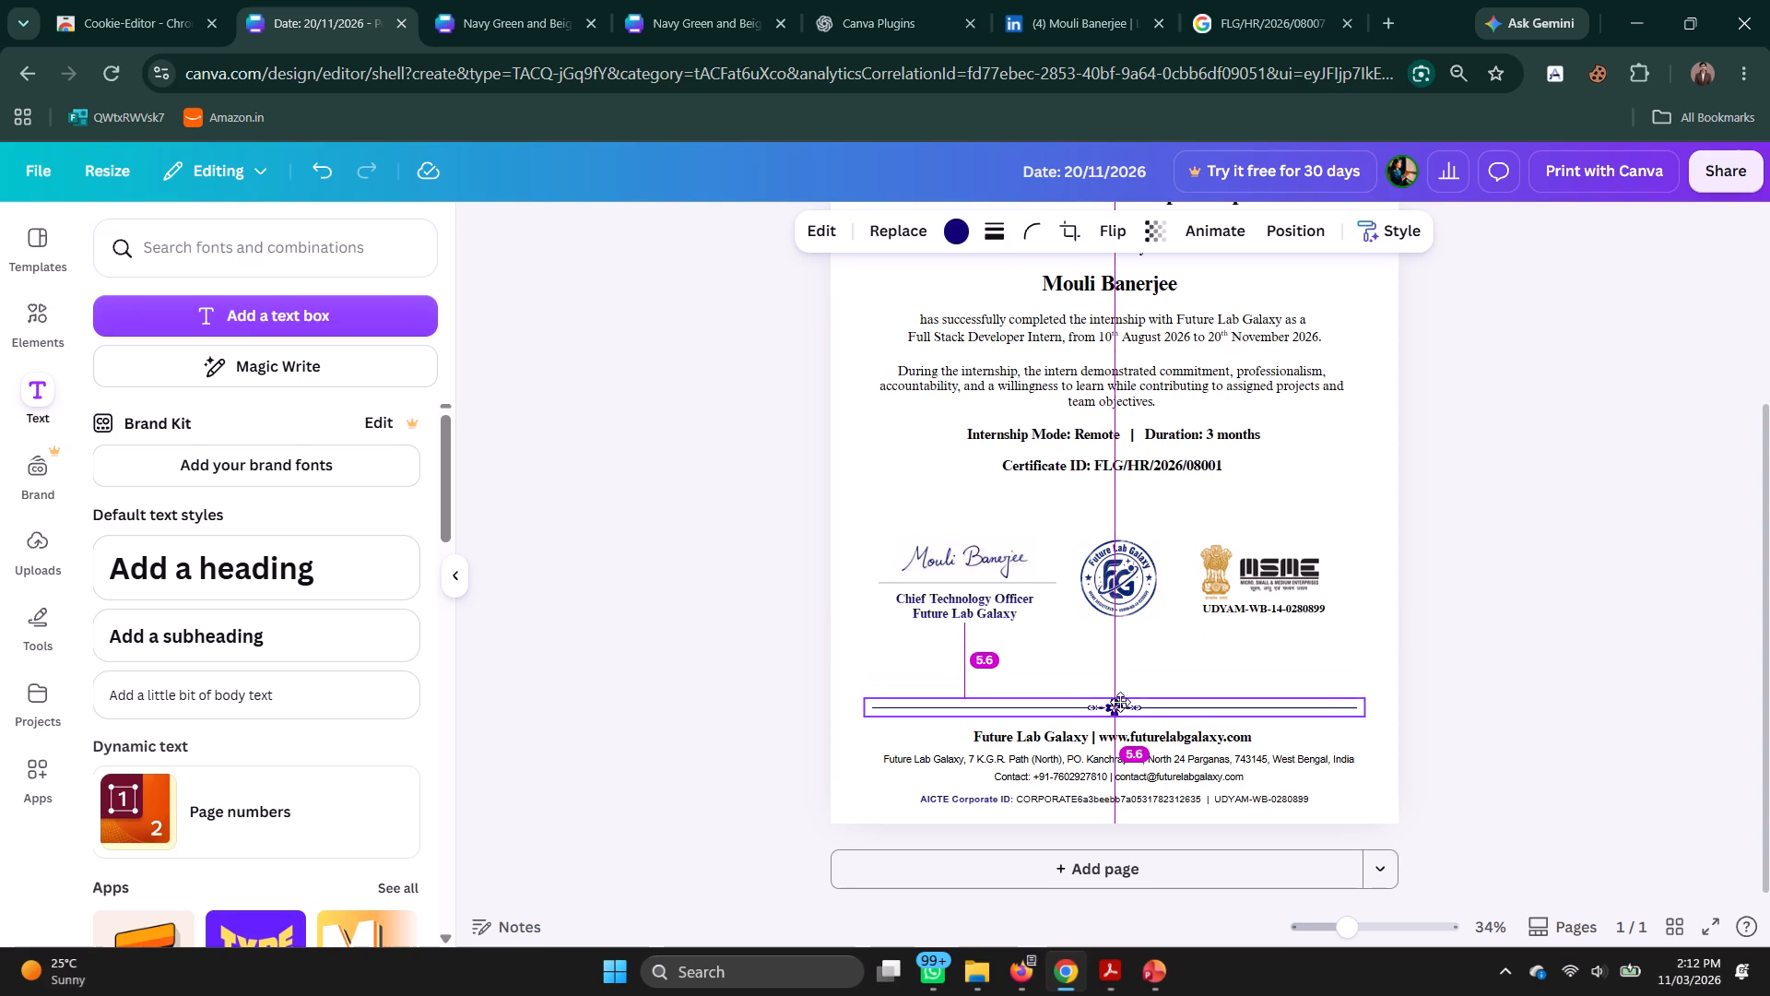
drag(1120, 702, 1120, 707)
click(1569, 626)
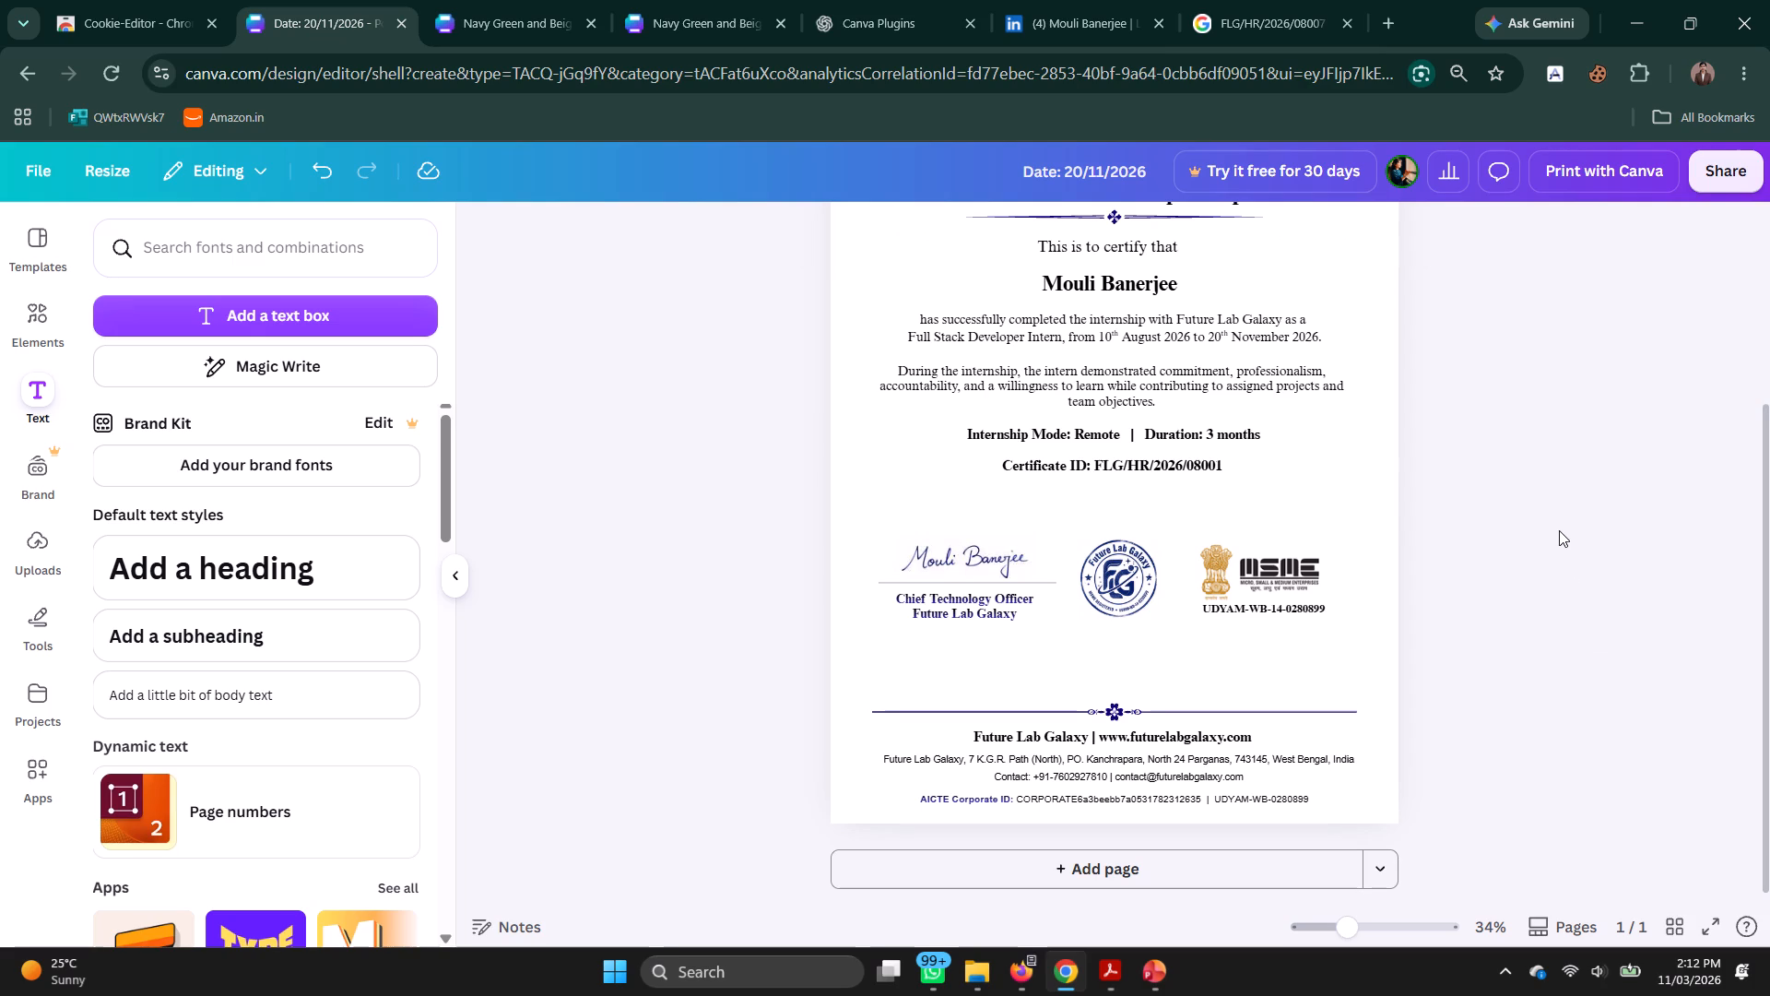
click(1199, 733)
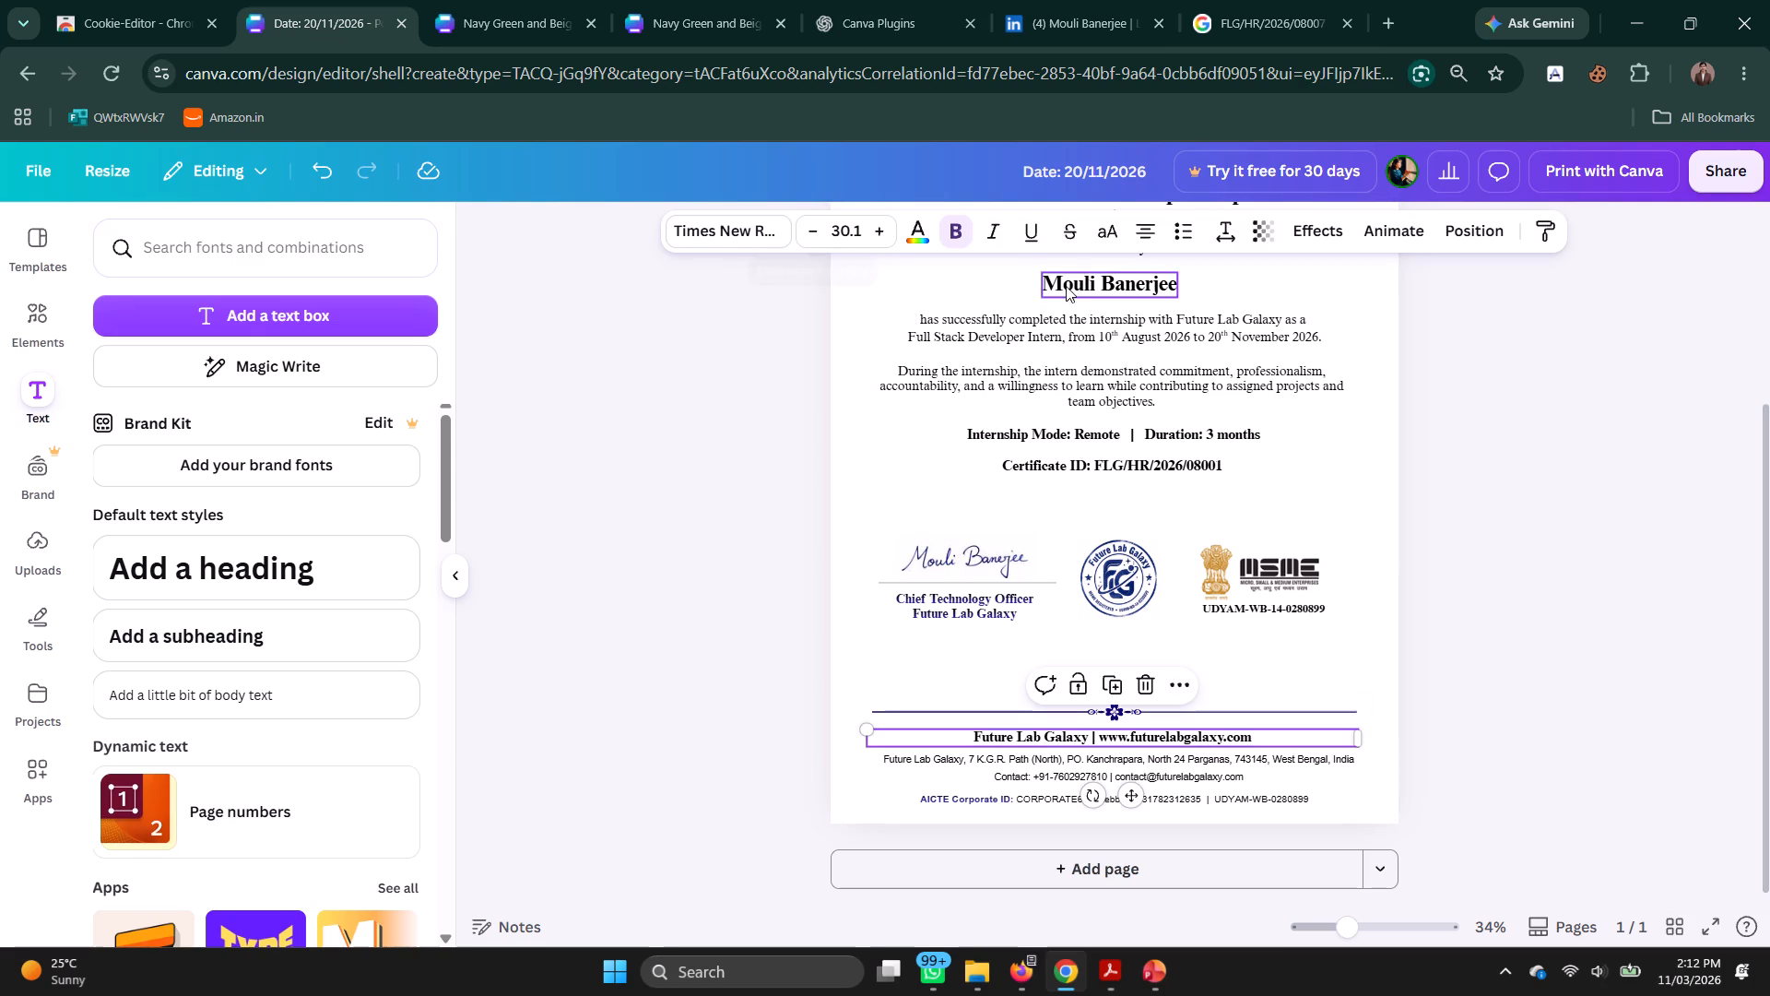
click(1508, 433)
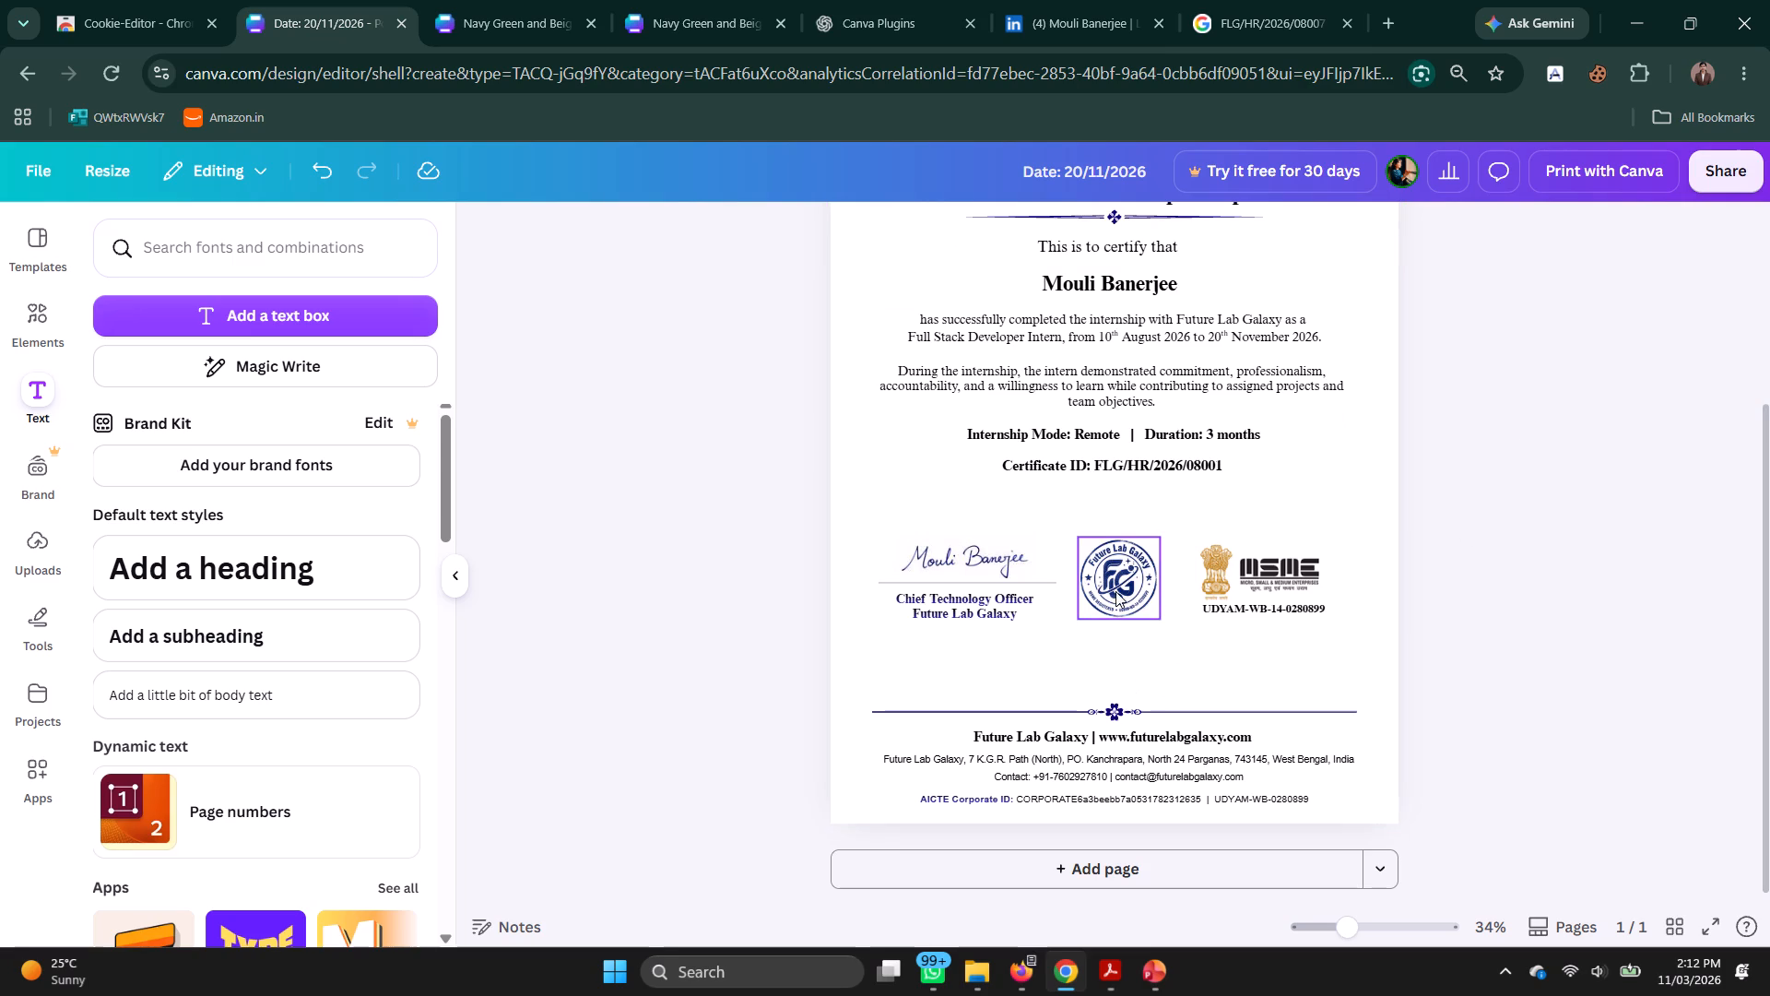
Move the round Future Lab Galaxy seal down to sit centred just above the ornamental divider.
drag(1119, 577, 1115, 637)
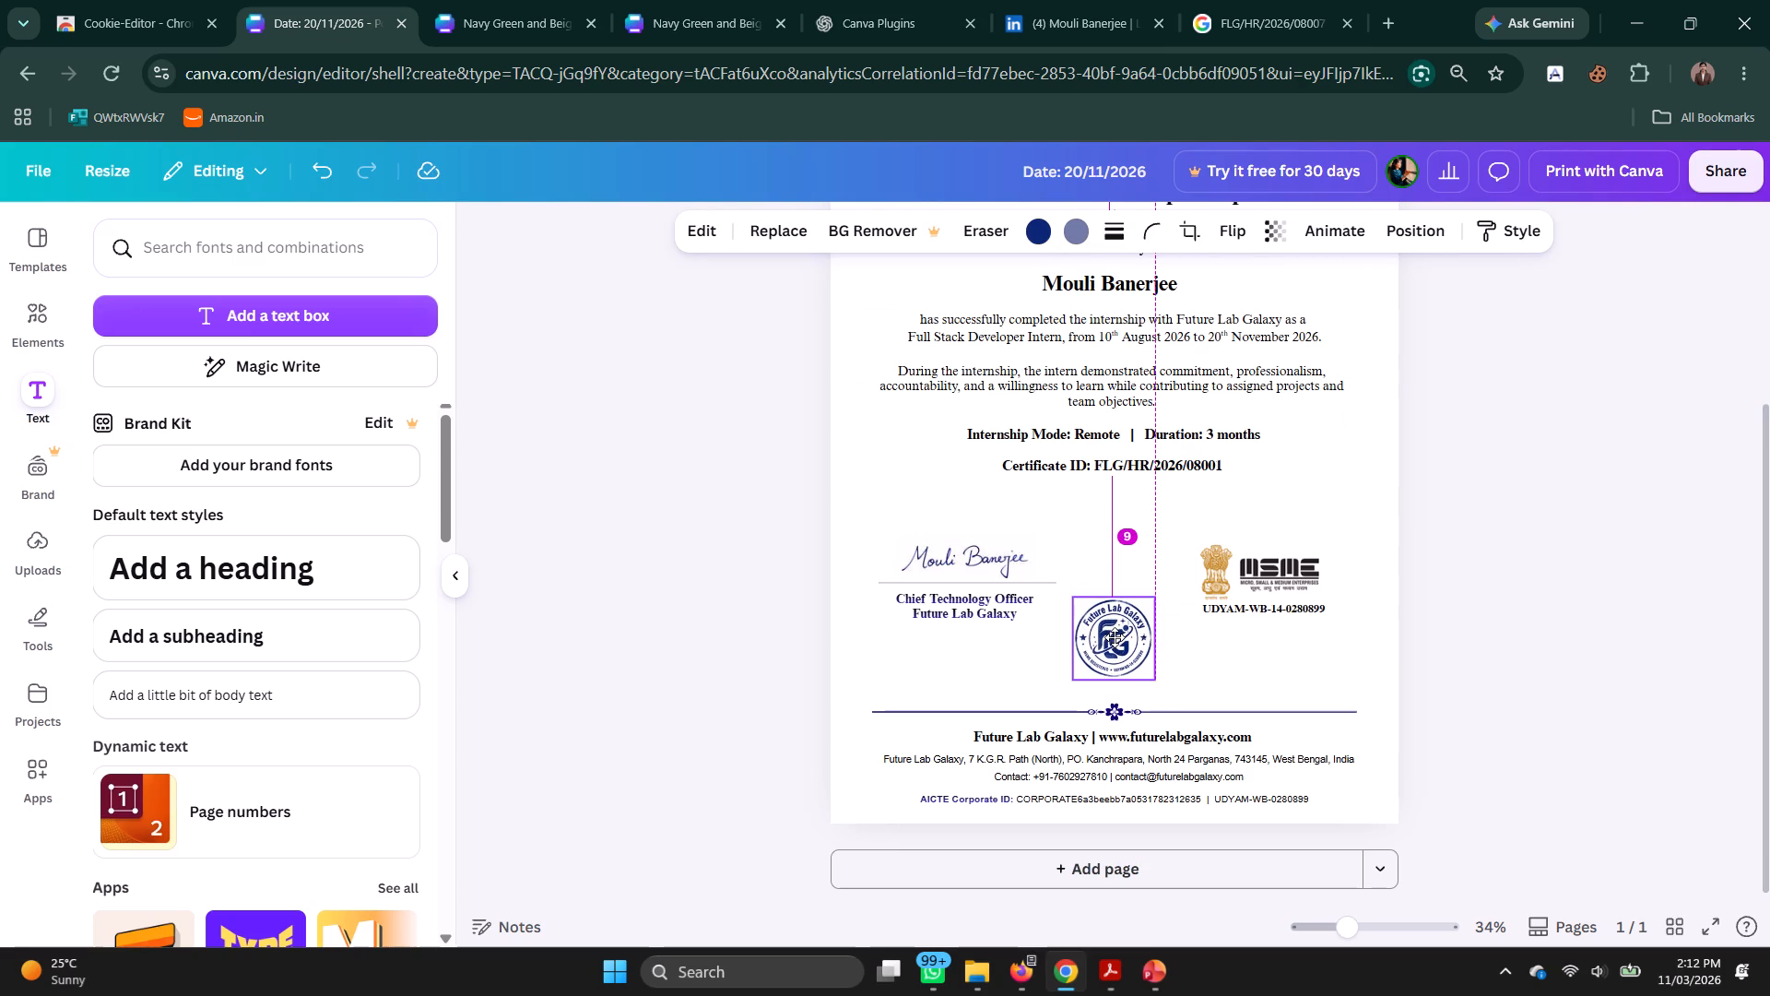
drag(1115, 637, 1115, 644)
Move the MSME logo and its UDYAM number caption down beside the seal, with the caption directly below the logo.
drag(1292, 608, 1290, 663)
drag(1292, 563, 1291, 586)
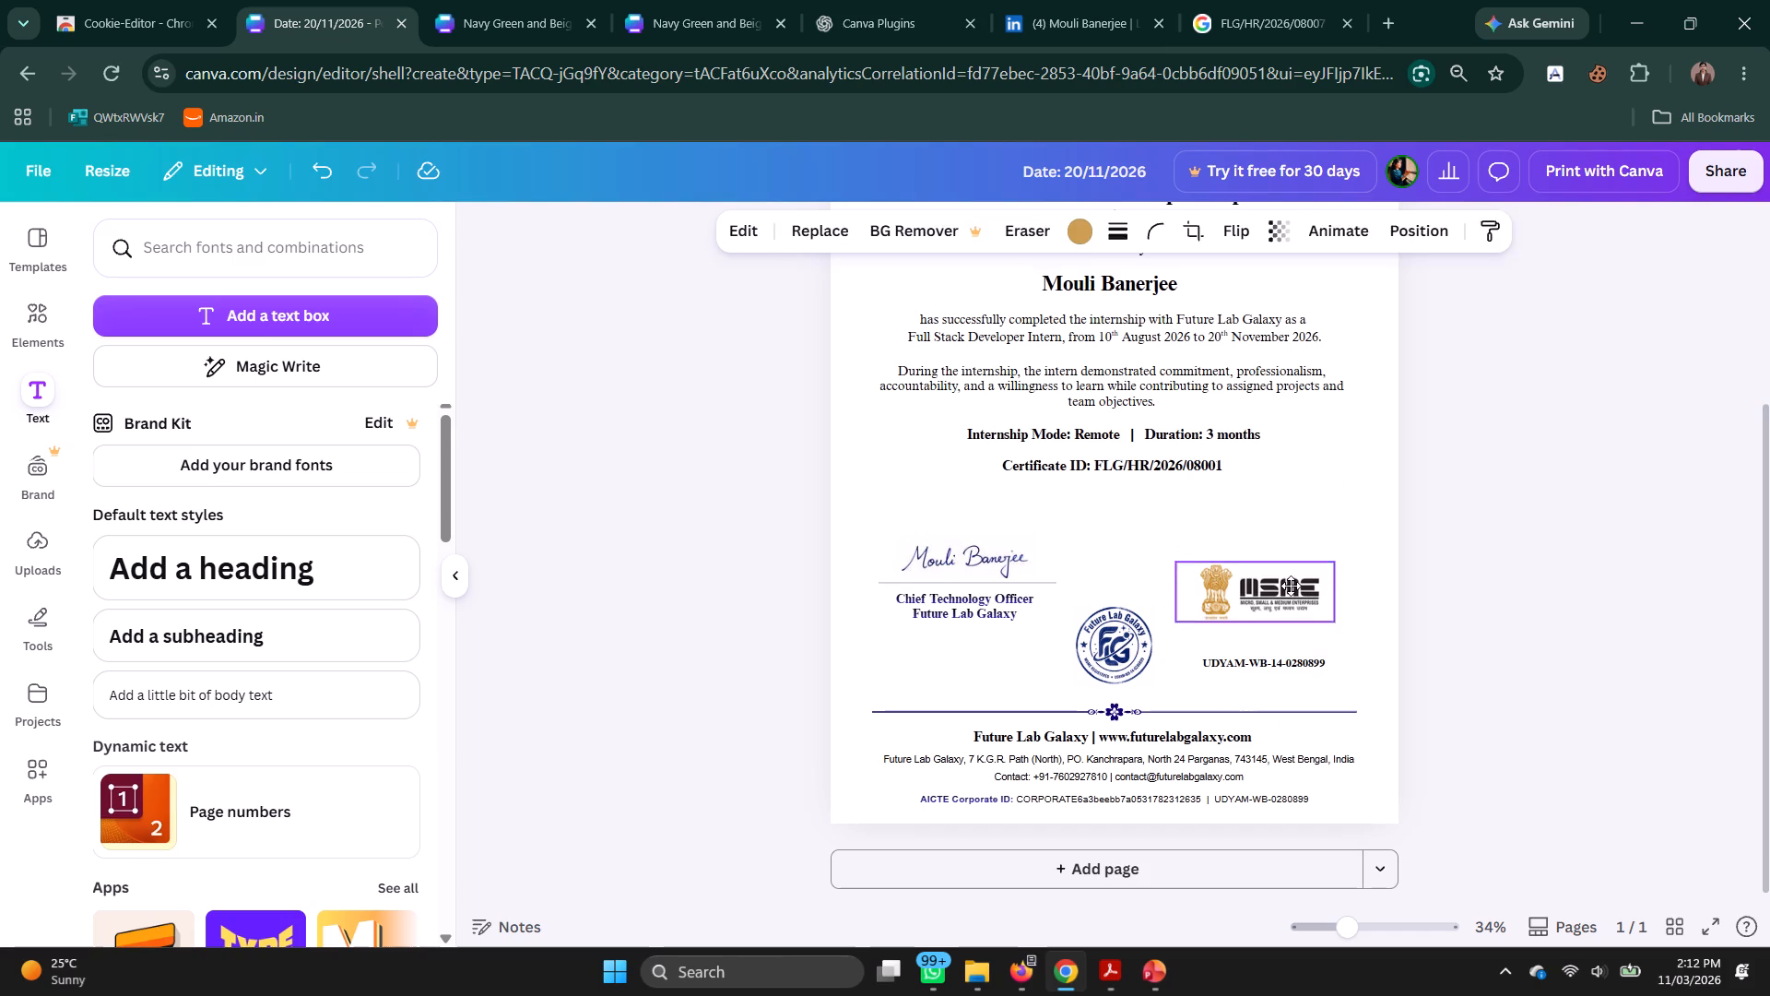
drag(1291, 586, 1291, 615)
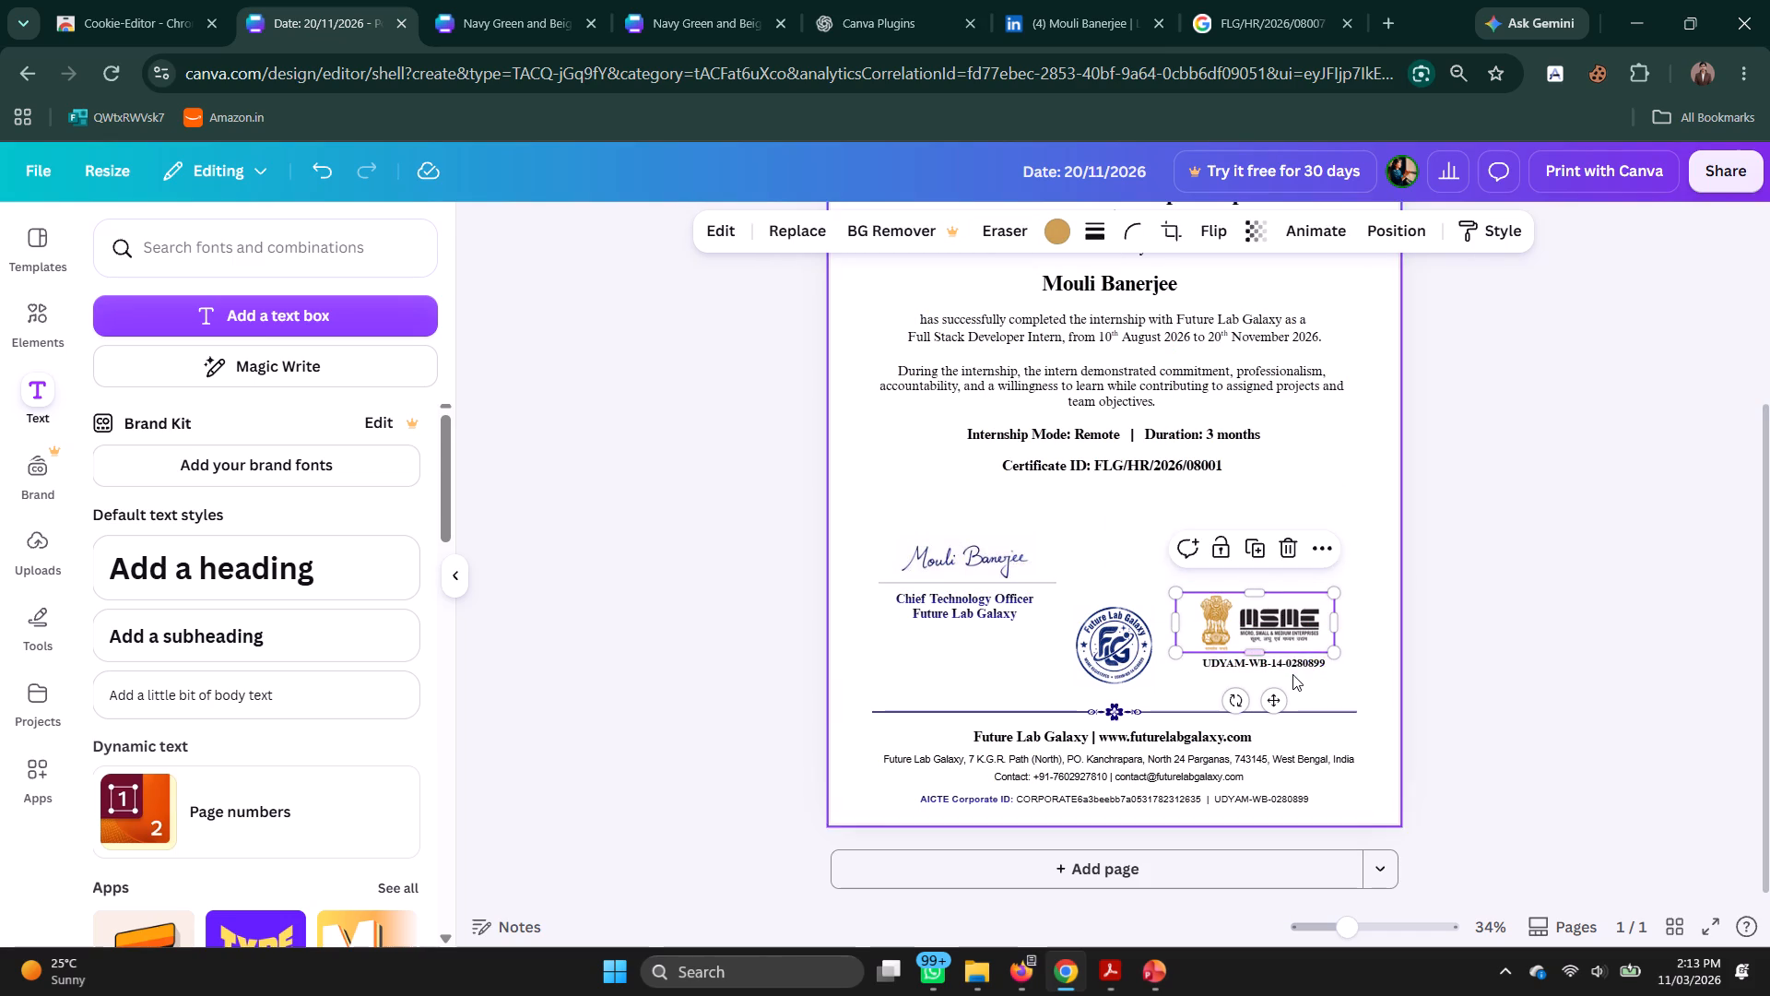
click(1293, 668)
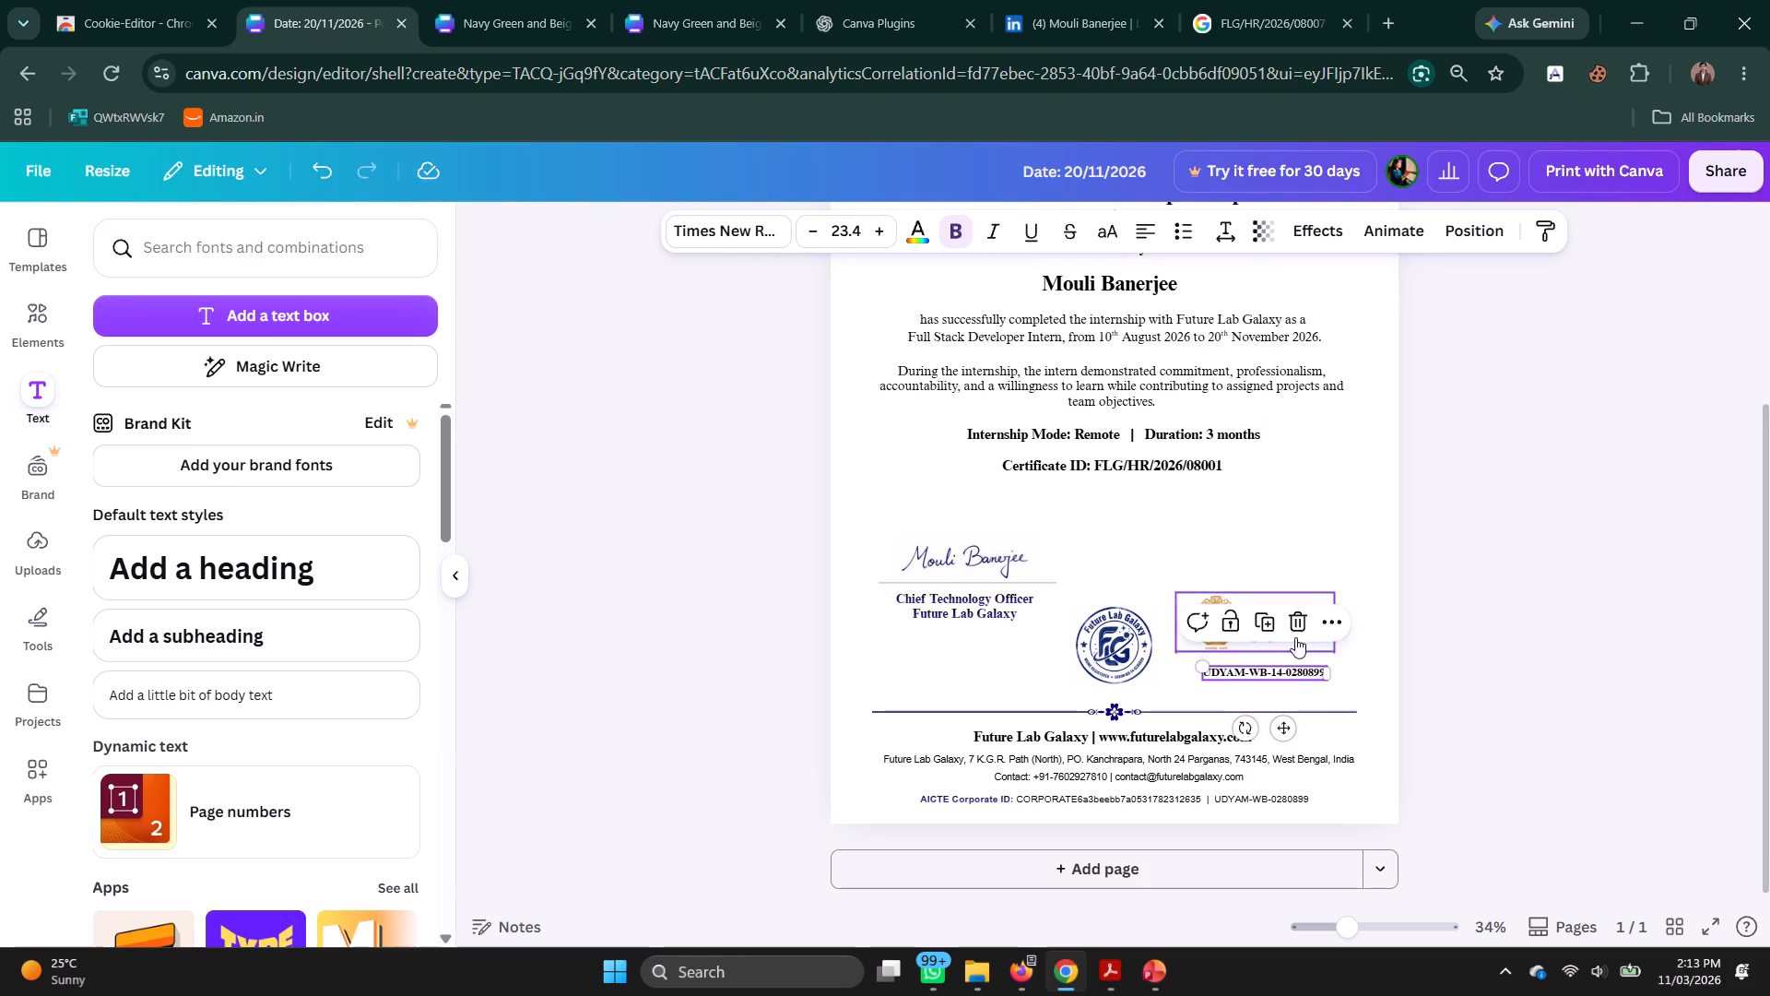
click(1450, 619)
drag(1280, 633, 1280, 645)
click(1461, 626)
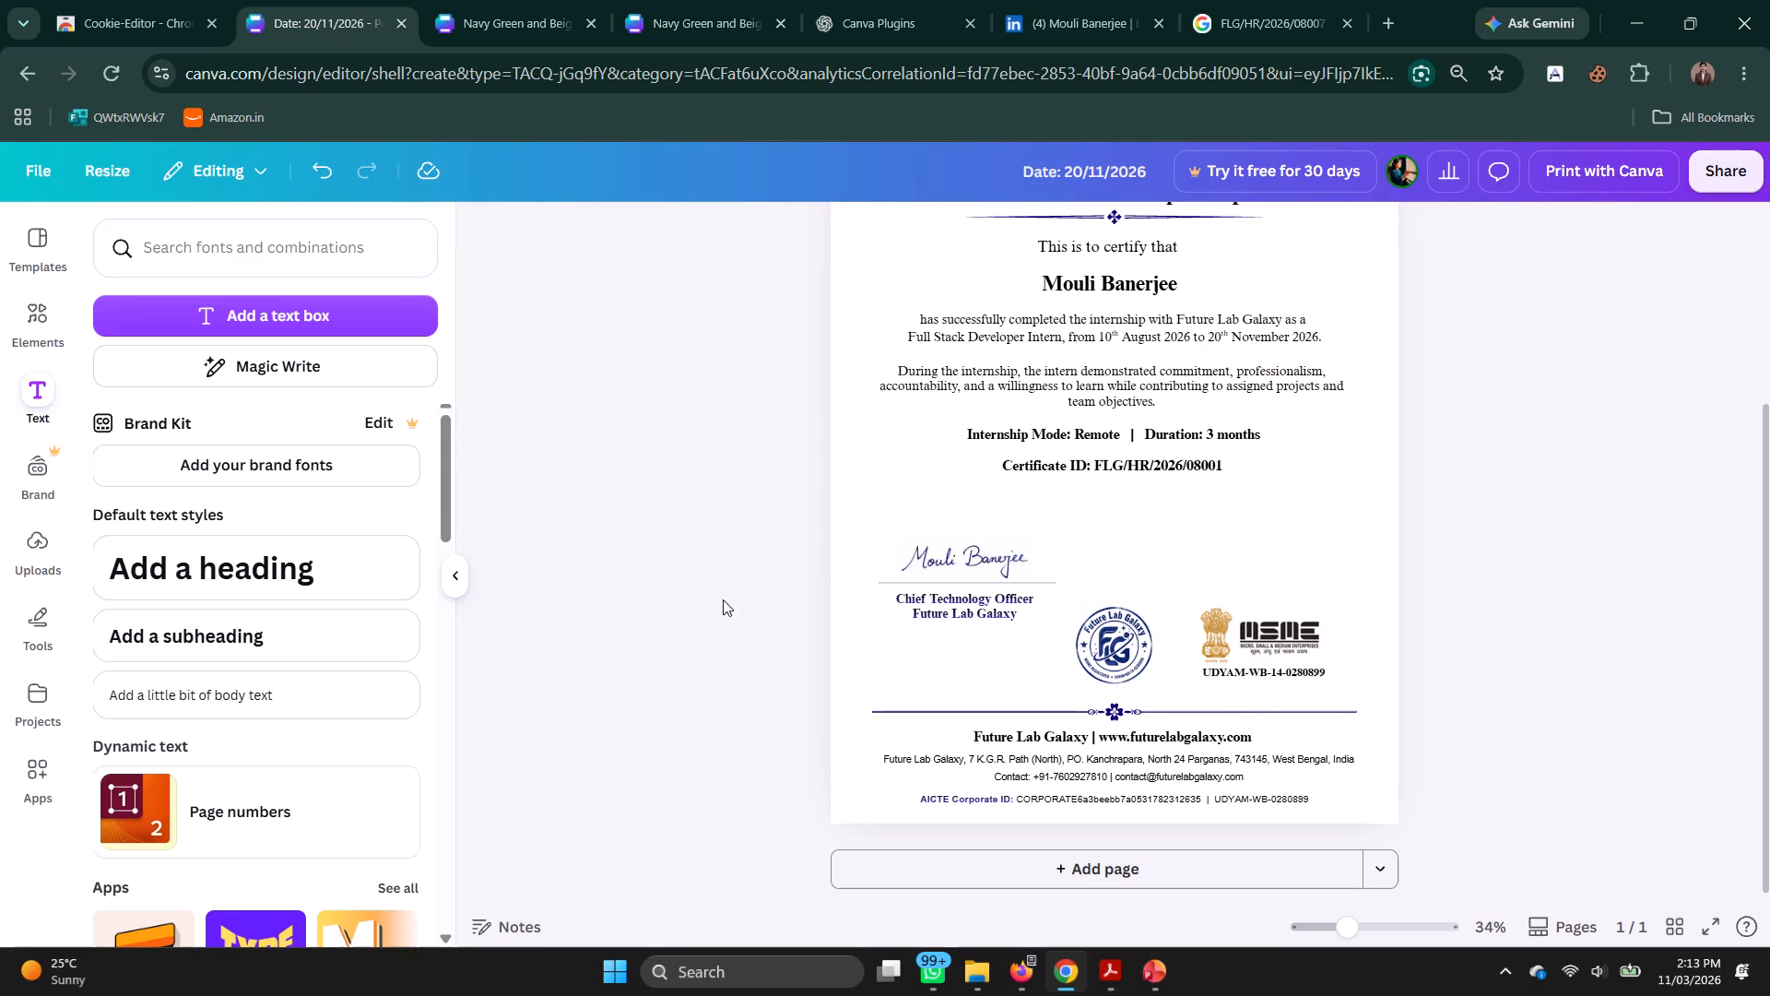
Move the Chief Technology Officer caption, signature line and signature down together, level with the seal and MSME logo.
drag(949, 600, 955, 651)
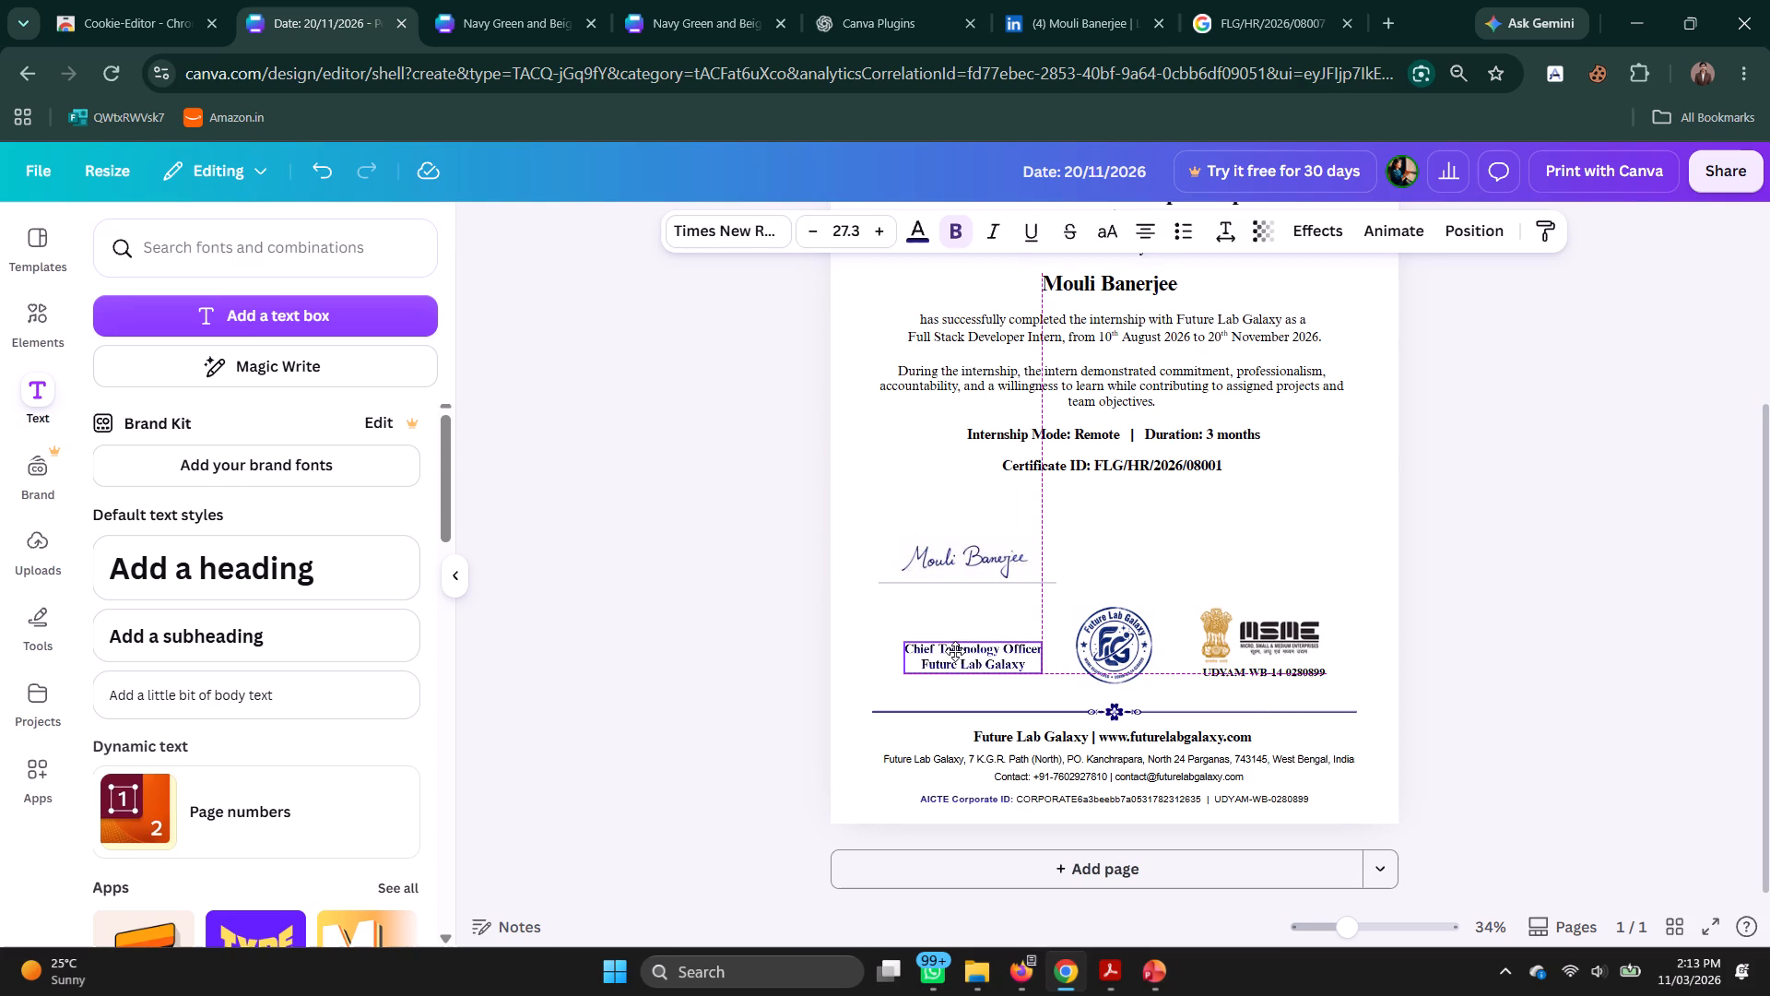
drag(955, 651, 951, 651)
drag(1603, 515, 1587, 528)
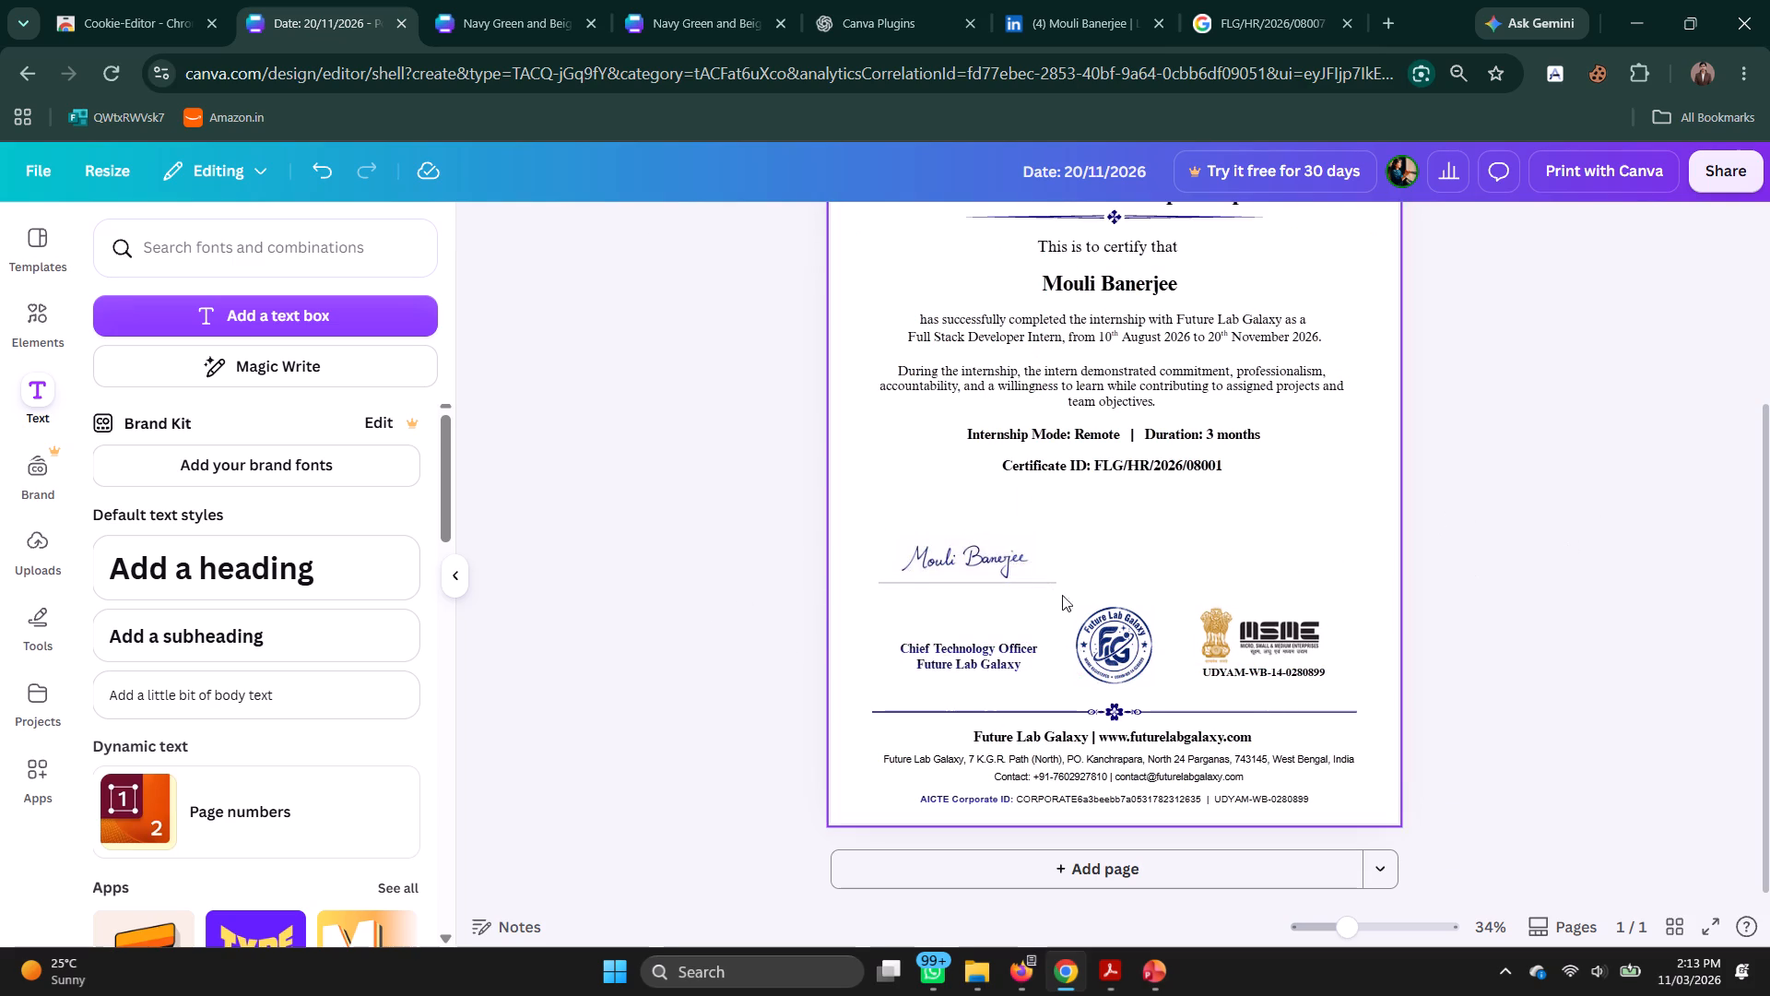
drag(973, 590, 969, 643)
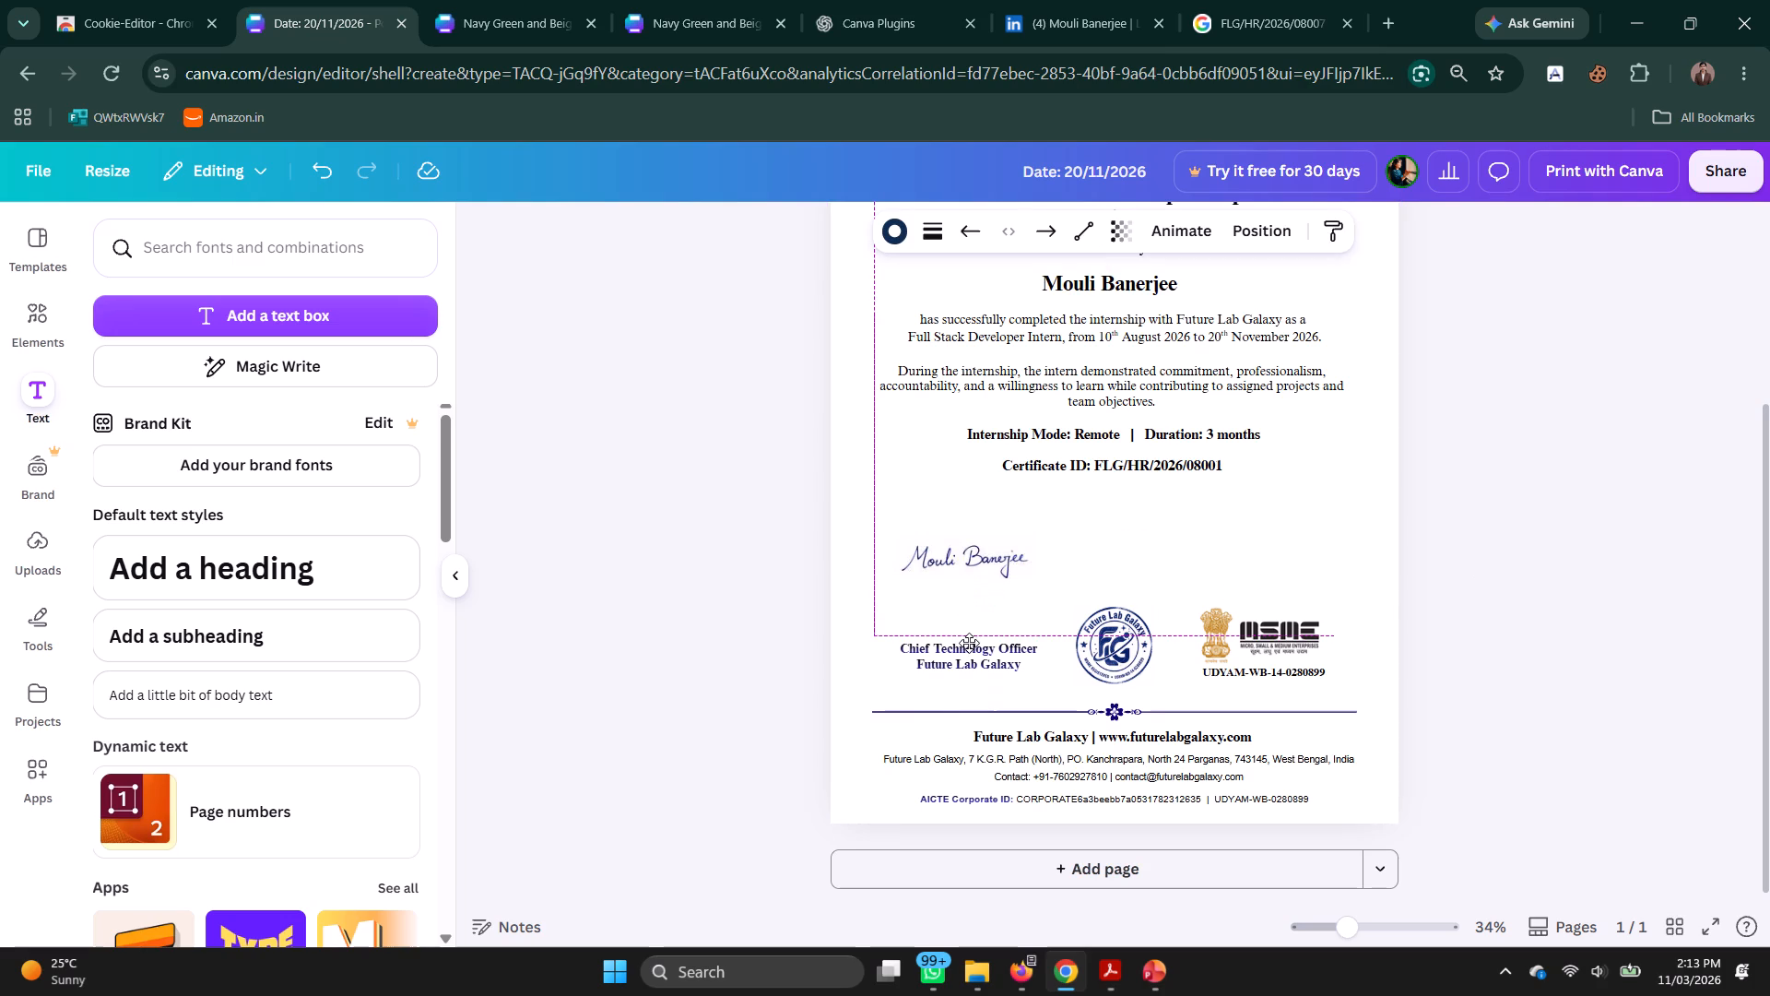
drag(969, 643, 968, 645)
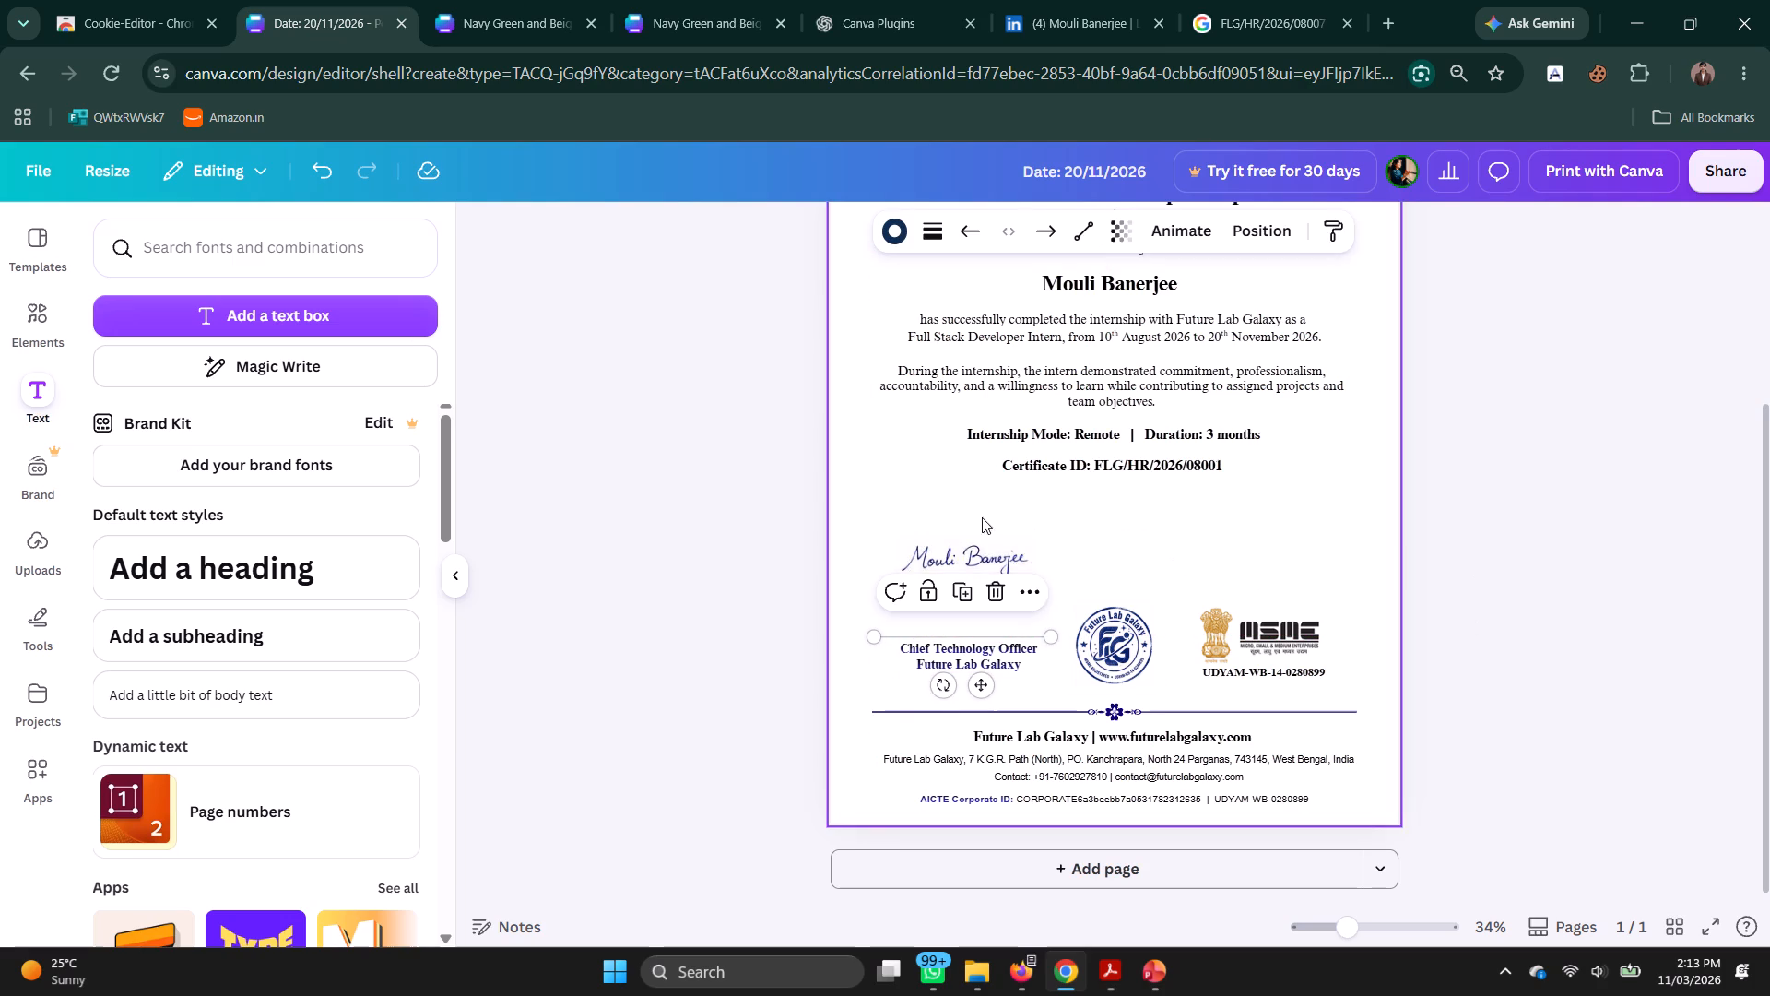
click(1511, 579)
drag(984, 551, 976, 587)
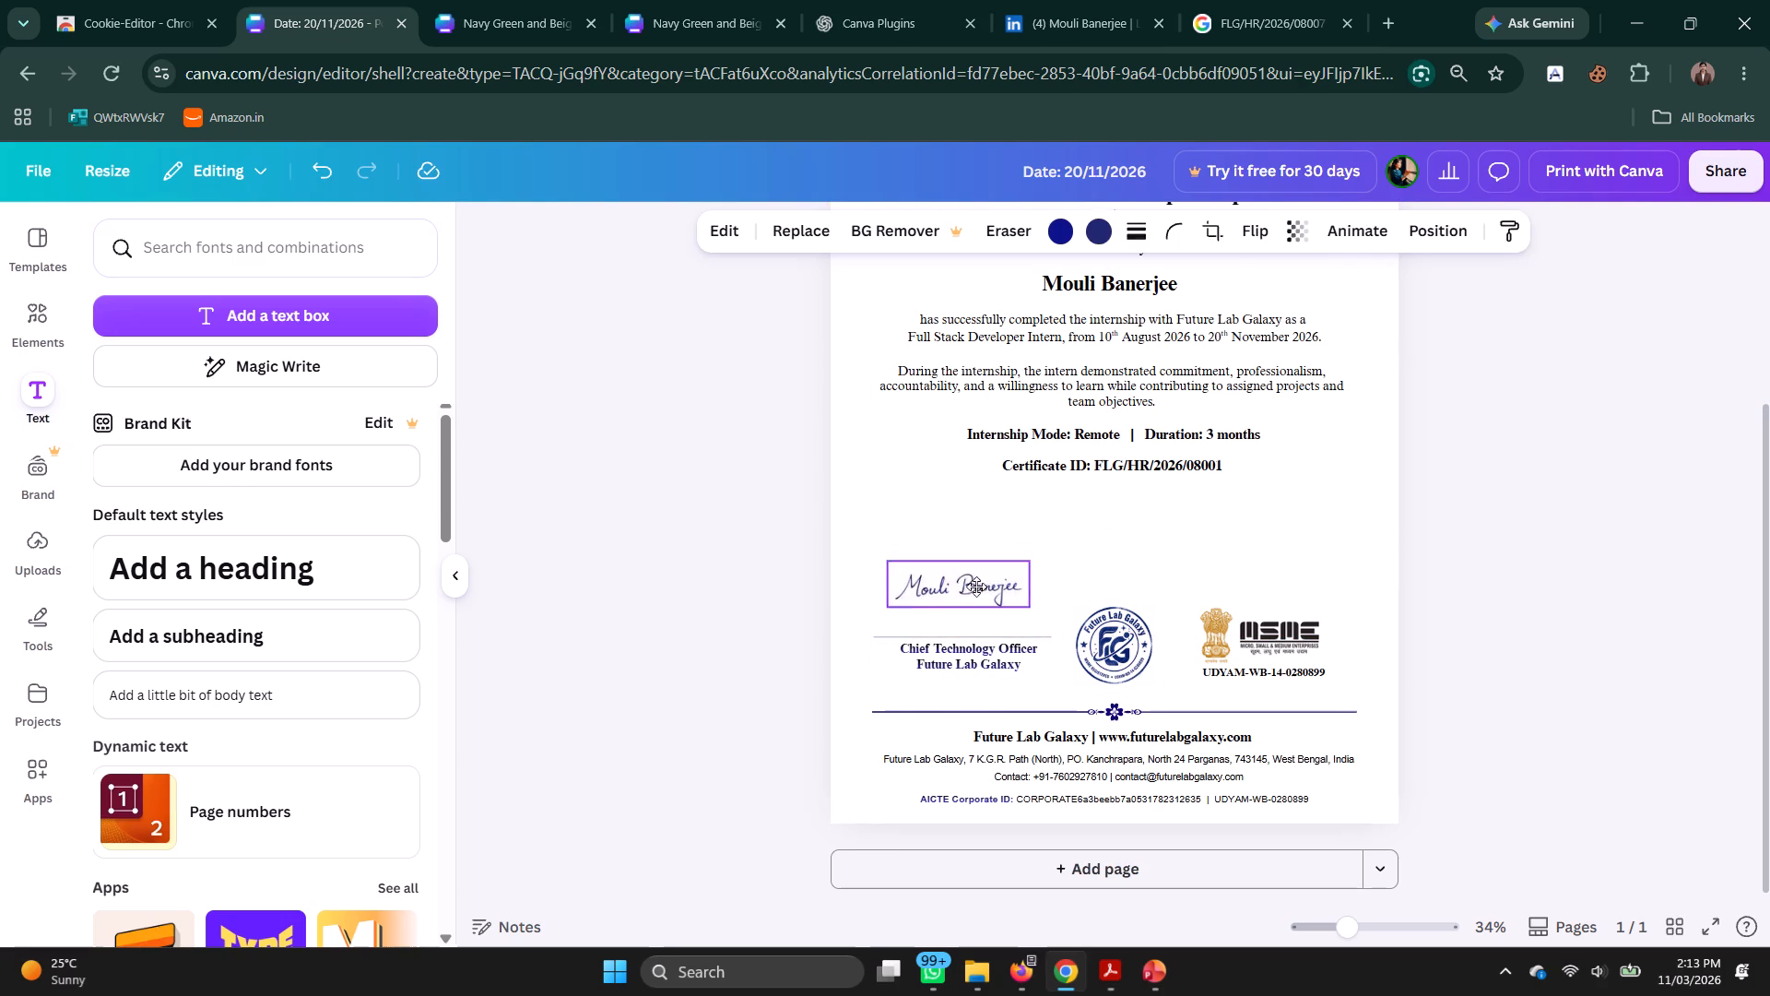
drag(976, 587, 976, 608)
click(1453, 585)
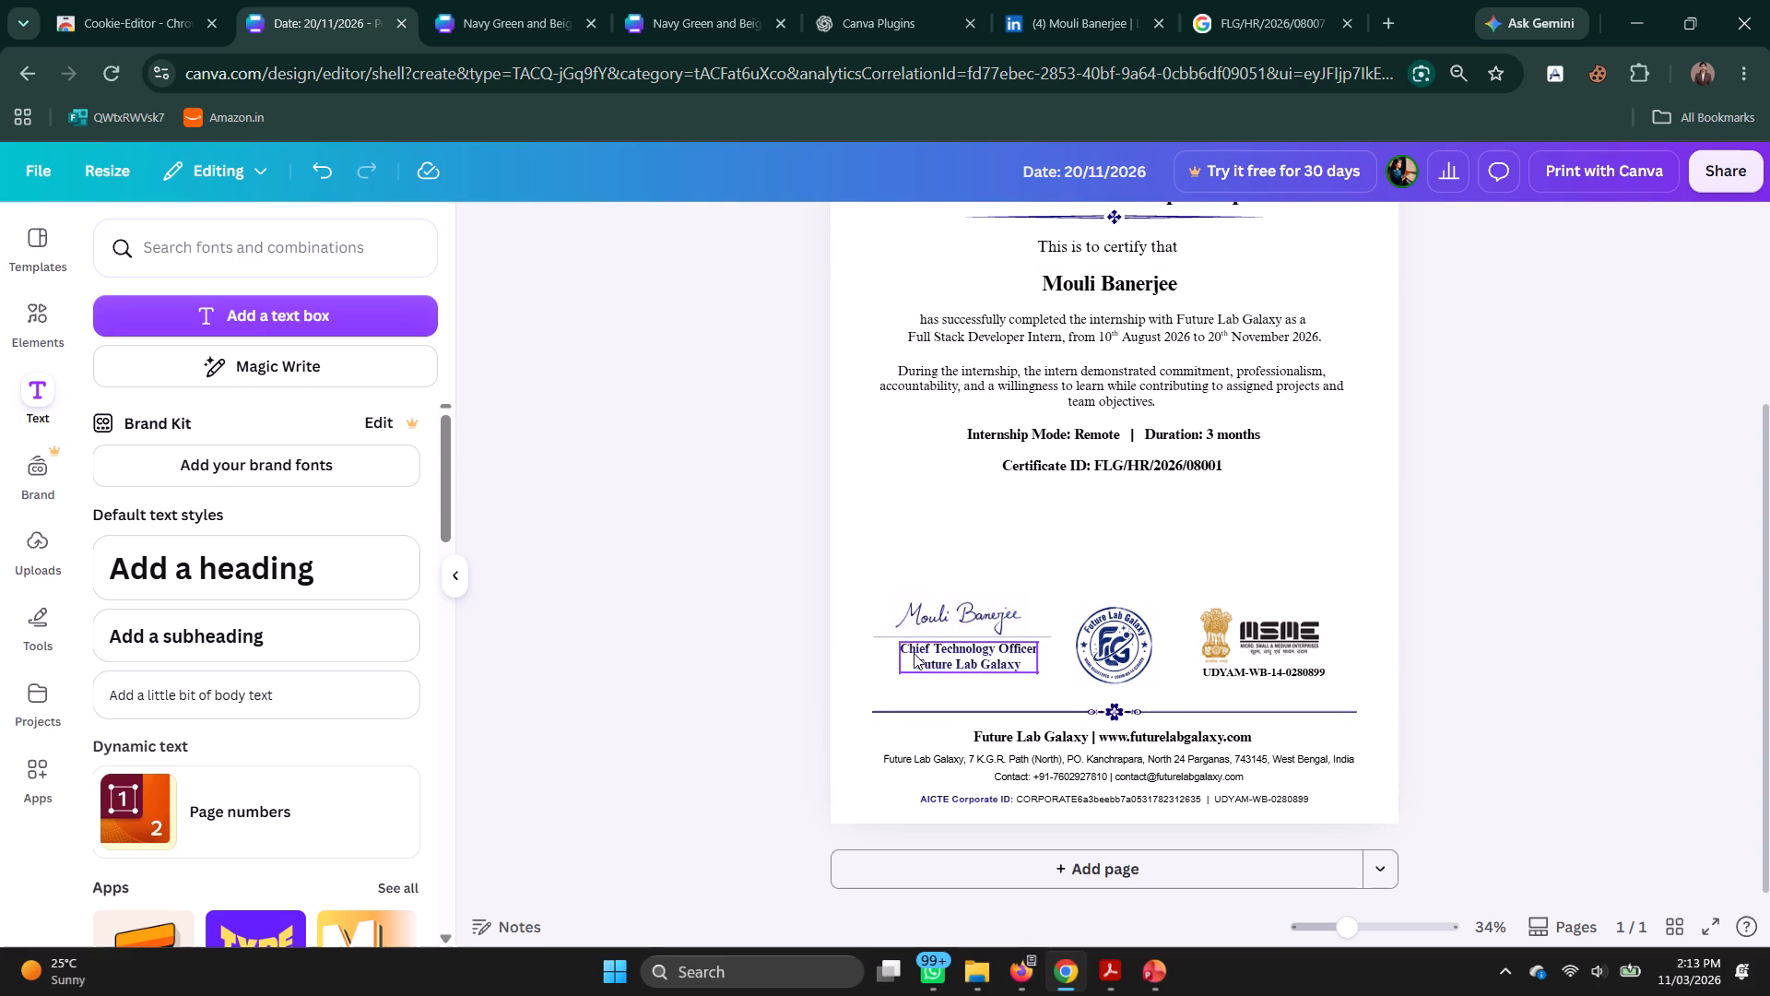
Nudge the Chief Technology Officer caption, the signature line and the signature slightly lower, keeping them stacked closely beside the seal.
drag(918, 655, 919, 665)
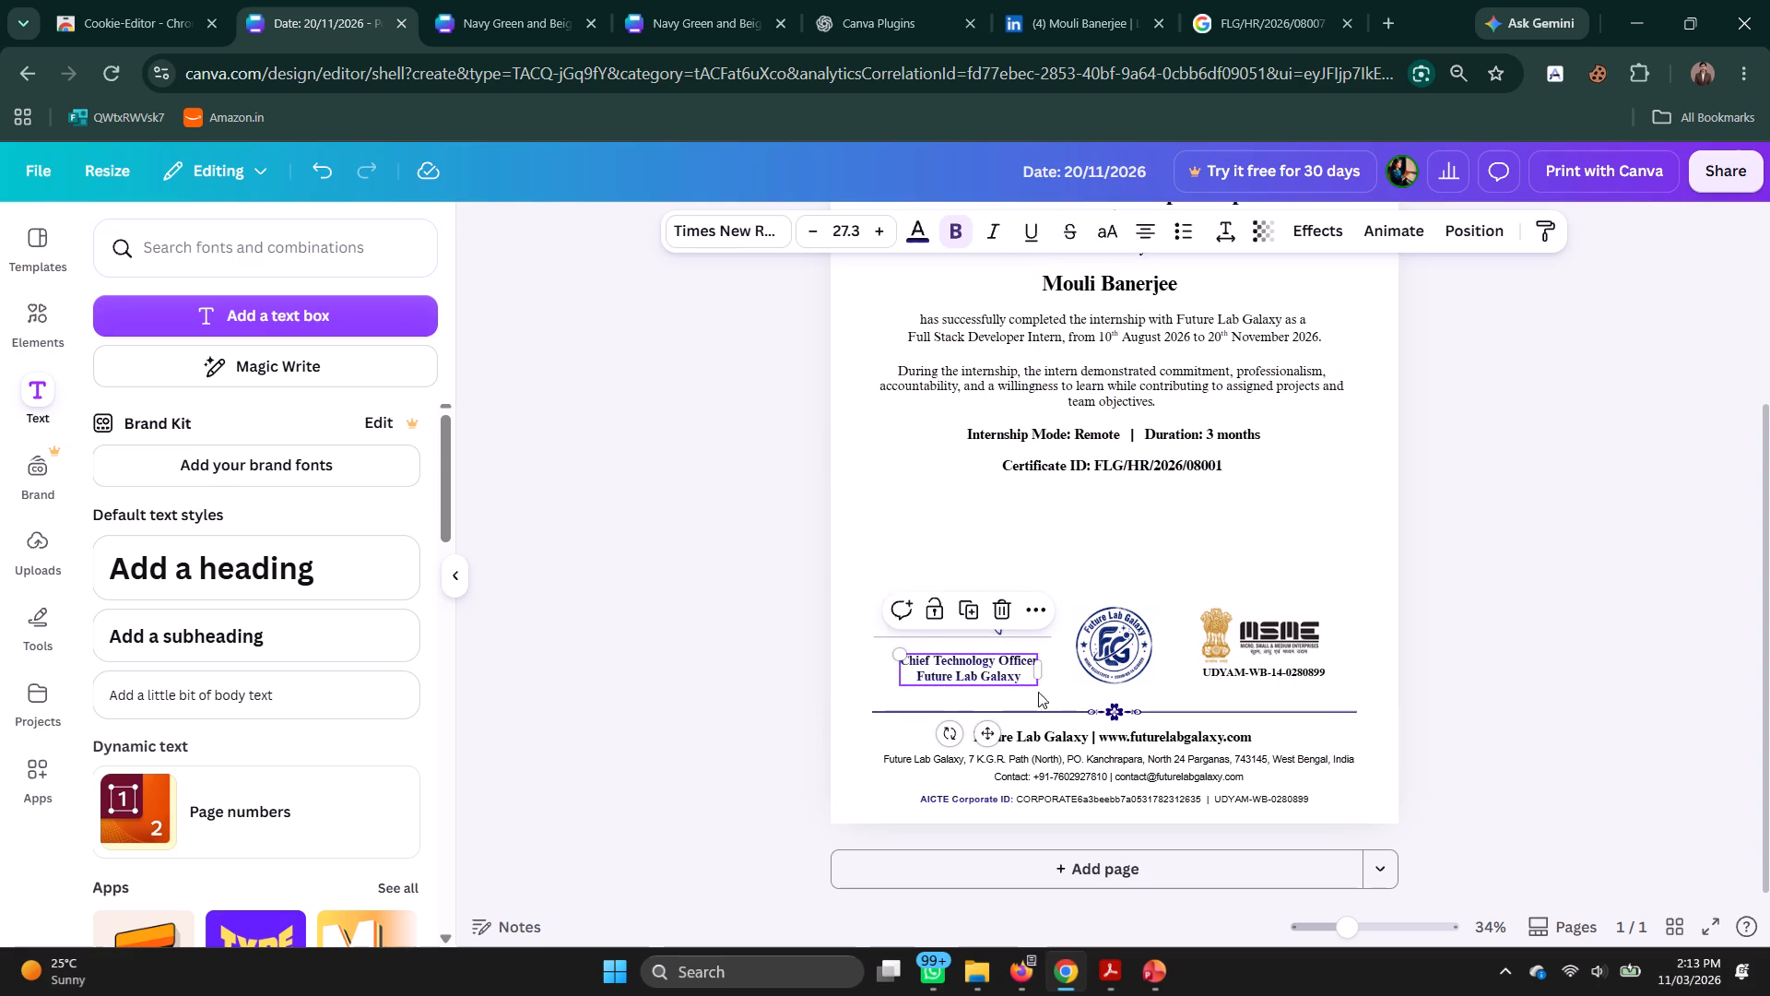
click(1602, 579)
drag(1041, 634, 1041, 638)
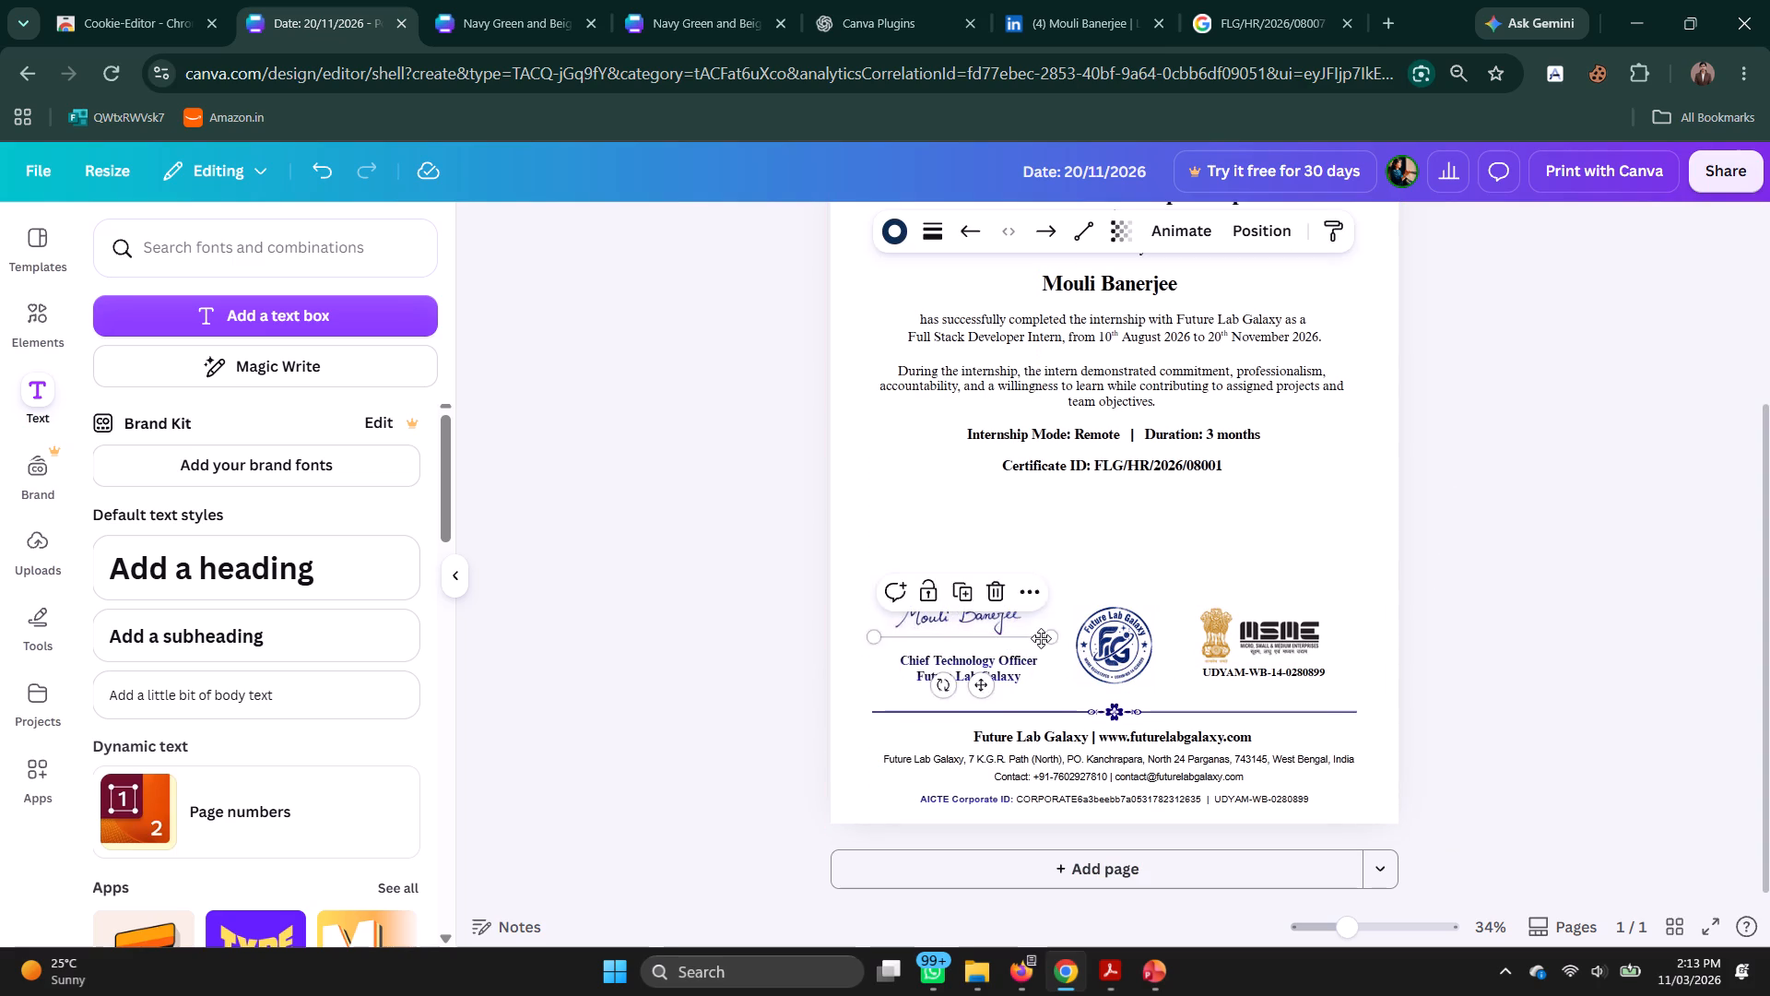
drag(1041, 638, 1041, 650)
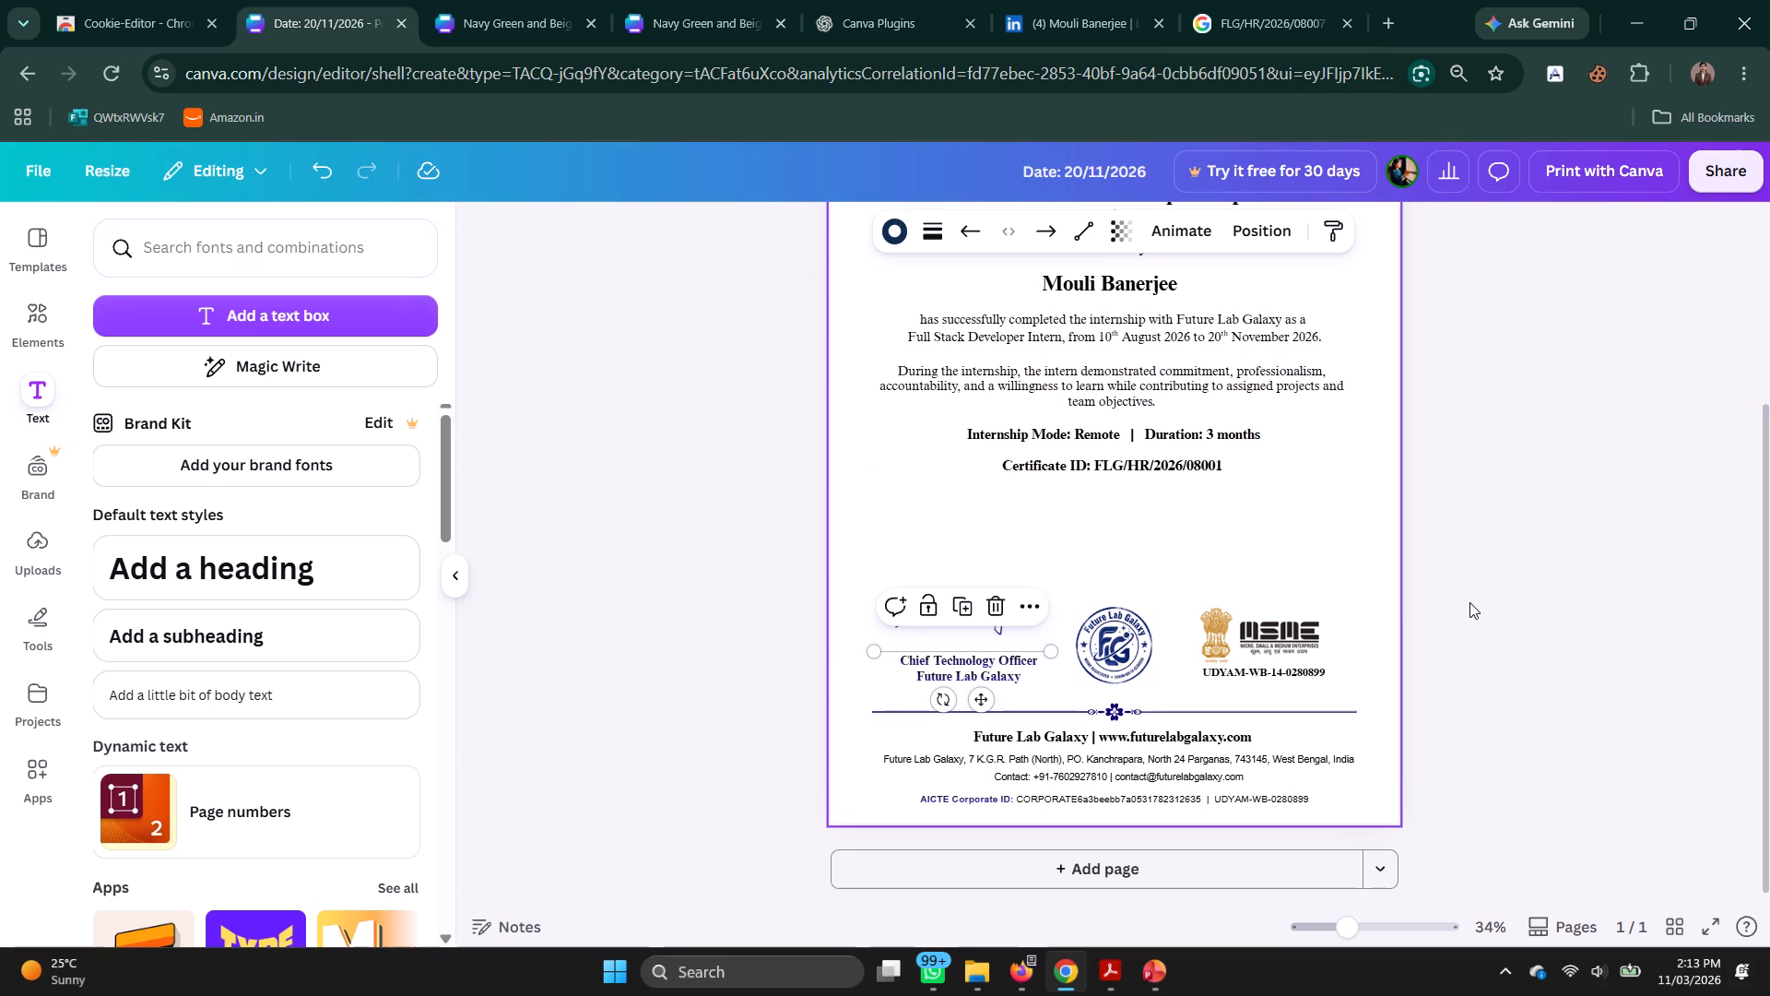
click(1564, 573)
drag(973, 617, 972, 624)
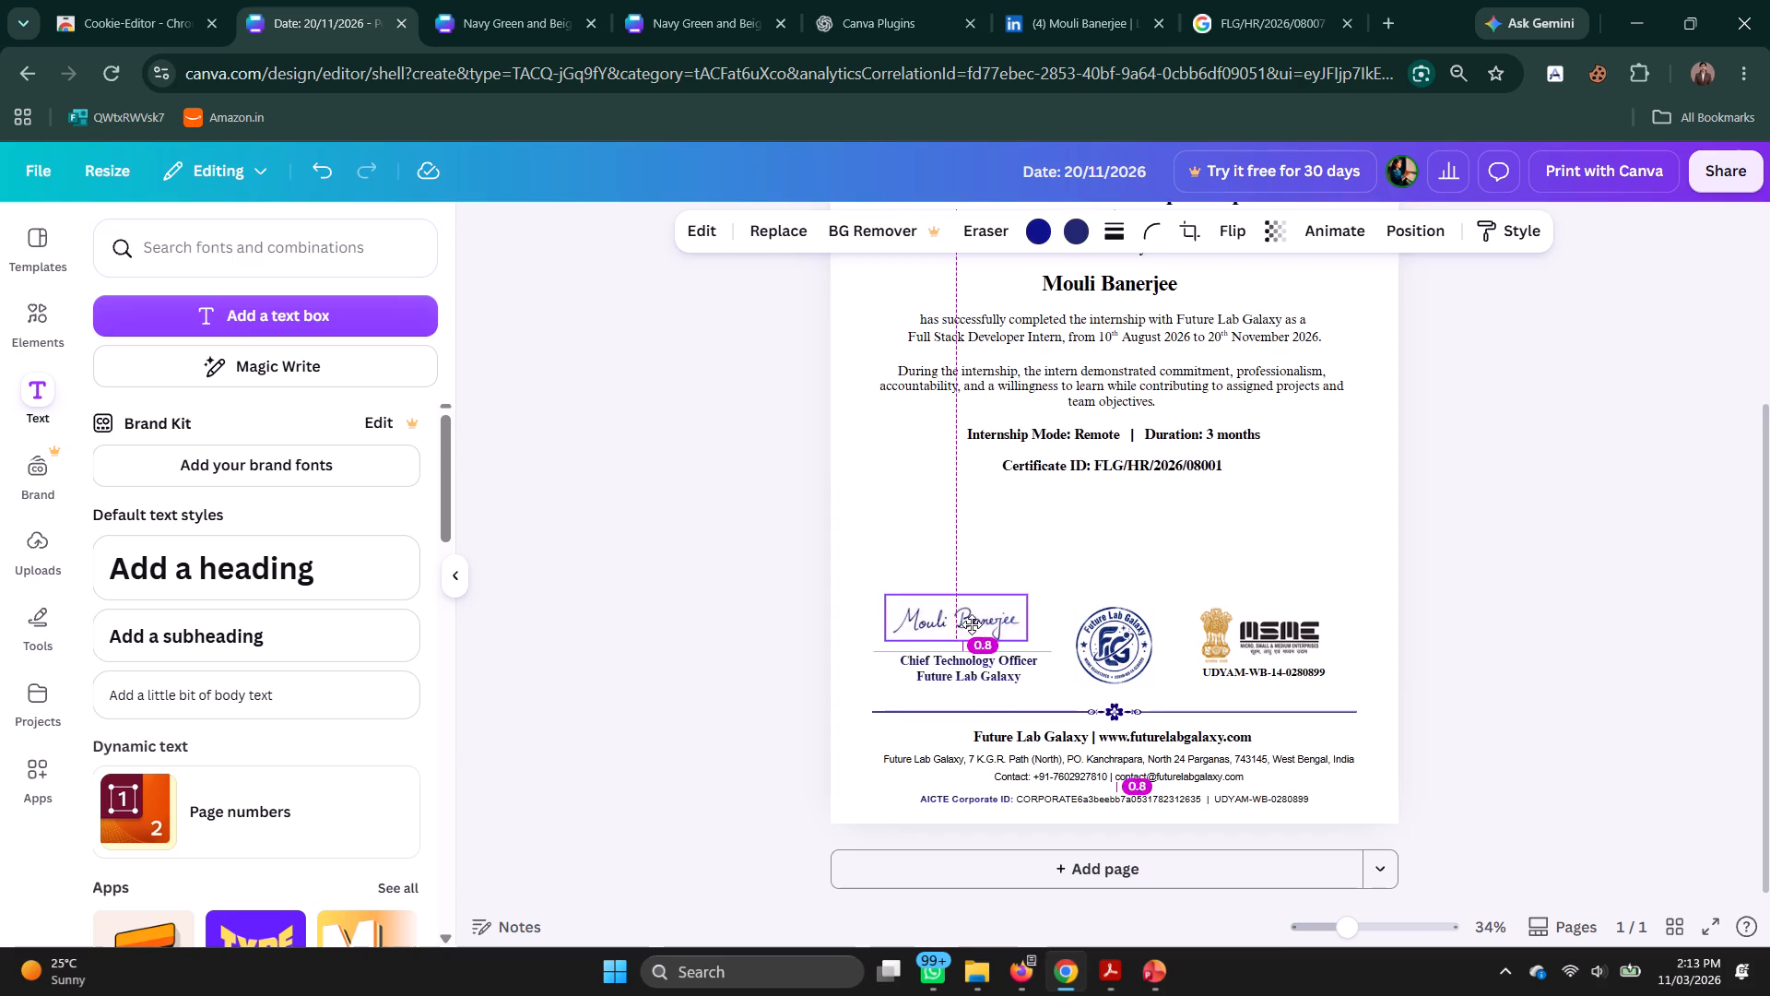
drag(972, 624, 972, 630)
click(1554, 551)
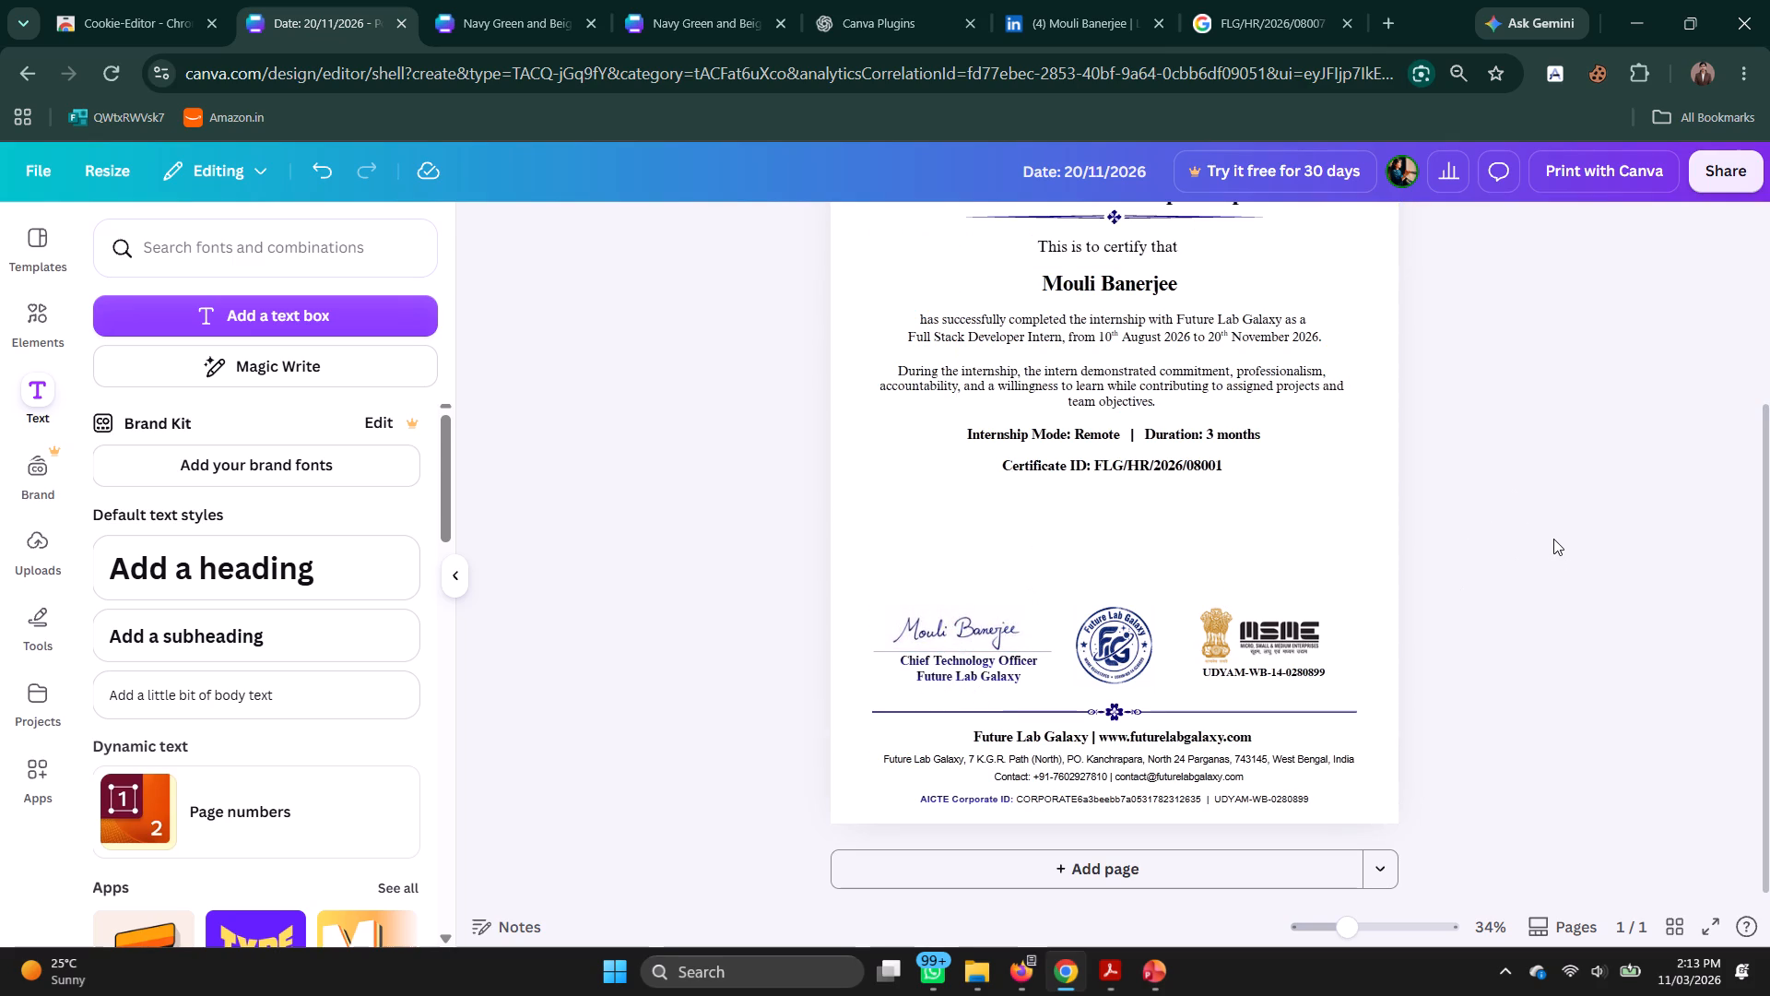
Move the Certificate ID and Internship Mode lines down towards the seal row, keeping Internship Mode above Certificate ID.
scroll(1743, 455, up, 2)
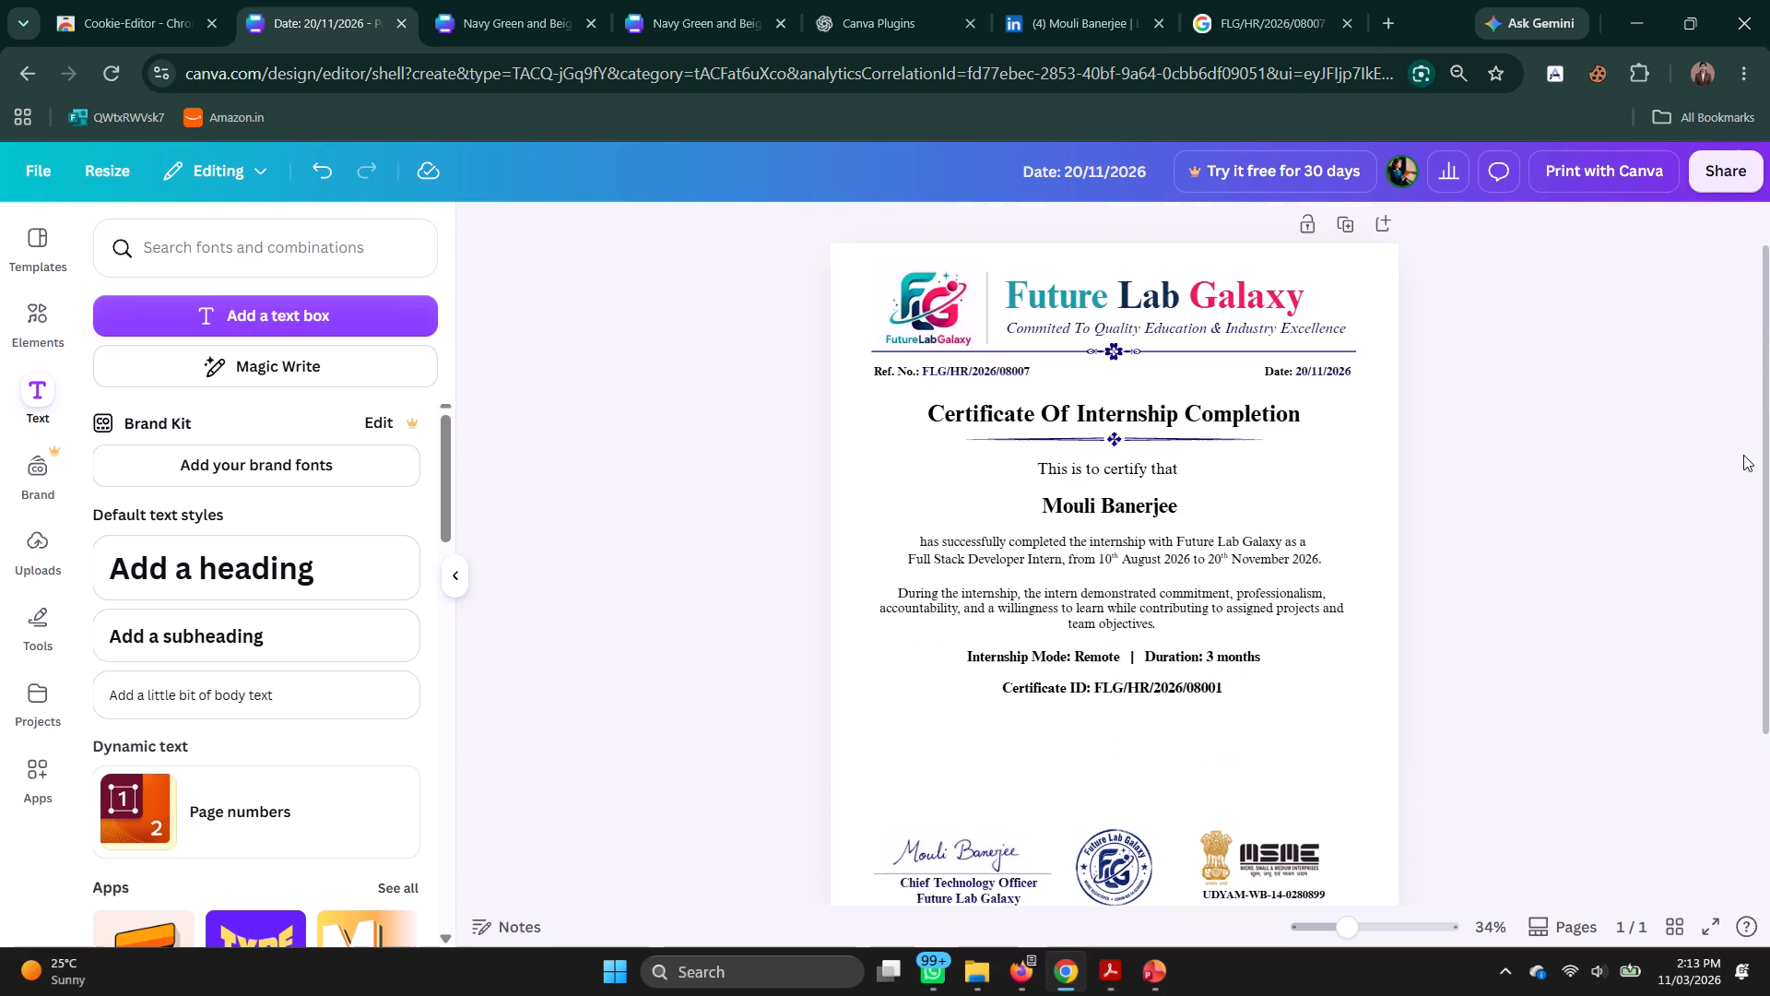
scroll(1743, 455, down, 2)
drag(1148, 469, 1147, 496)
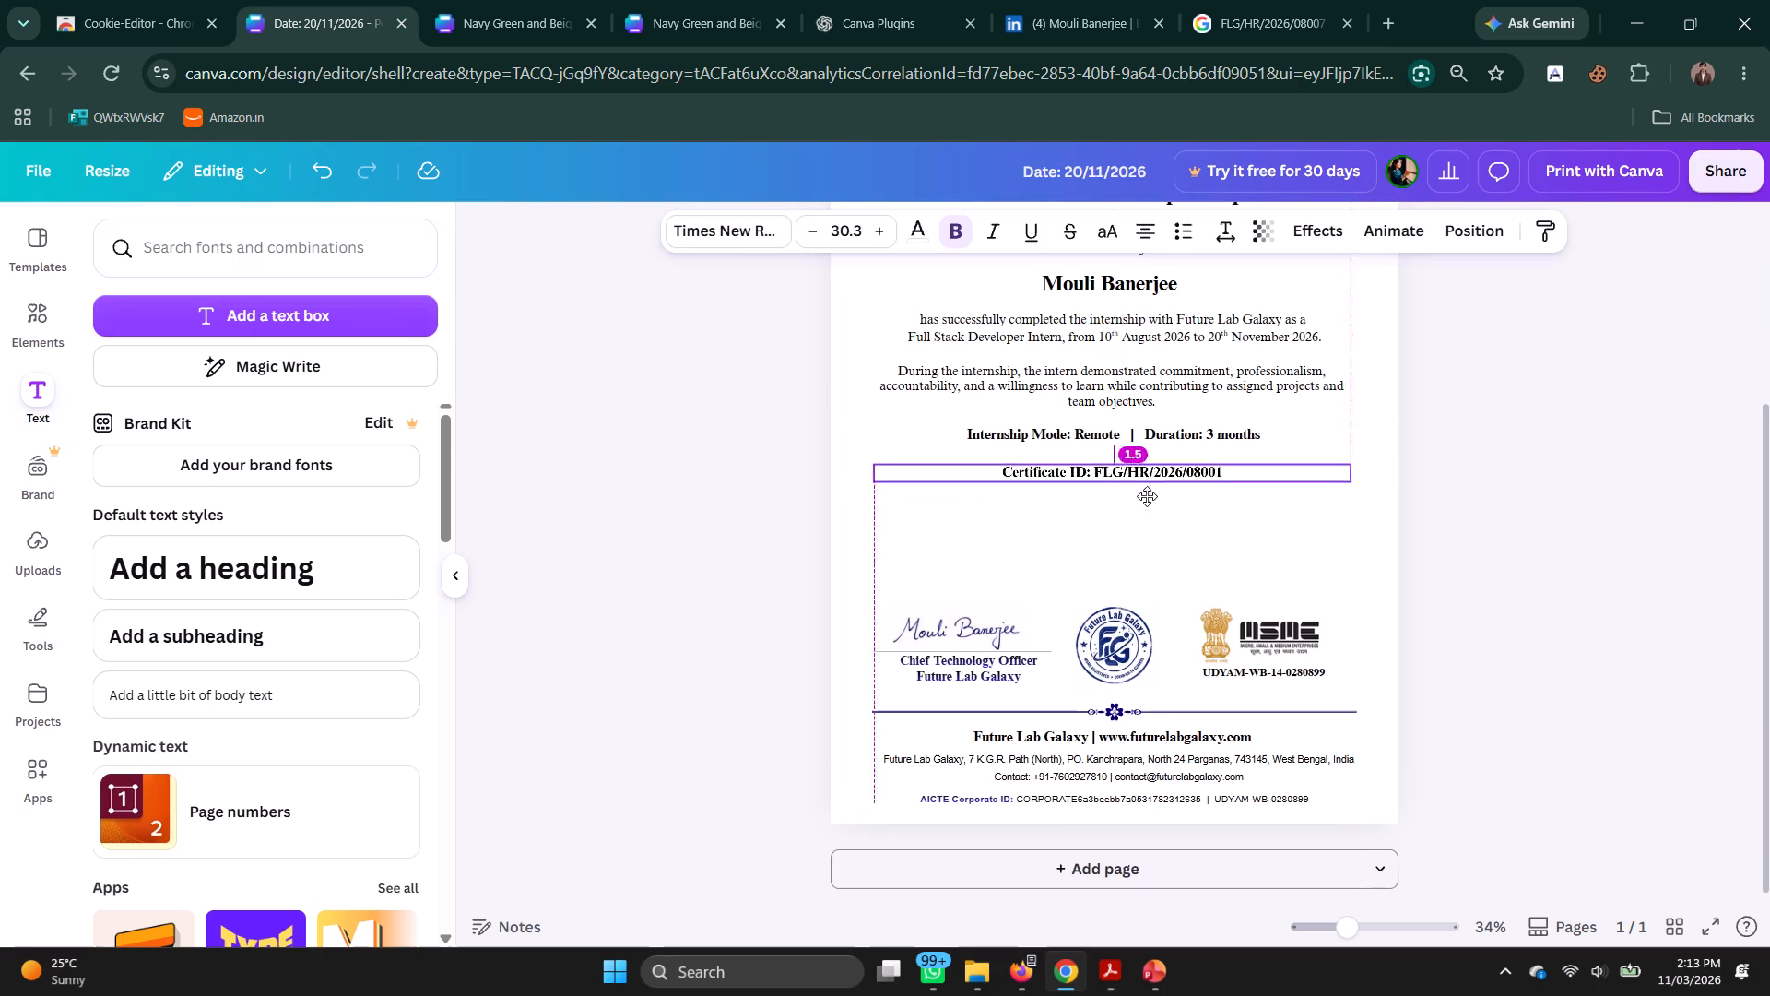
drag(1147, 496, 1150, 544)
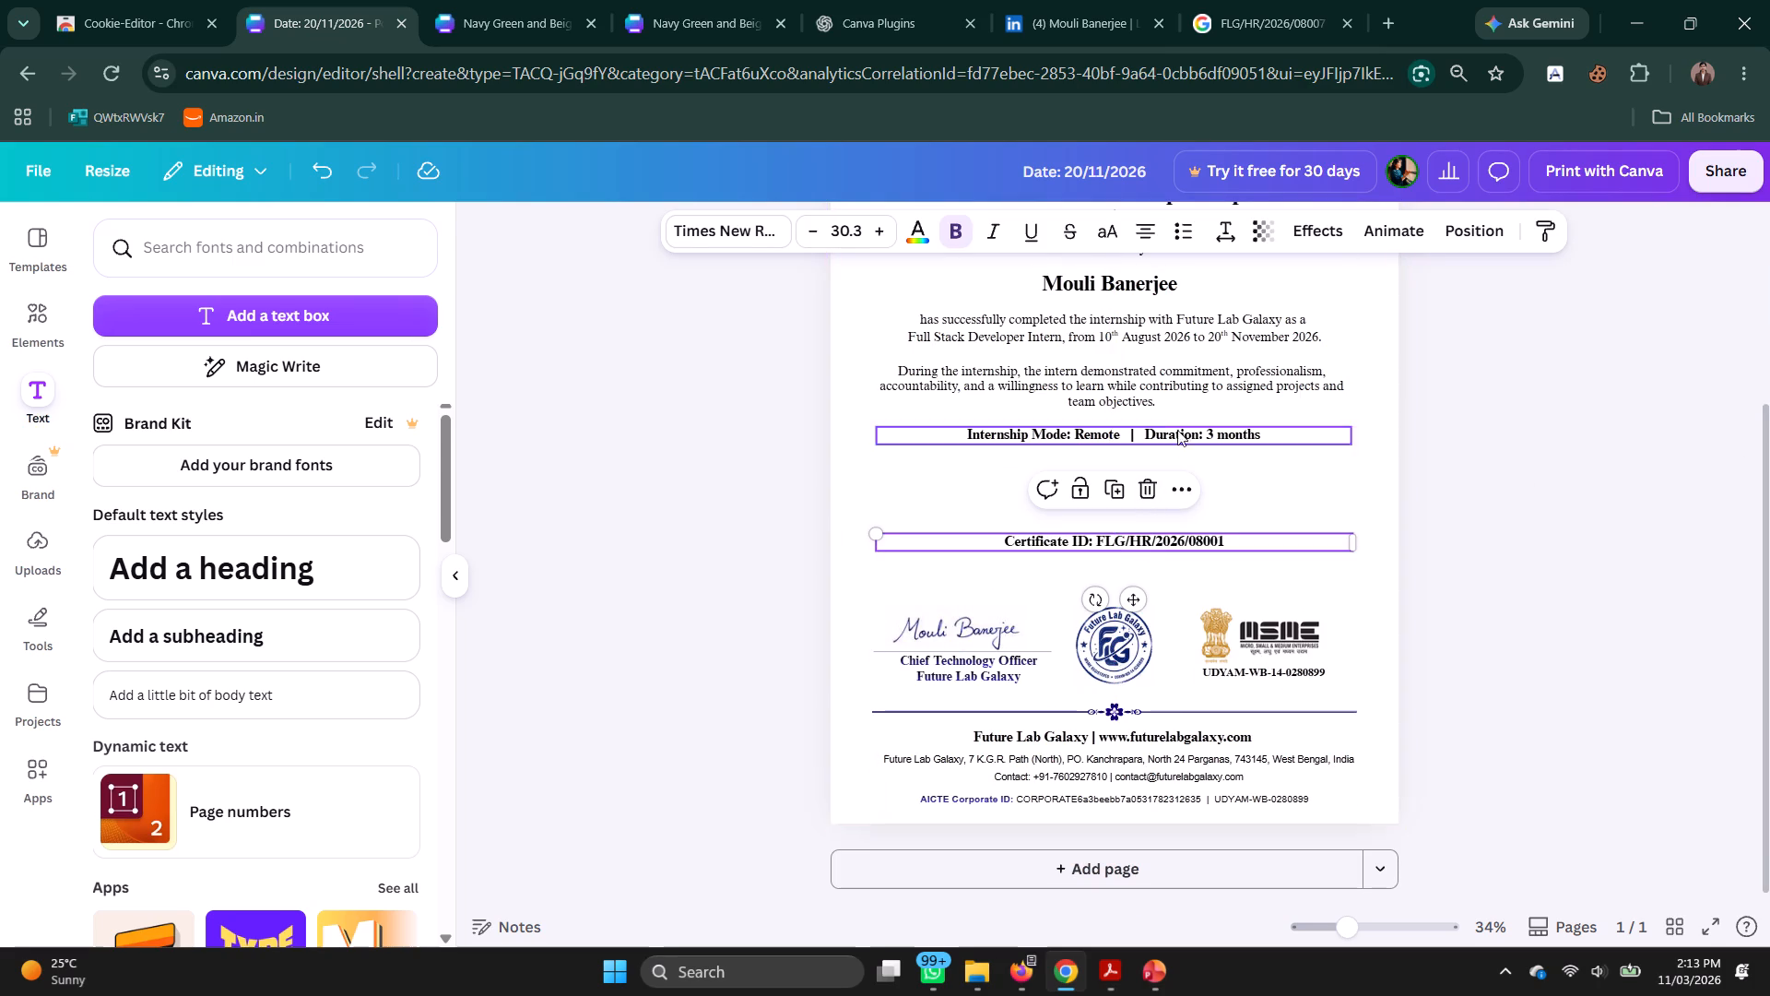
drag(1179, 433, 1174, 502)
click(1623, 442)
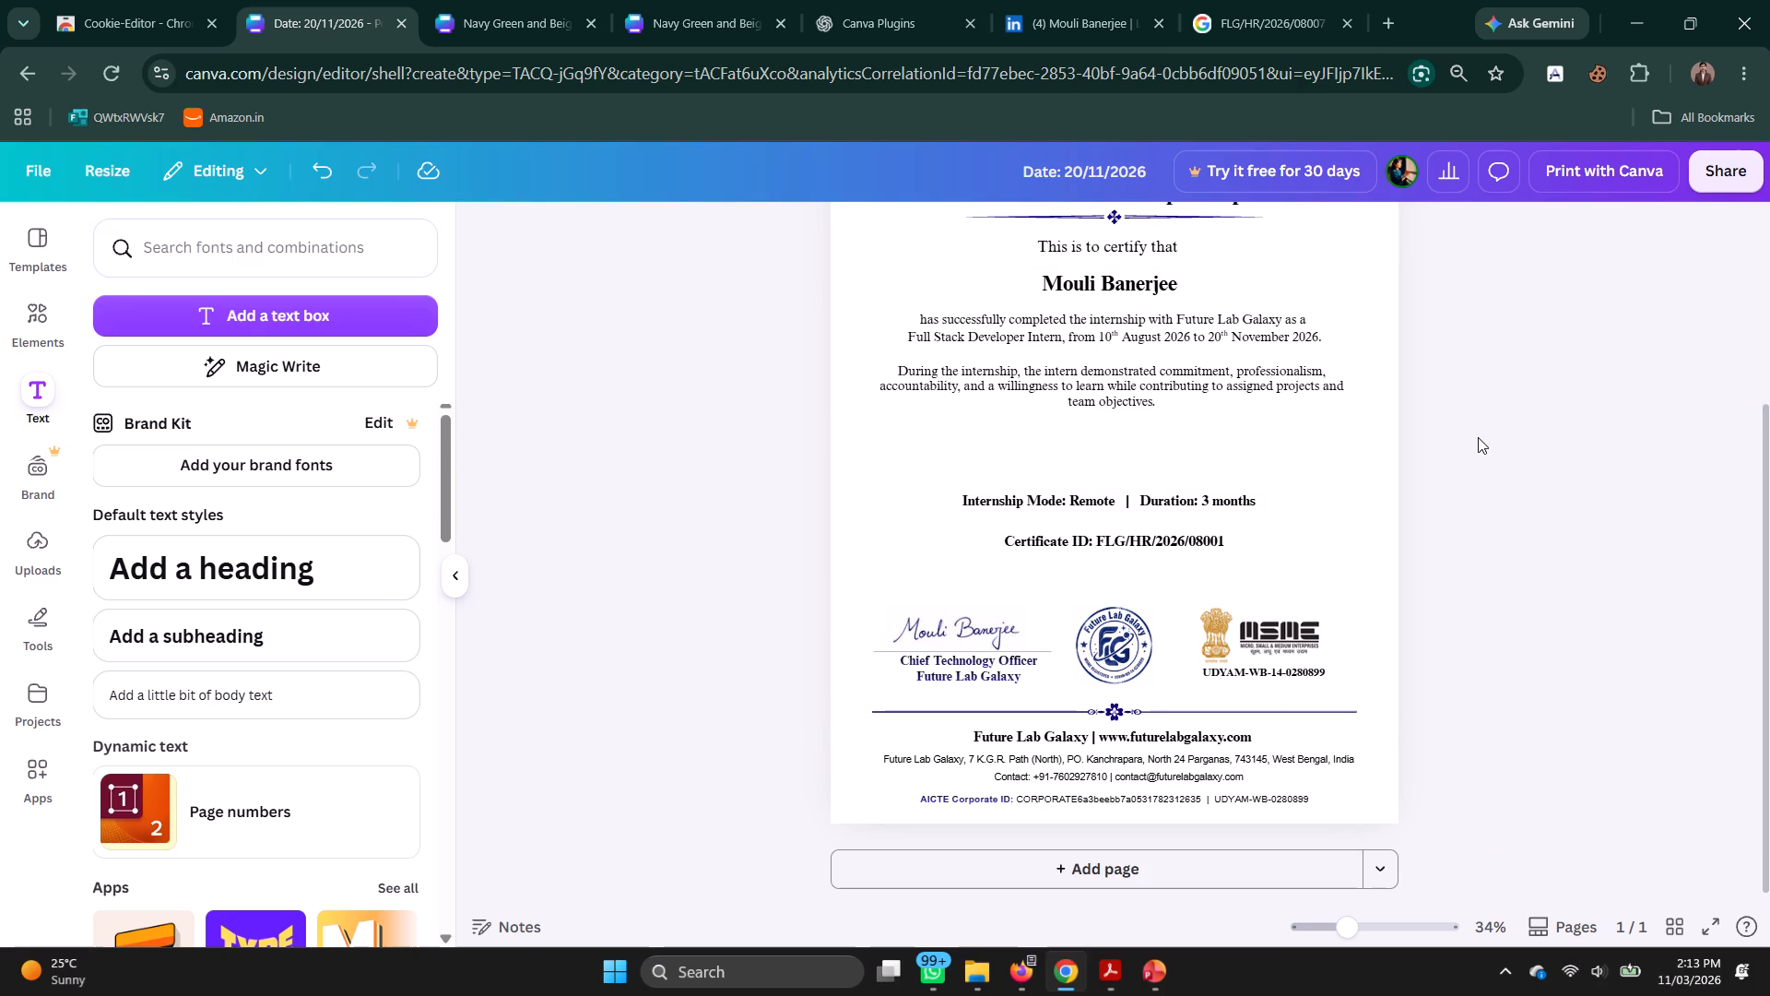
Check the reference certificate in PowerPoint, then swap the two detail lines so Certificate ID sits above Internship Mode.
click(1157, 967)
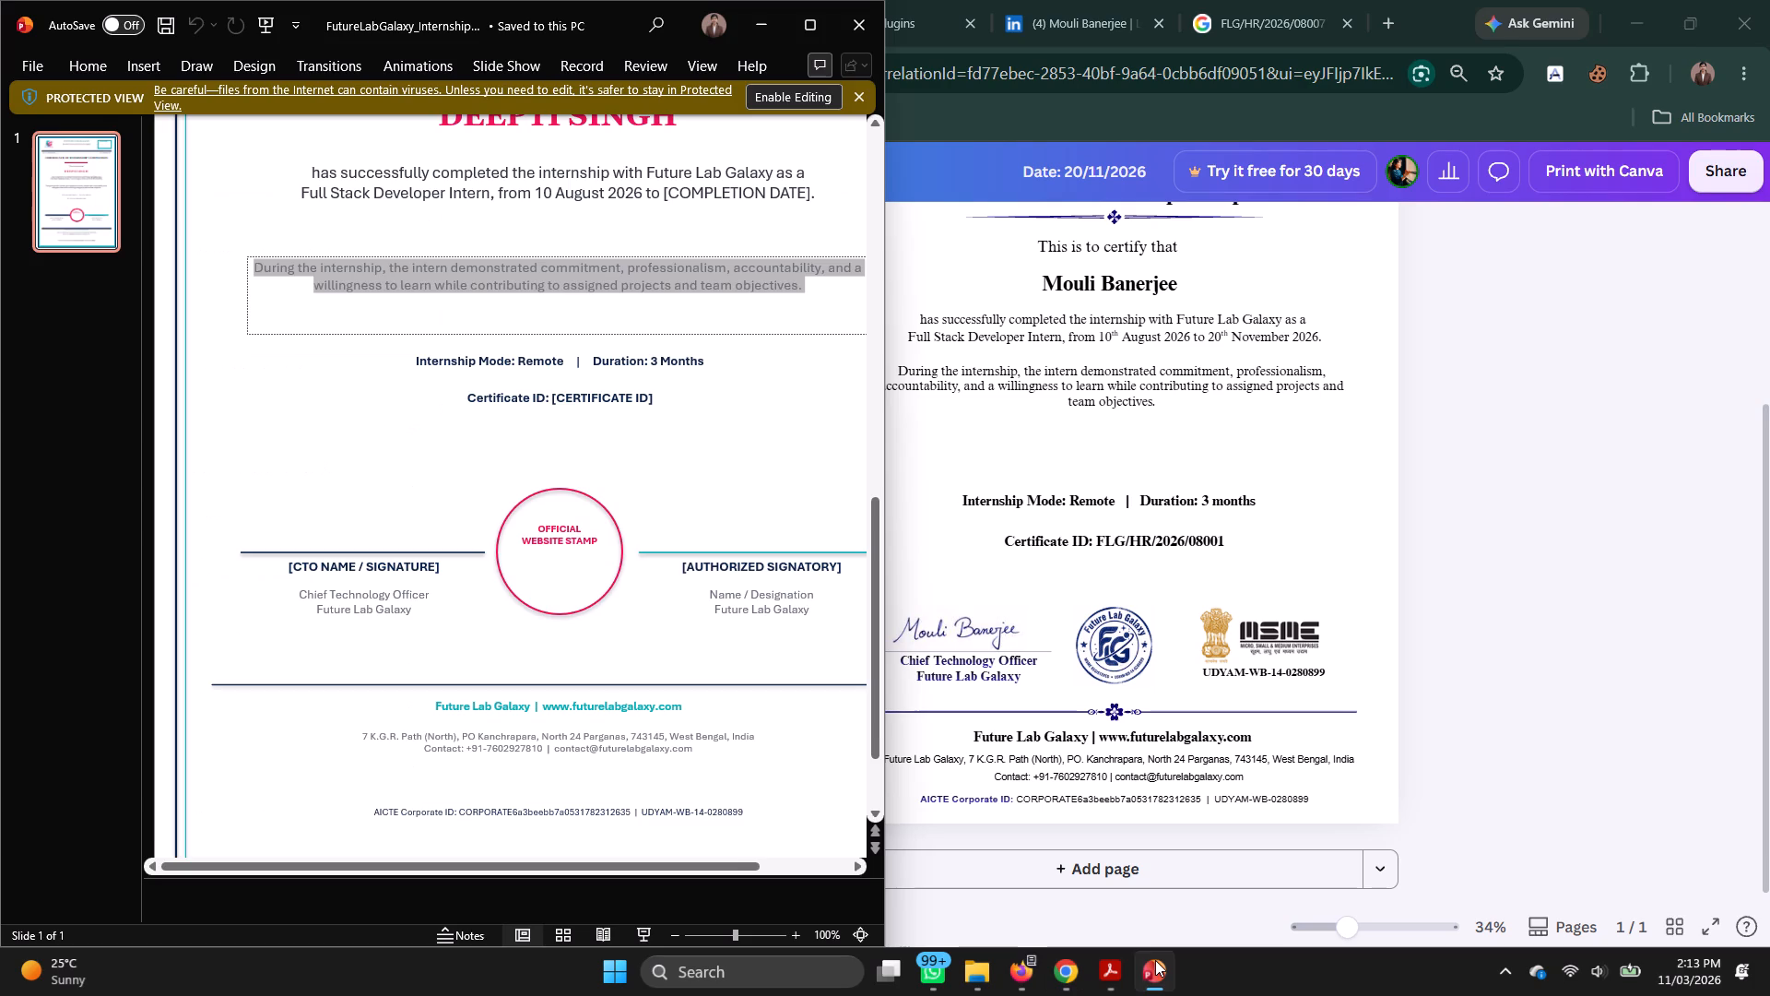
click(1155, 960)
scroll(1581, 488, up, 4)
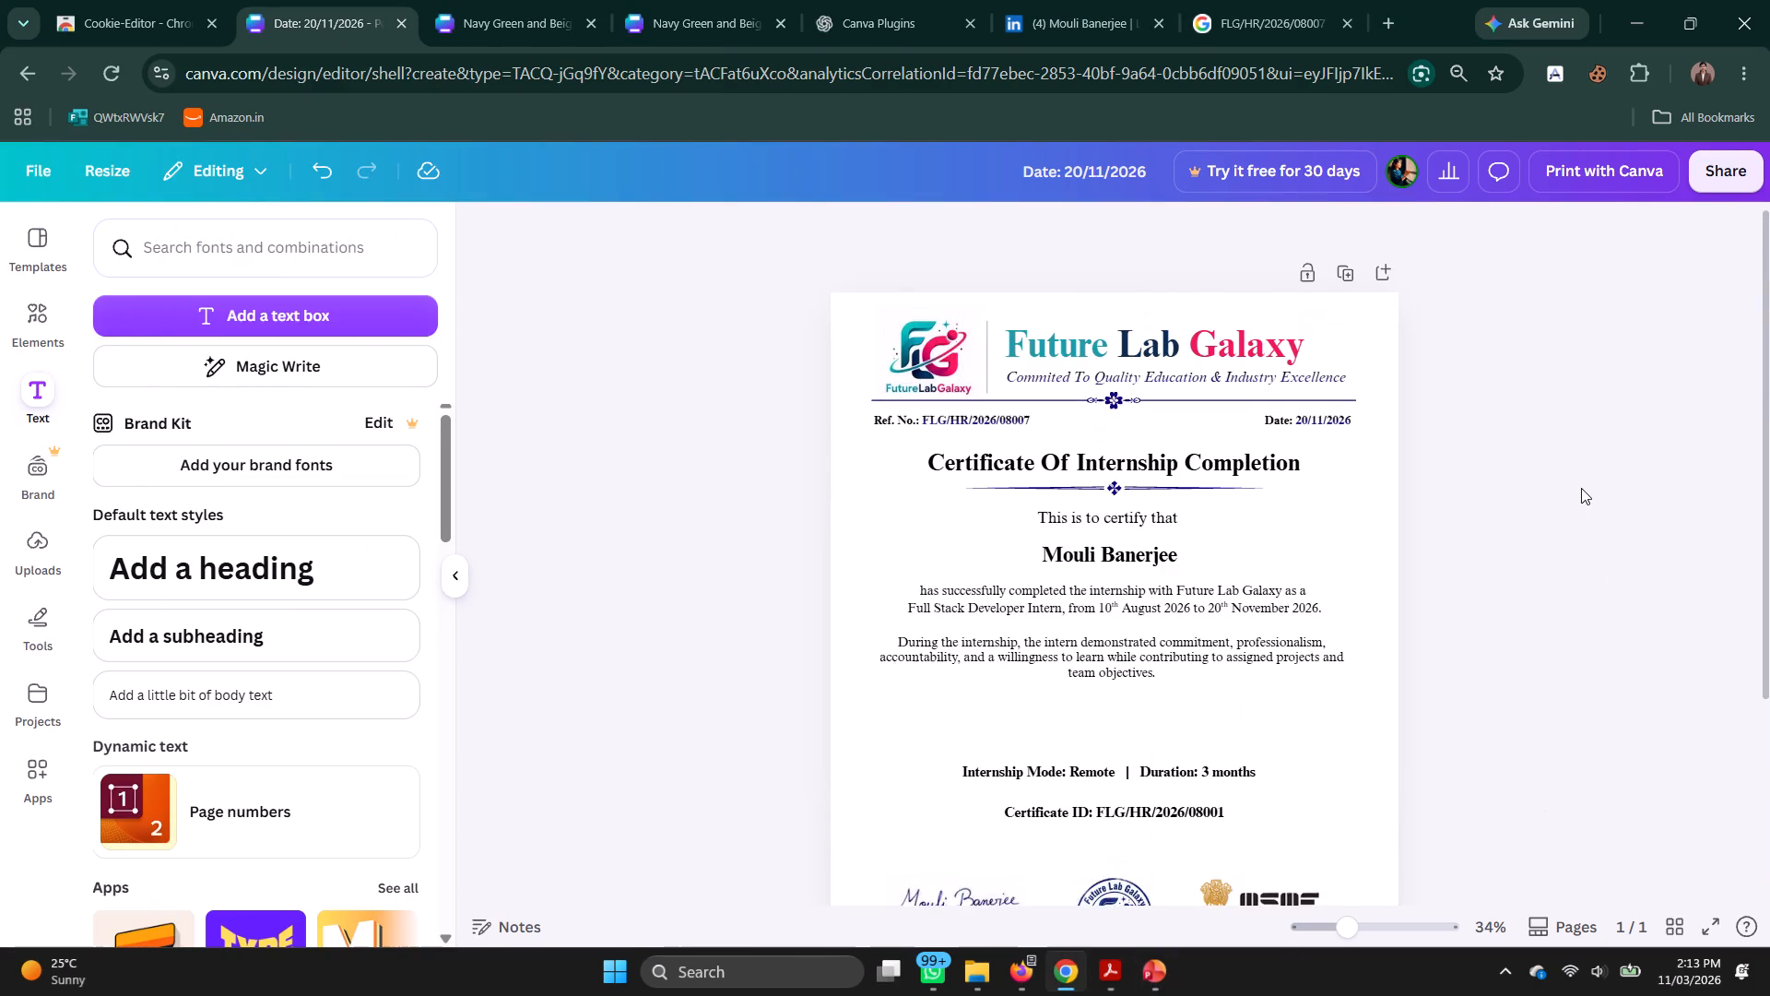
scroll(1581, 488, down, 2)
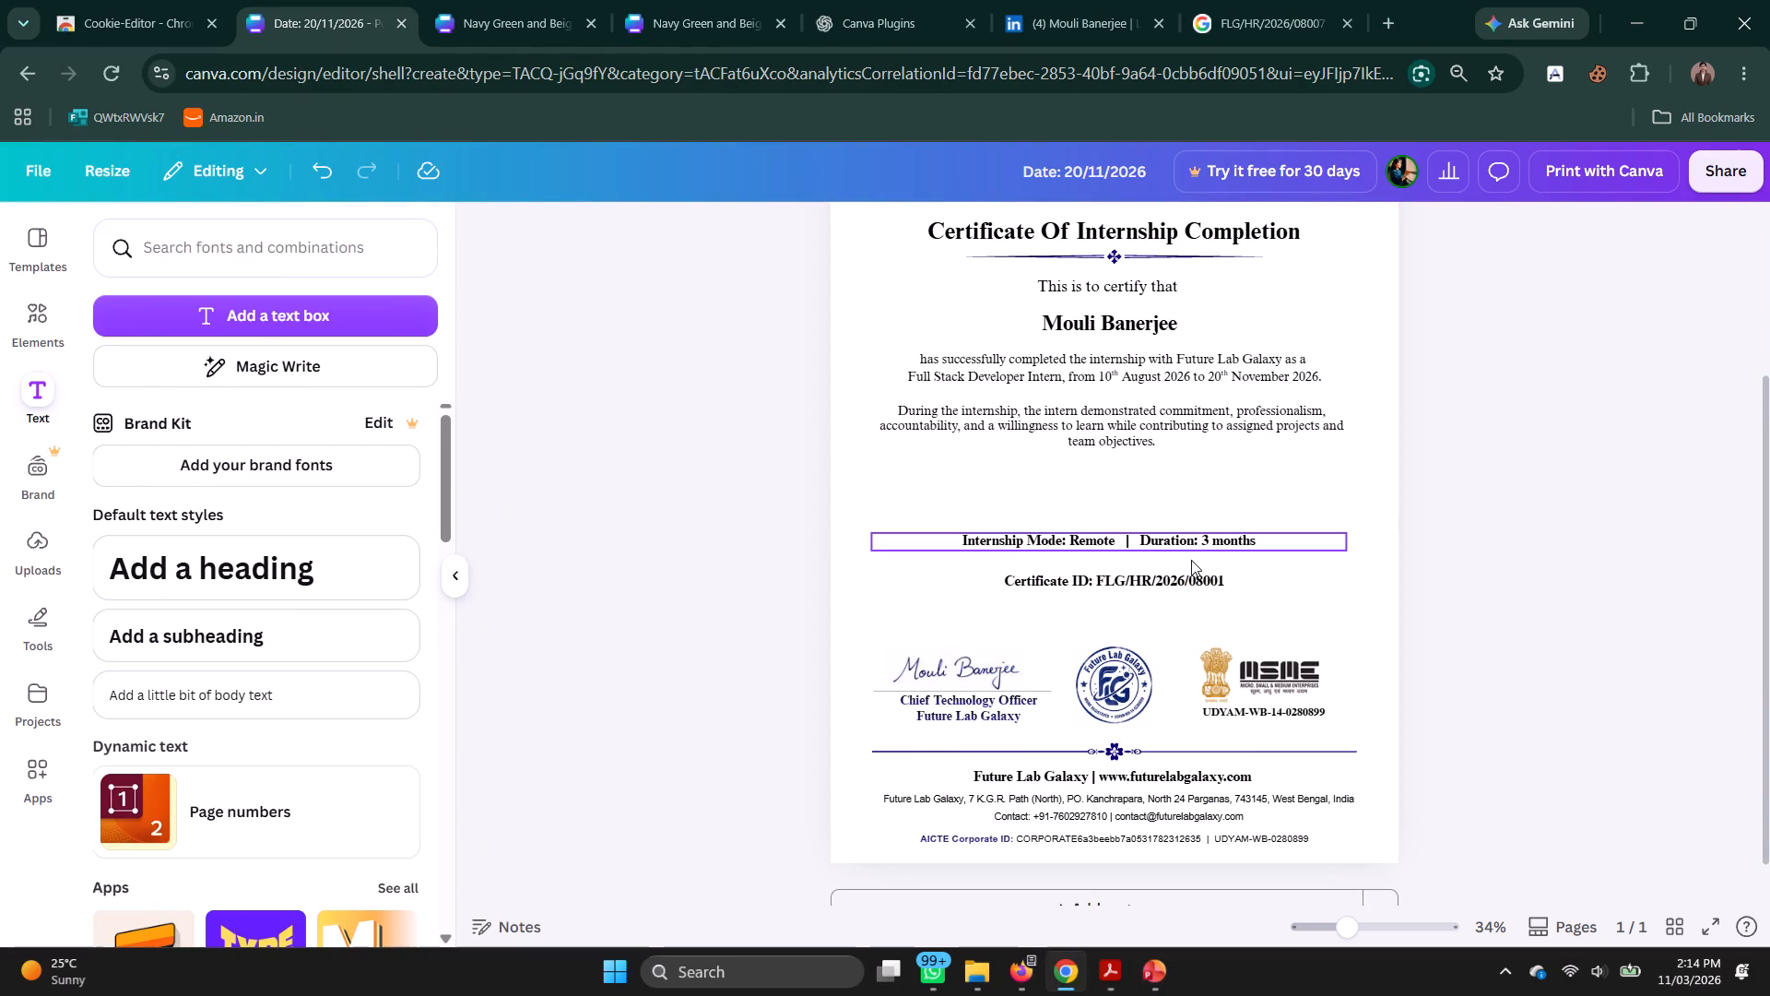
drag(1174, 585, 1181, 551)
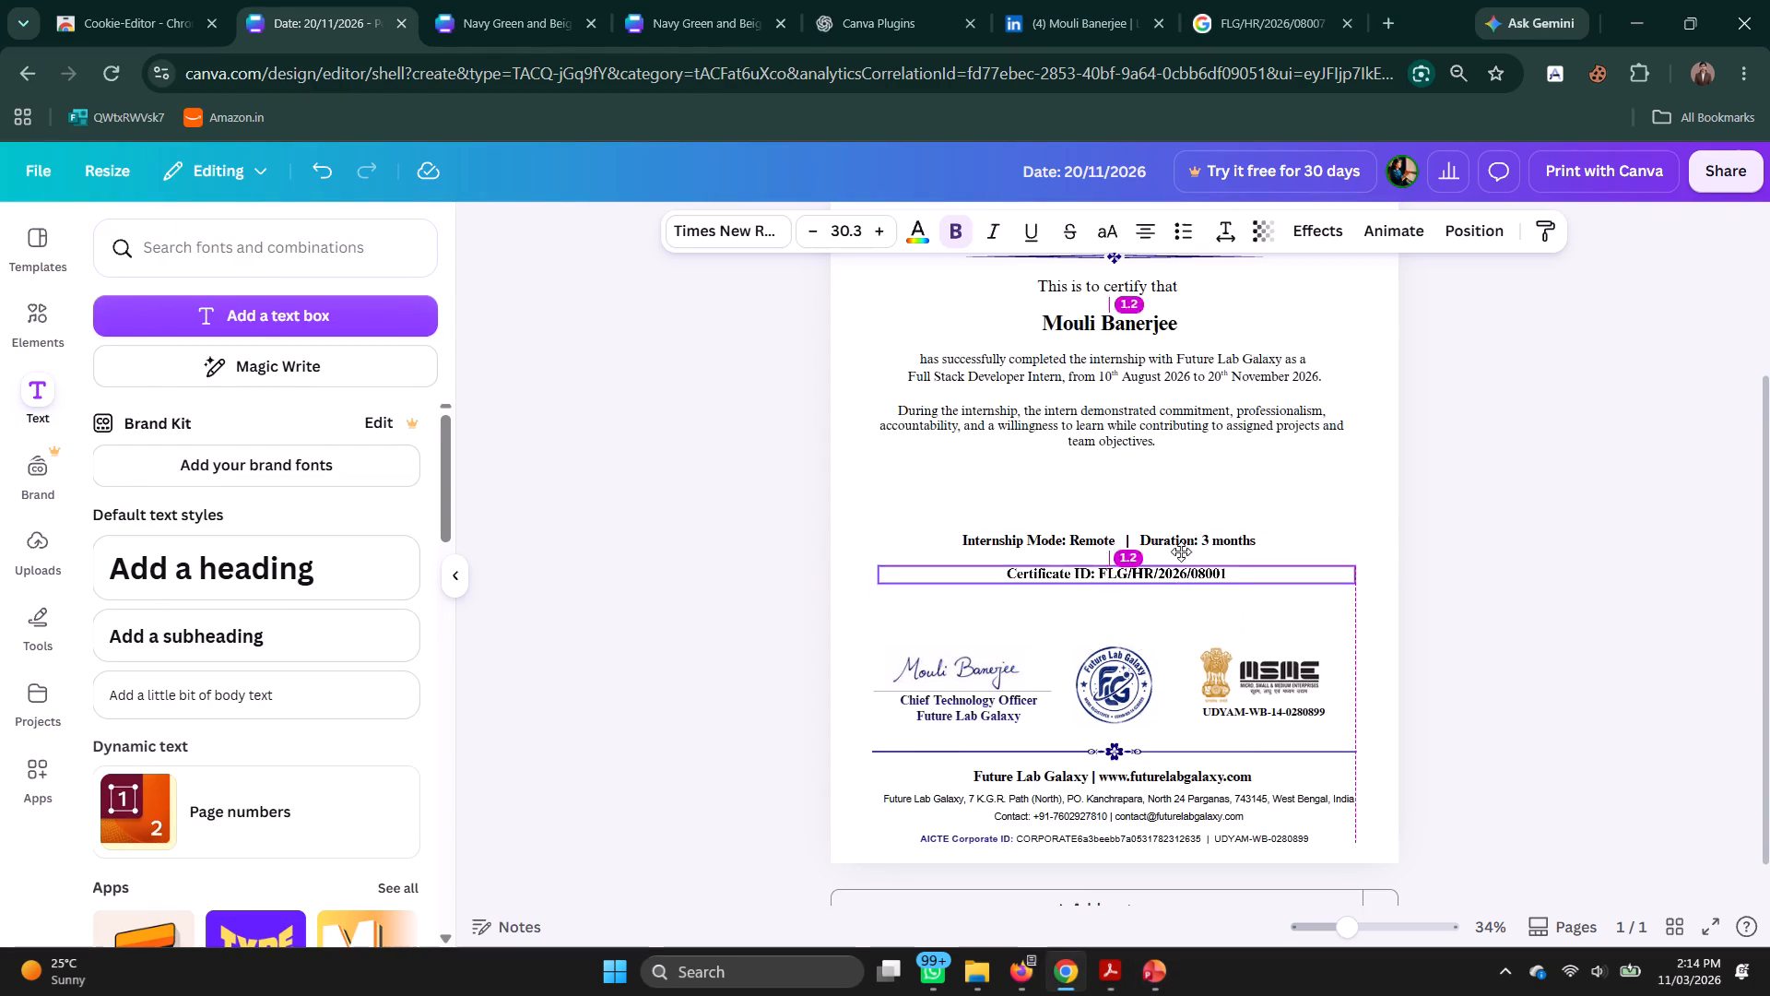
drag(1181, 551, 1176, 510)
drag(1170, 539, 1175, 598)
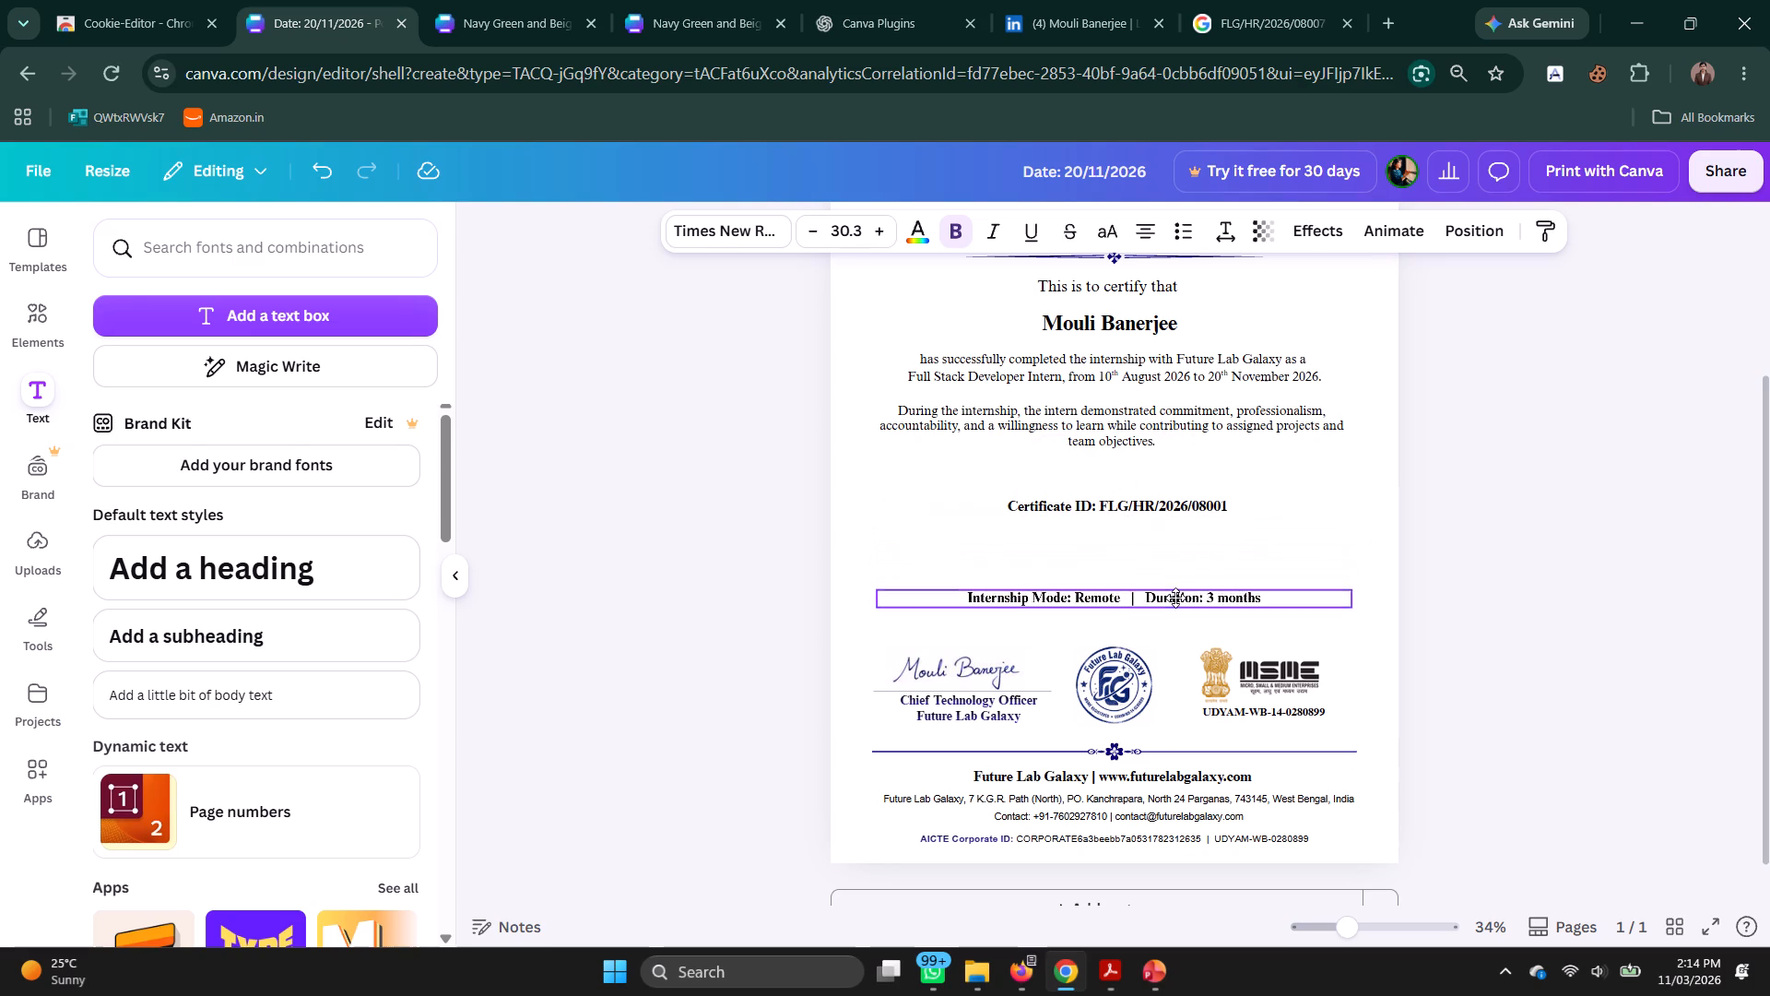
drag(1175, 598, 1176, 613)
click(1645, 572)
Move the Certificate ID line down to just above the Internship Mode line and nudge the Internship Mode line slightly up.
scroll(1517, 539, up, 2)
scroll(1517, 539, down, 1)
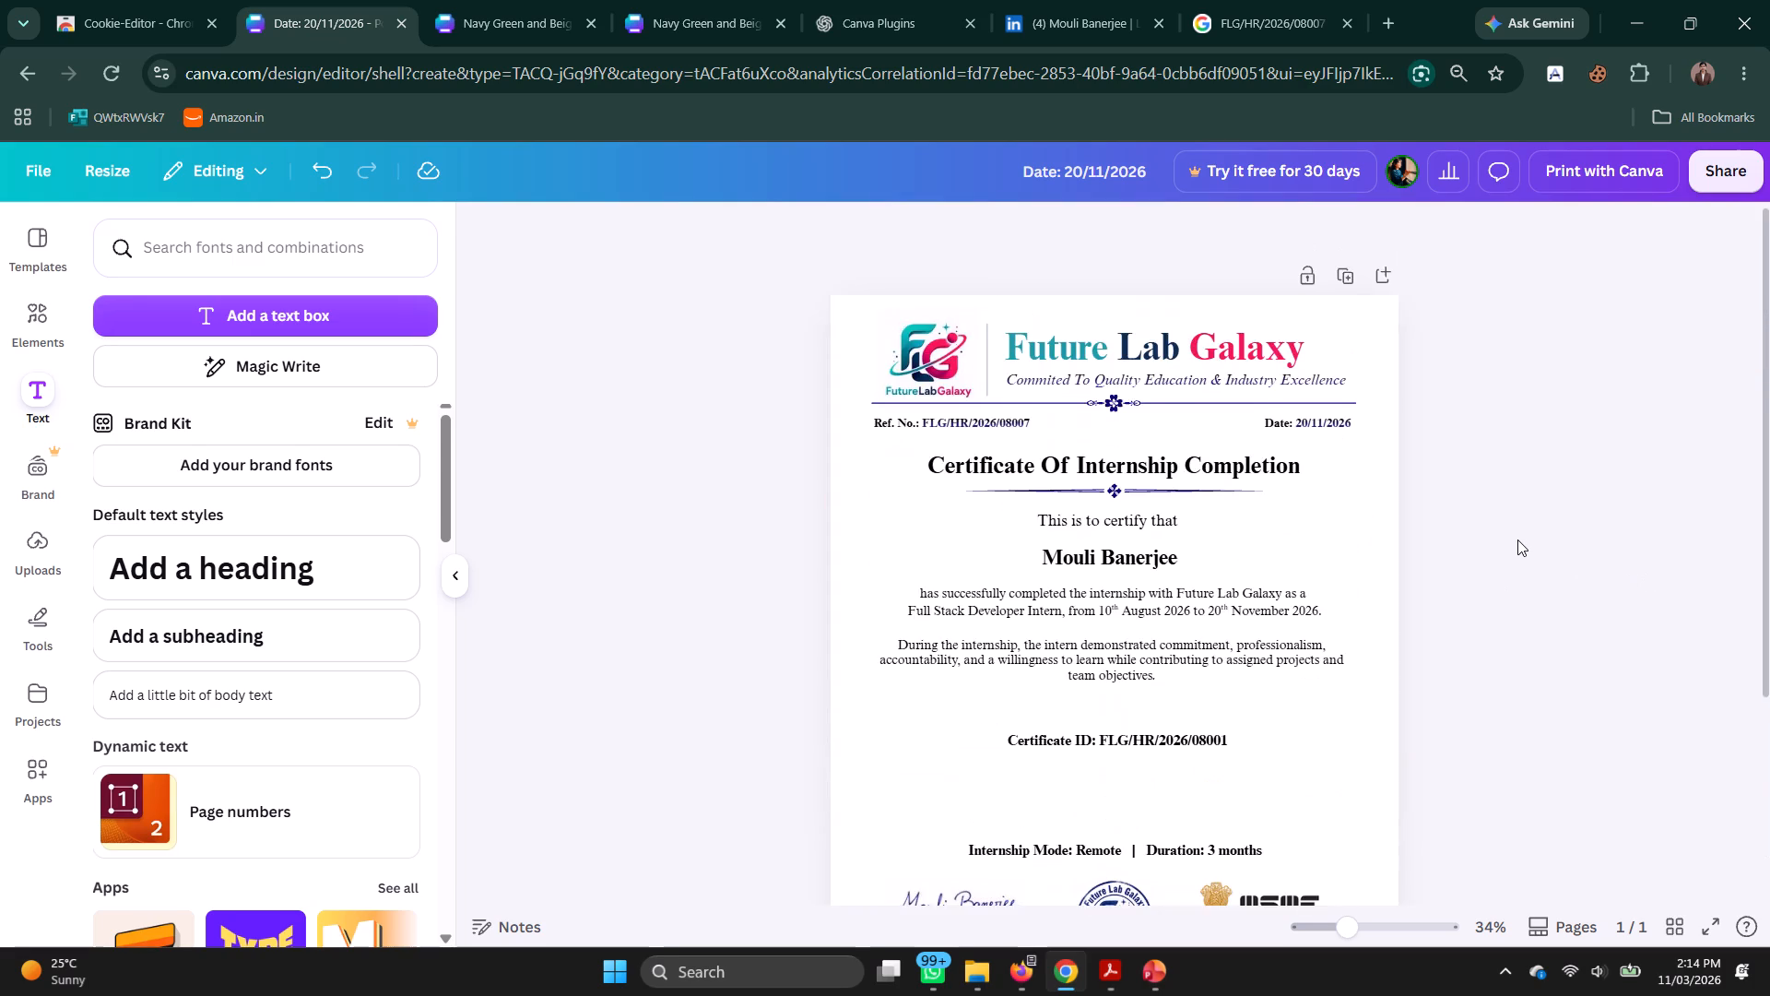
scroll(1517, 539, down, 2)
click(1204, 577)
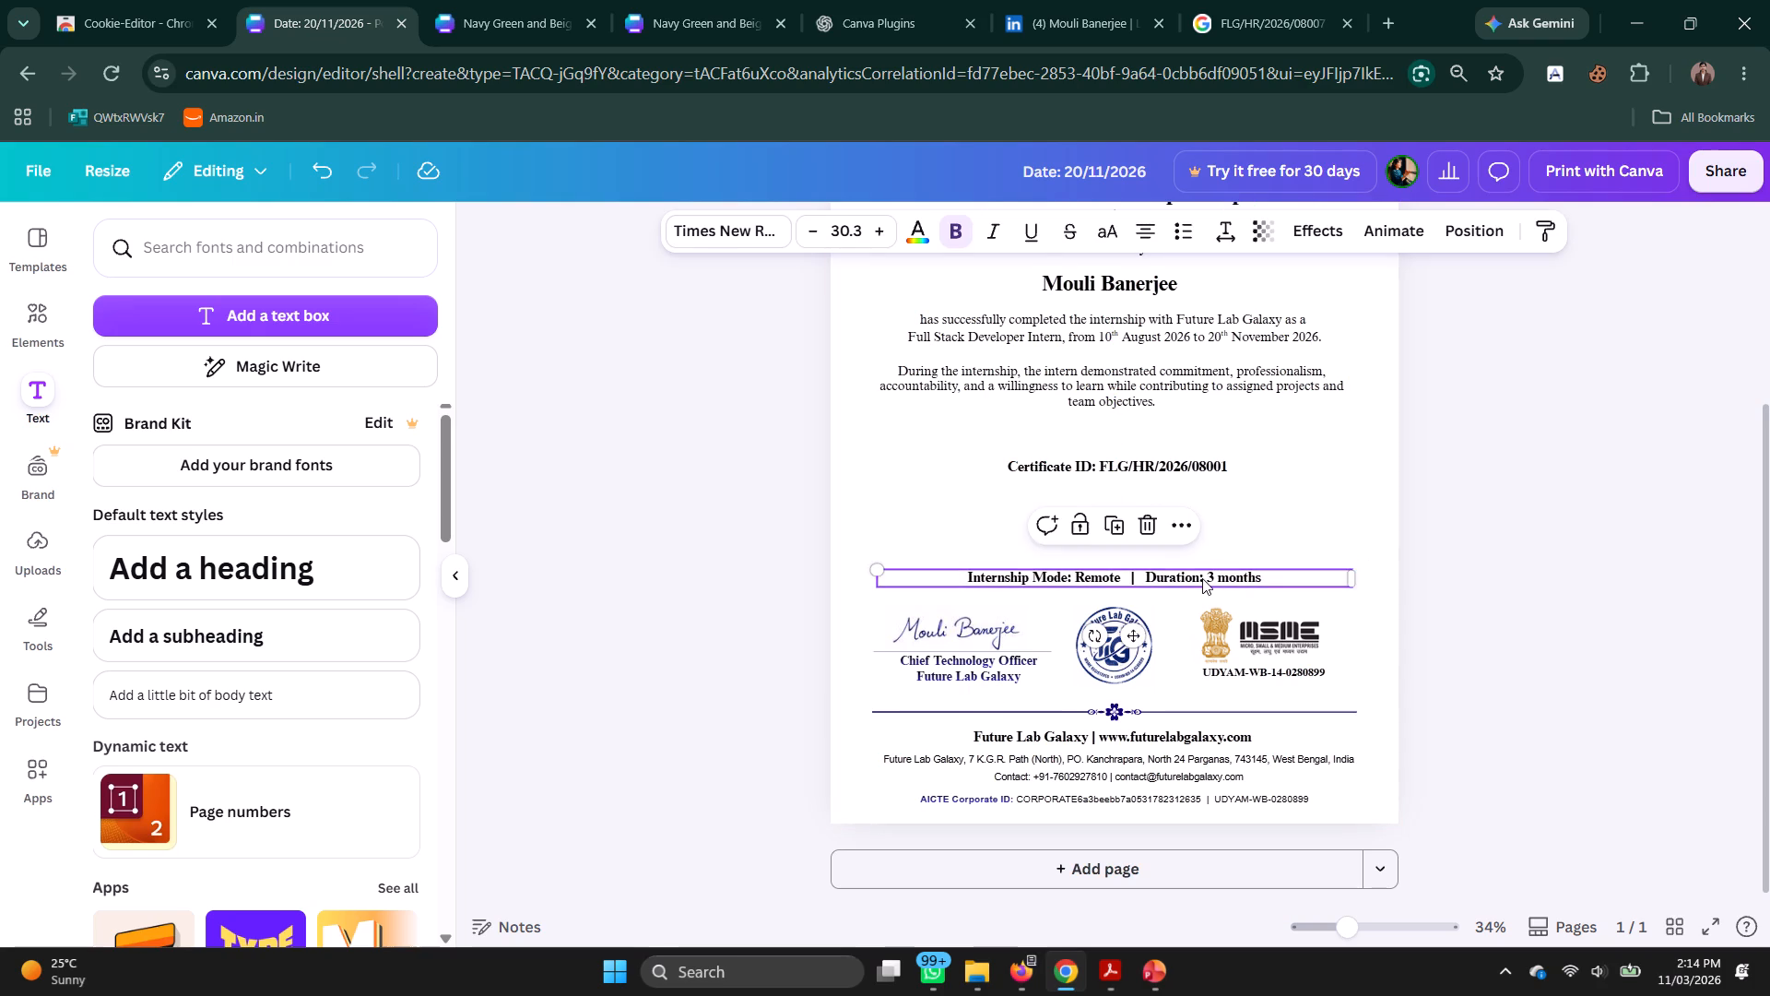
click(1588, 561)
drag(1206, 462, 1205, 526)
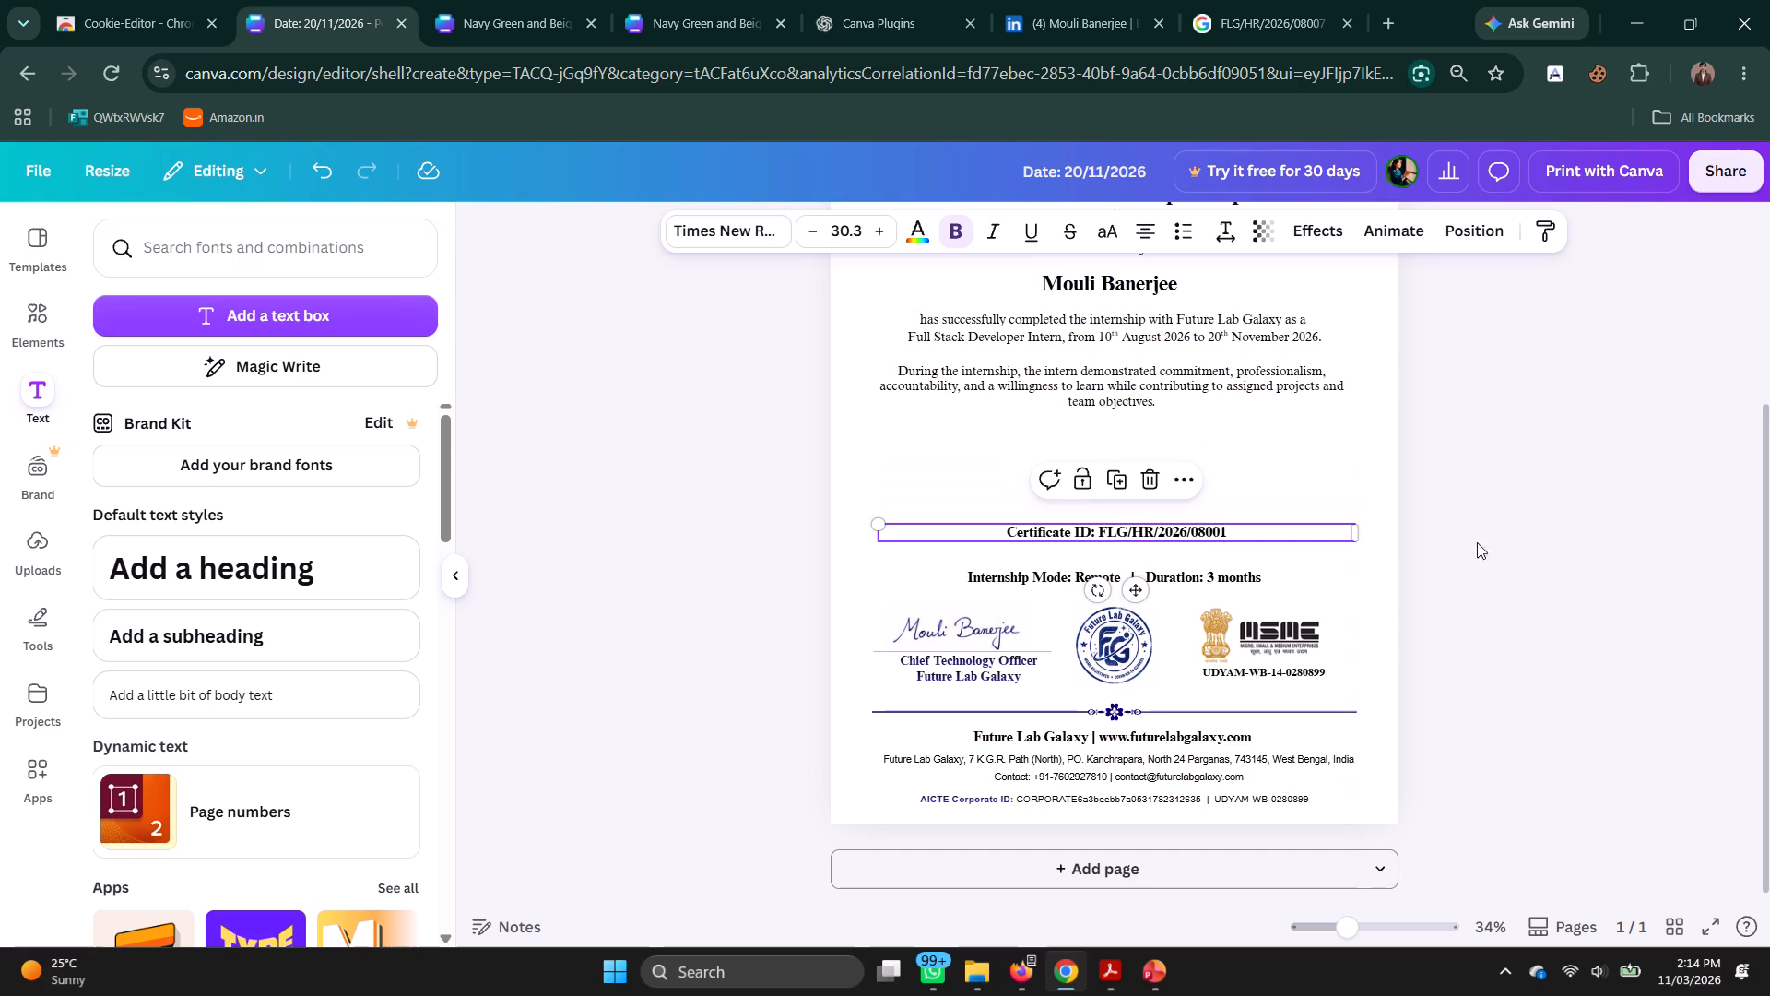
click(1533, 515)
click(1115, 576)
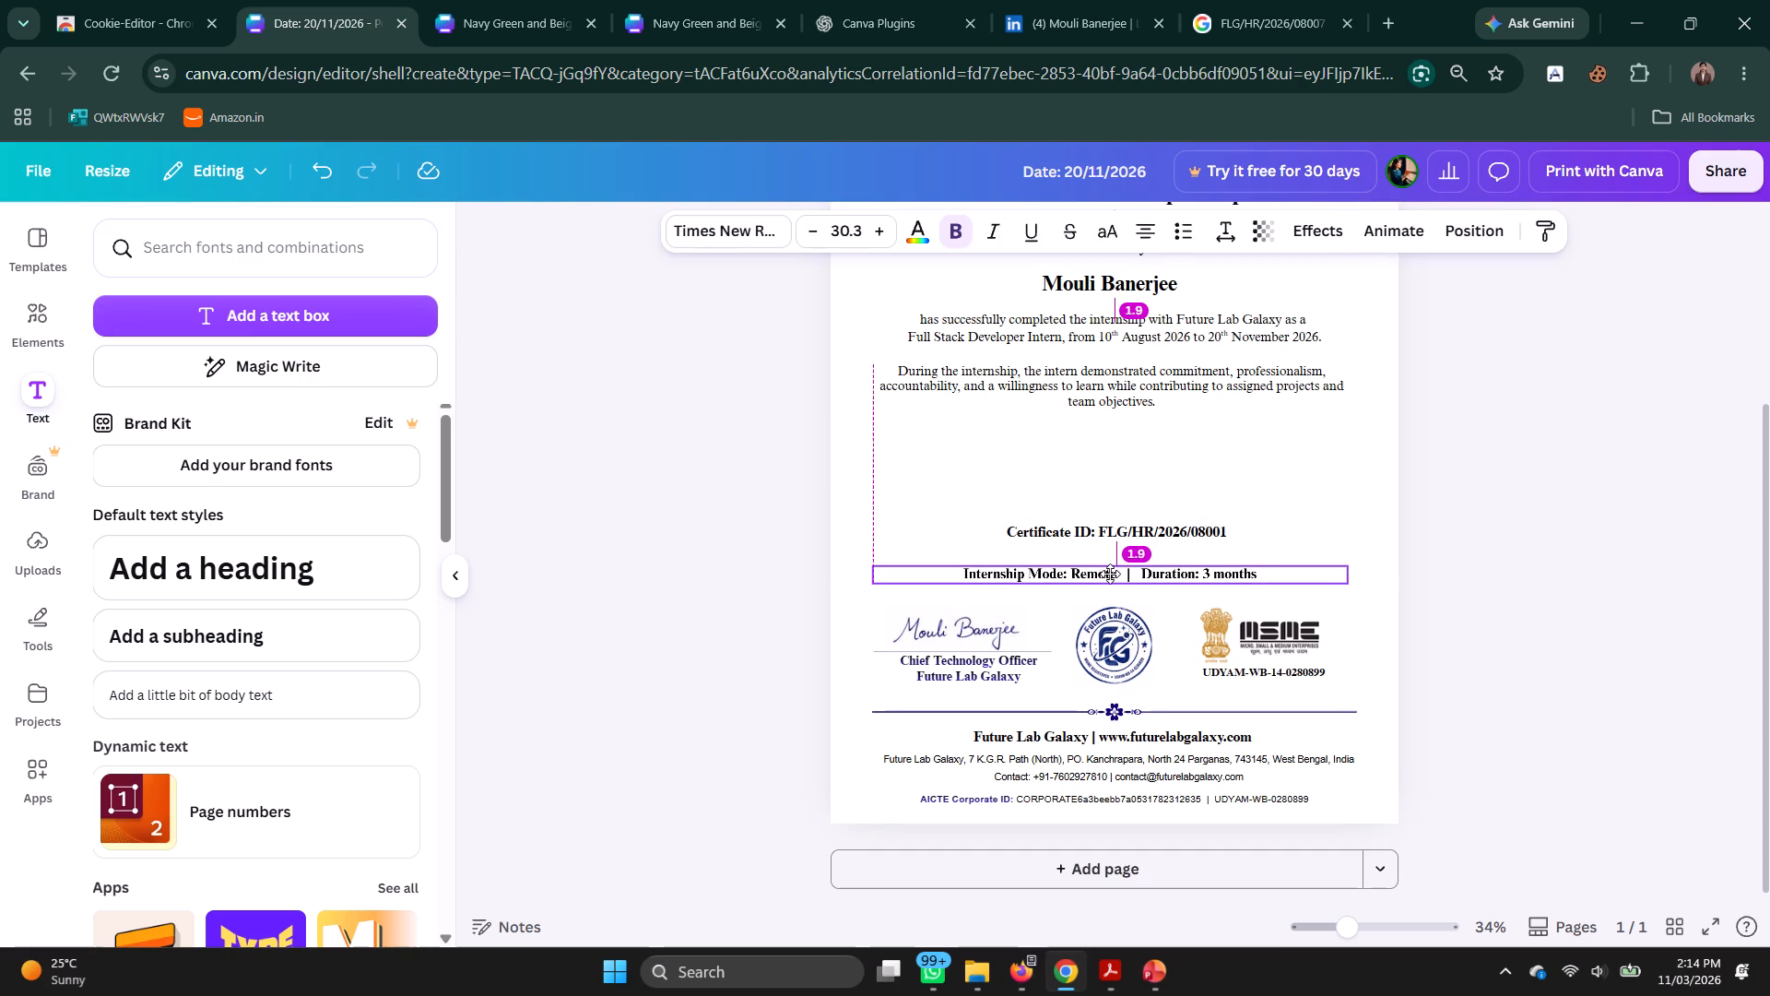
click(1528, 511)
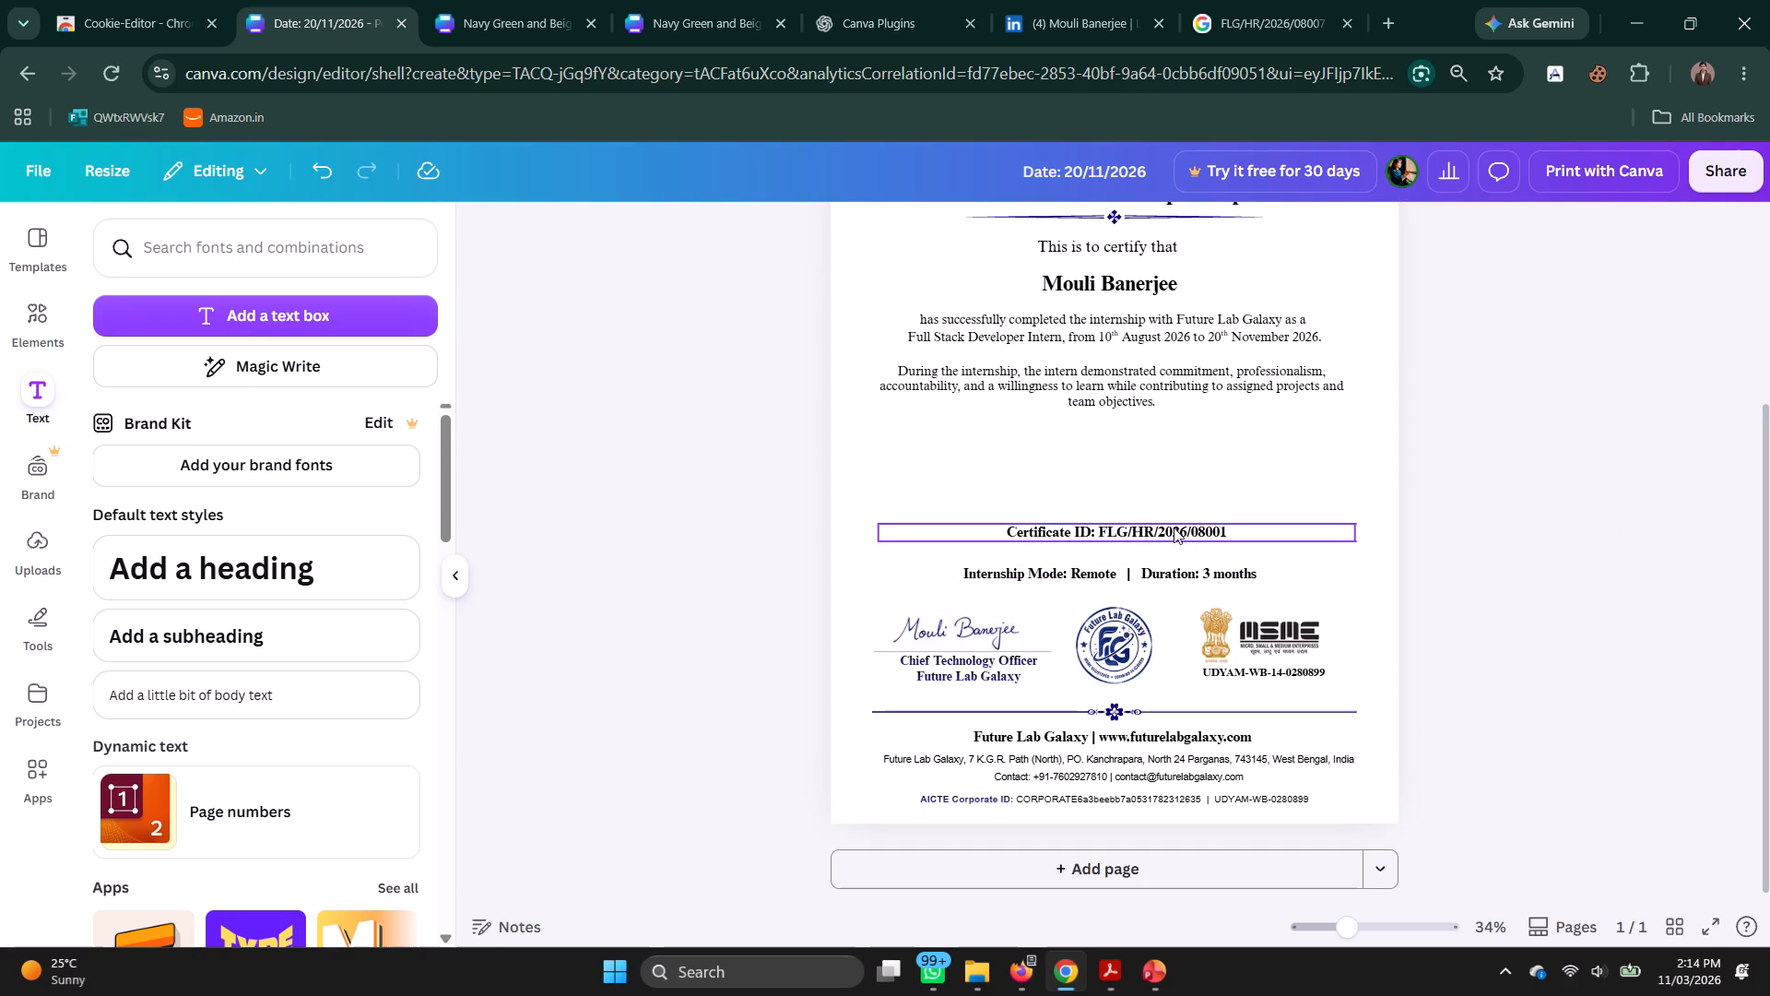
click(1148, 532)
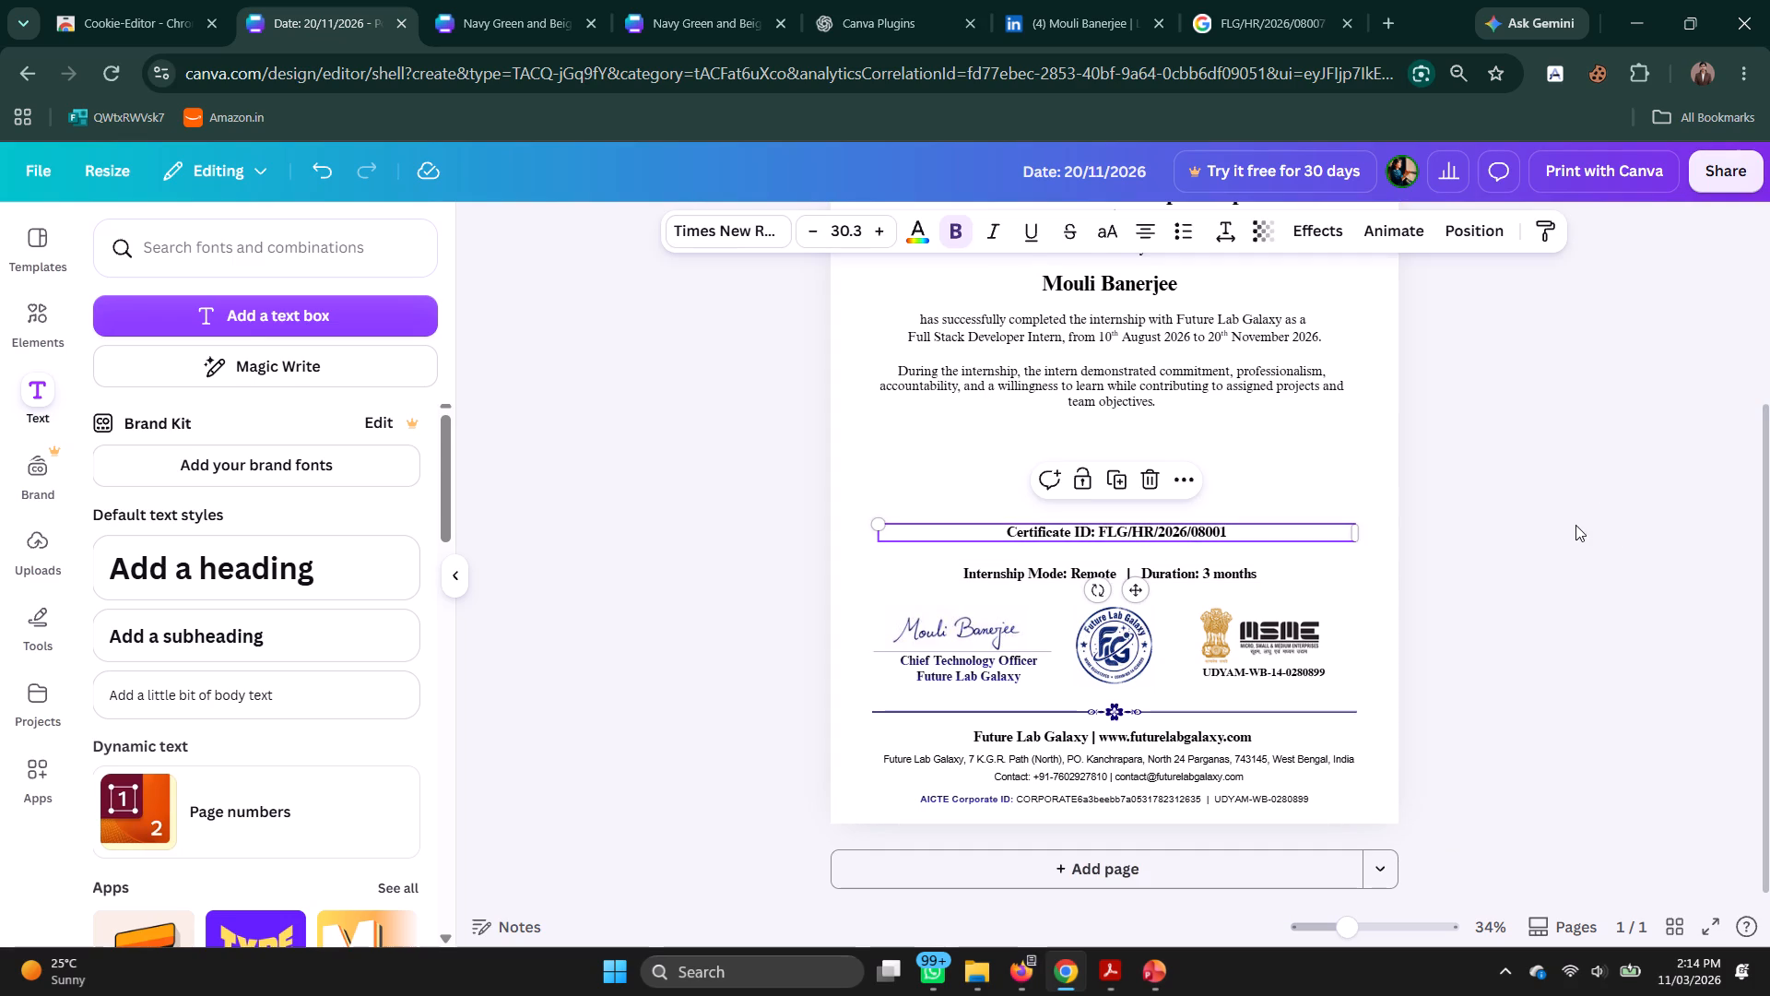
click(1529, 504)
Move the "During the internship" paragraph down to just above the Certificate ID line, centred on the page.
drag(1087, 380, 1089, 429)
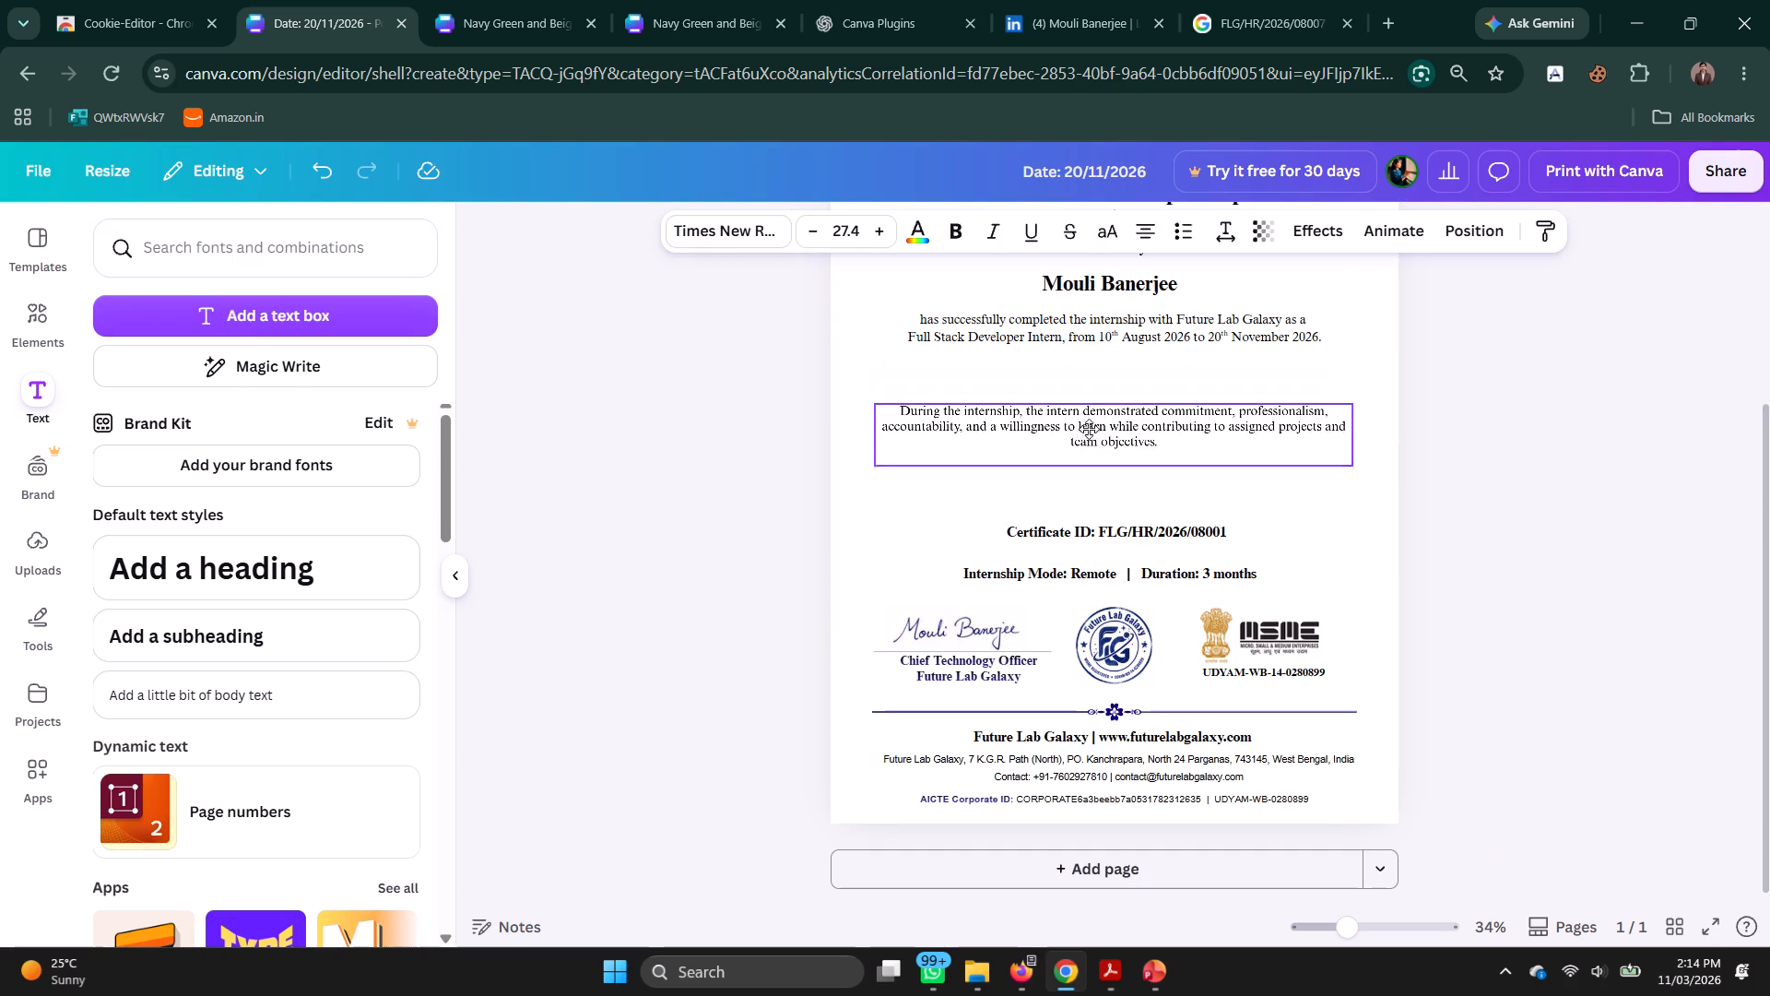
drag(1089, 429, 1082, 465)
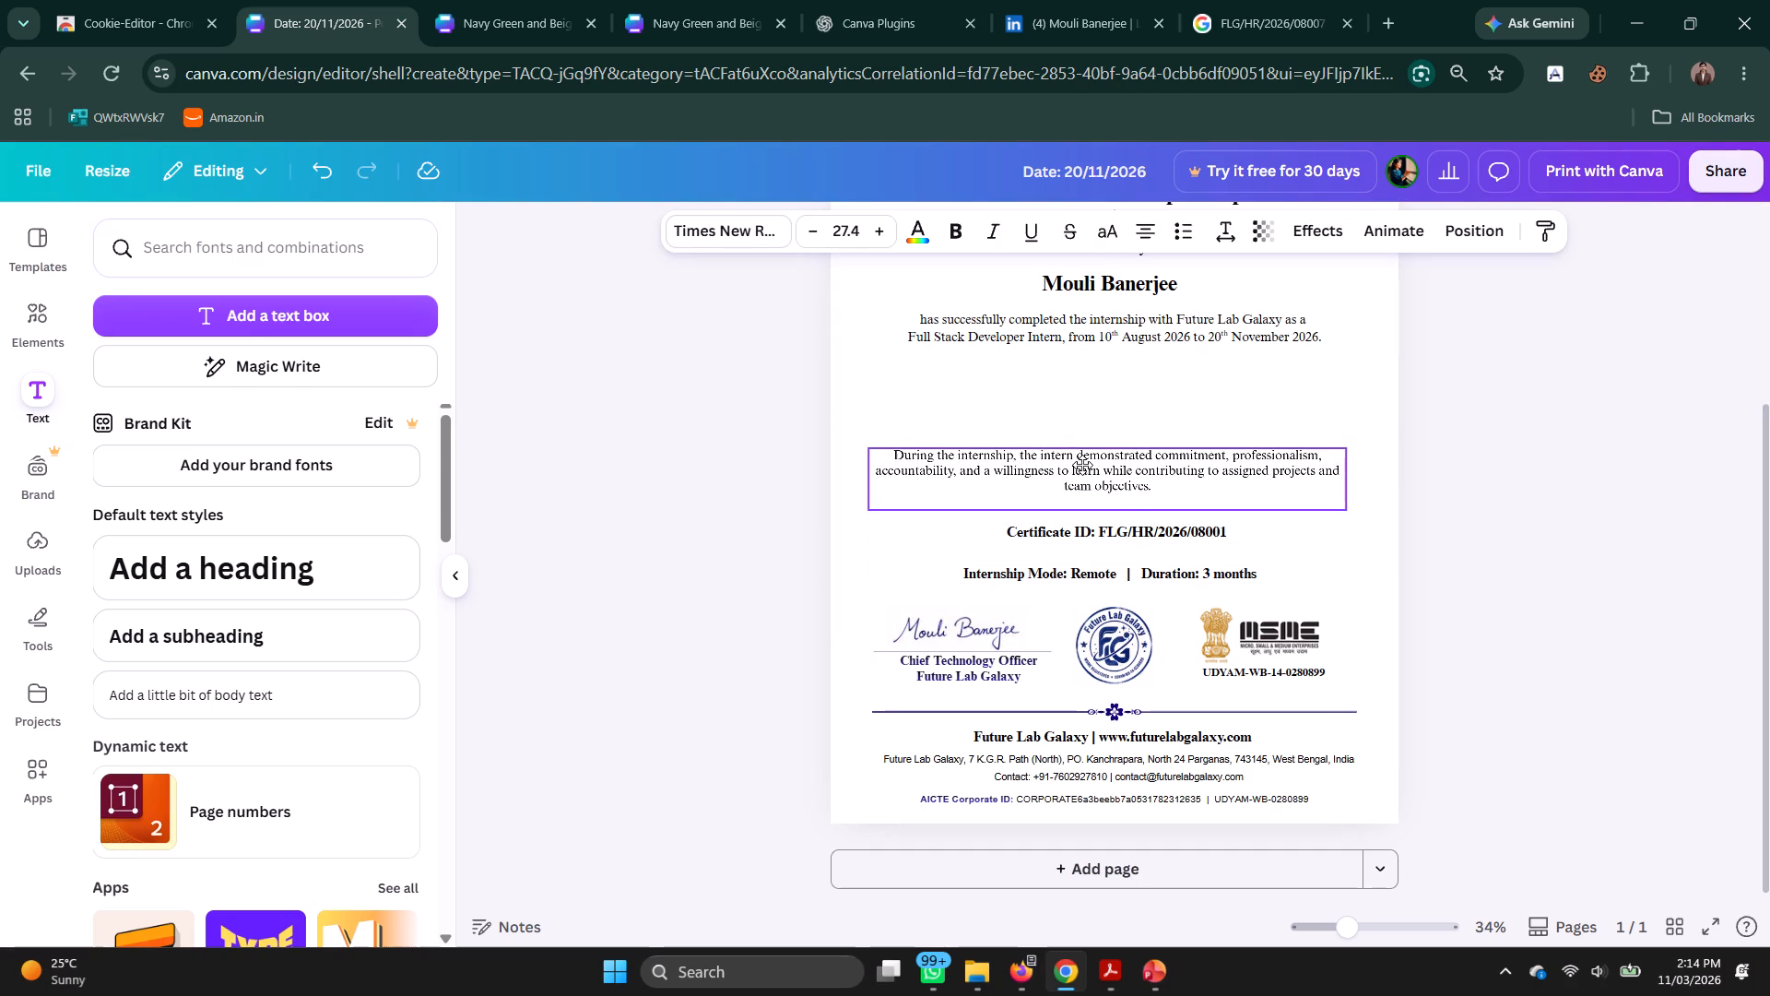
drag(1082, 465, 1082, 457)
click(1439, 412)
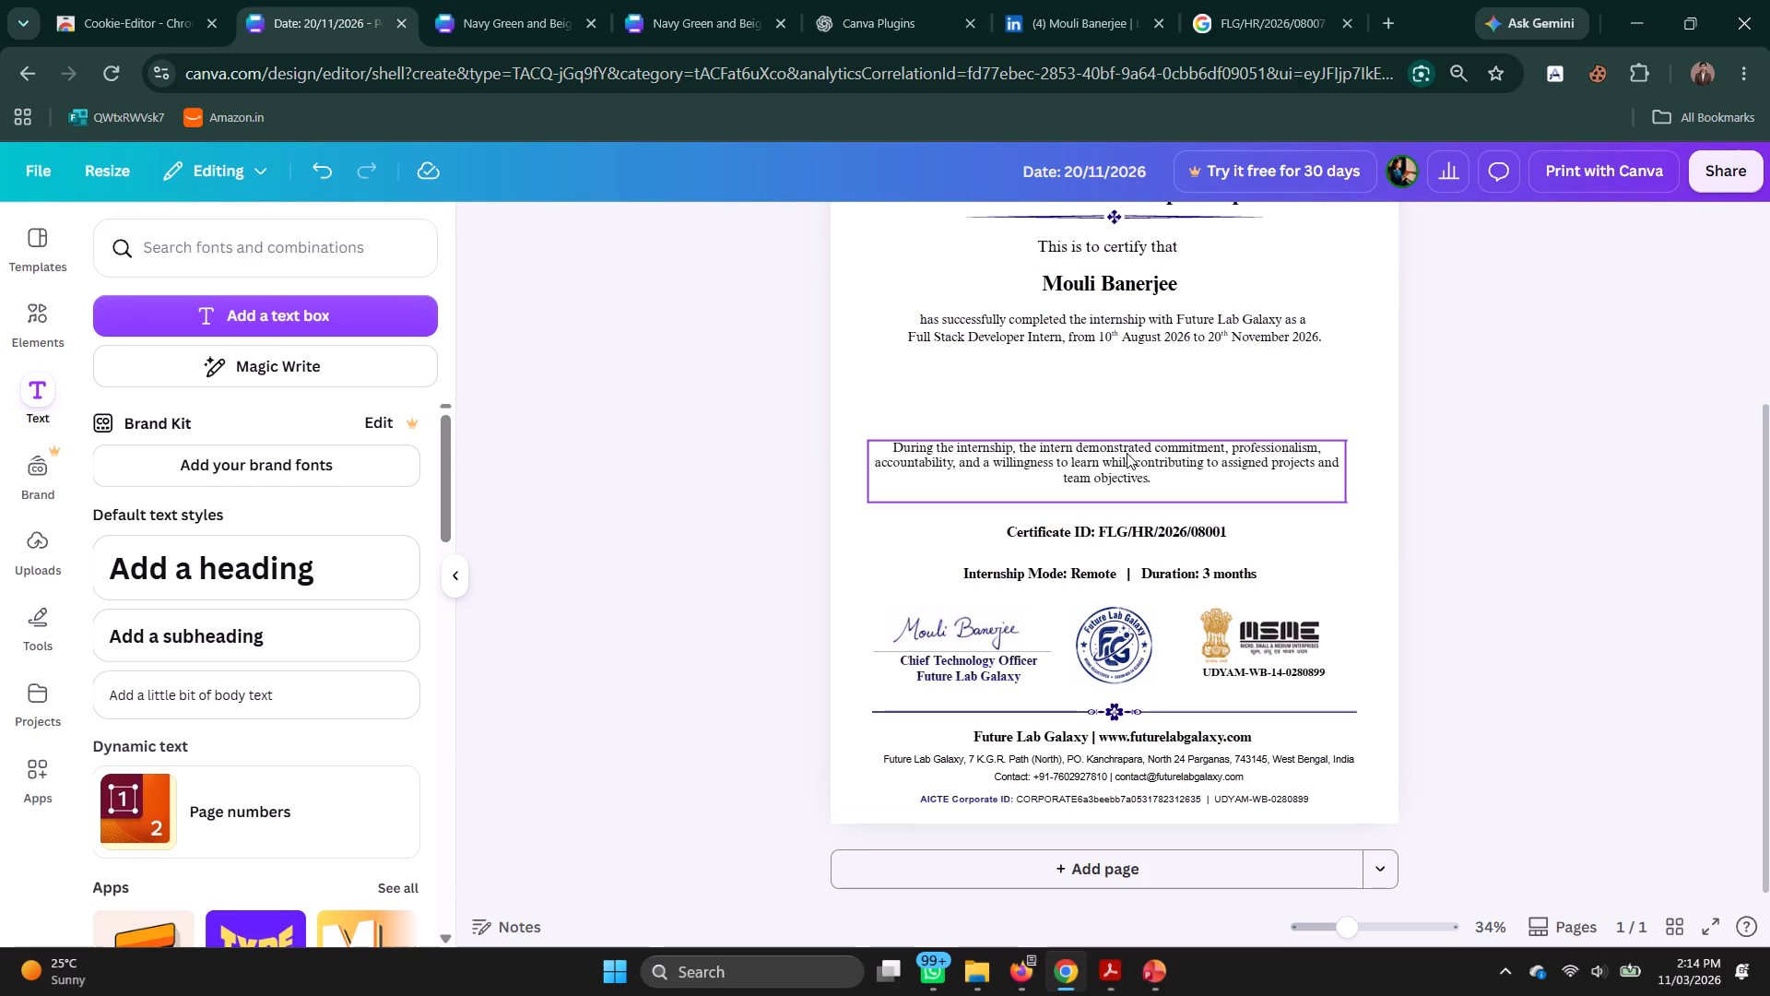
click(1127, 453)
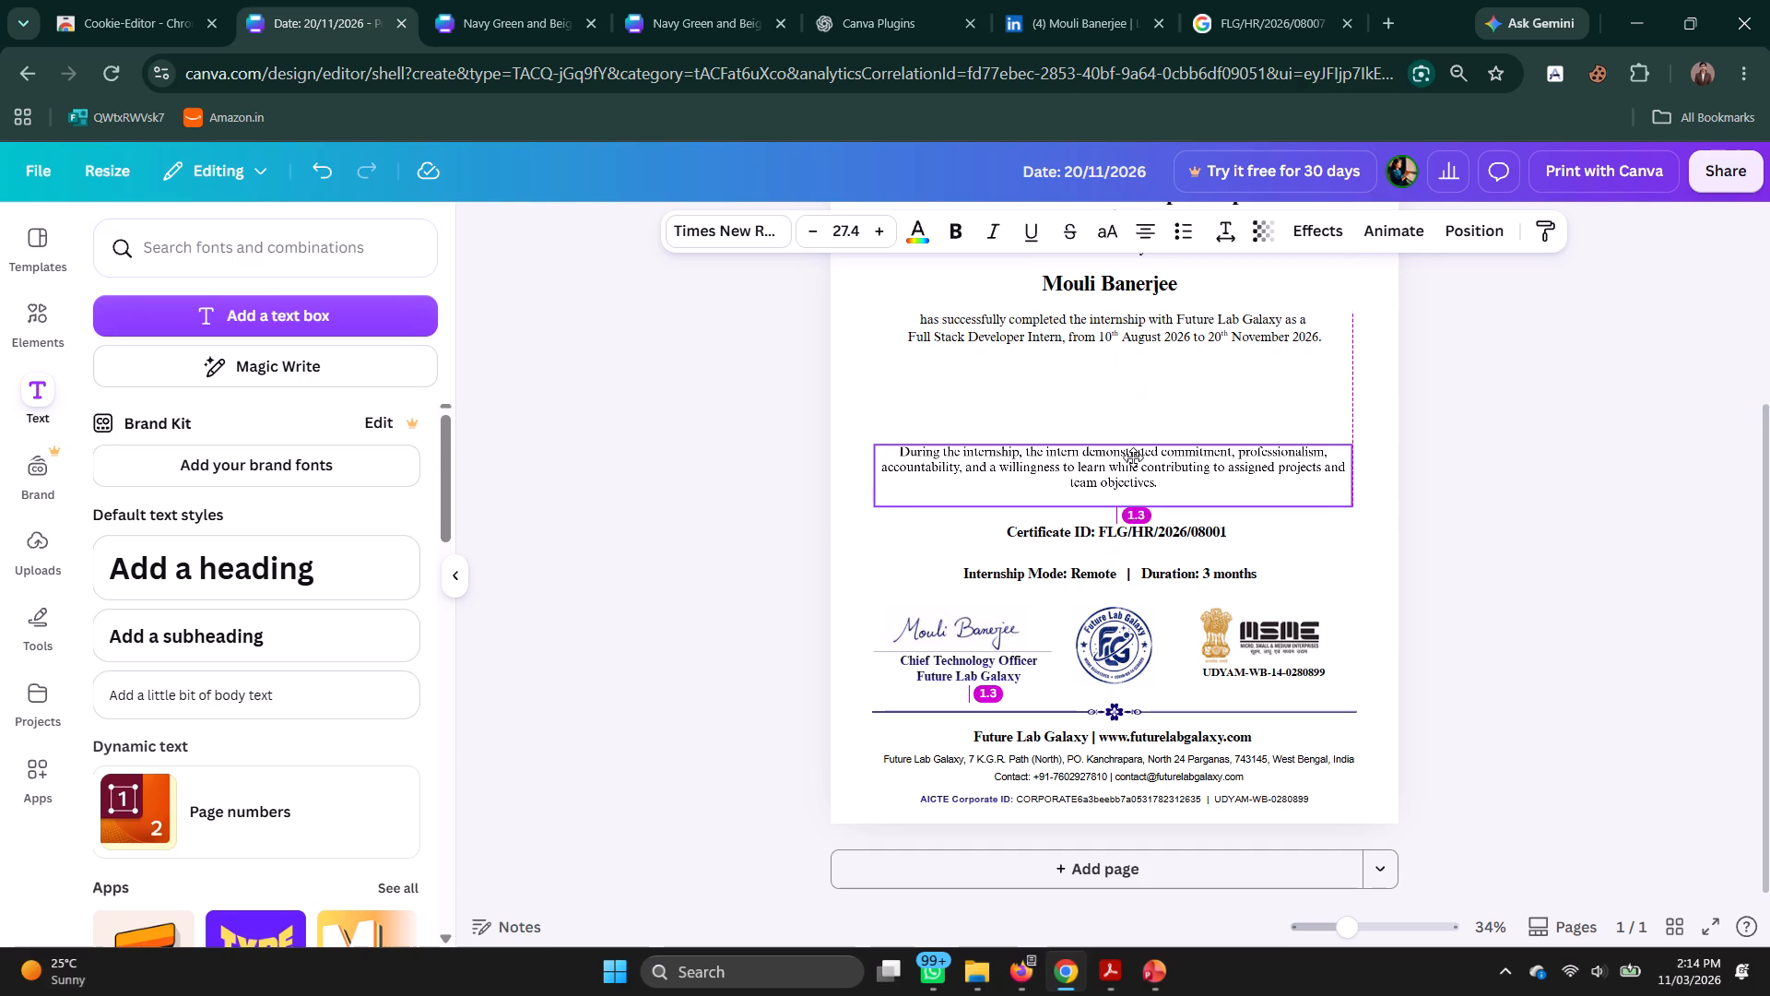
click(1490, 447)
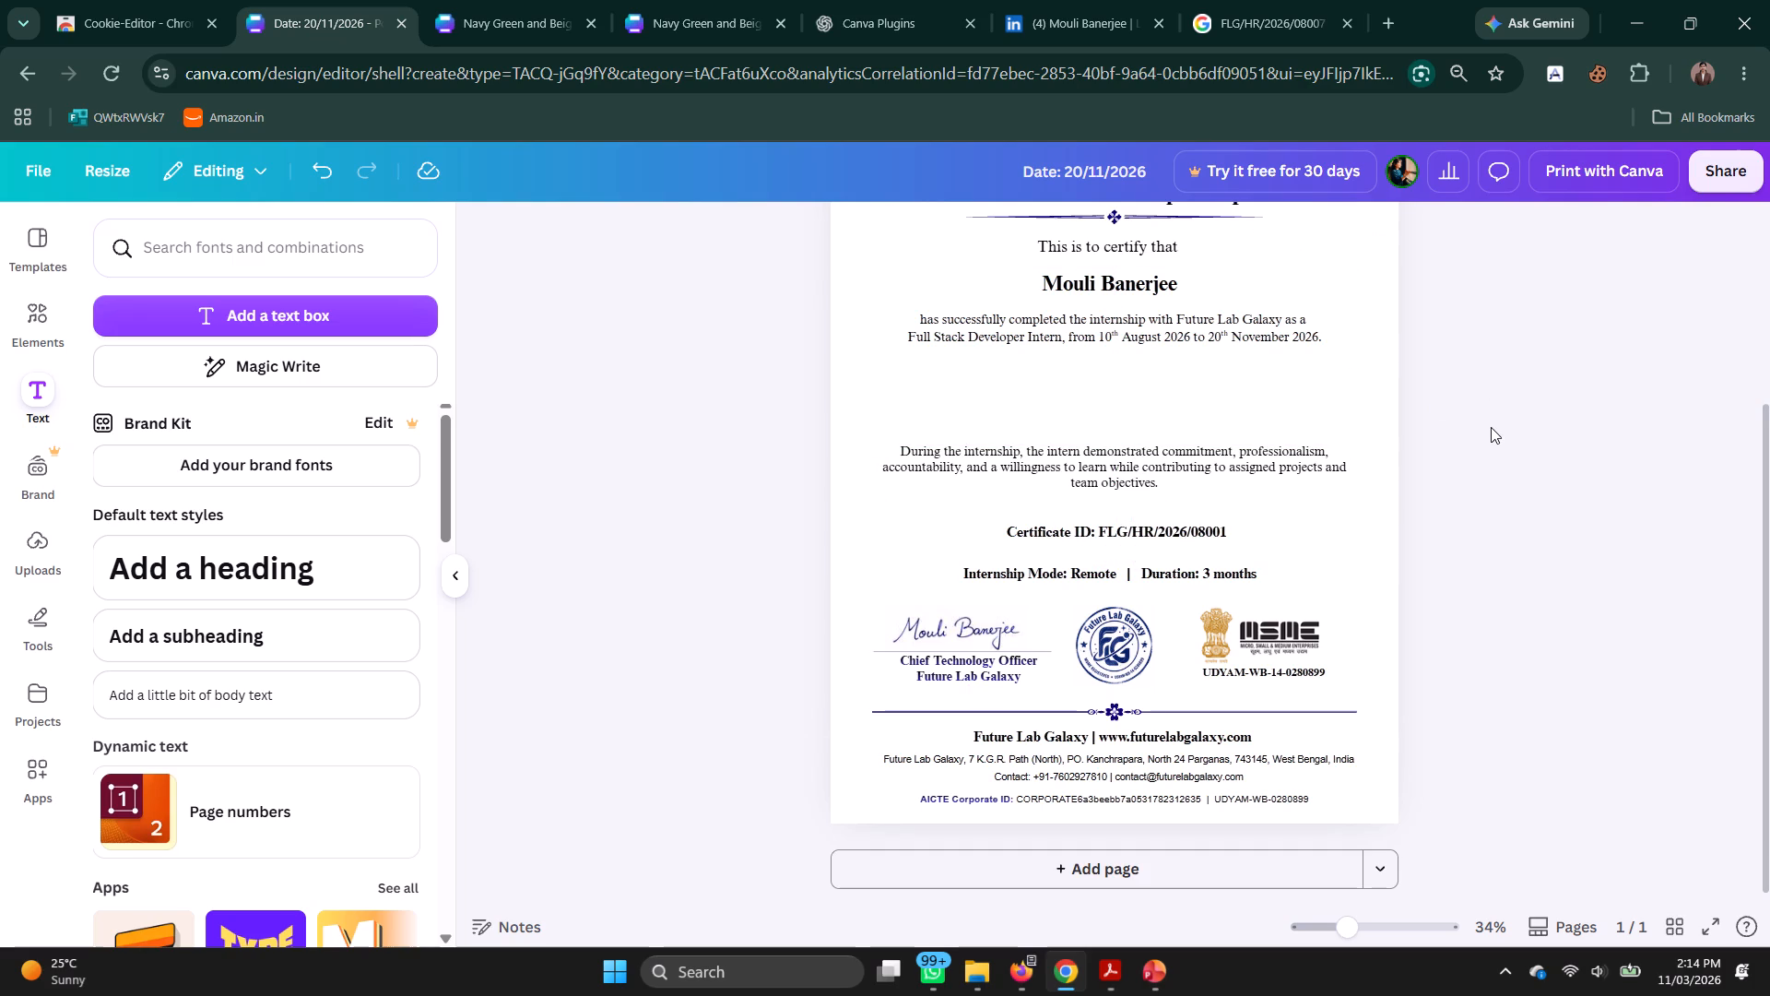
Move the "has successfully completed the internship" paragraph down to just above the "During the internship" paragraph.
scroll(1491, 427, up, 3)
scroll(1491, 427, down, 2)
drag(1133, 370, 1130, 419)
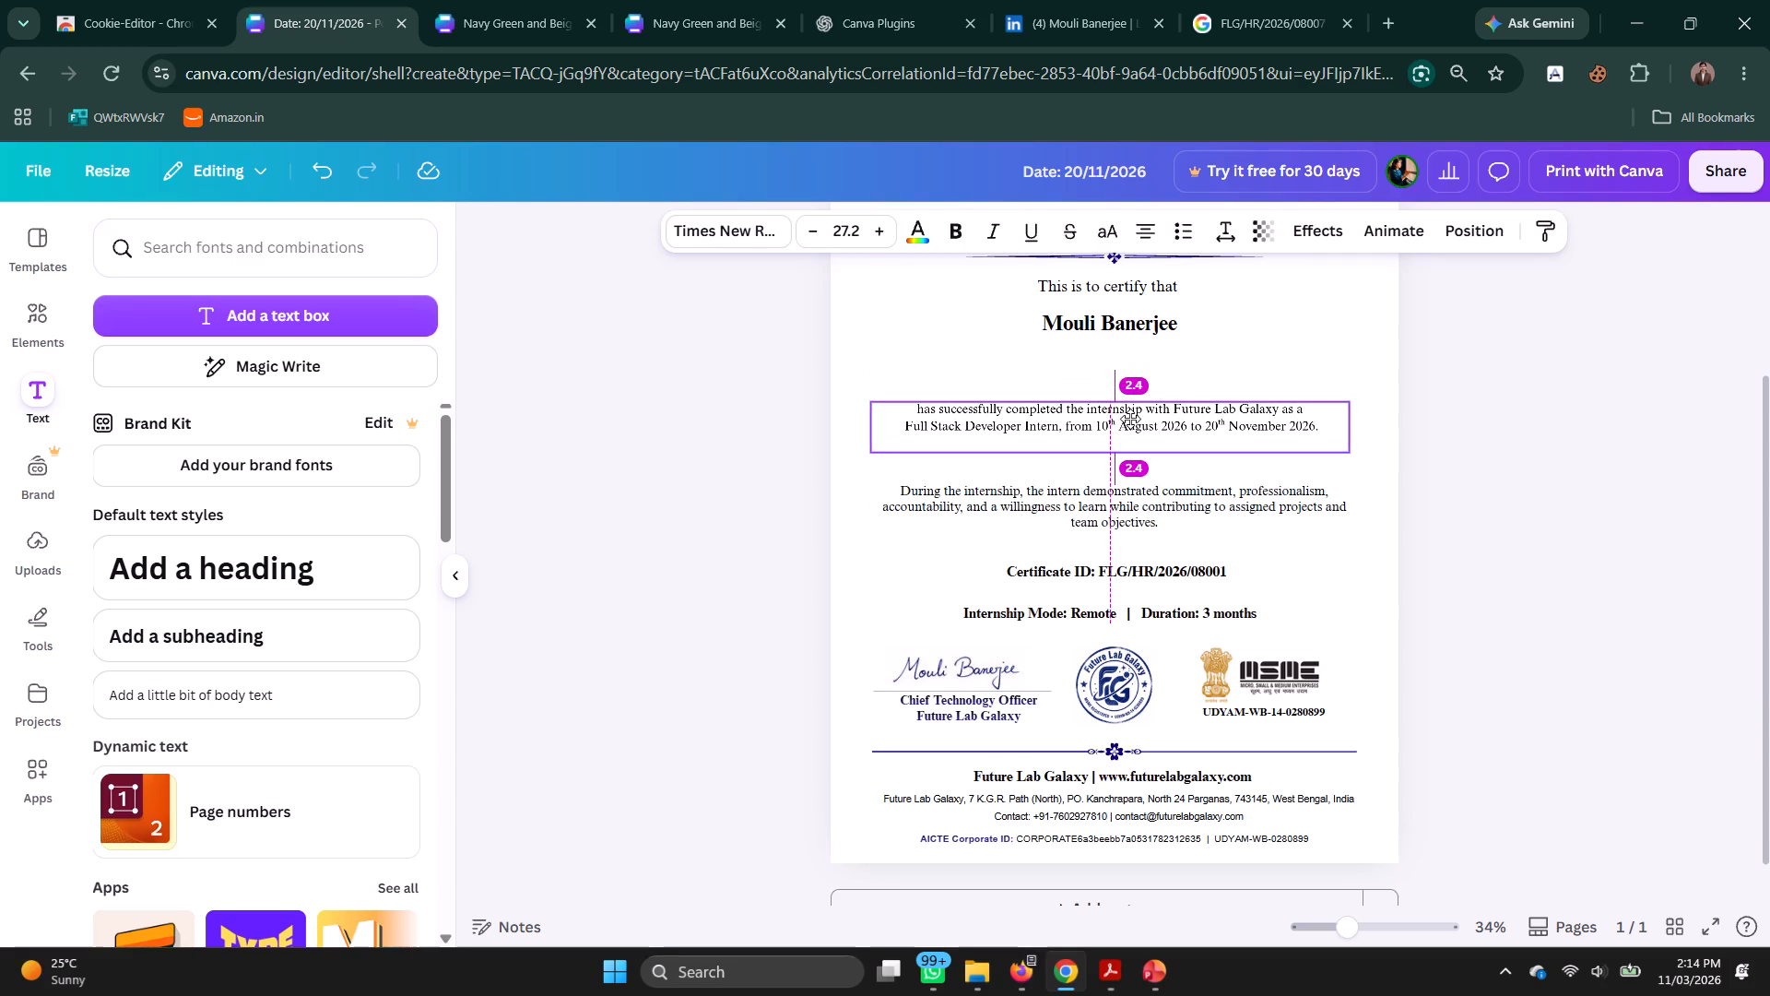
drag(1130, 419, 1127, 420)
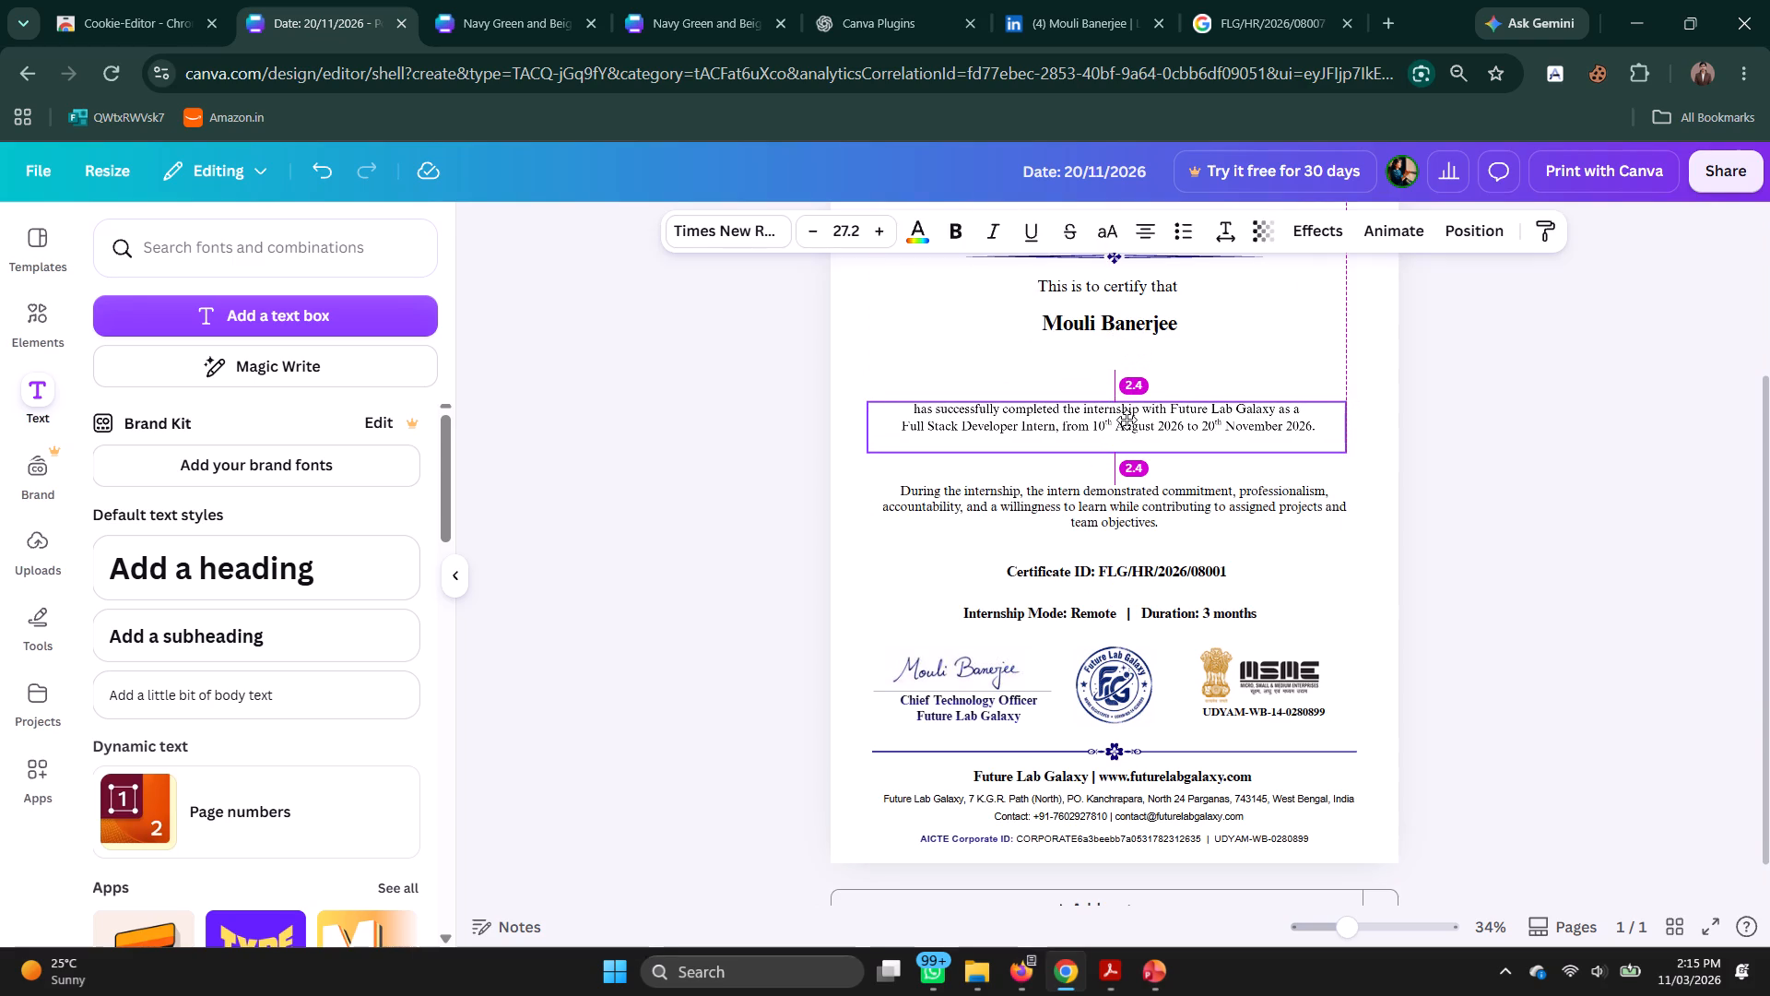
drag(1127, 420, 1127, 420)
click(1461, 433)
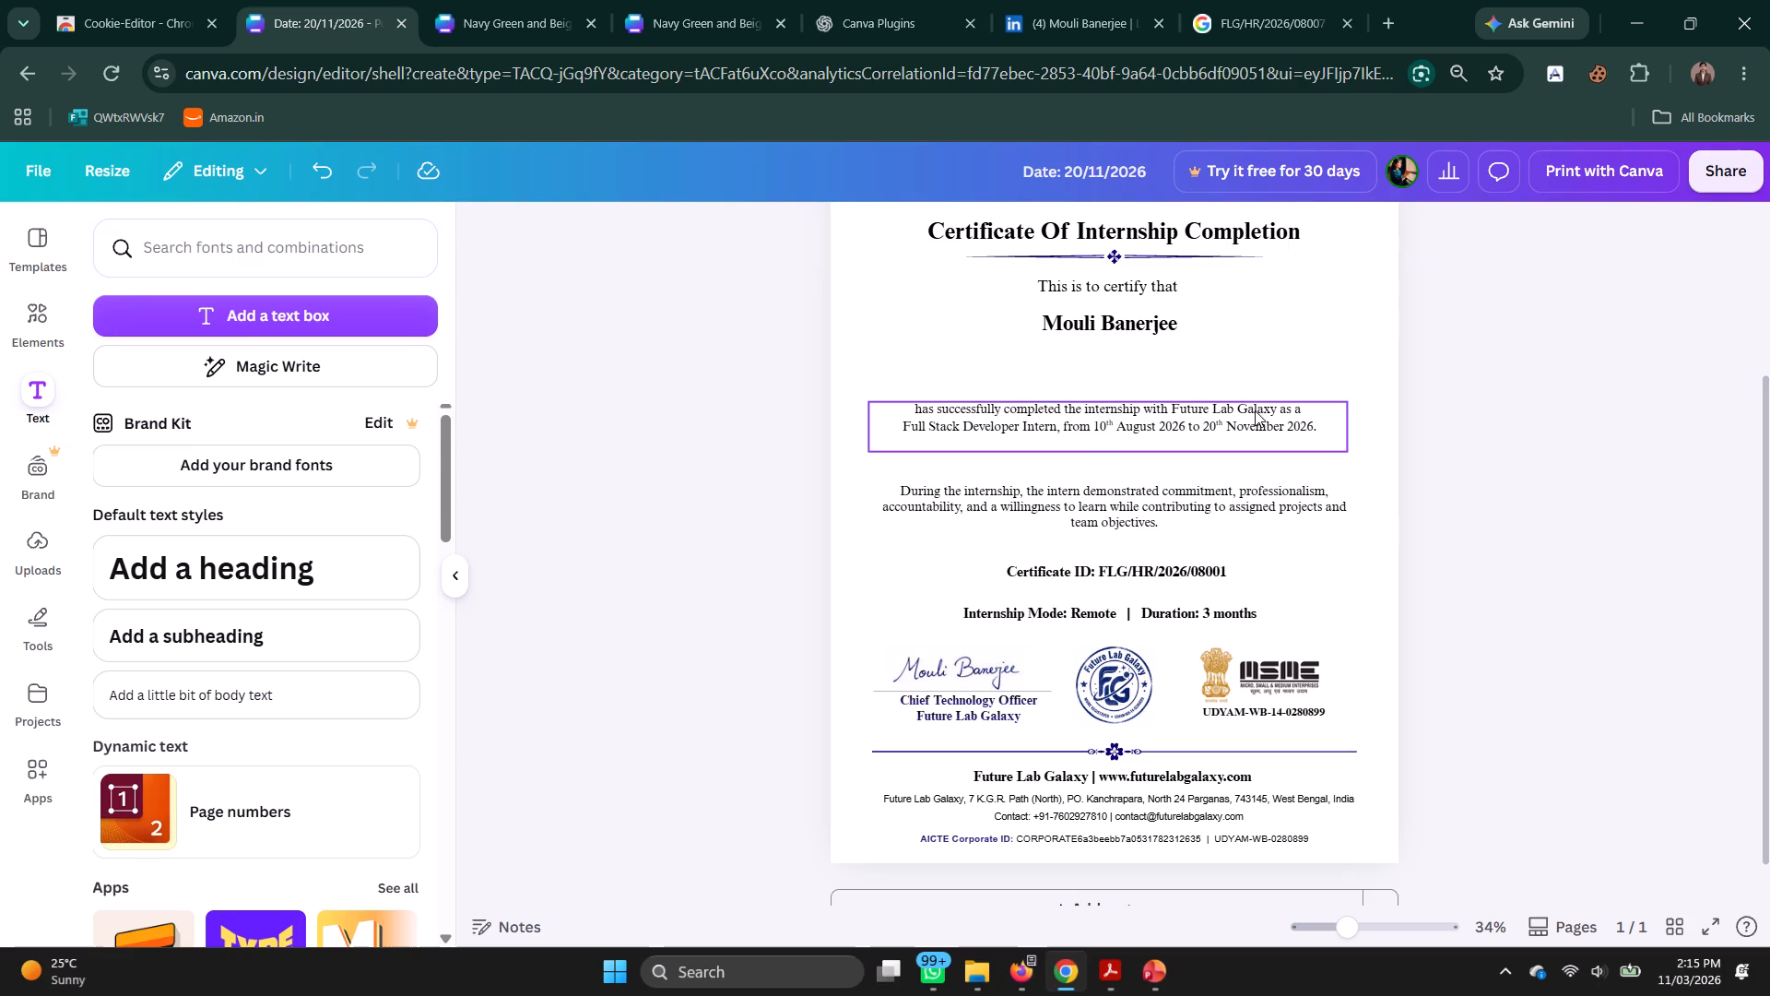
Tighten the gap between the two body paragraphs by nudging the lower one up and the upper one down.
click(1123, 500)
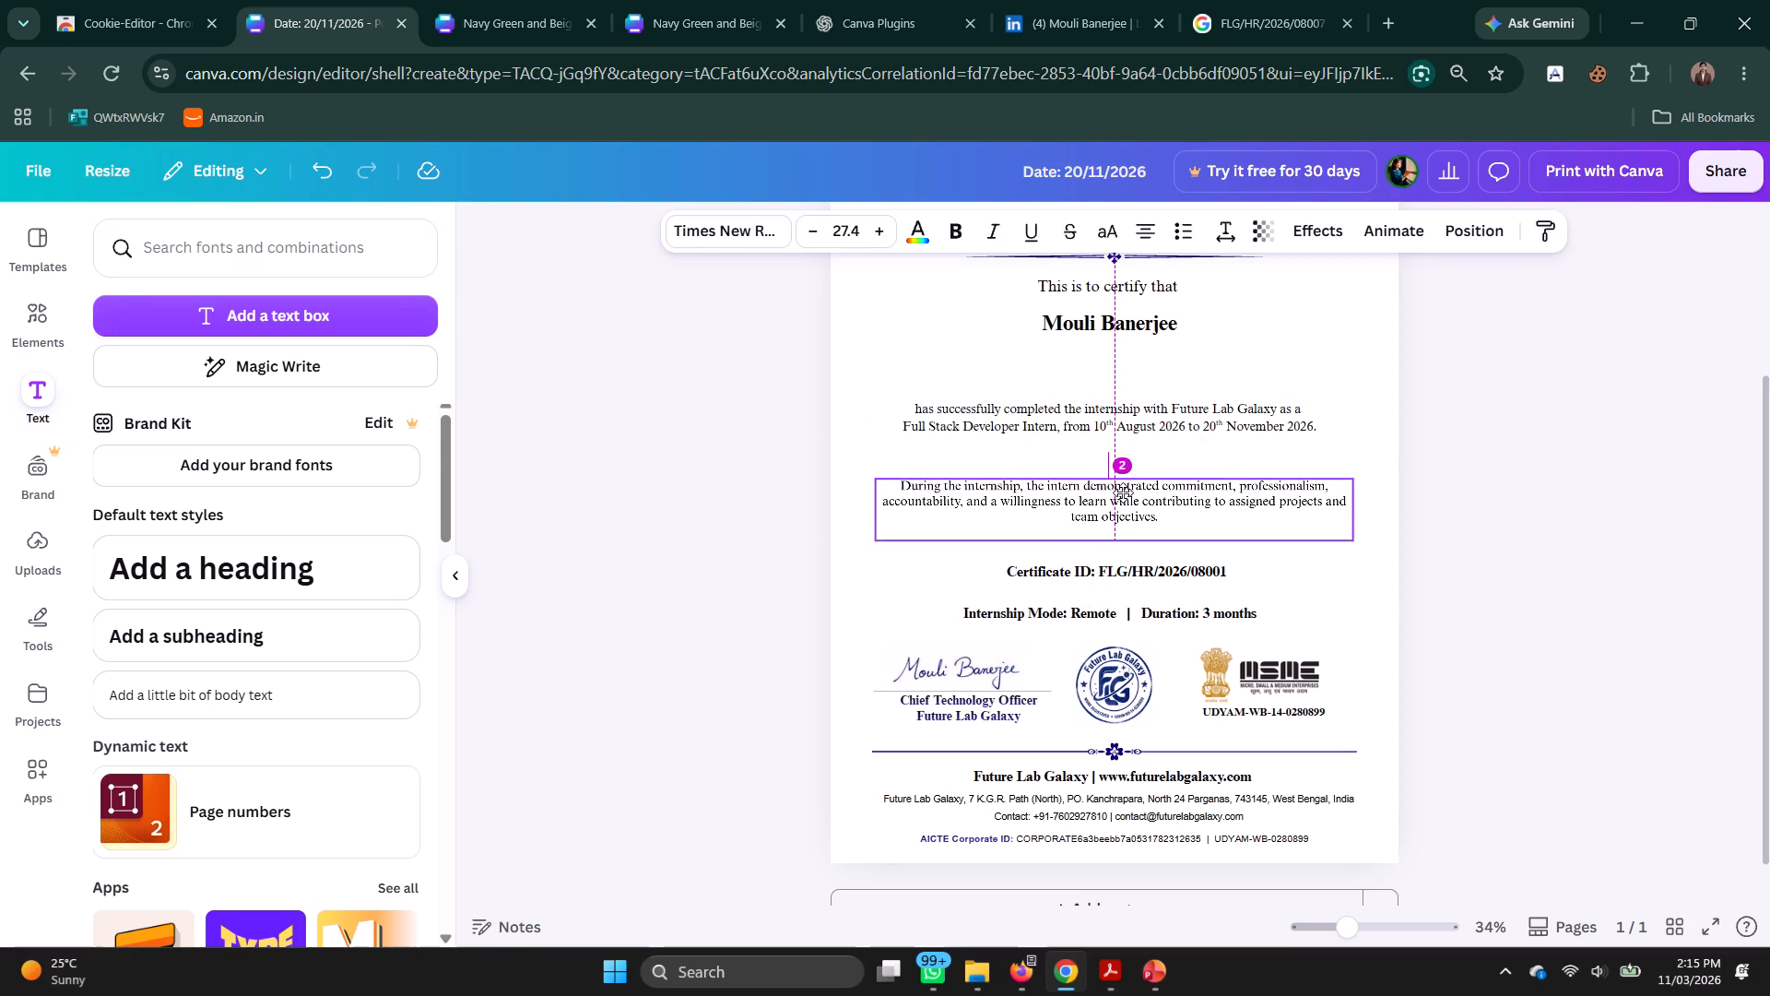
click(1481, 456)
click(1127, 416)
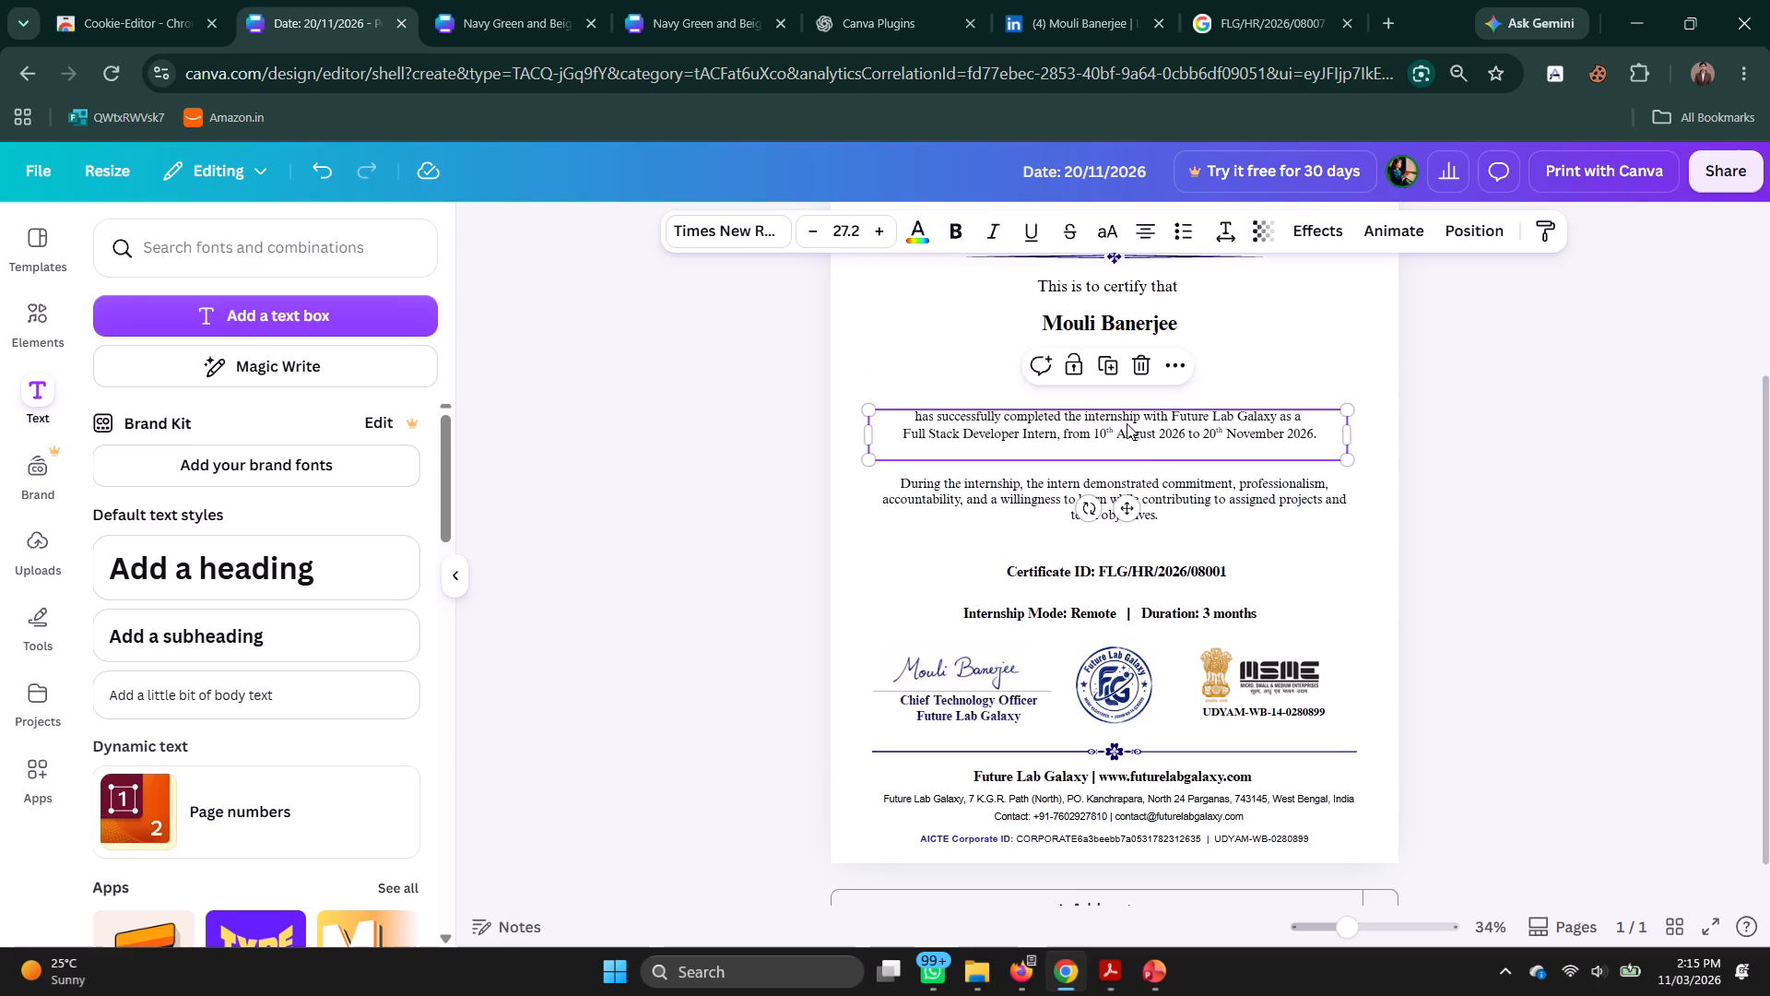
click(1540, 416)
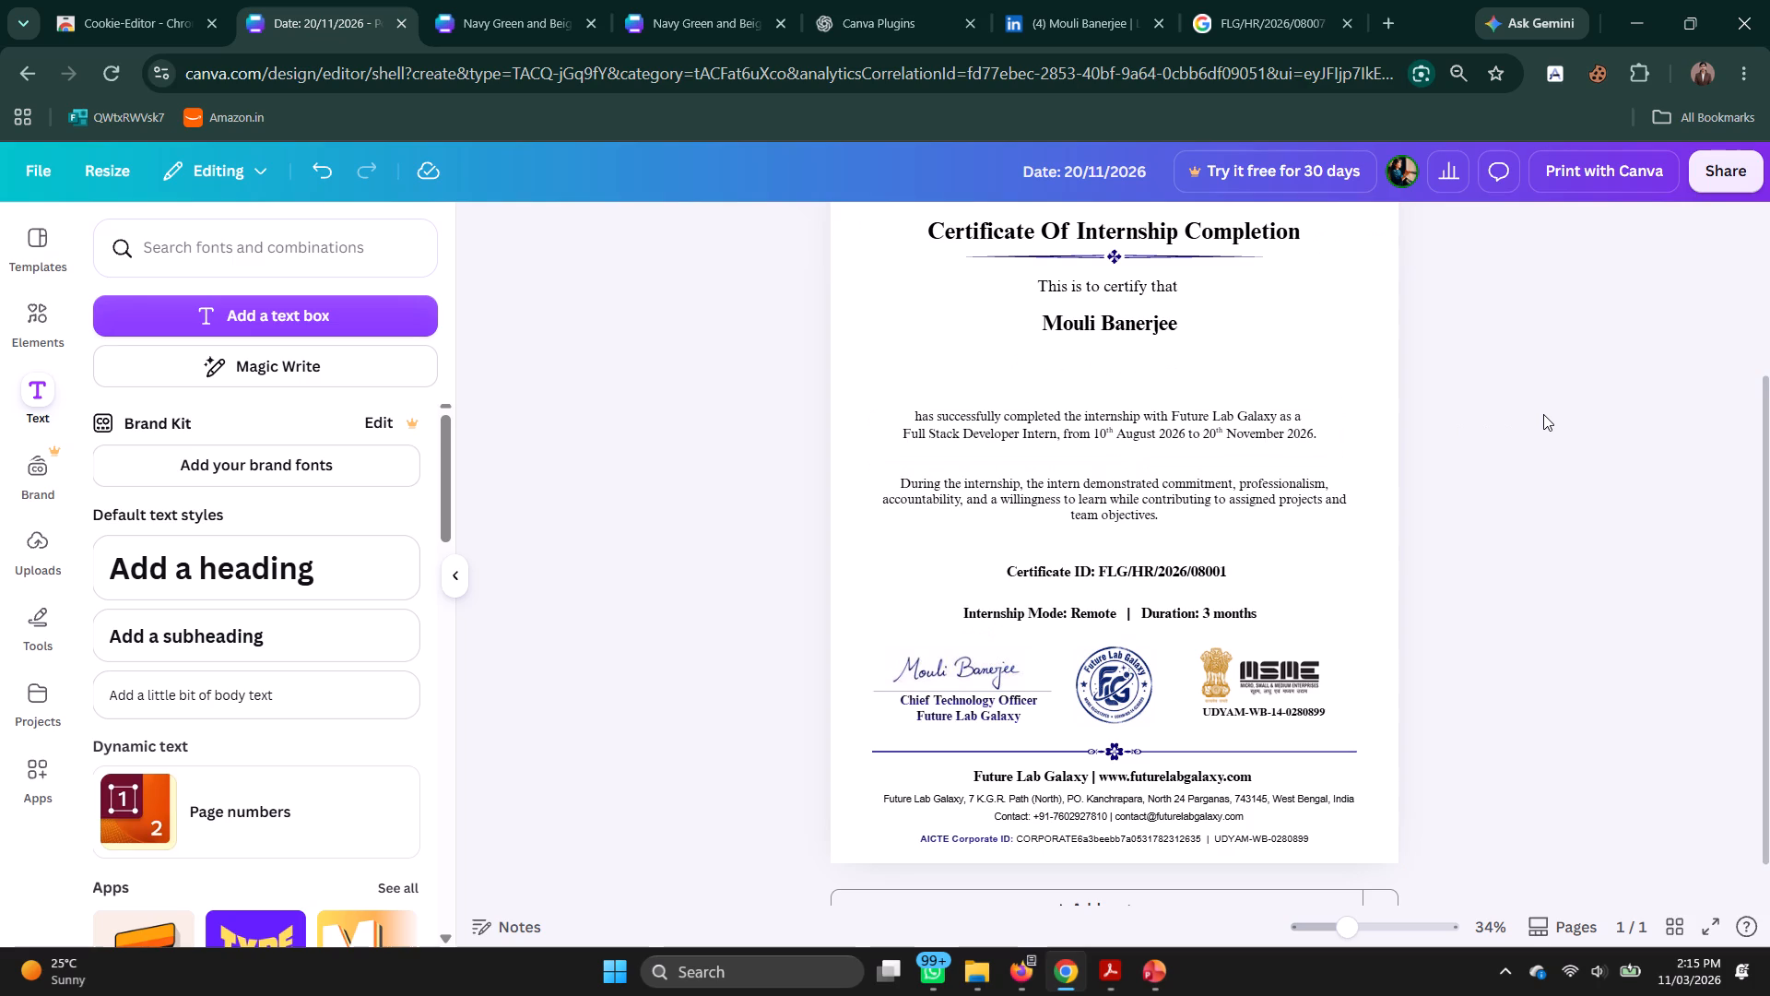
Move the recipient name down to just above the "has successfully completed the internship" paragraph, centred on the page.
scroll(1543, 414, down, 3)
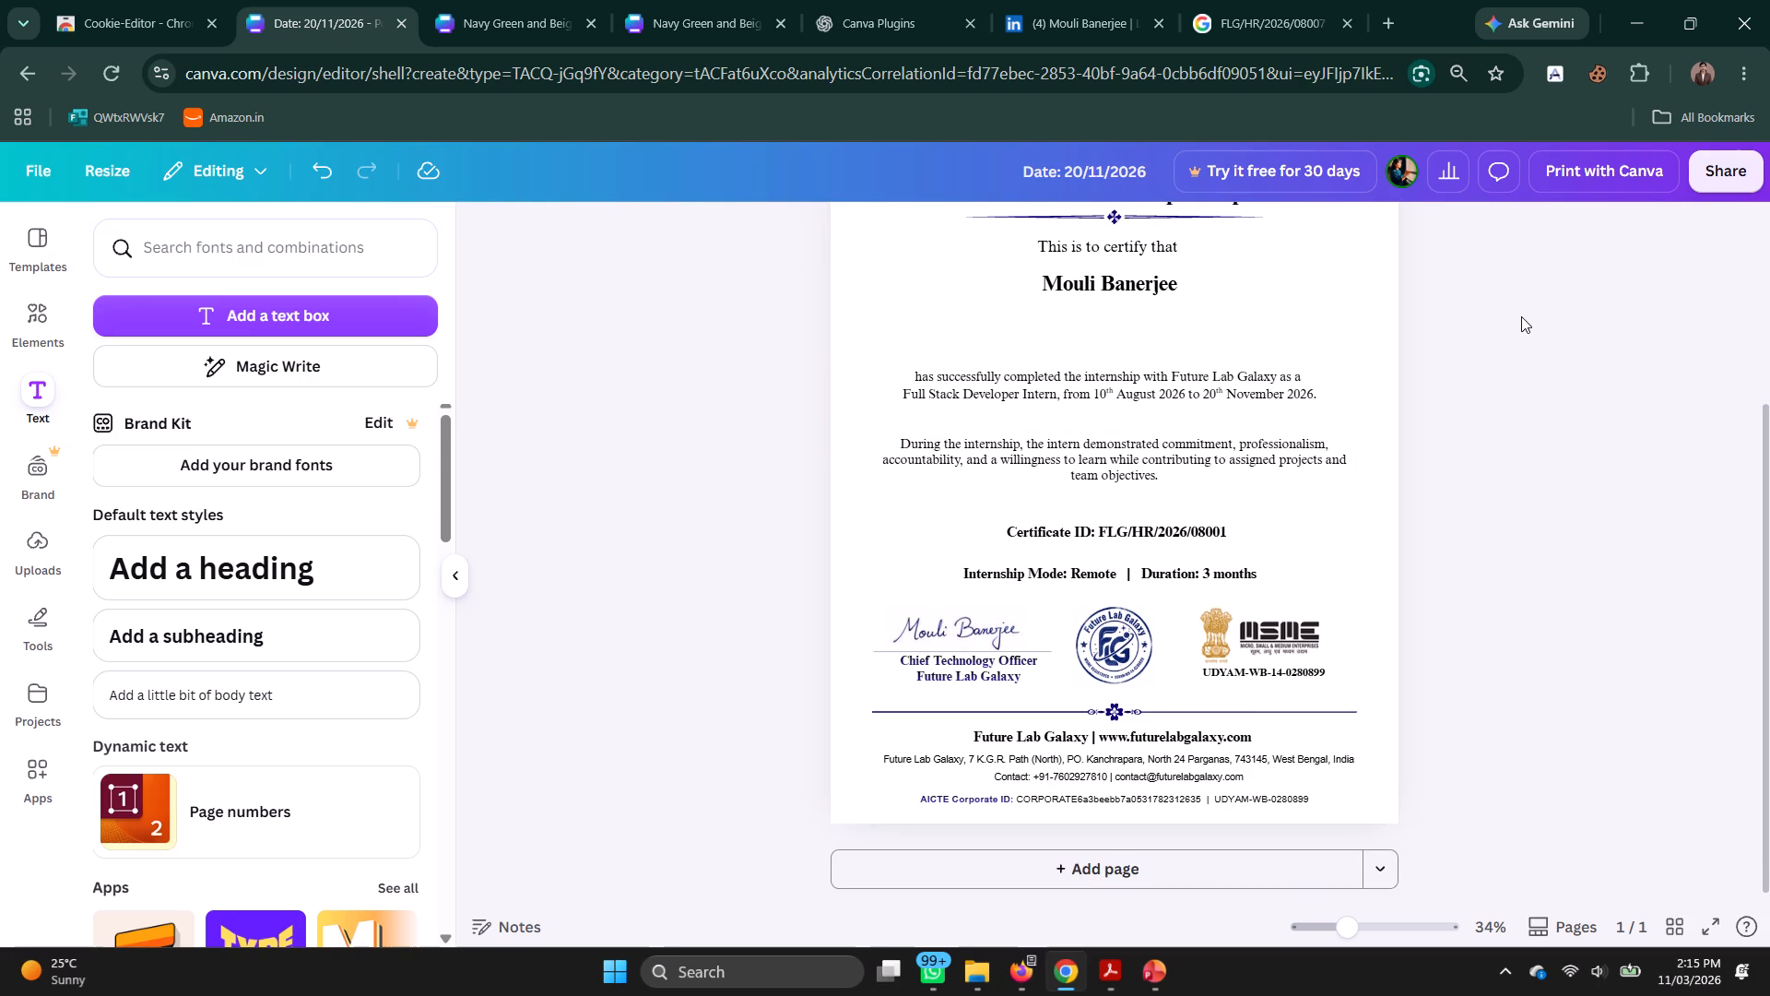
scroll(1521, 316, up, 3)
scroll(1521, 316, down, 3)
scroll(1334, 279, up, 1)
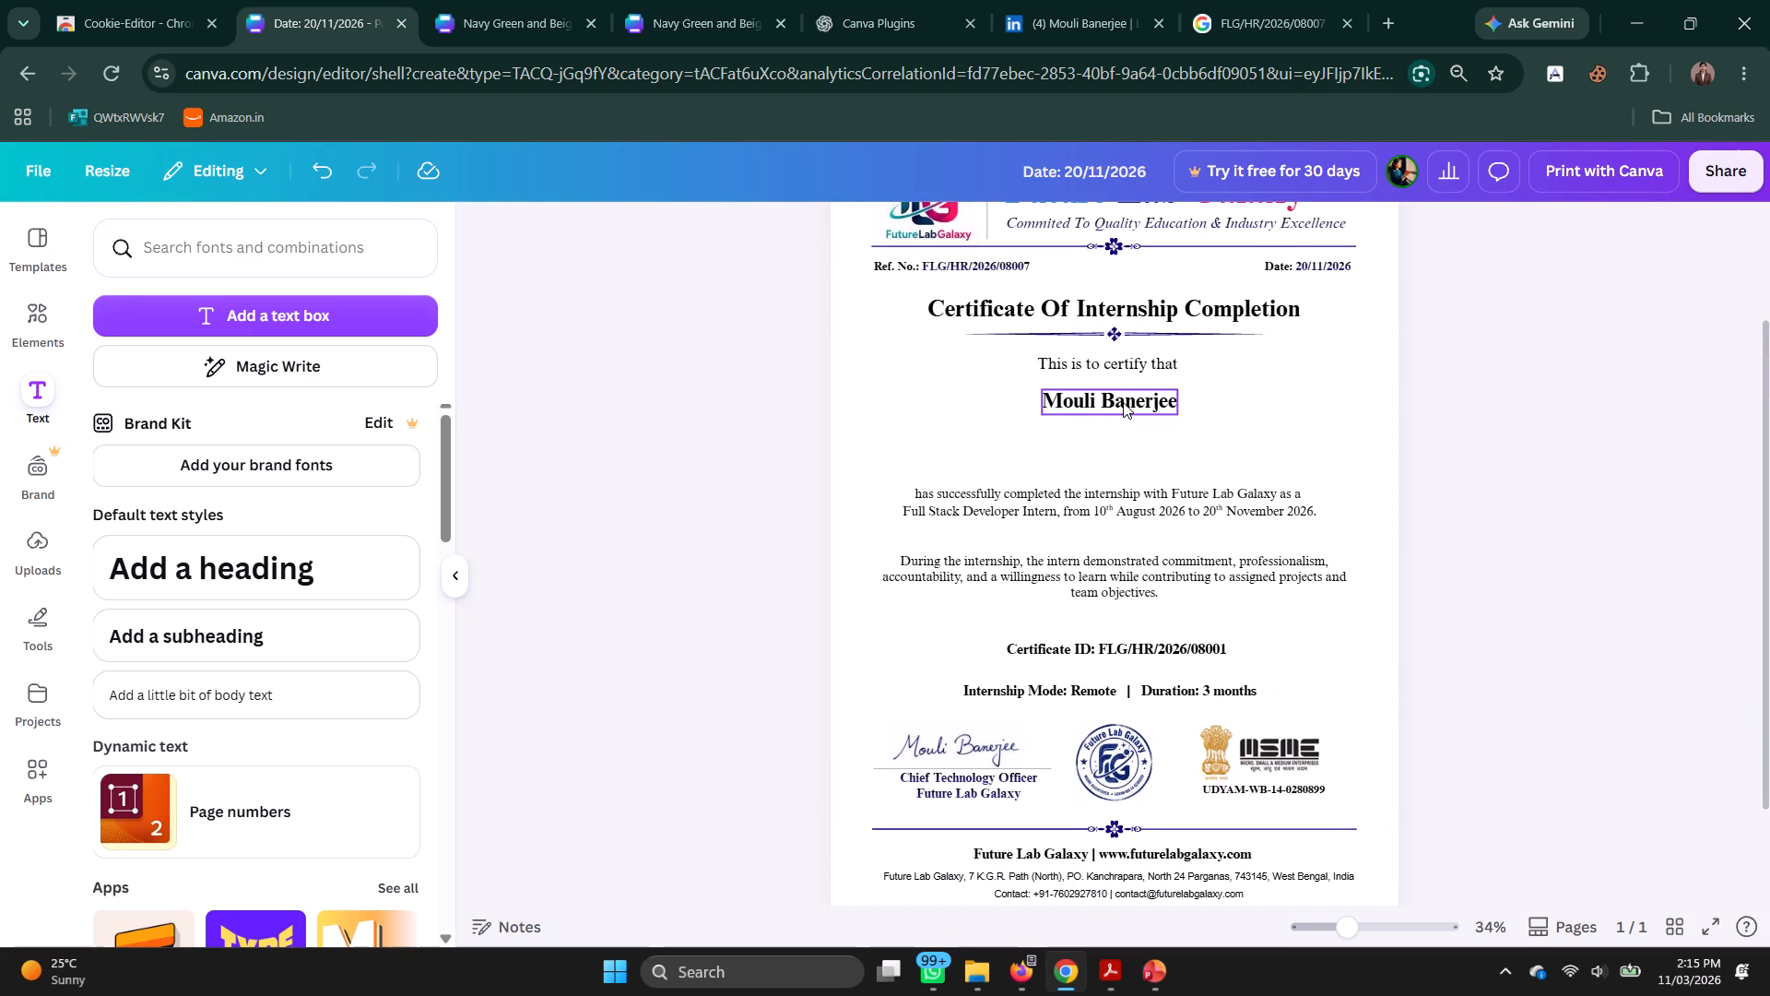
drag(1123, 402, 1124, 450)
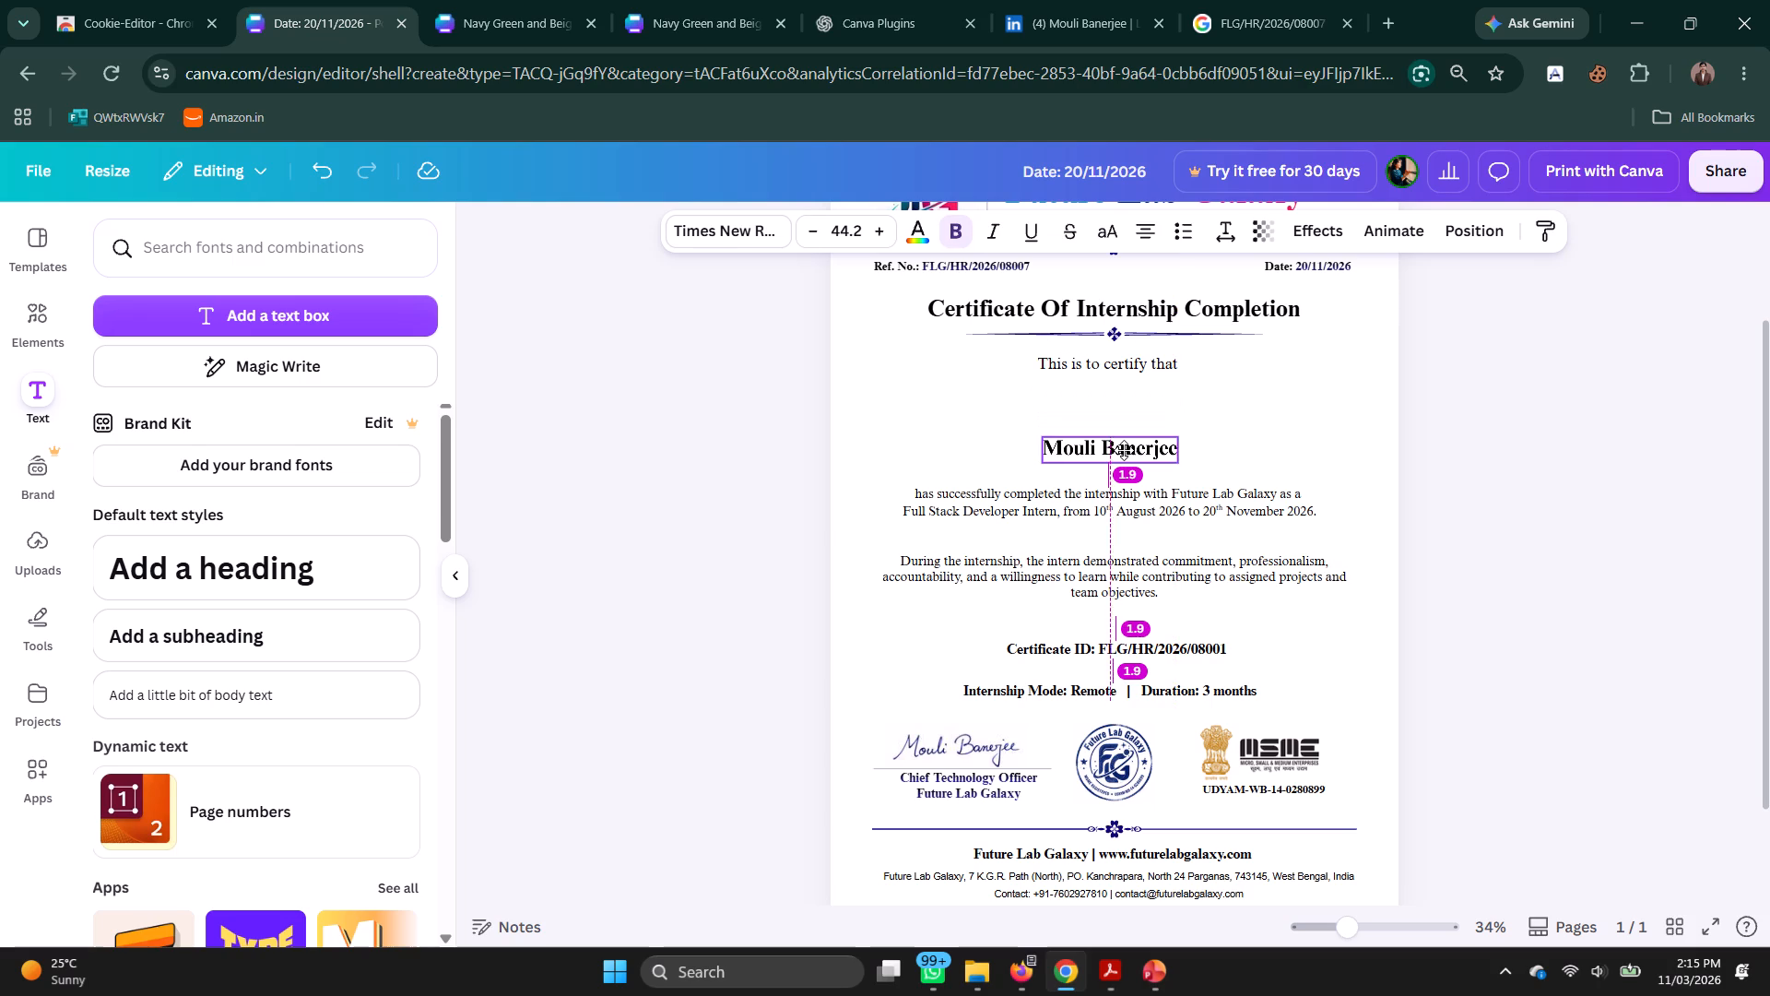
drag(1124, 450, 1130, 440)
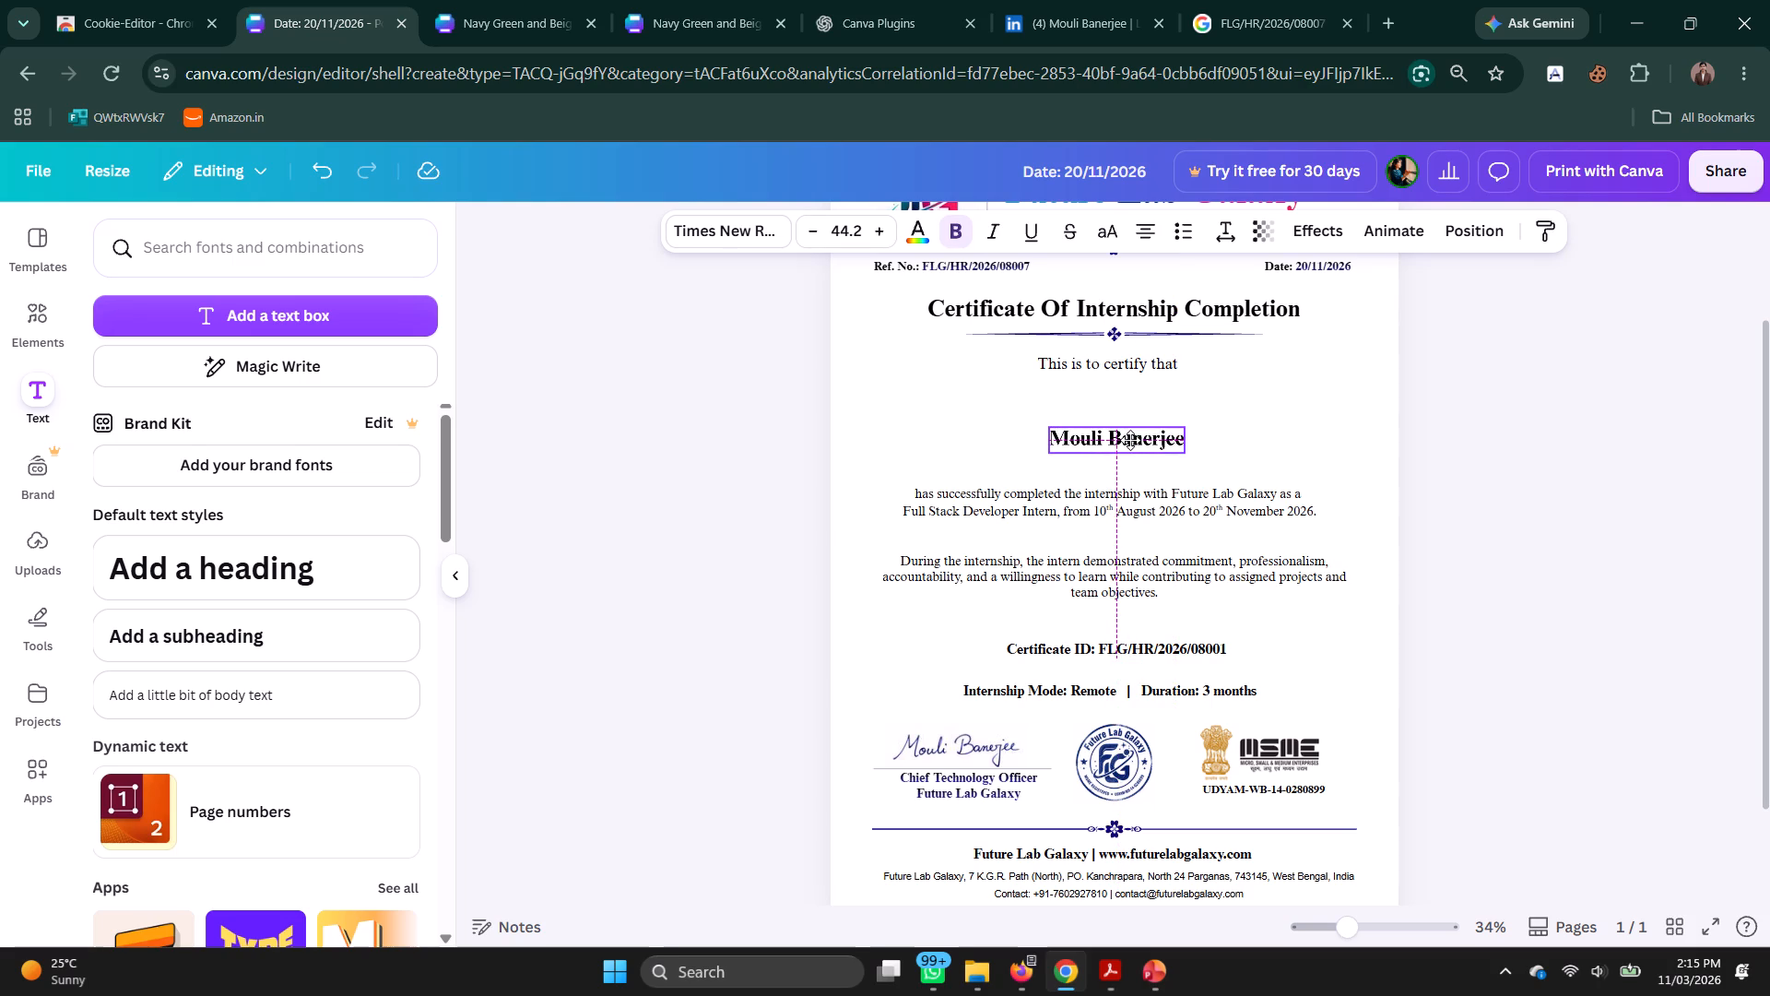
drag(1130, 440, 1127, 438)
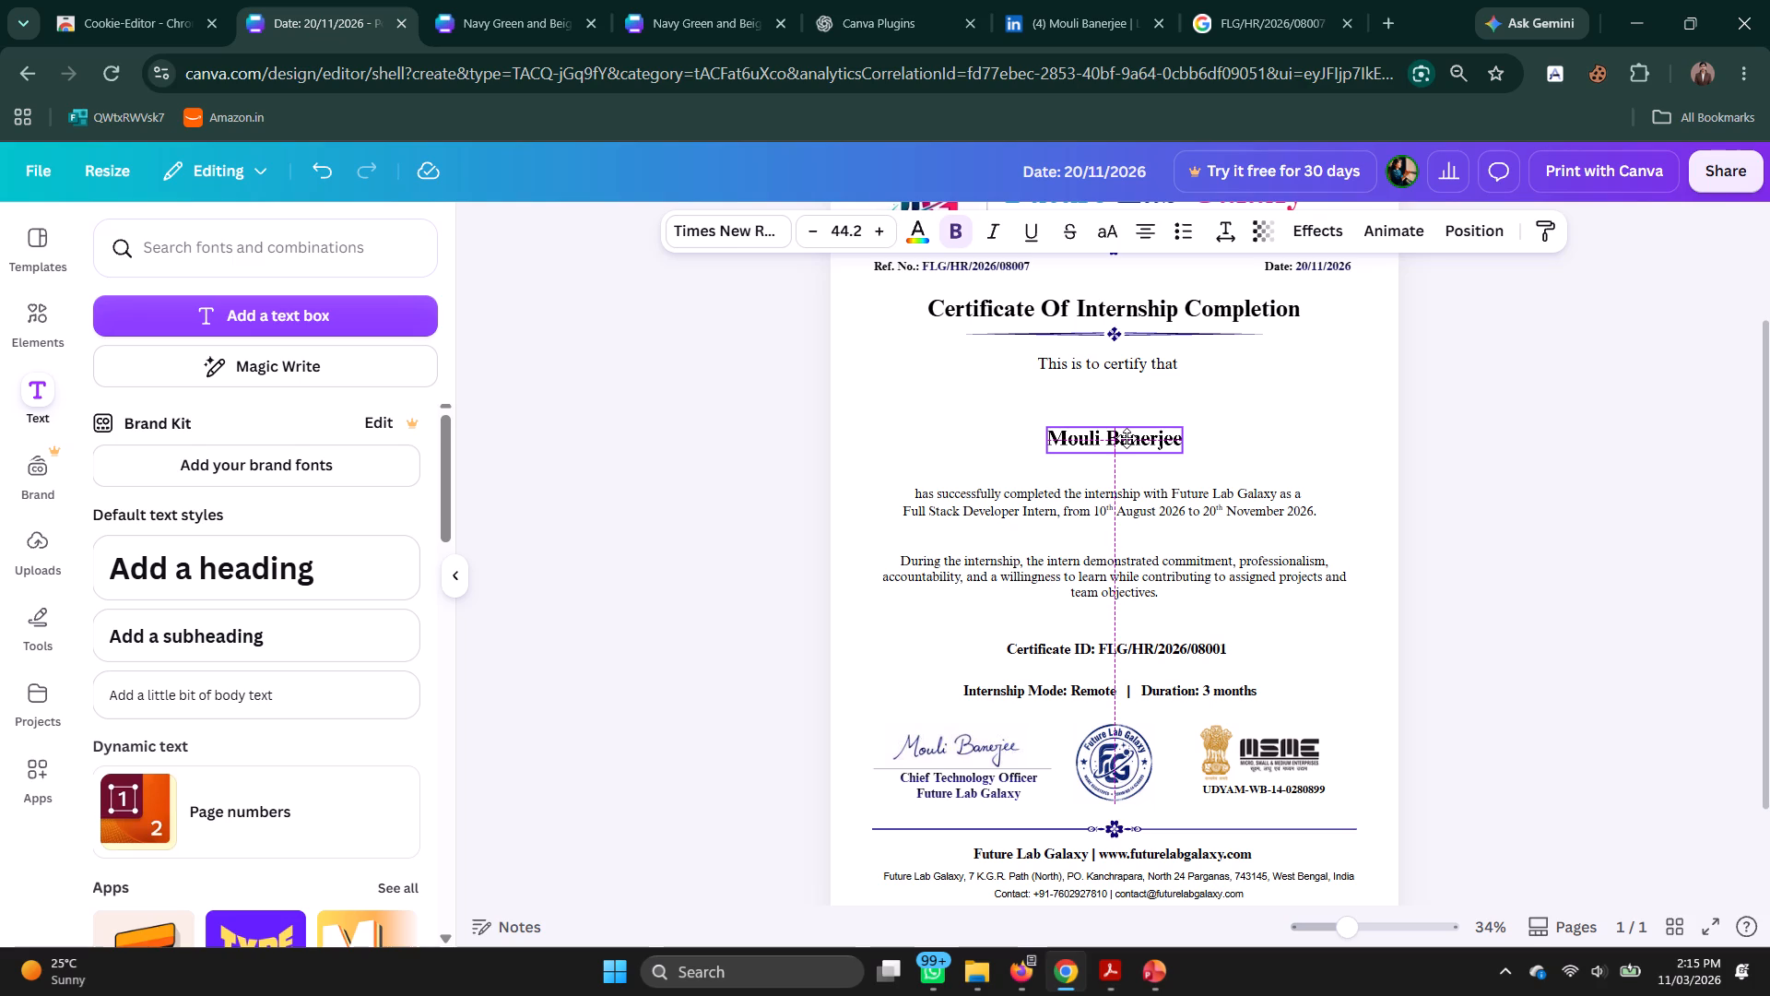
drag(1127, 438, 1126, 455)
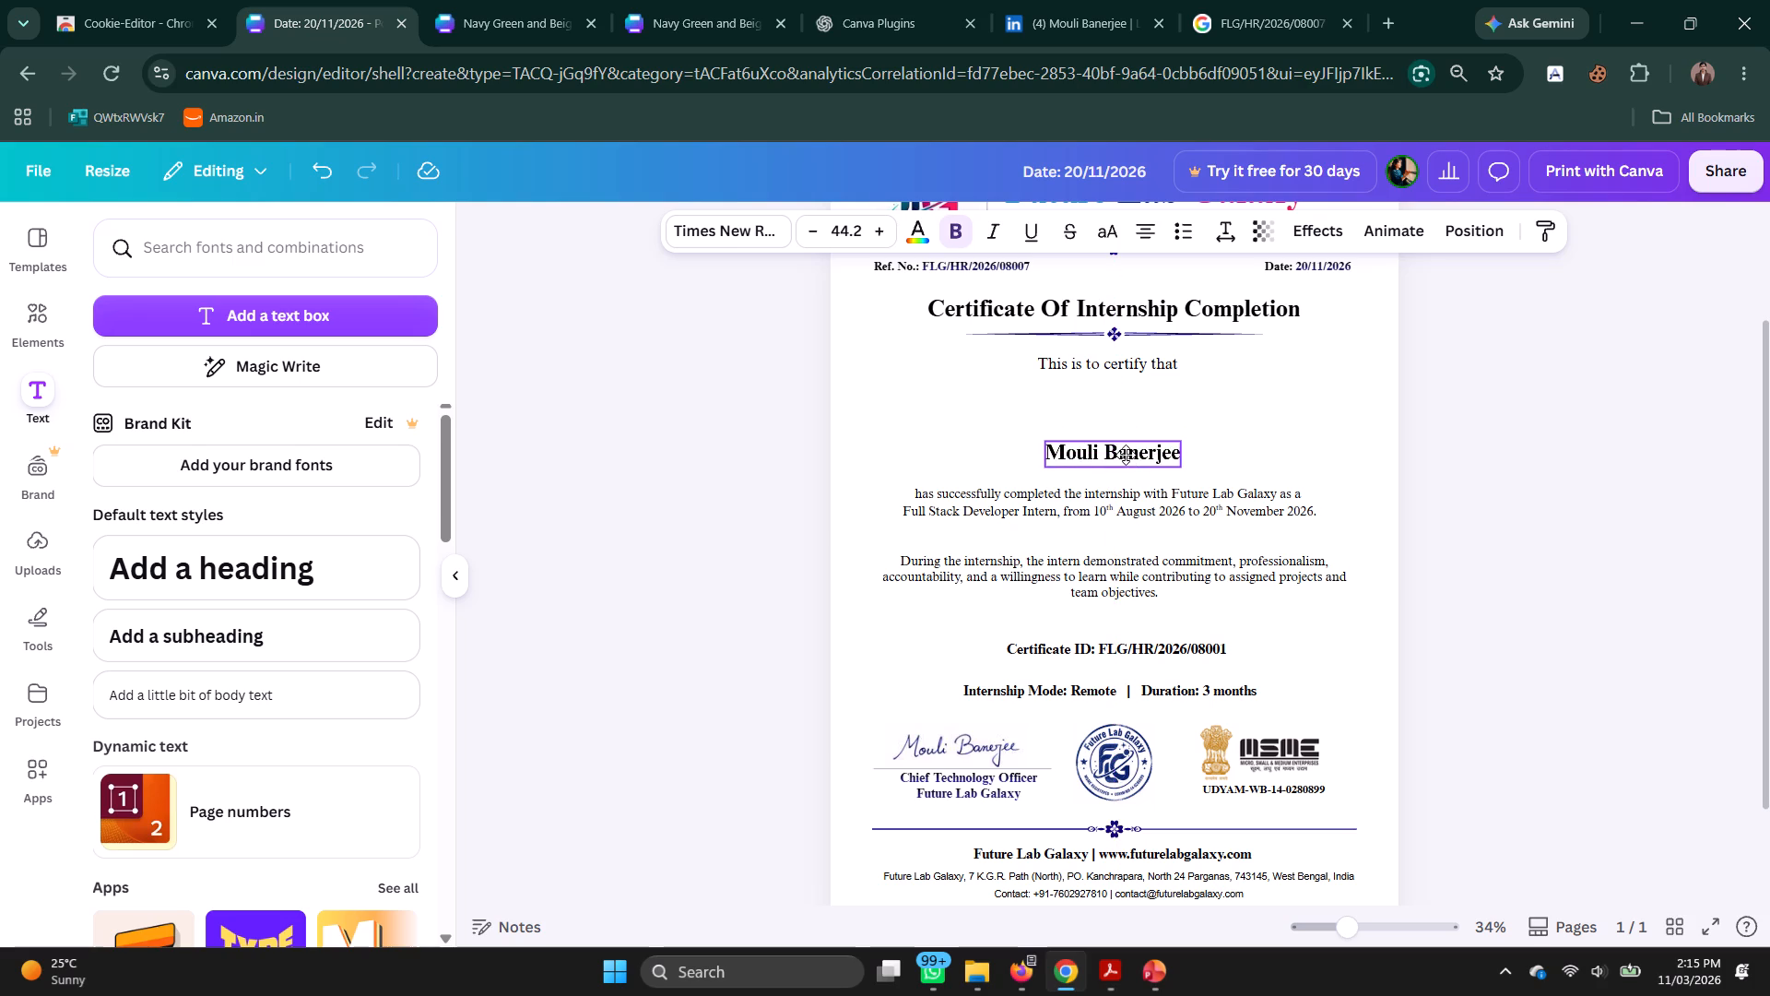
drag(1126, 455, 1125, 445)
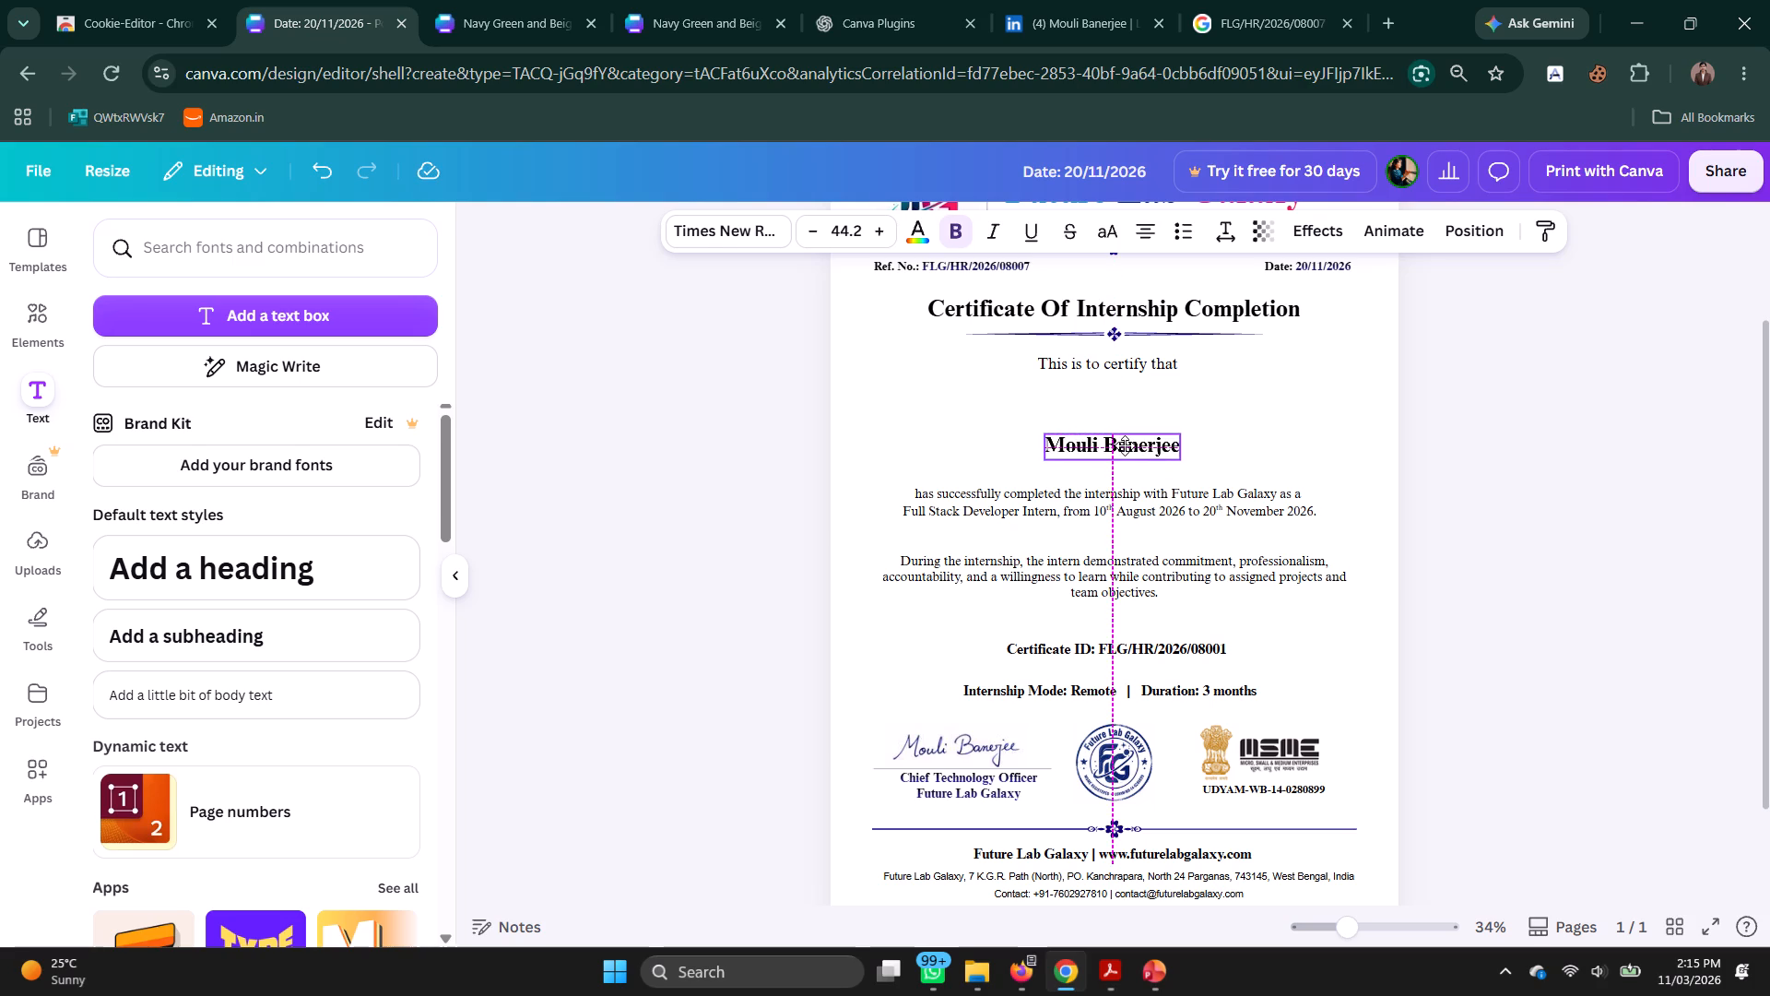
drag(1125, 445, 1126, 445)
drag(1126, 445, 1127, 445)
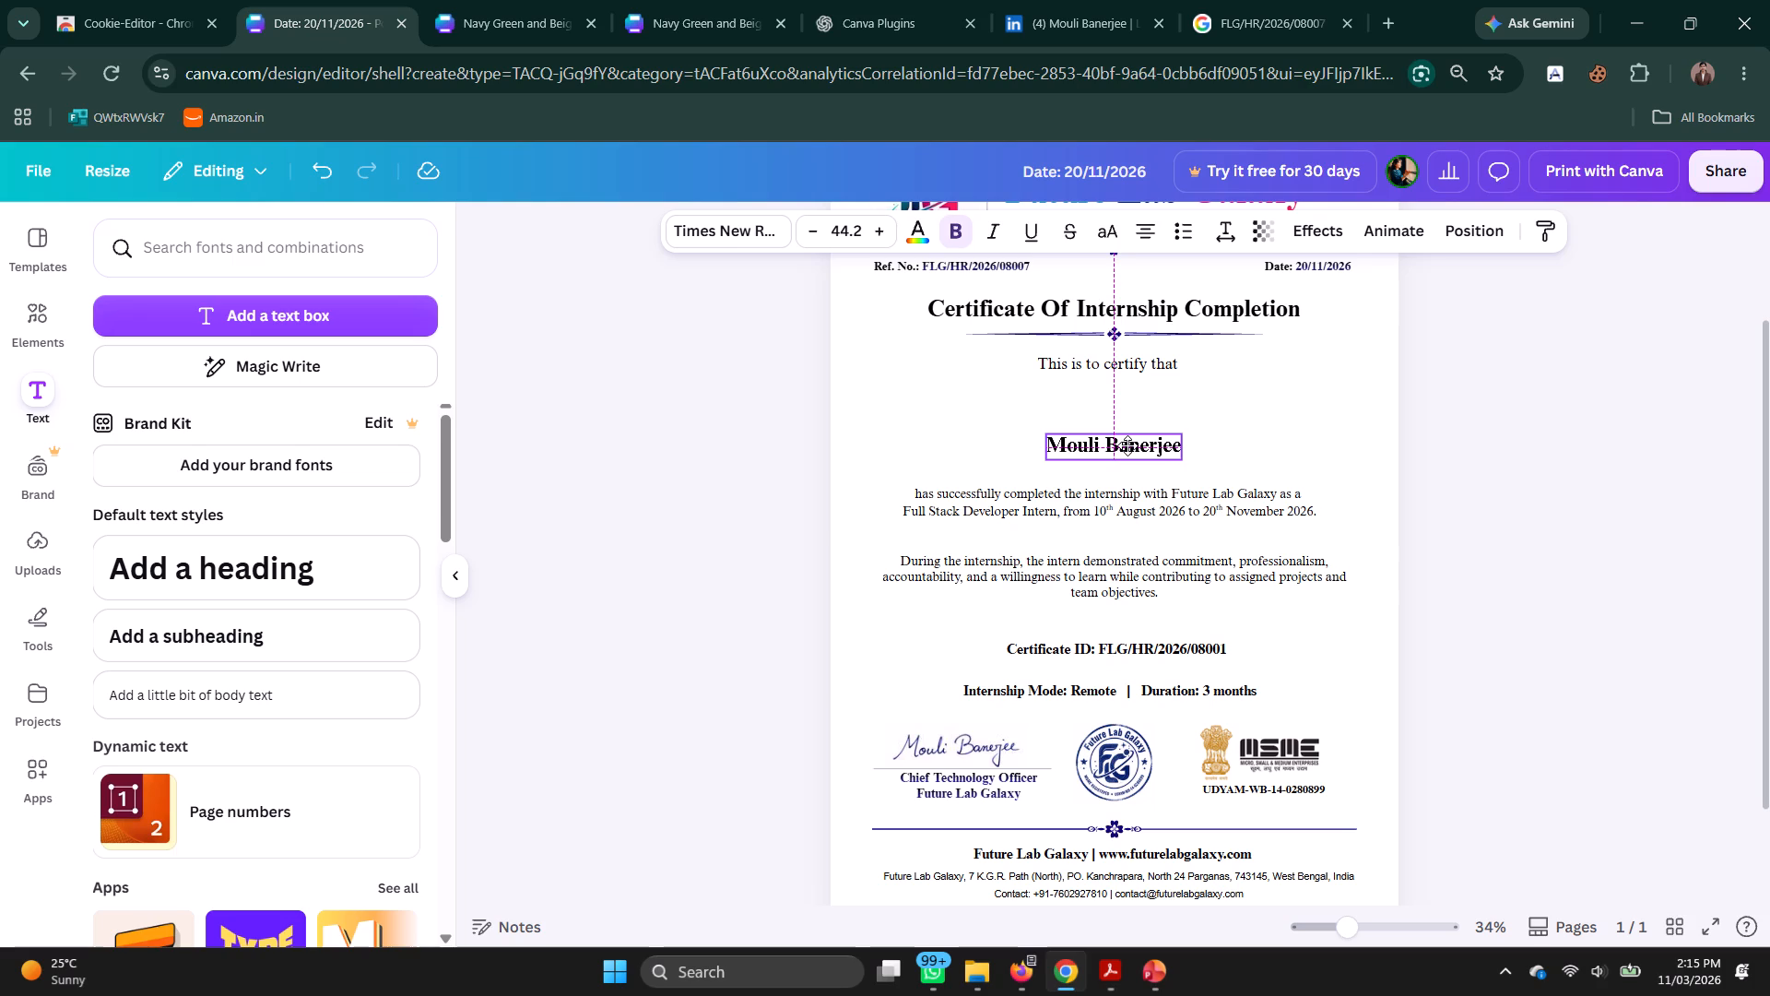
drag(1127, 445, 1127, 445)
click(1539, 424)
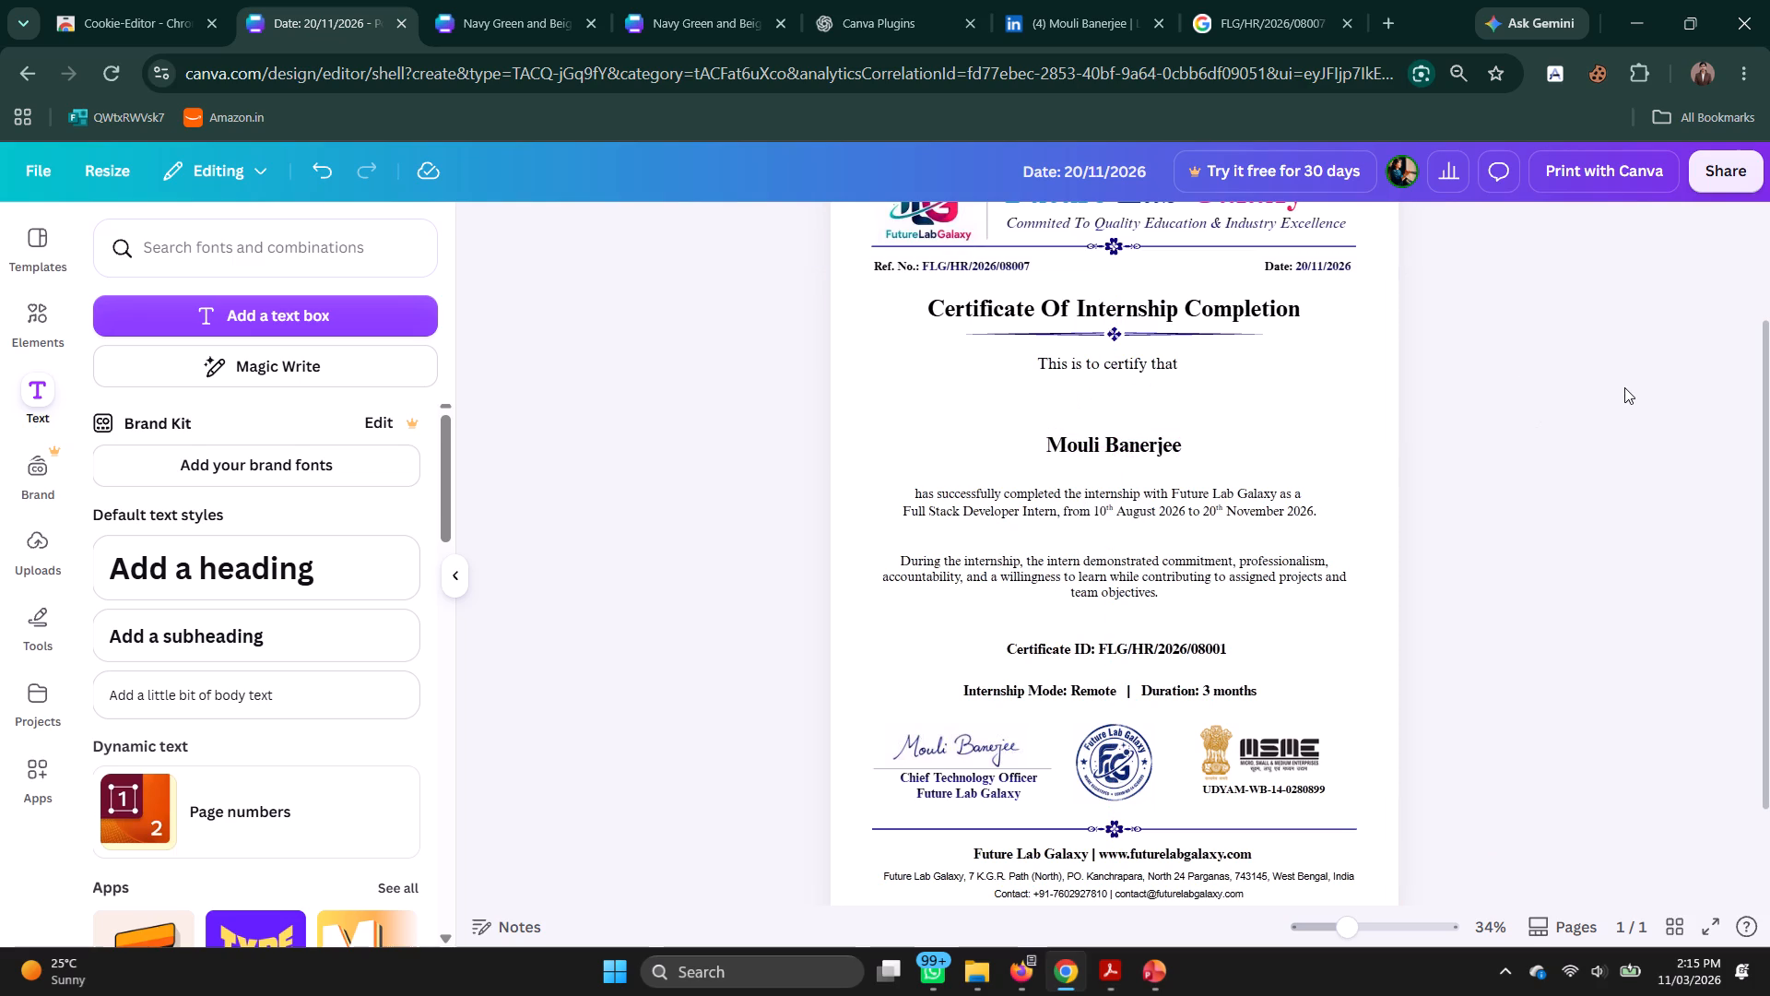
Set the letter spacing of the "has successfully completed the internship" paragraph to 22.
scroll(1622, 382, up, 2)
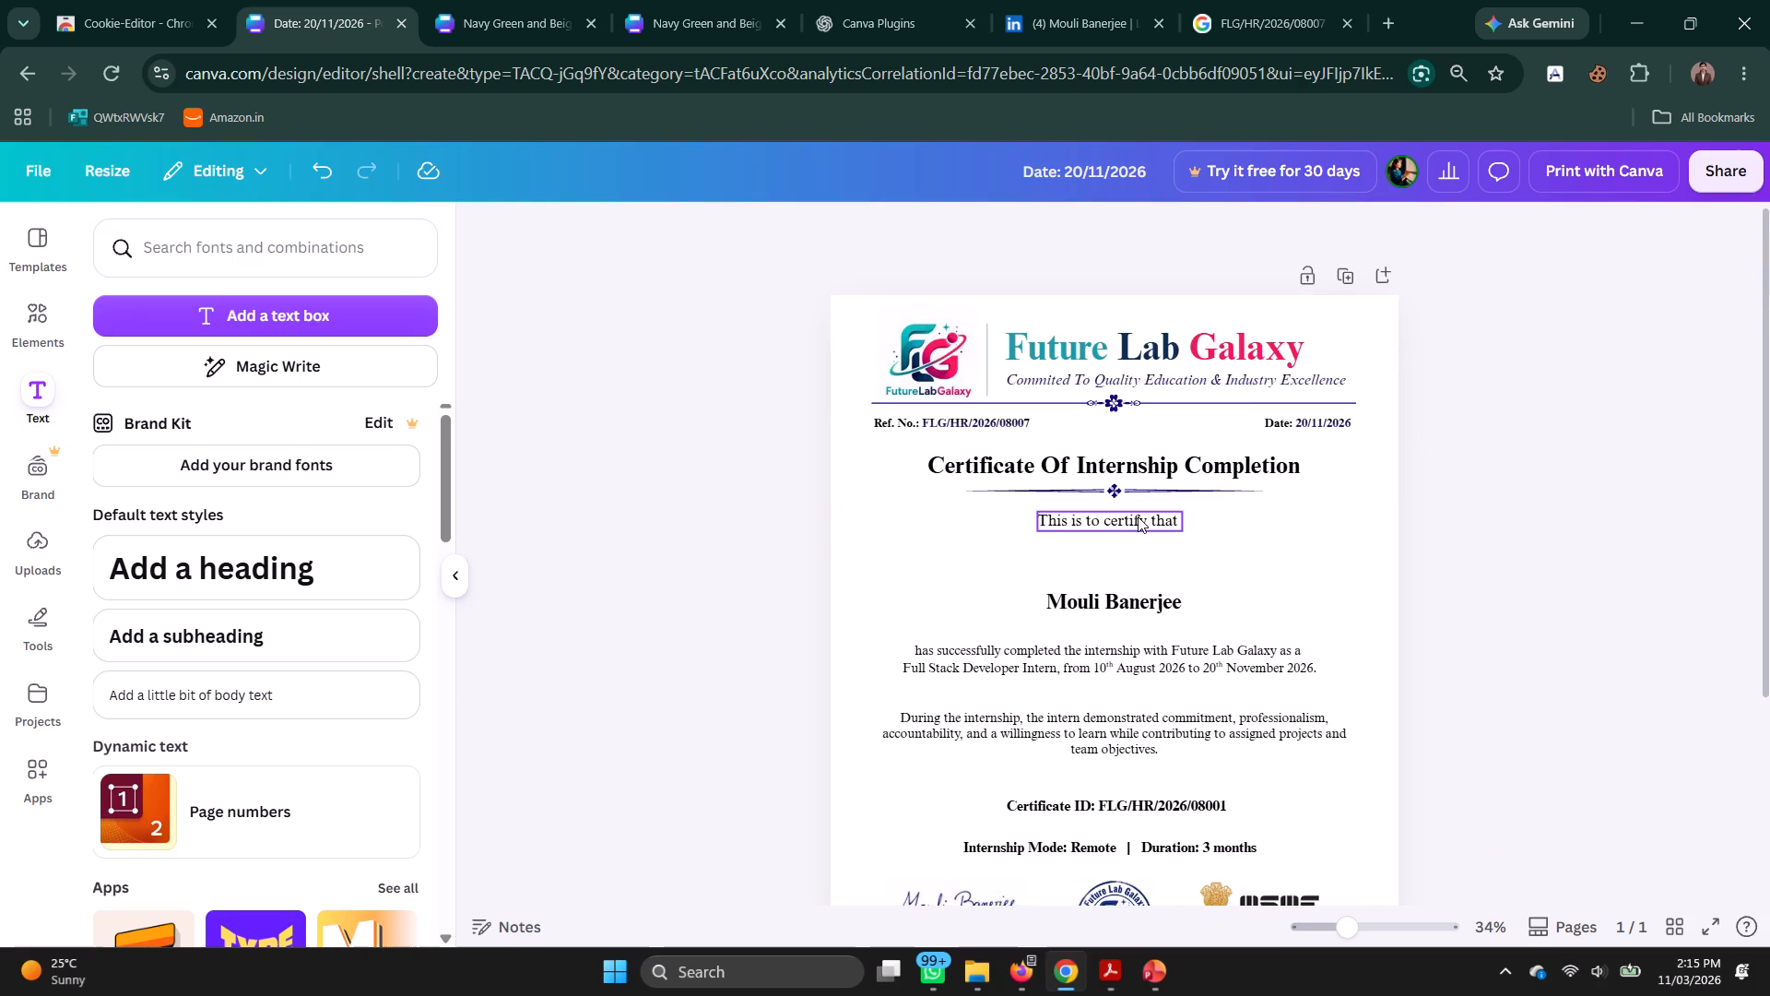
click(1149, 654)
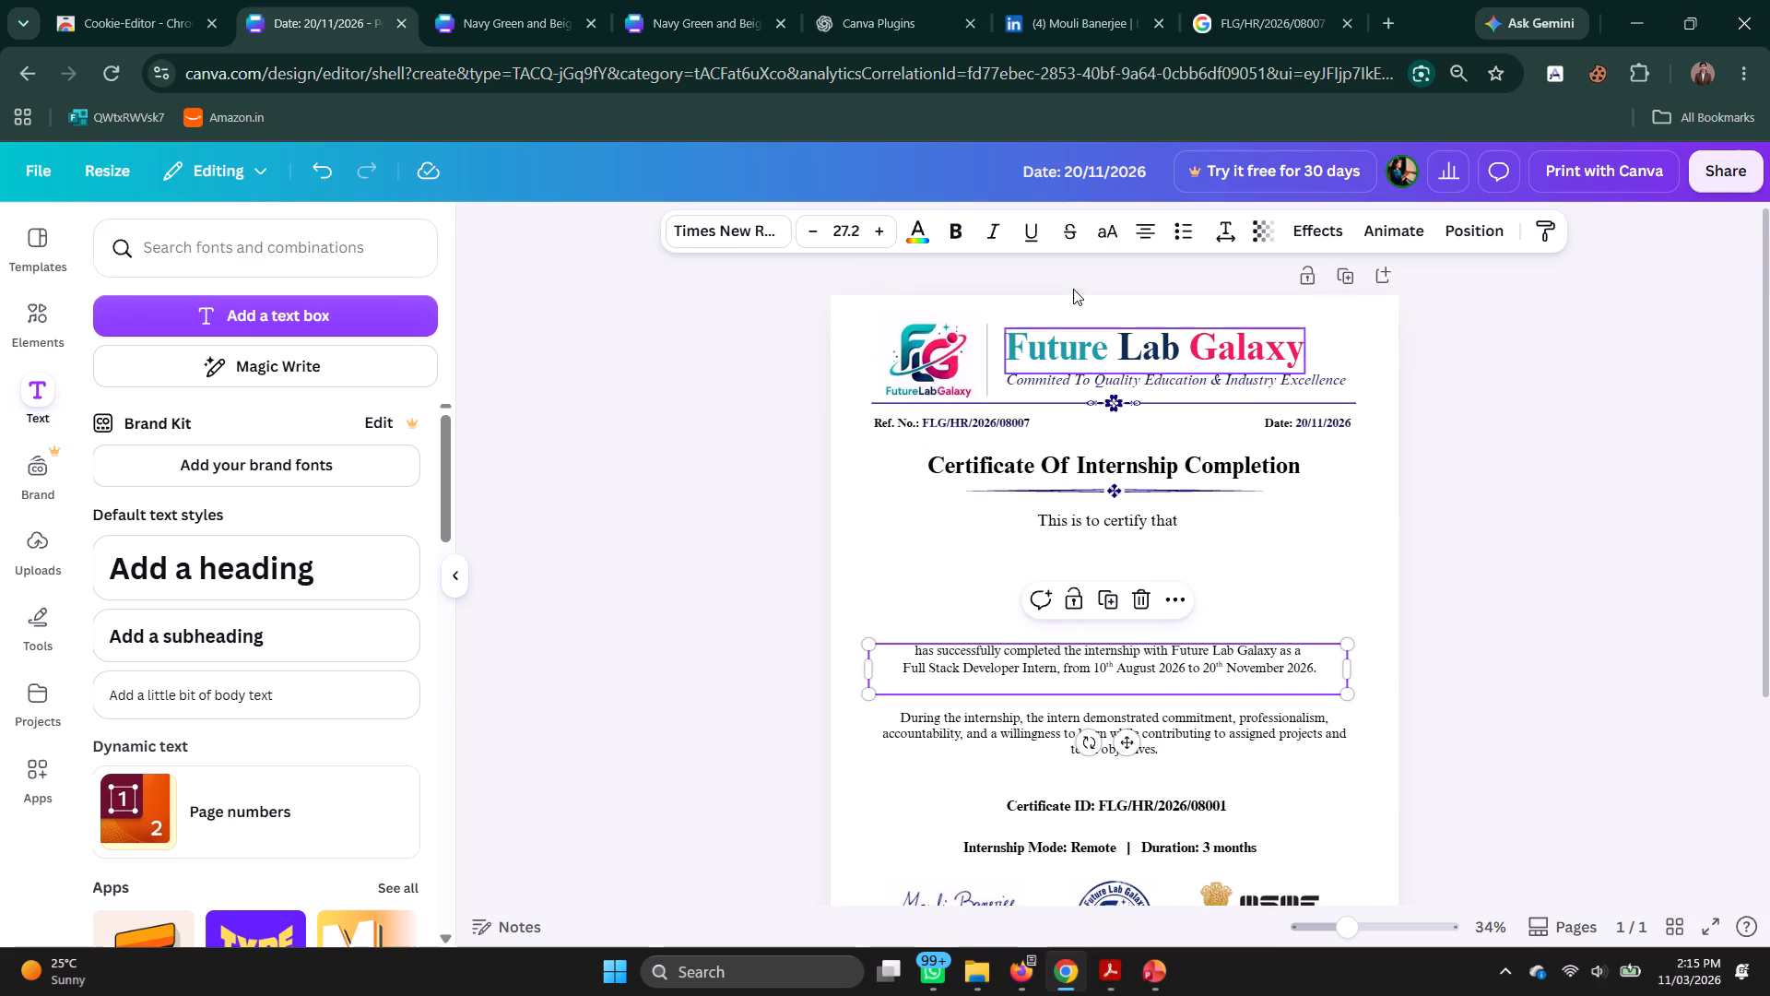
click(1222, 229)
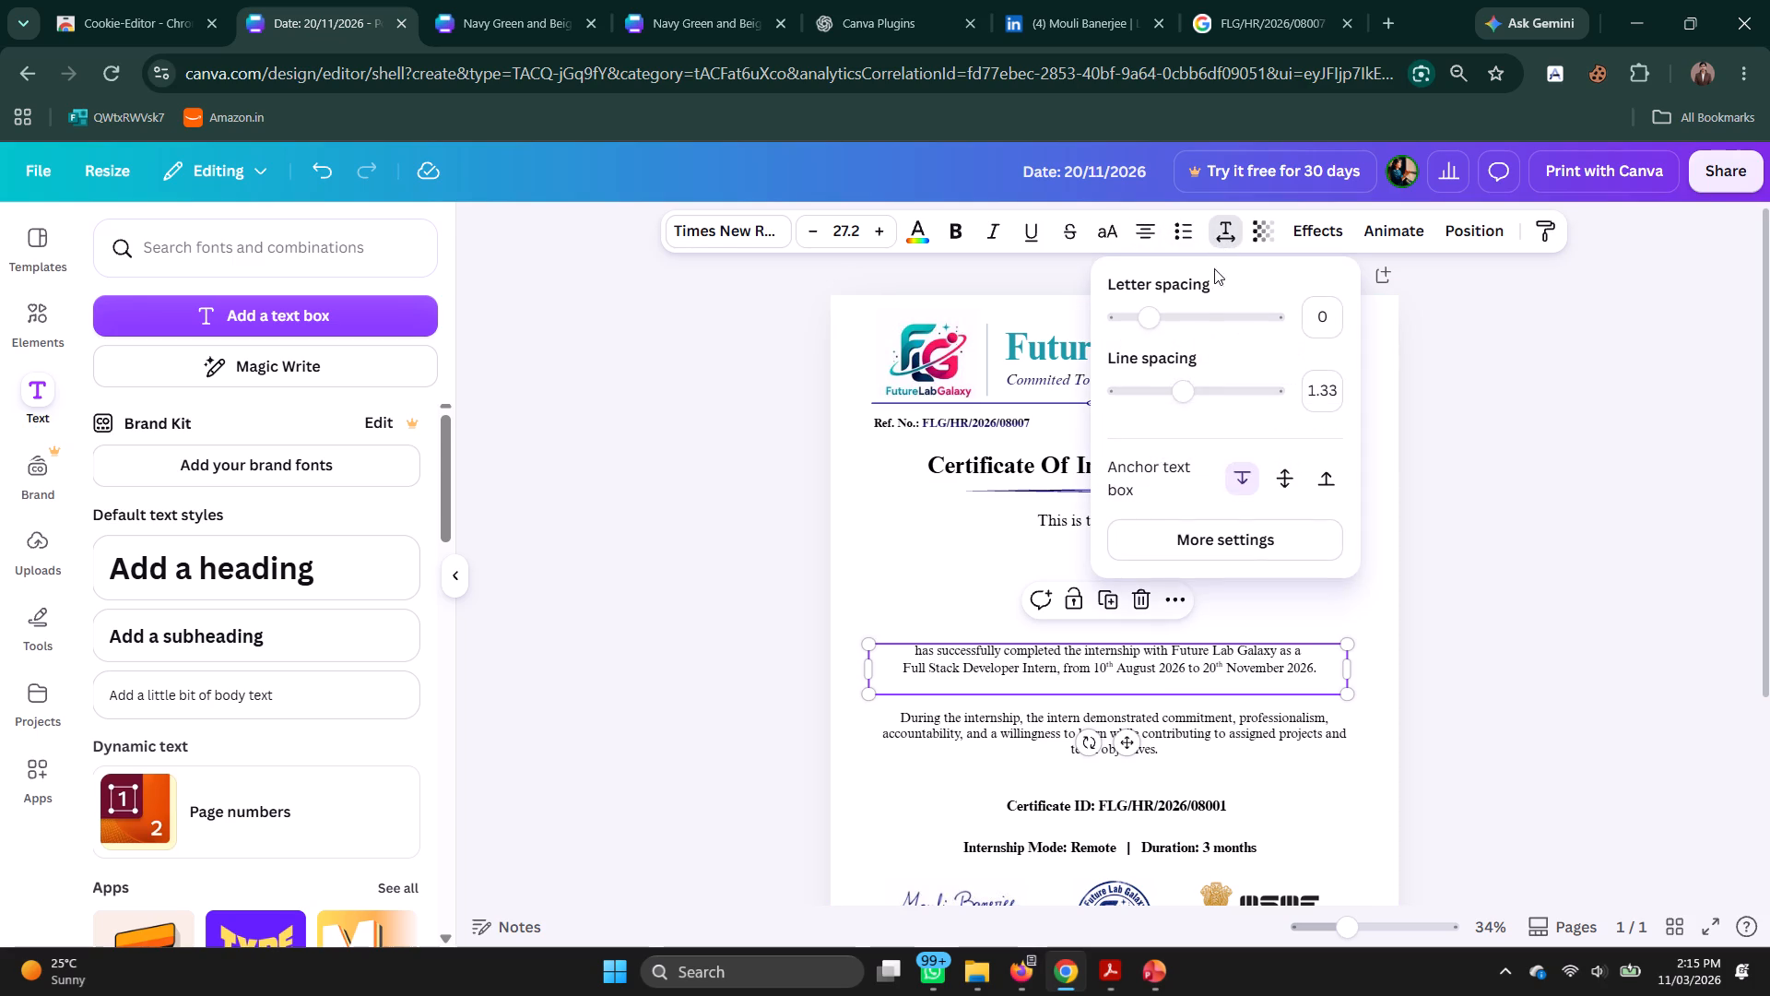
click(1151, 328)
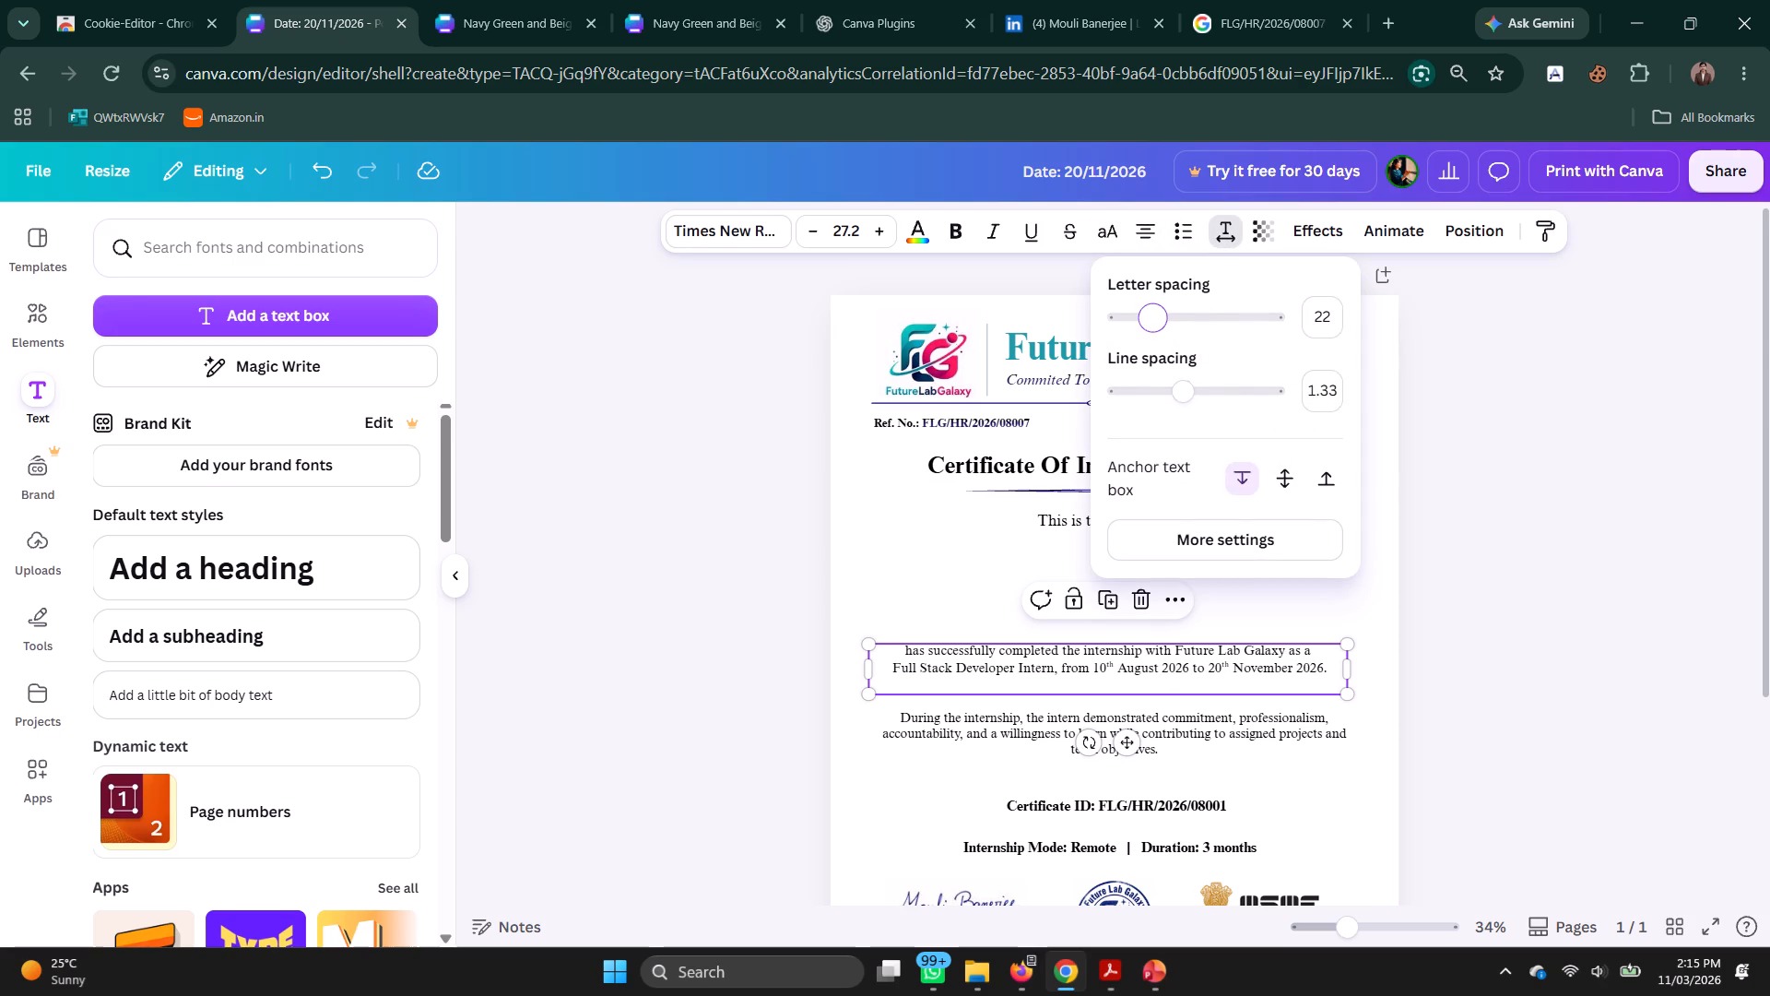
click(1478, 451)
click(1493, 692)
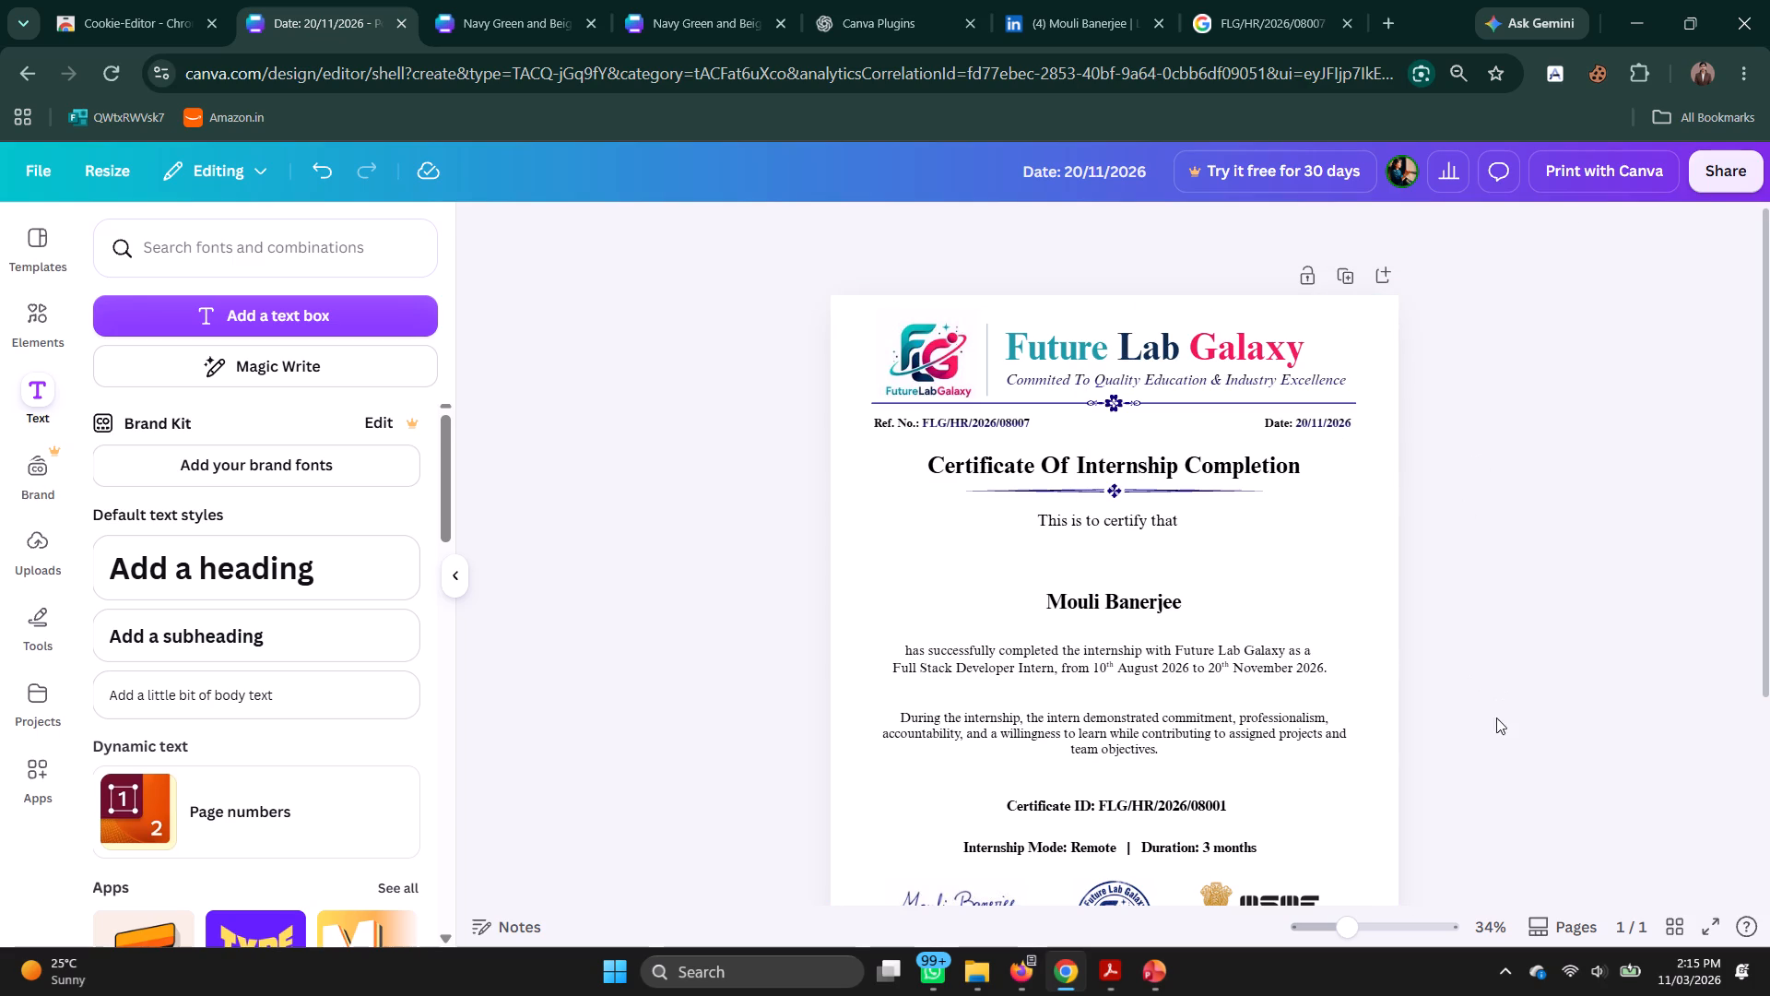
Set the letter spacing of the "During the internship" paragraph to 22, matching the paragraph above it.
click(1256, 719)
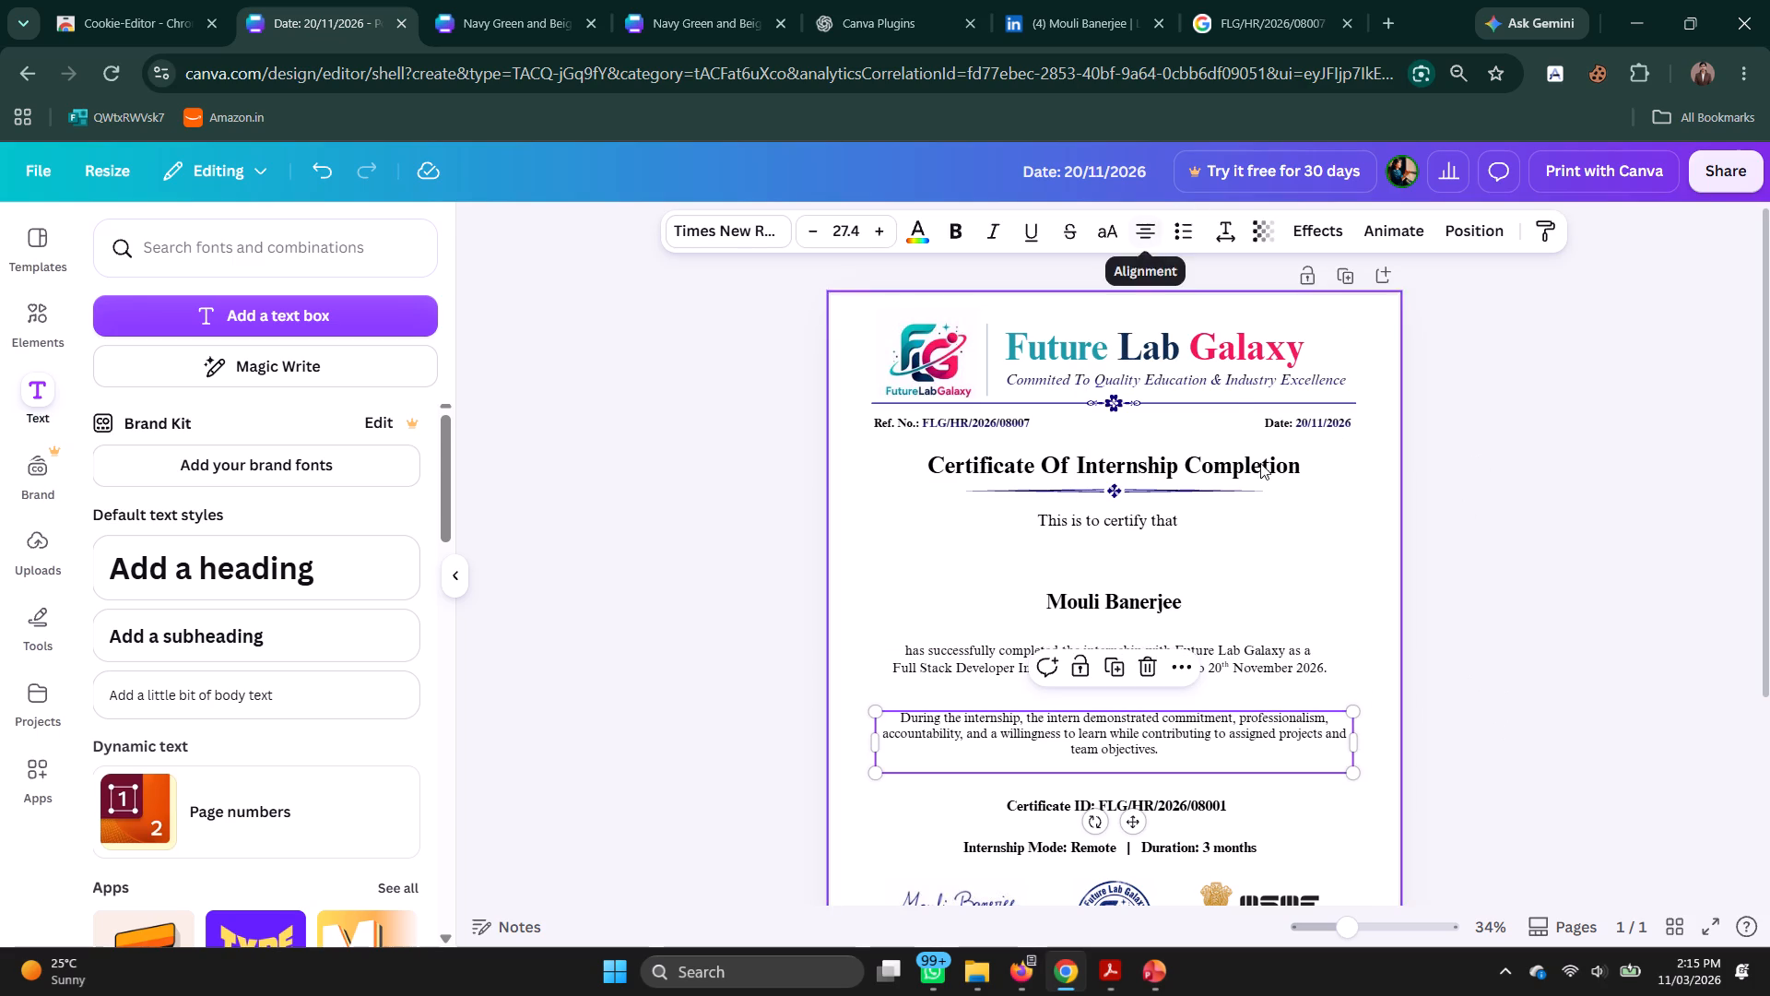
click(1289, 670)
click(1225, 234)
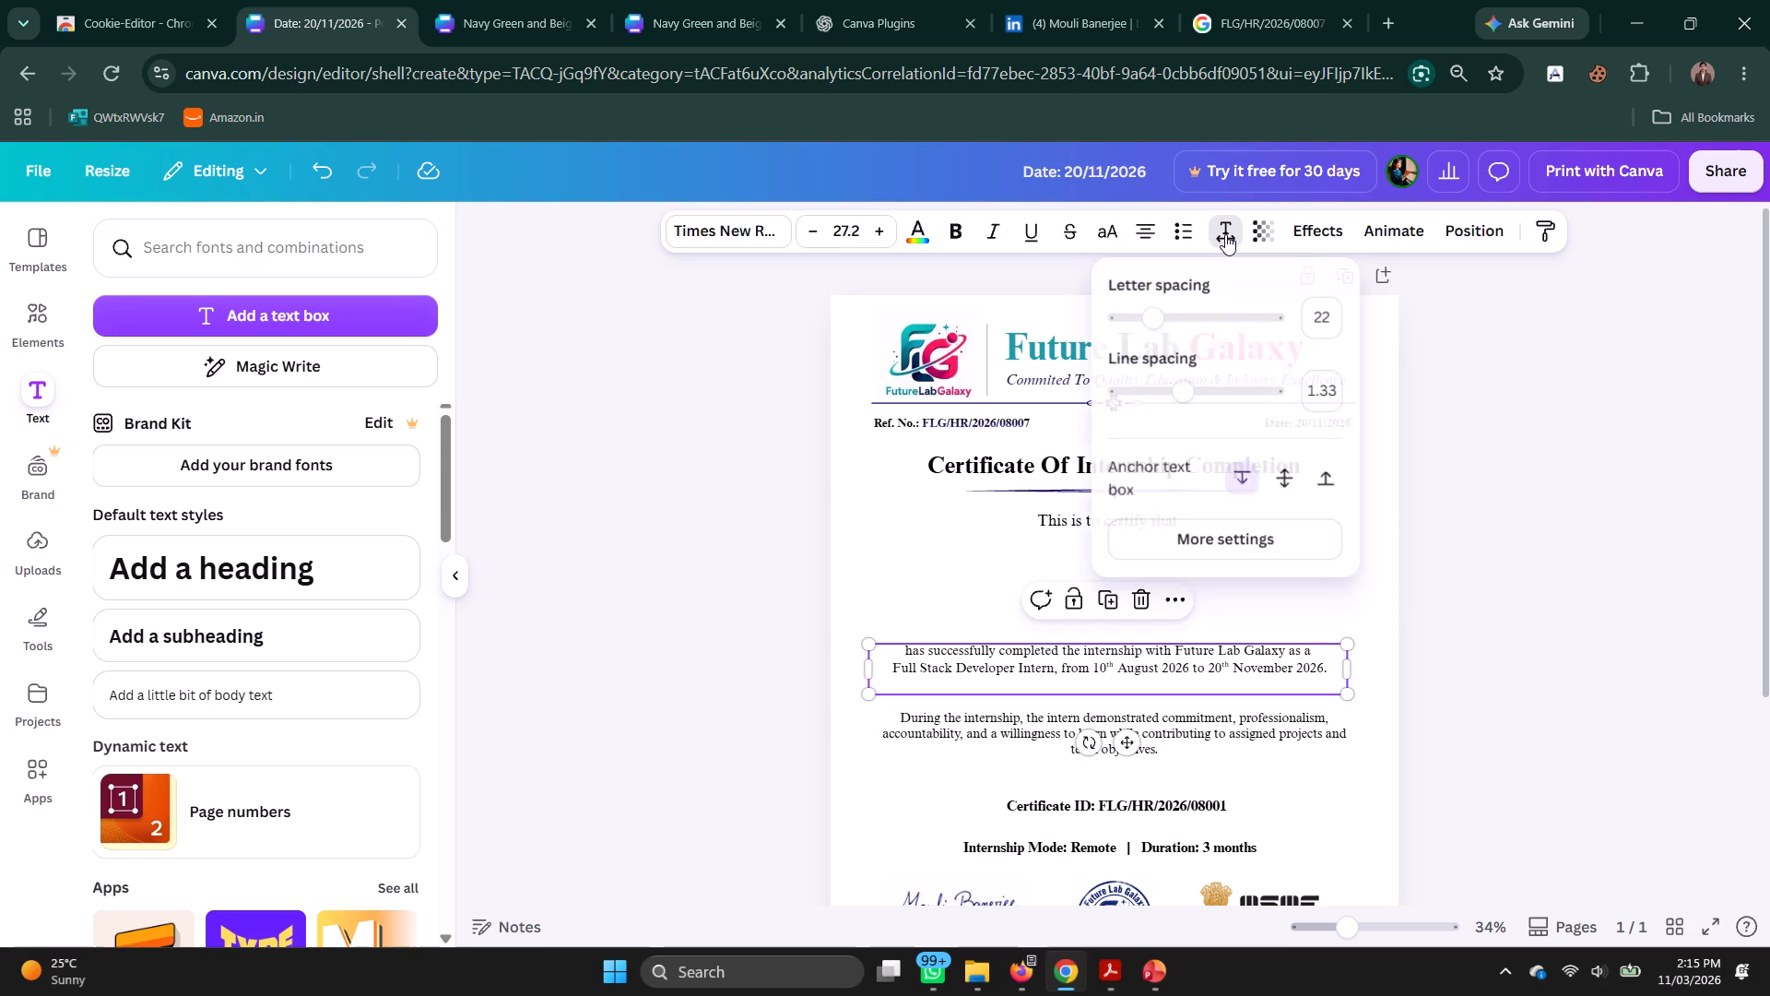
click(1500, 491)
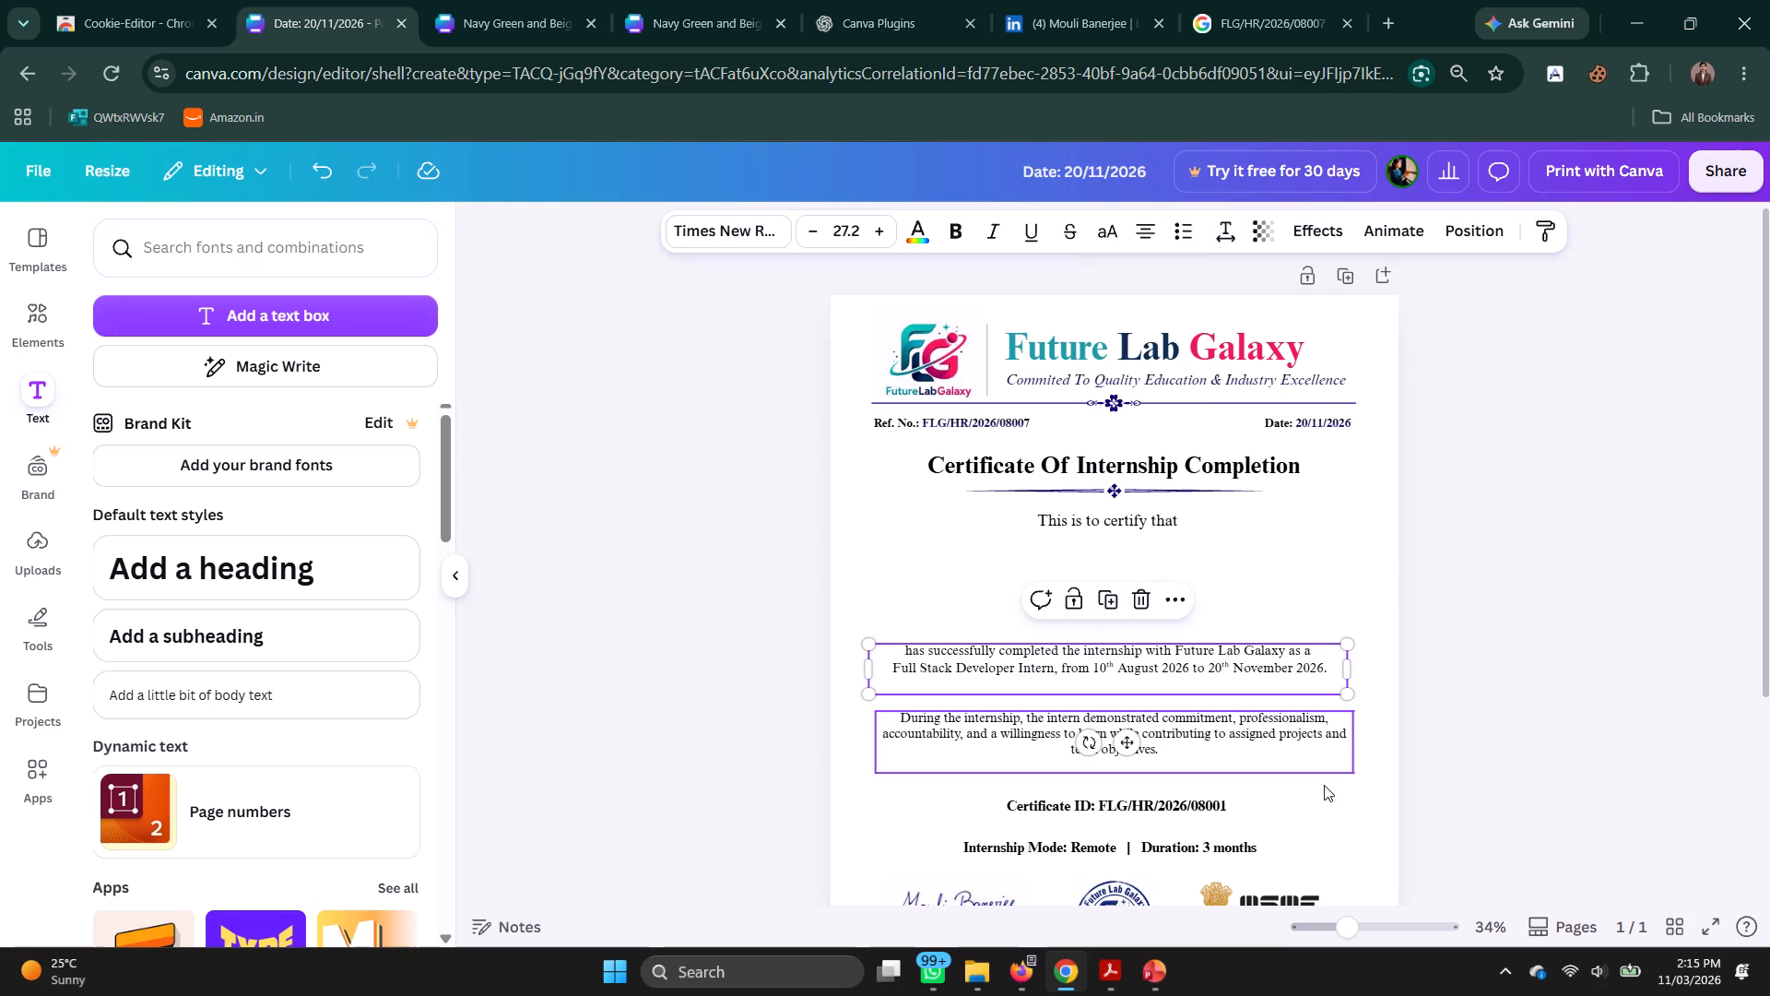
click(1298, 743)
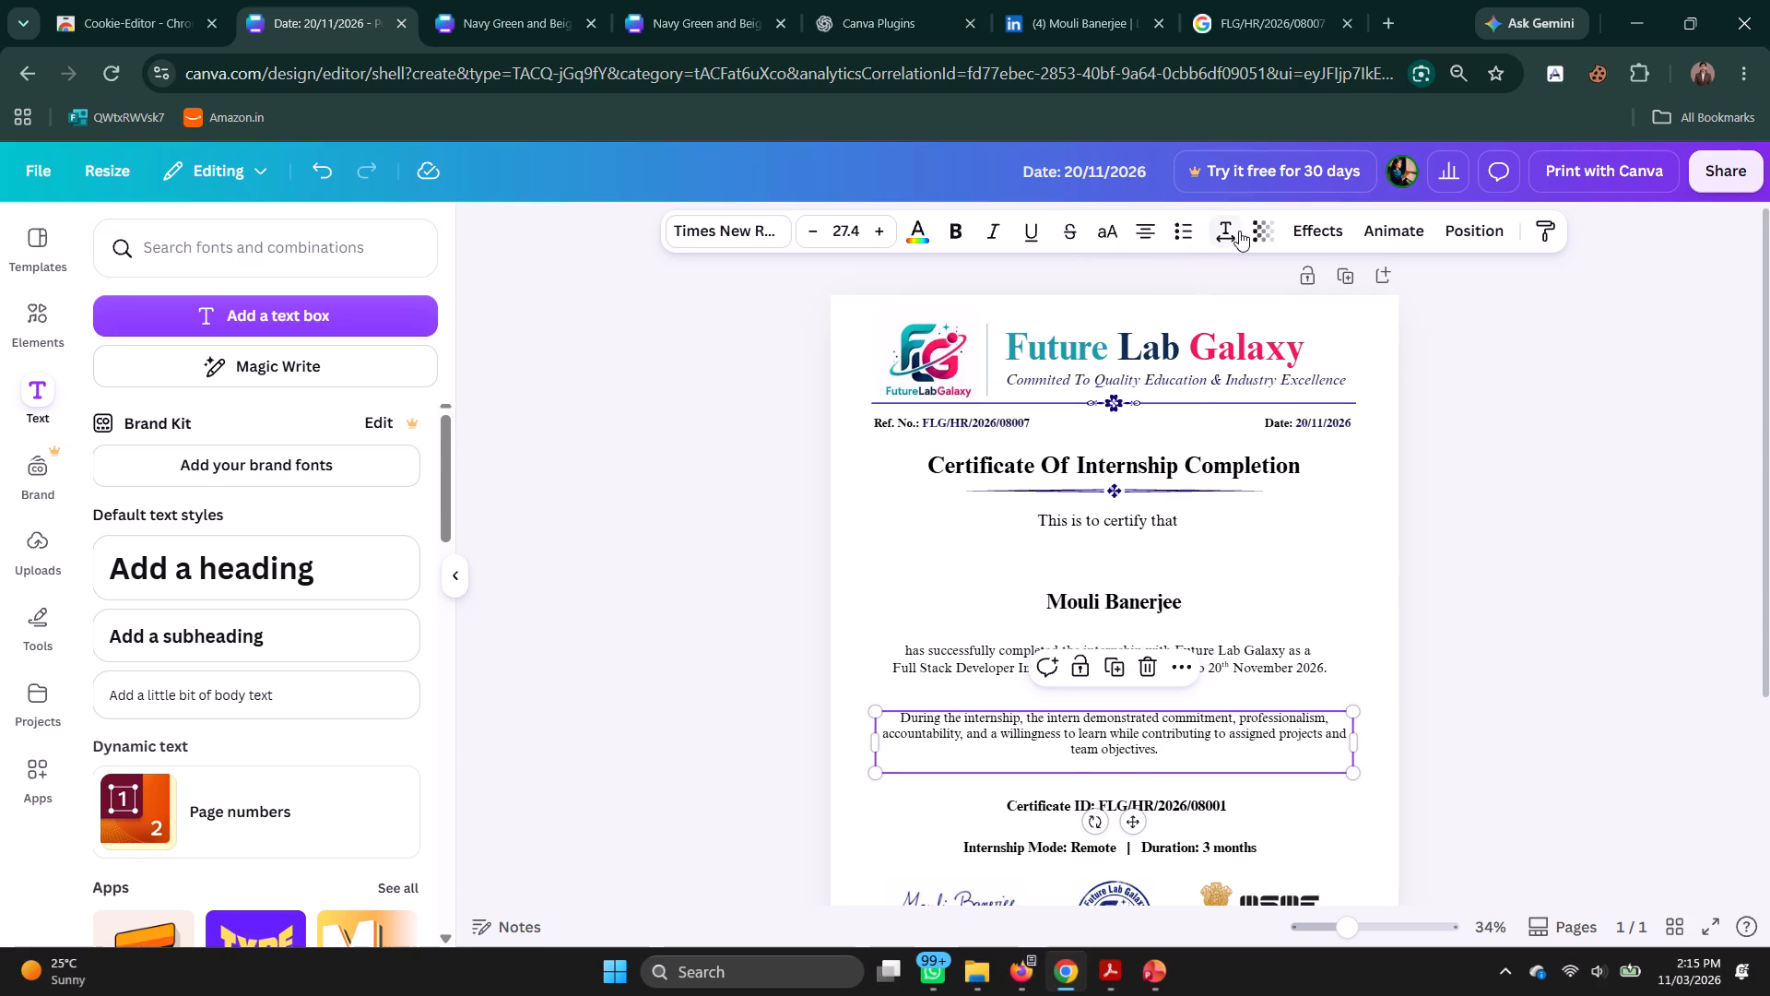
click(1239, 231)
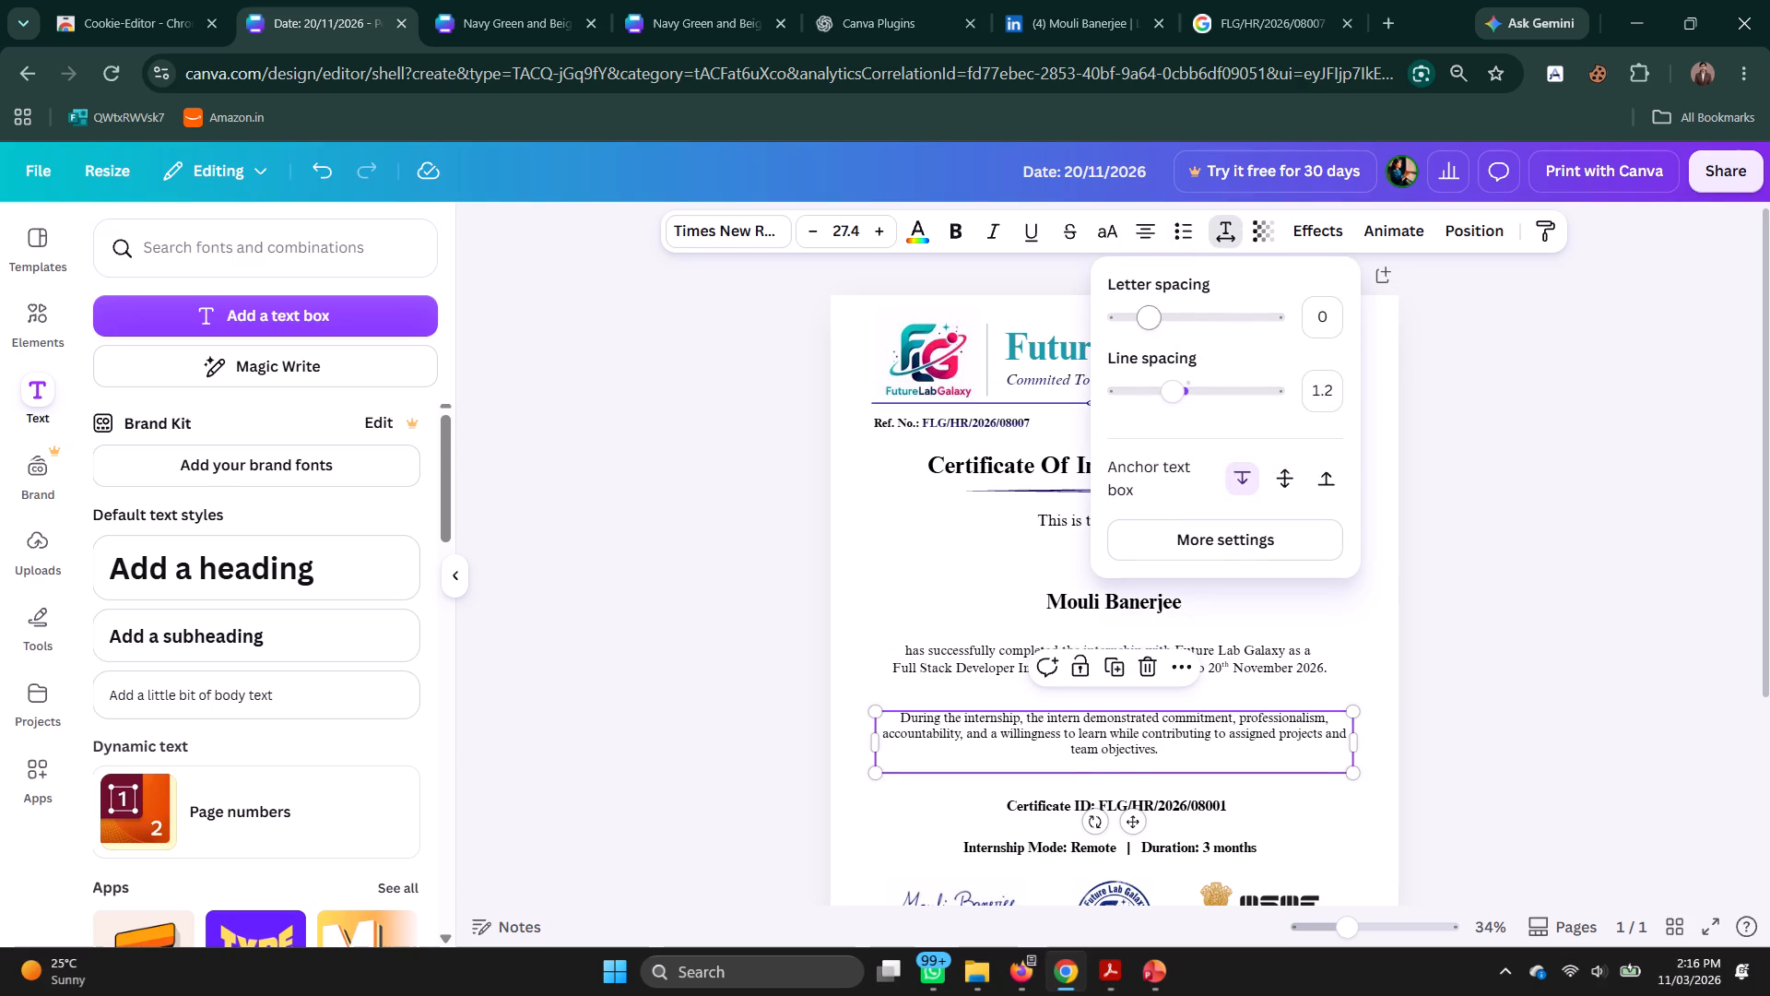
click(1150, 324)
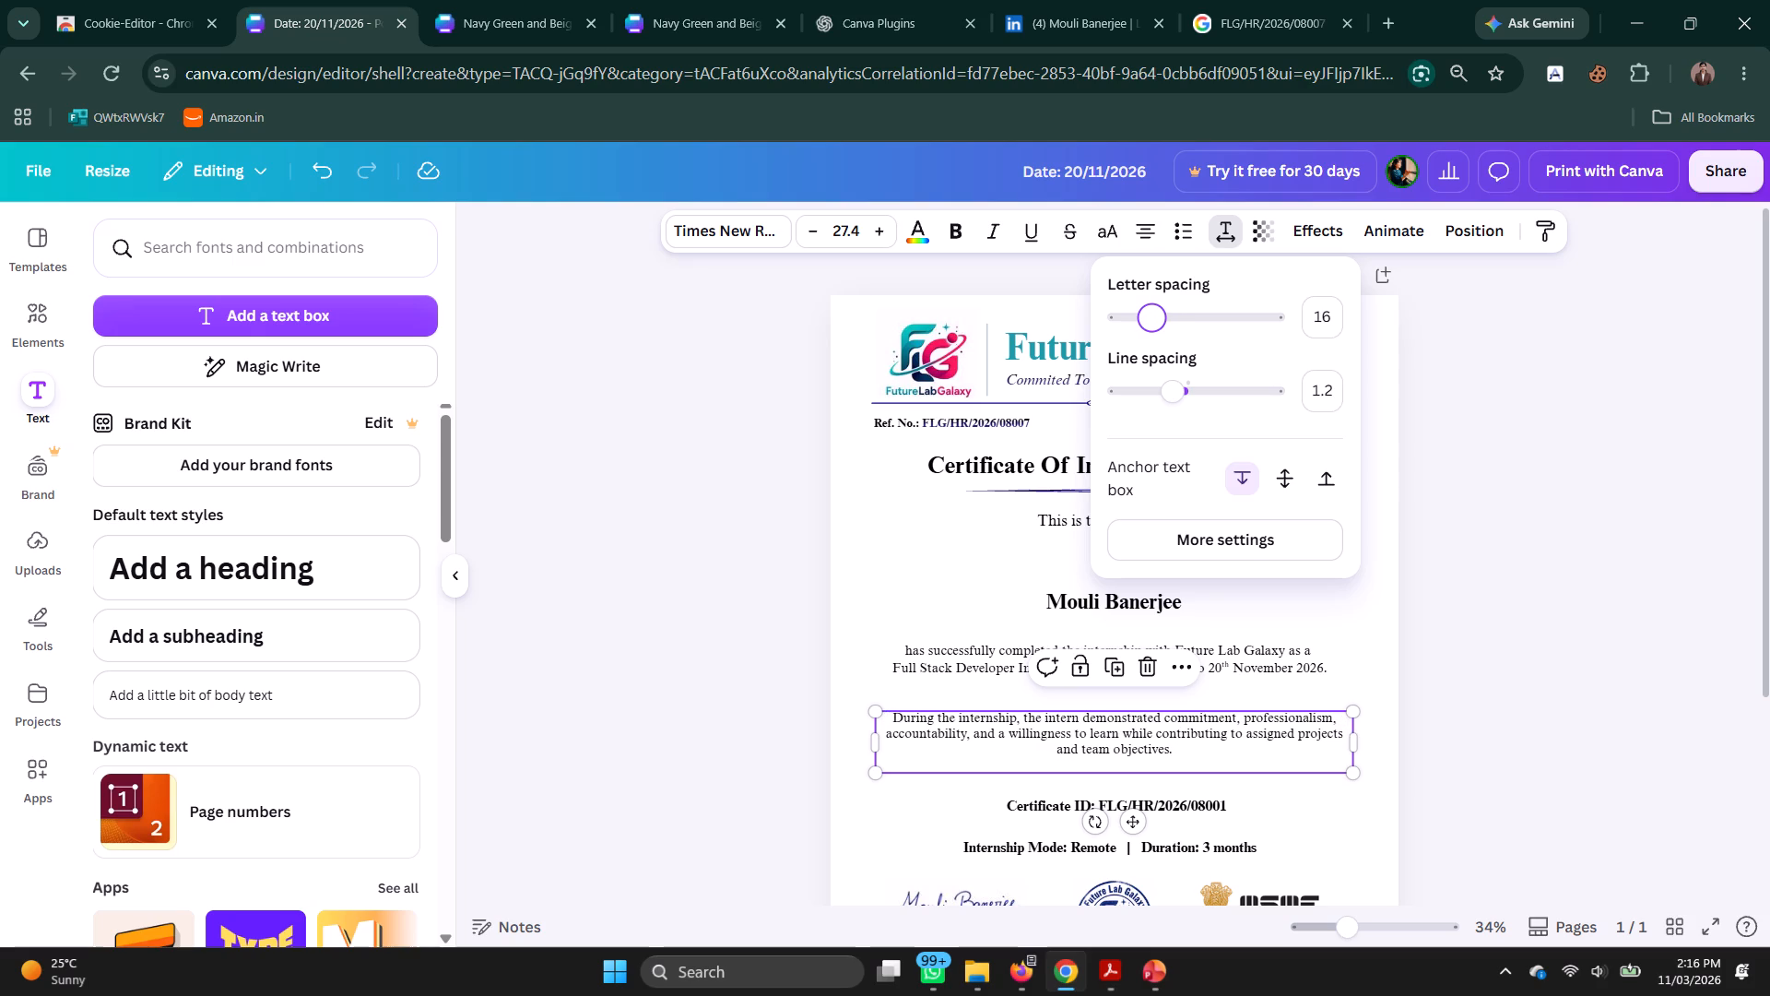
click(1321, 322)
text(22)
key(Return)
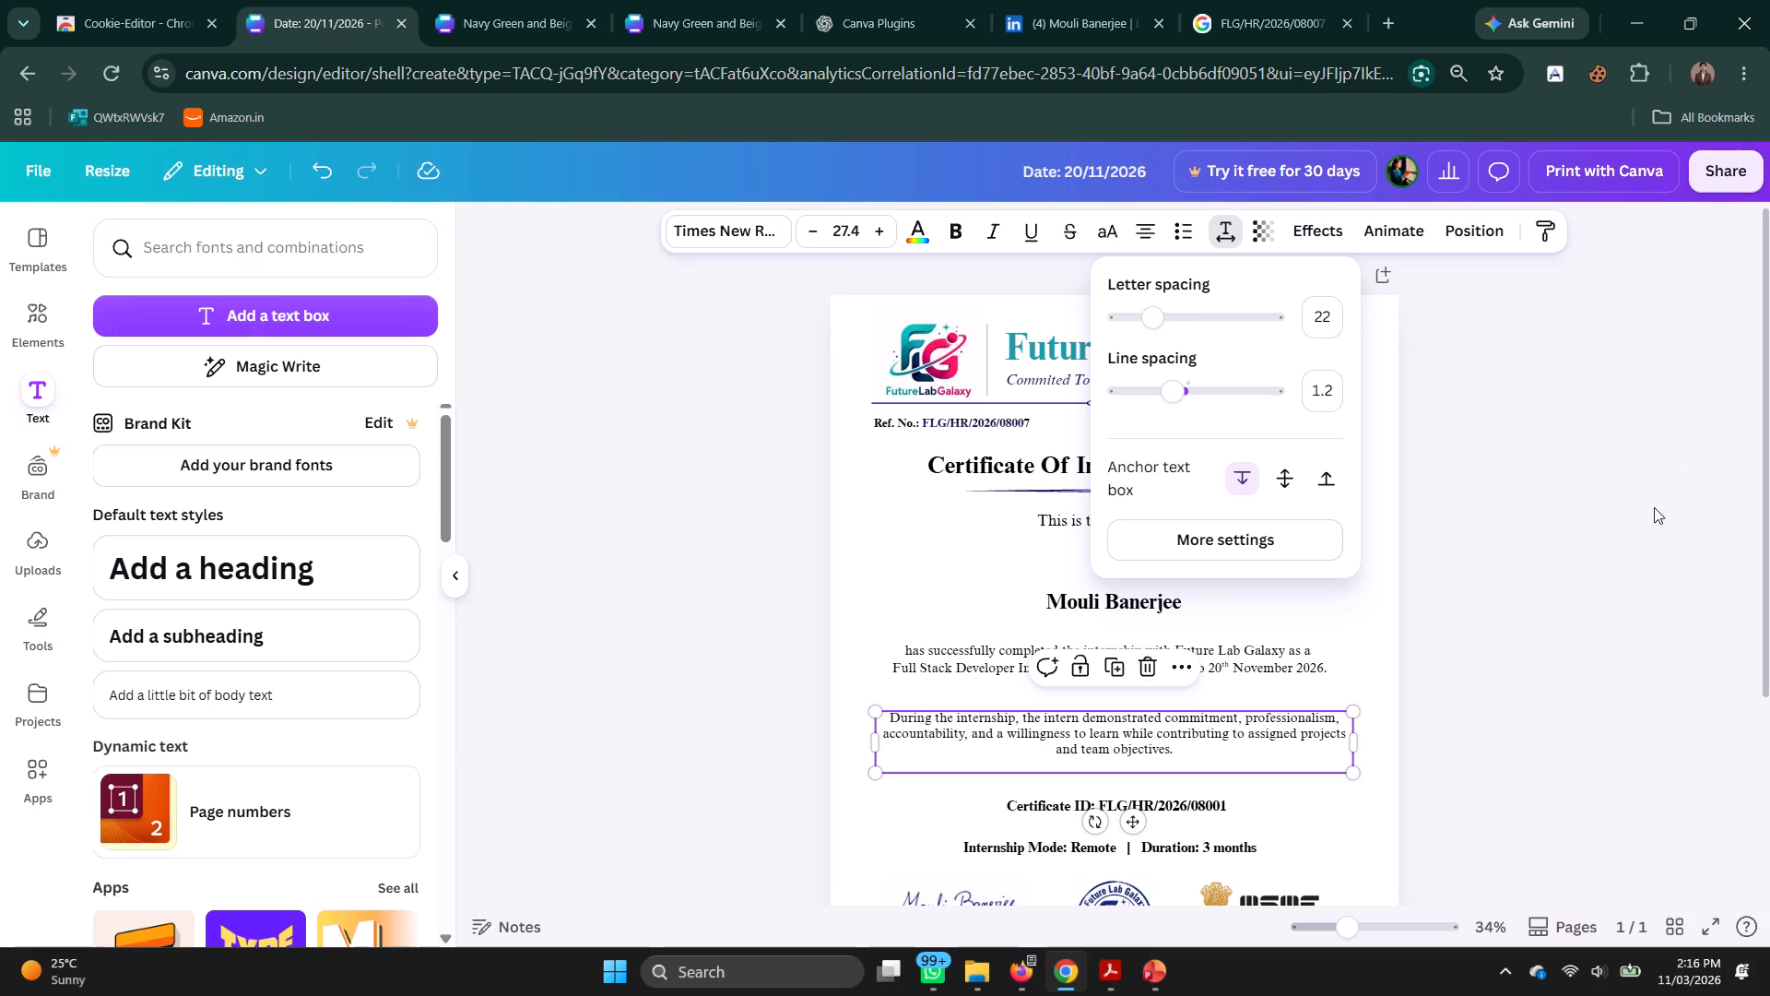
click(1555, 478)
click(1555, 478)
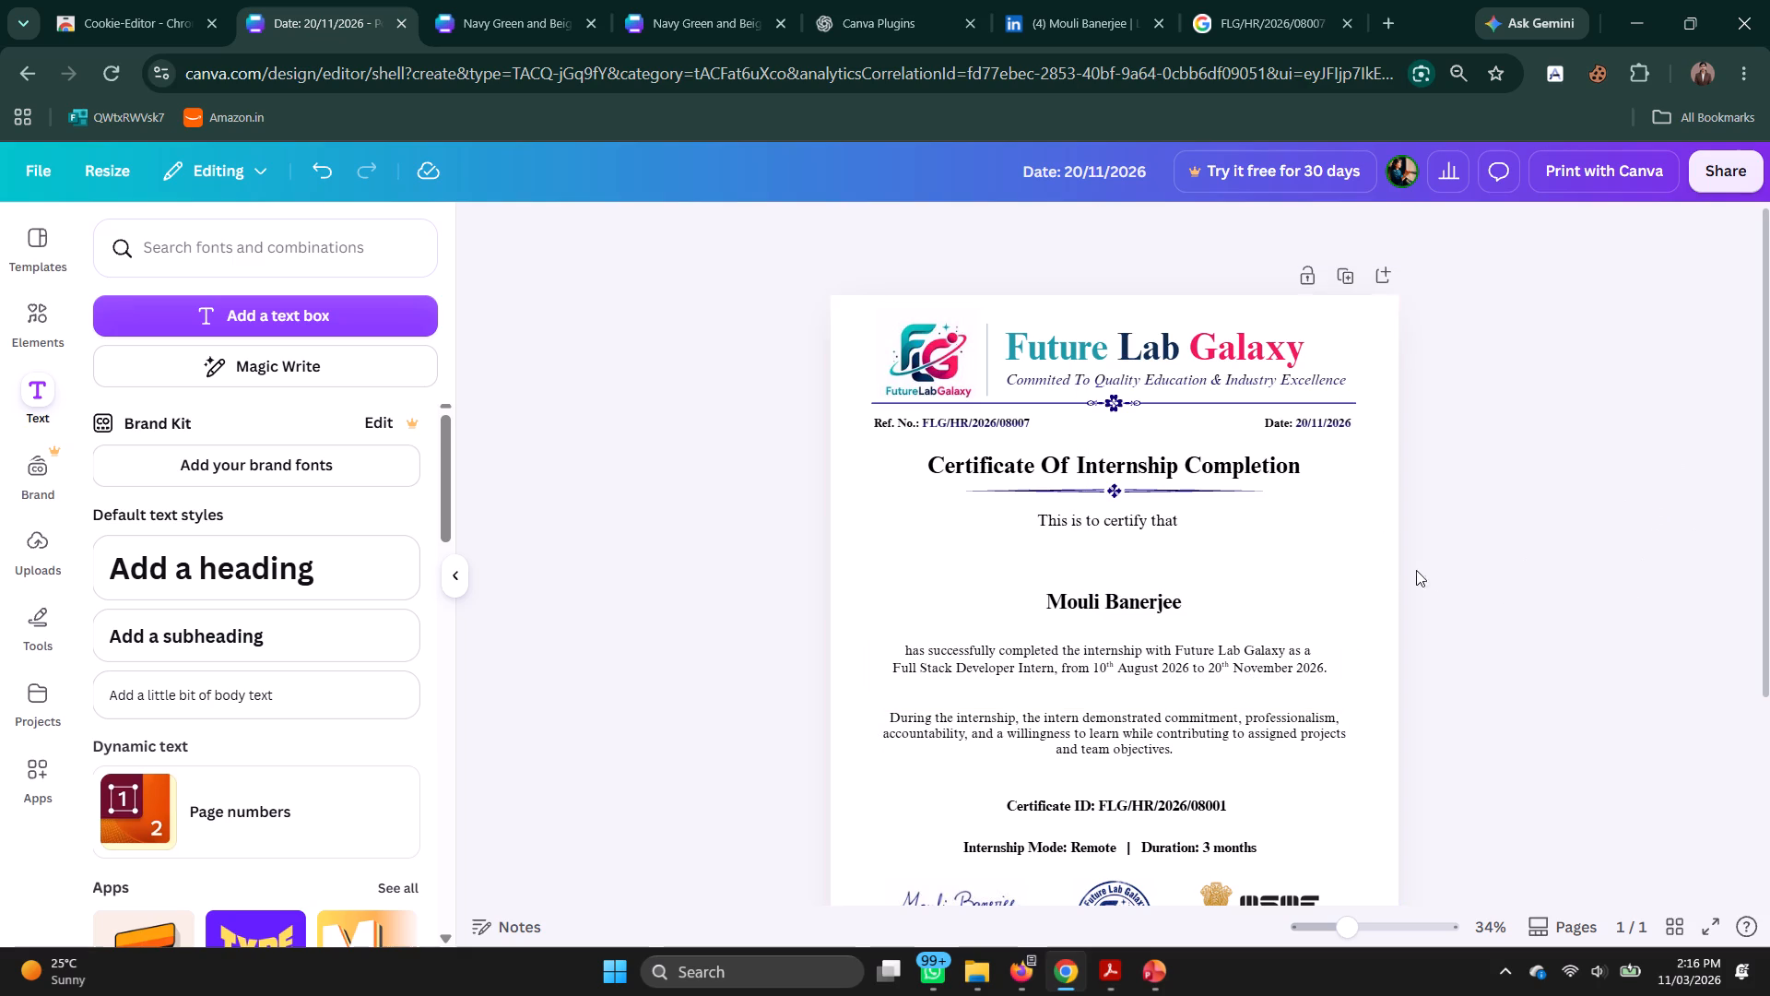
Move the "This is to certify that" line down to just above the recipient name.
drag(1151, 520, 1149, 557)
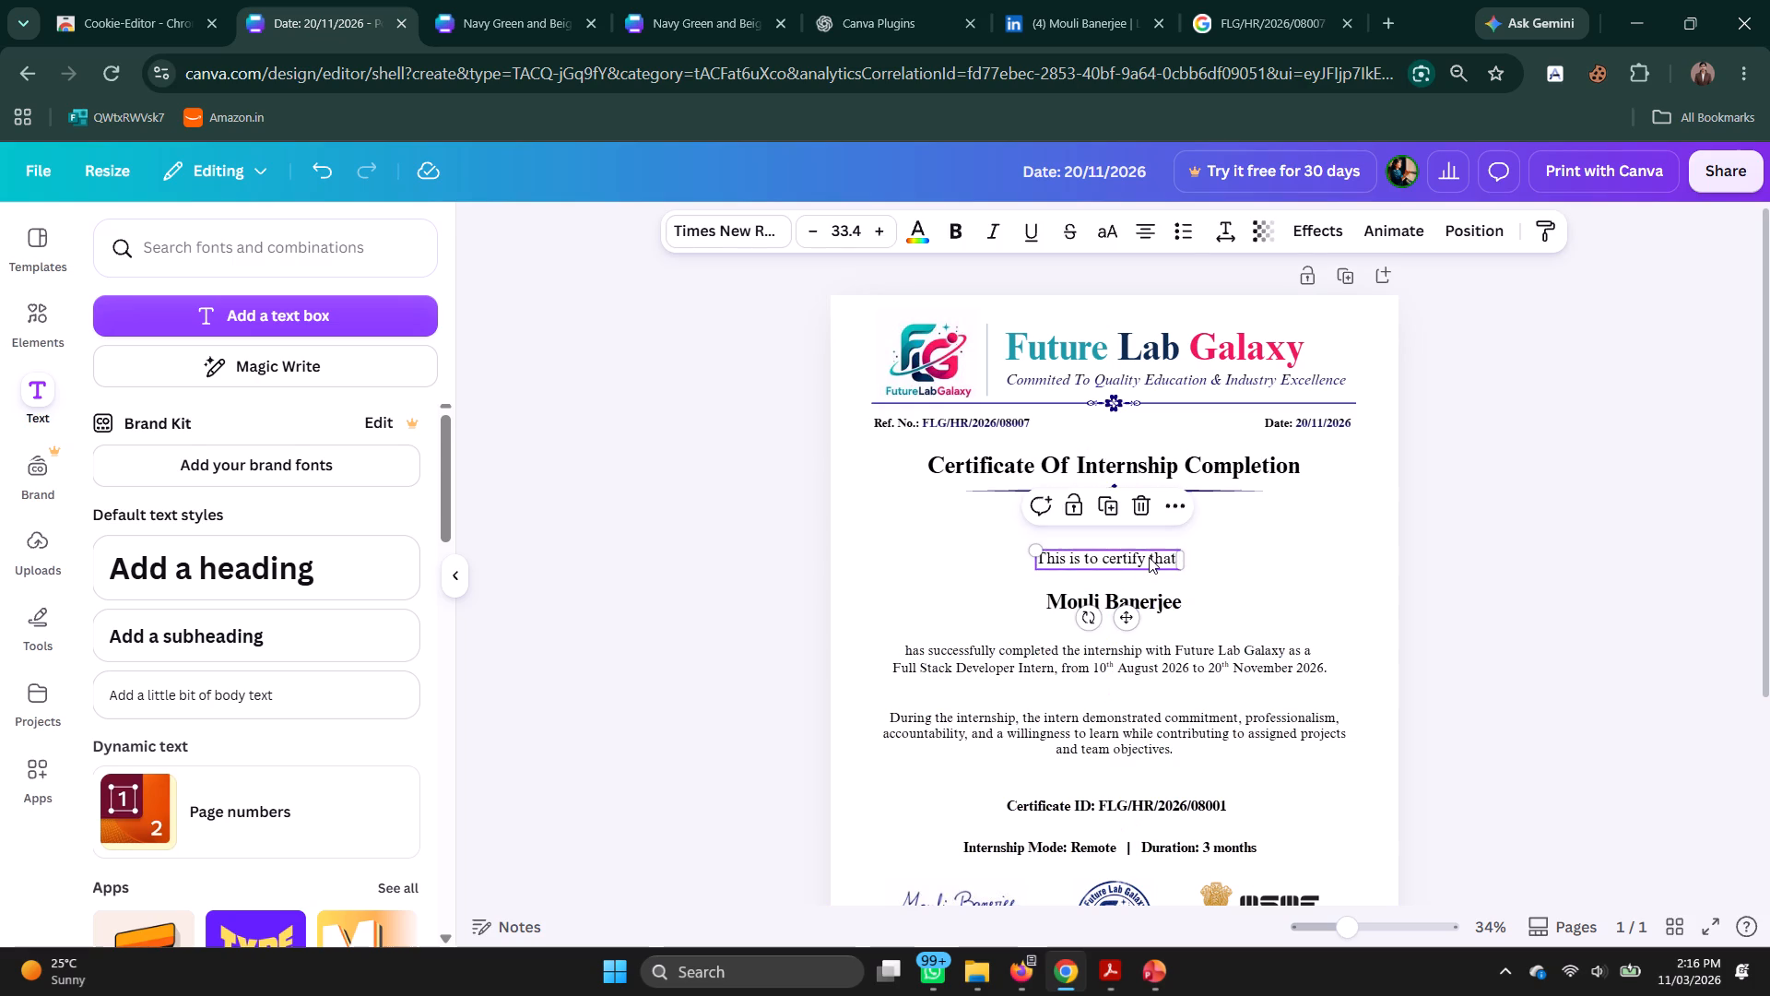
Set the letter spacing of the "This is to certify that" line to 22.
click(1220, 231)
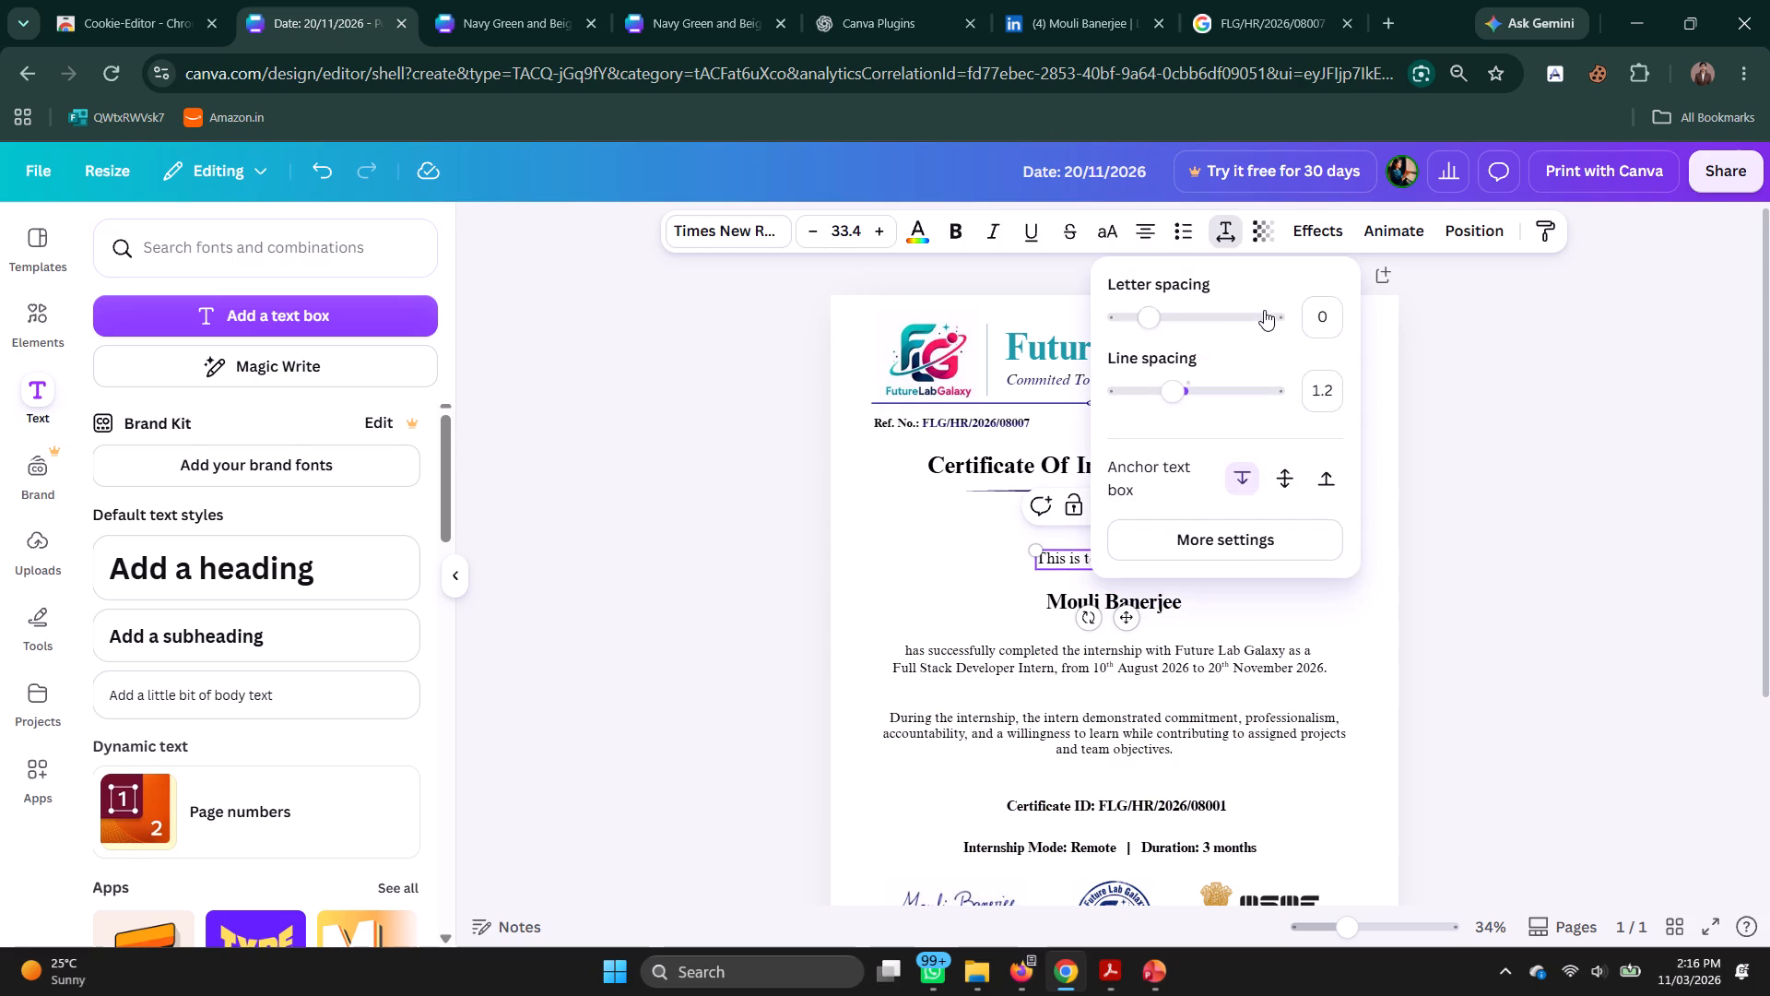
click(1316, 313)
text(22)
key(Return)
click(1584, 402)
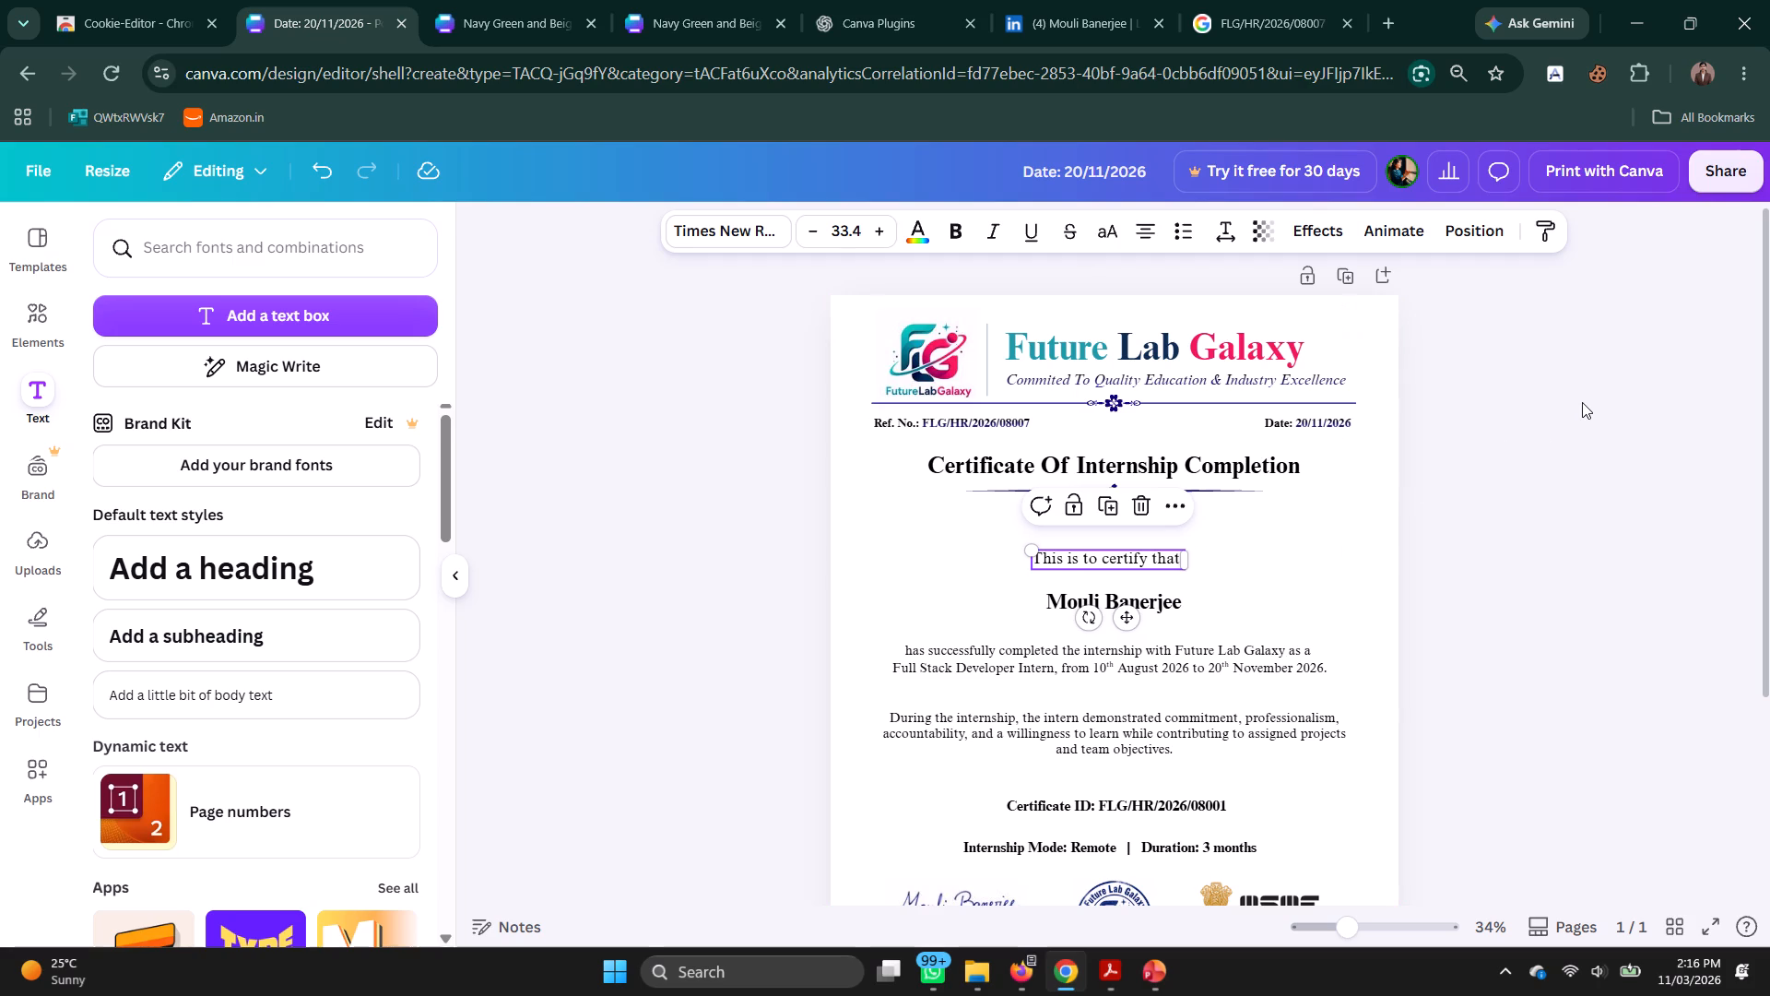
click(1421, 484)
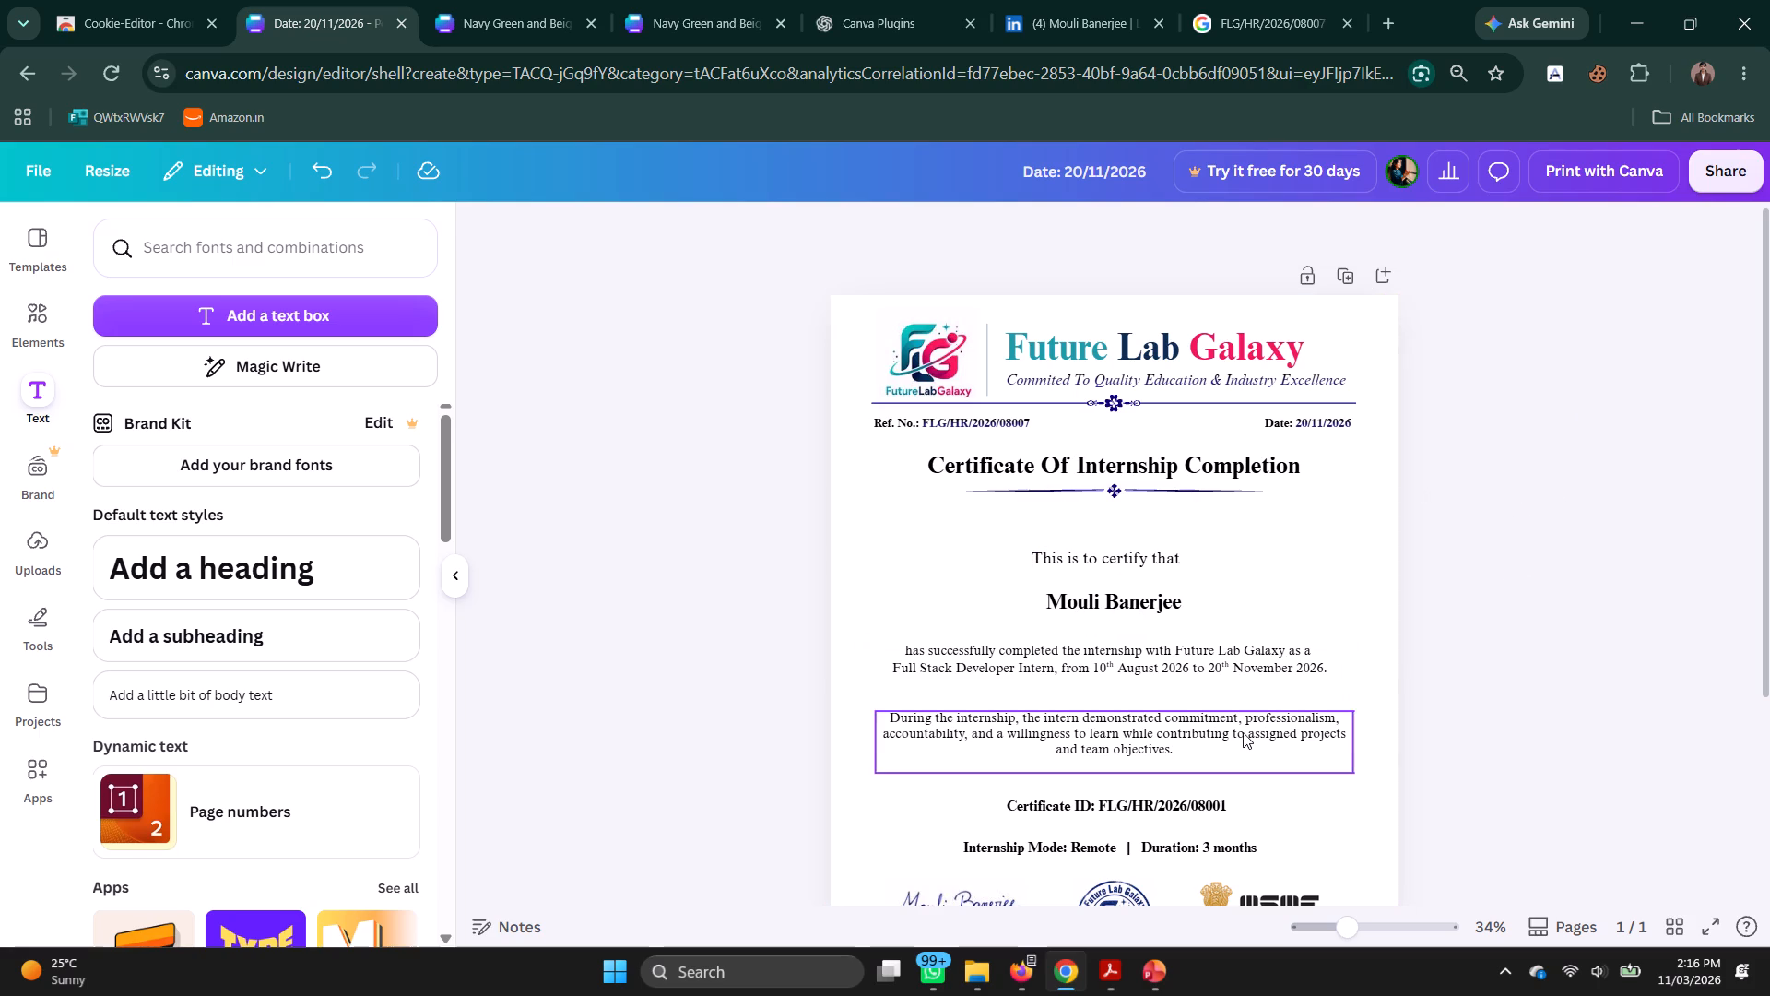
Increase the letter spacing of the "During the internship" paragraph to 39.
click(1229, 736)
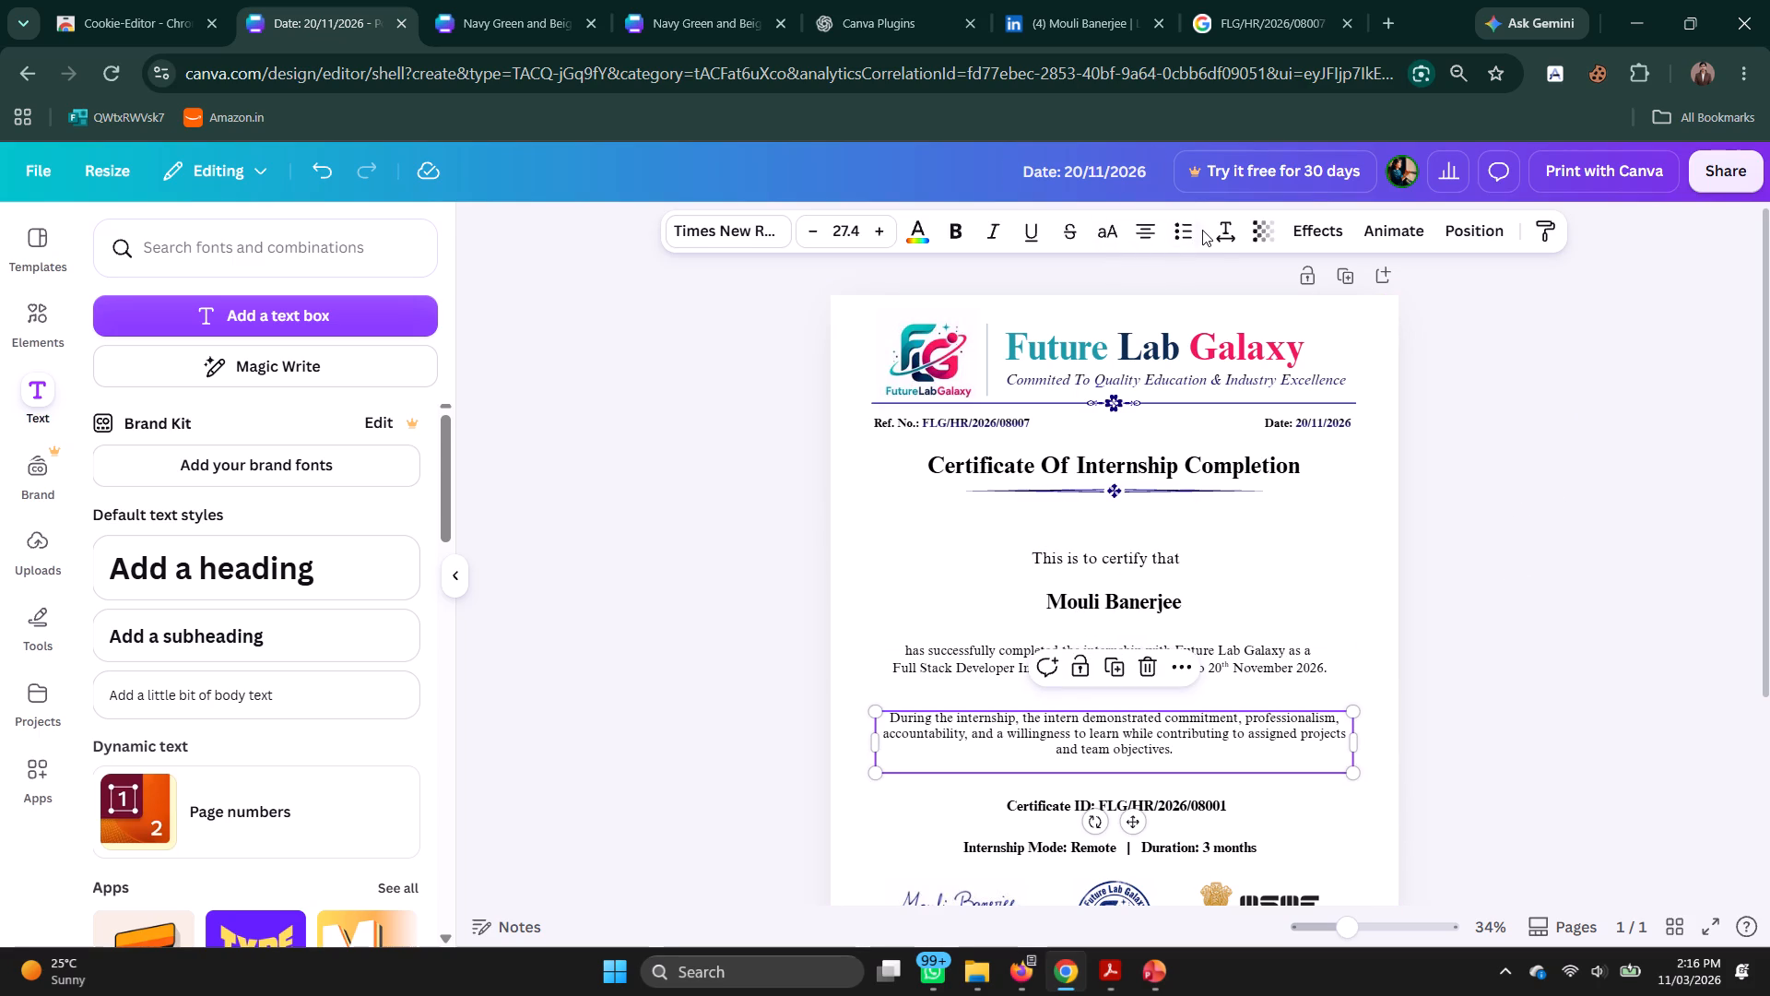
click(1223, 231)
click(1154, 323)
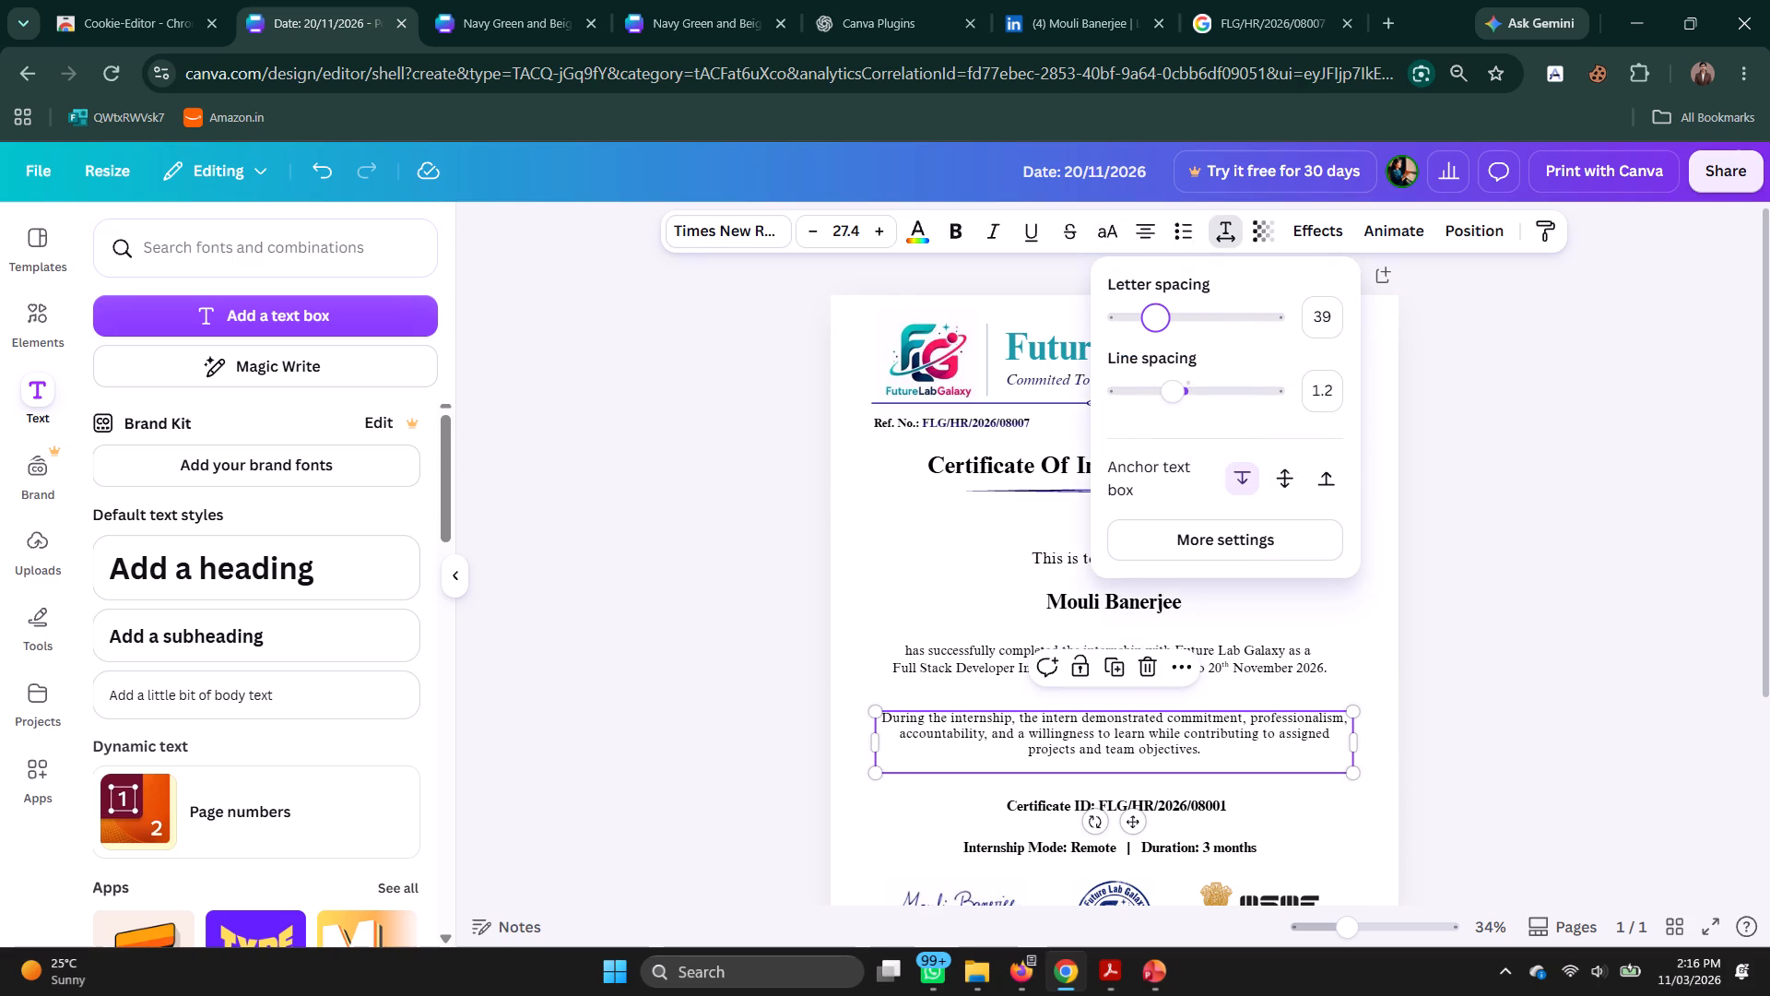
click(1457, 424)
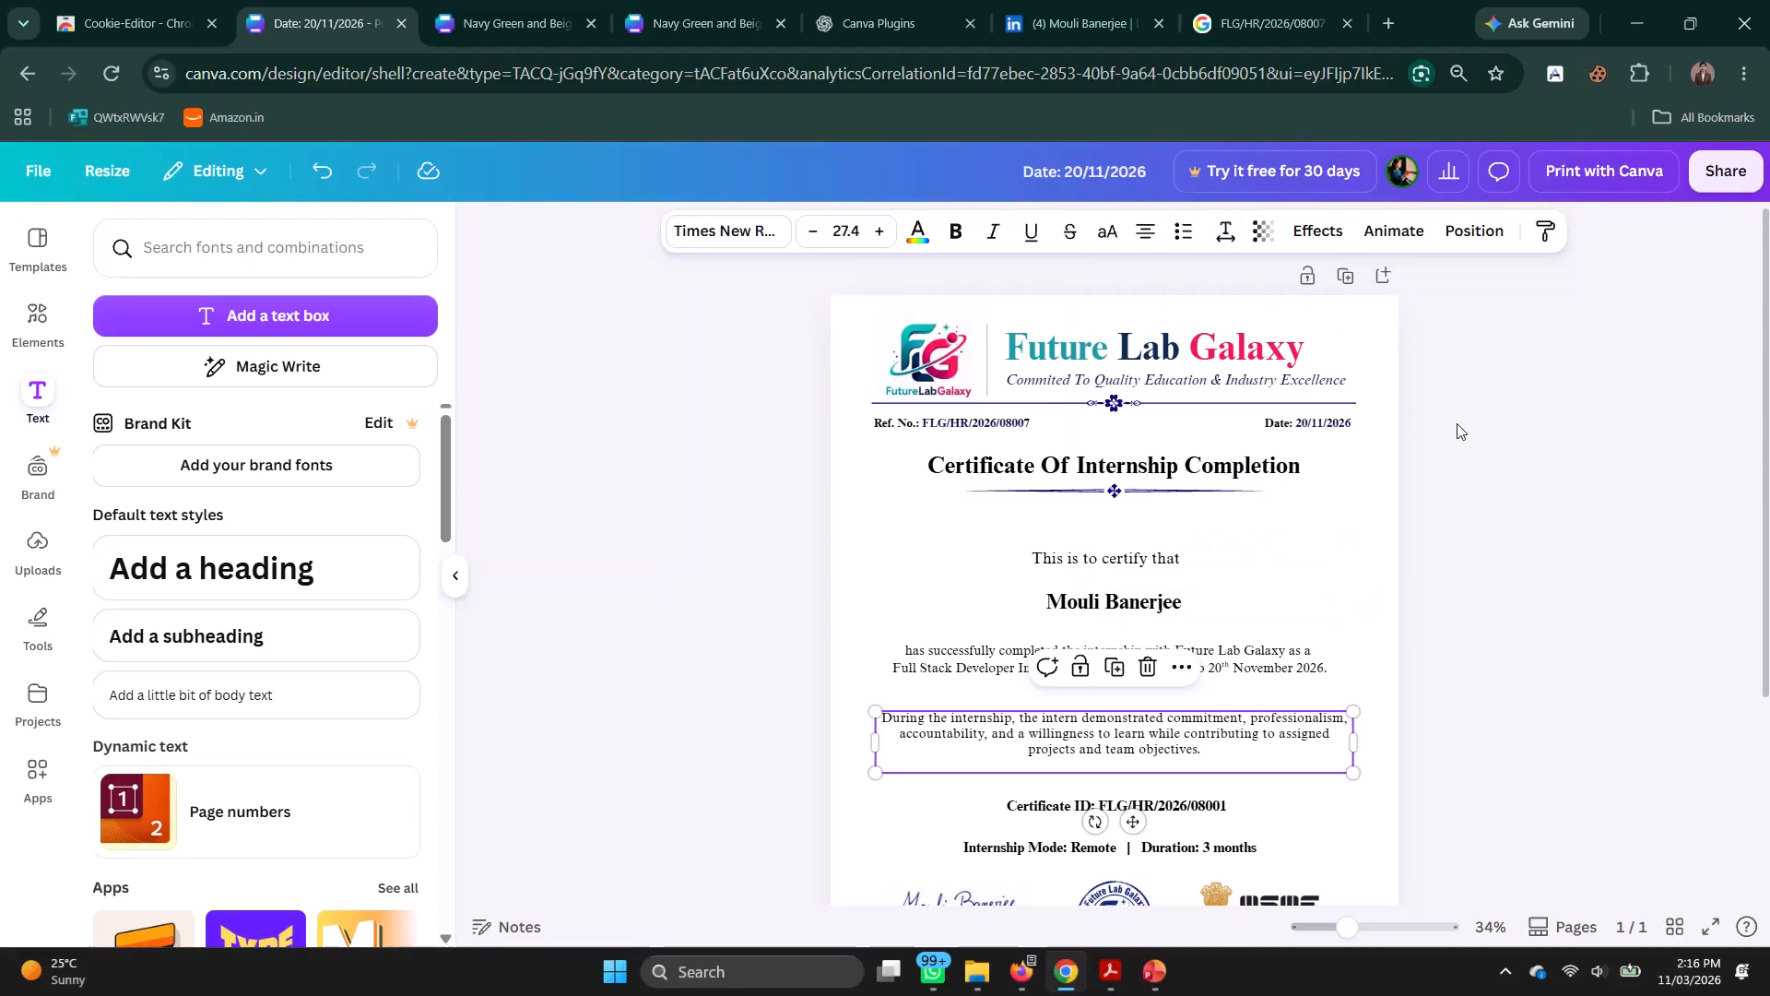
click(1603, 419)
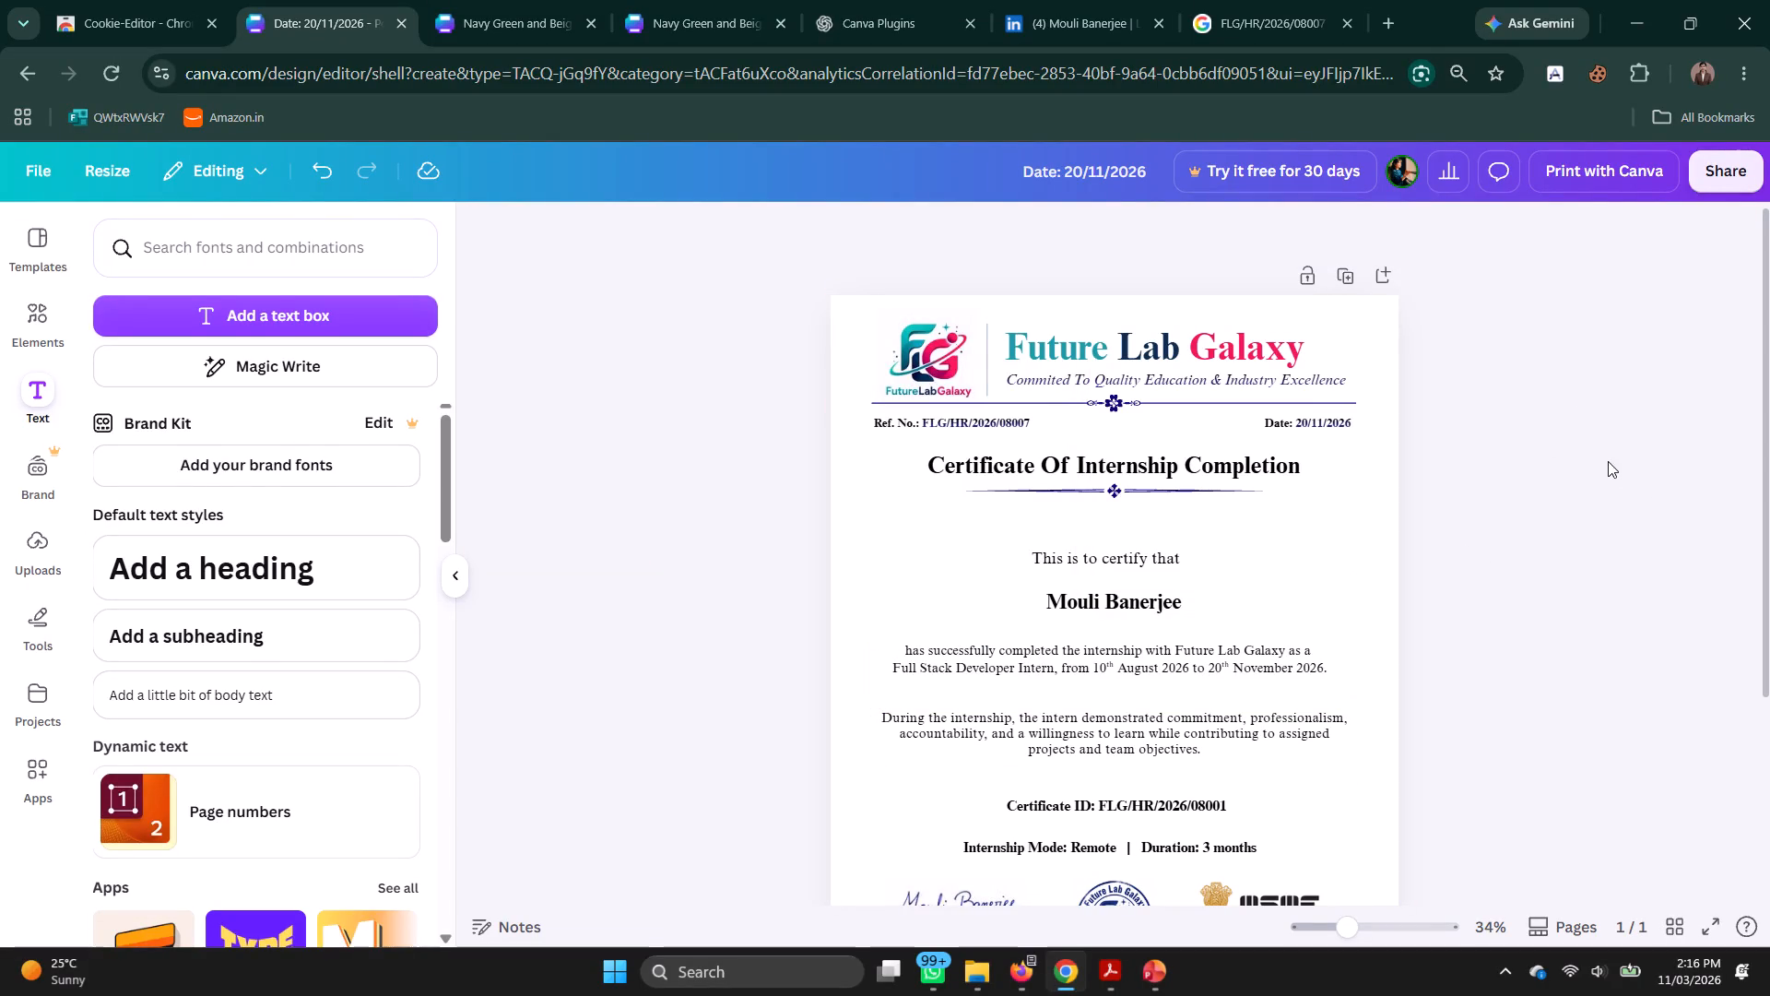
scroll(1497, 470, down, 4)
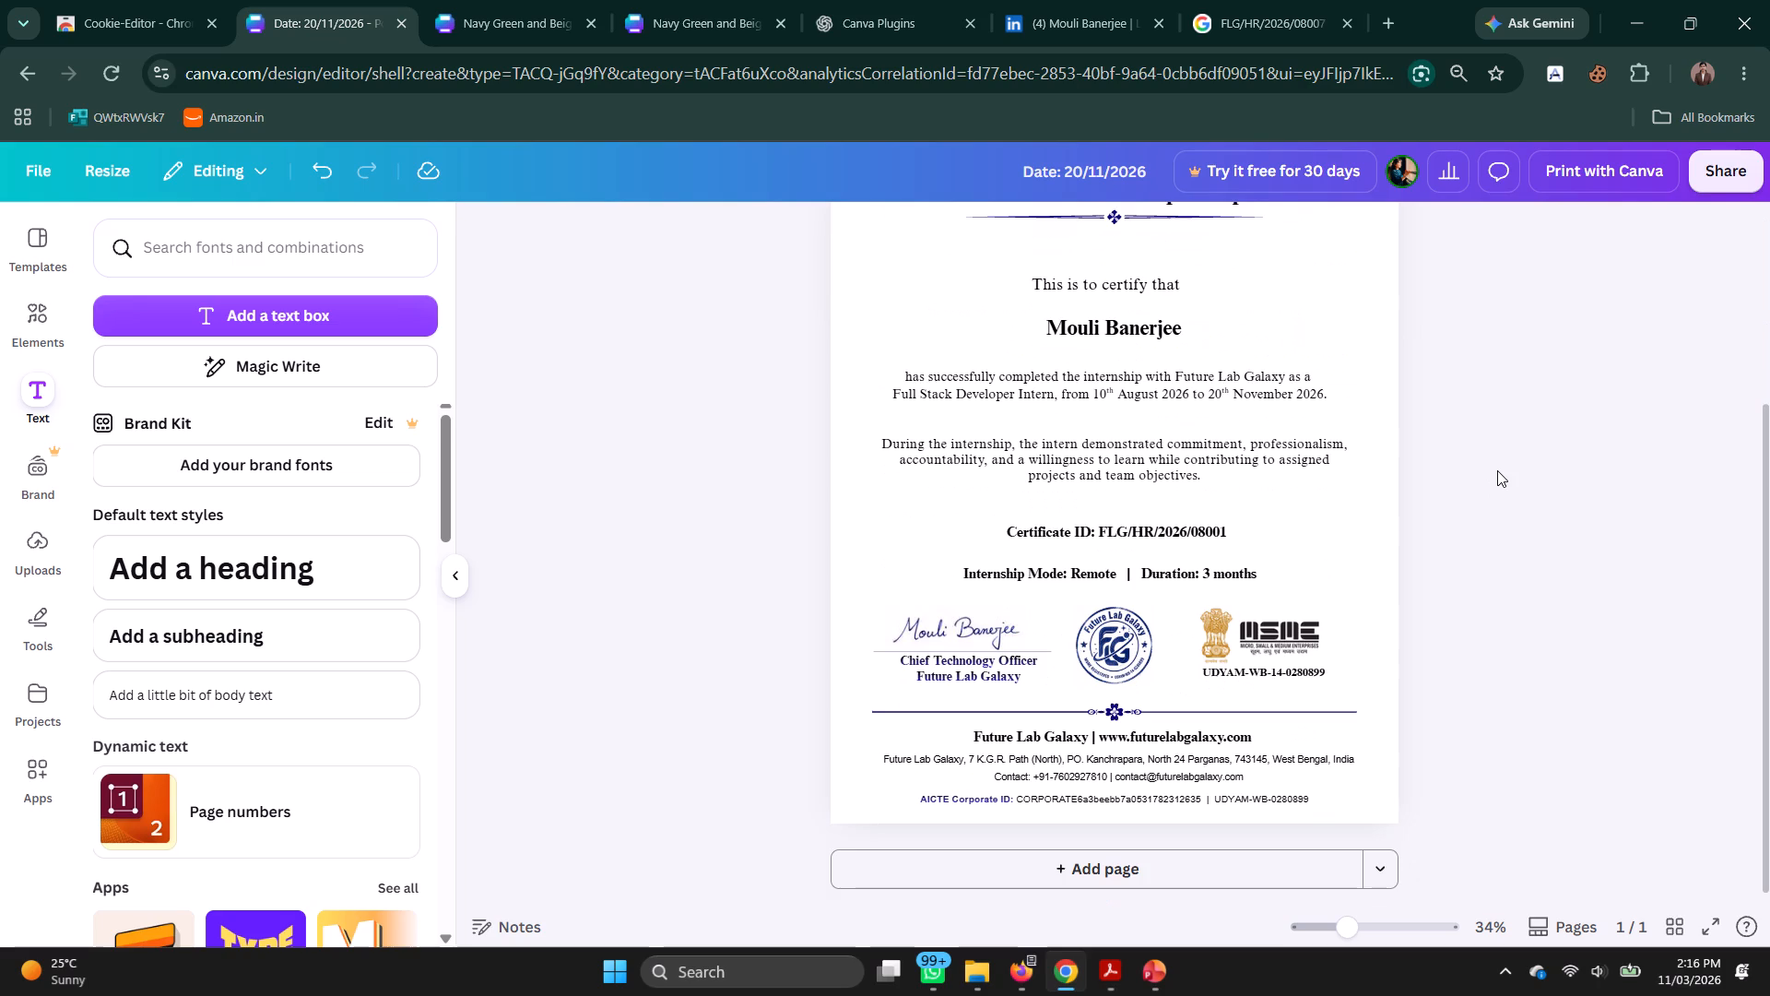
Move the ornamental divider beneath the certificate title down, keeping it centred above the "This is to certify that" line.
scroll(1497, 470, up, 2)
drag(1134, 446, 1135, 466)
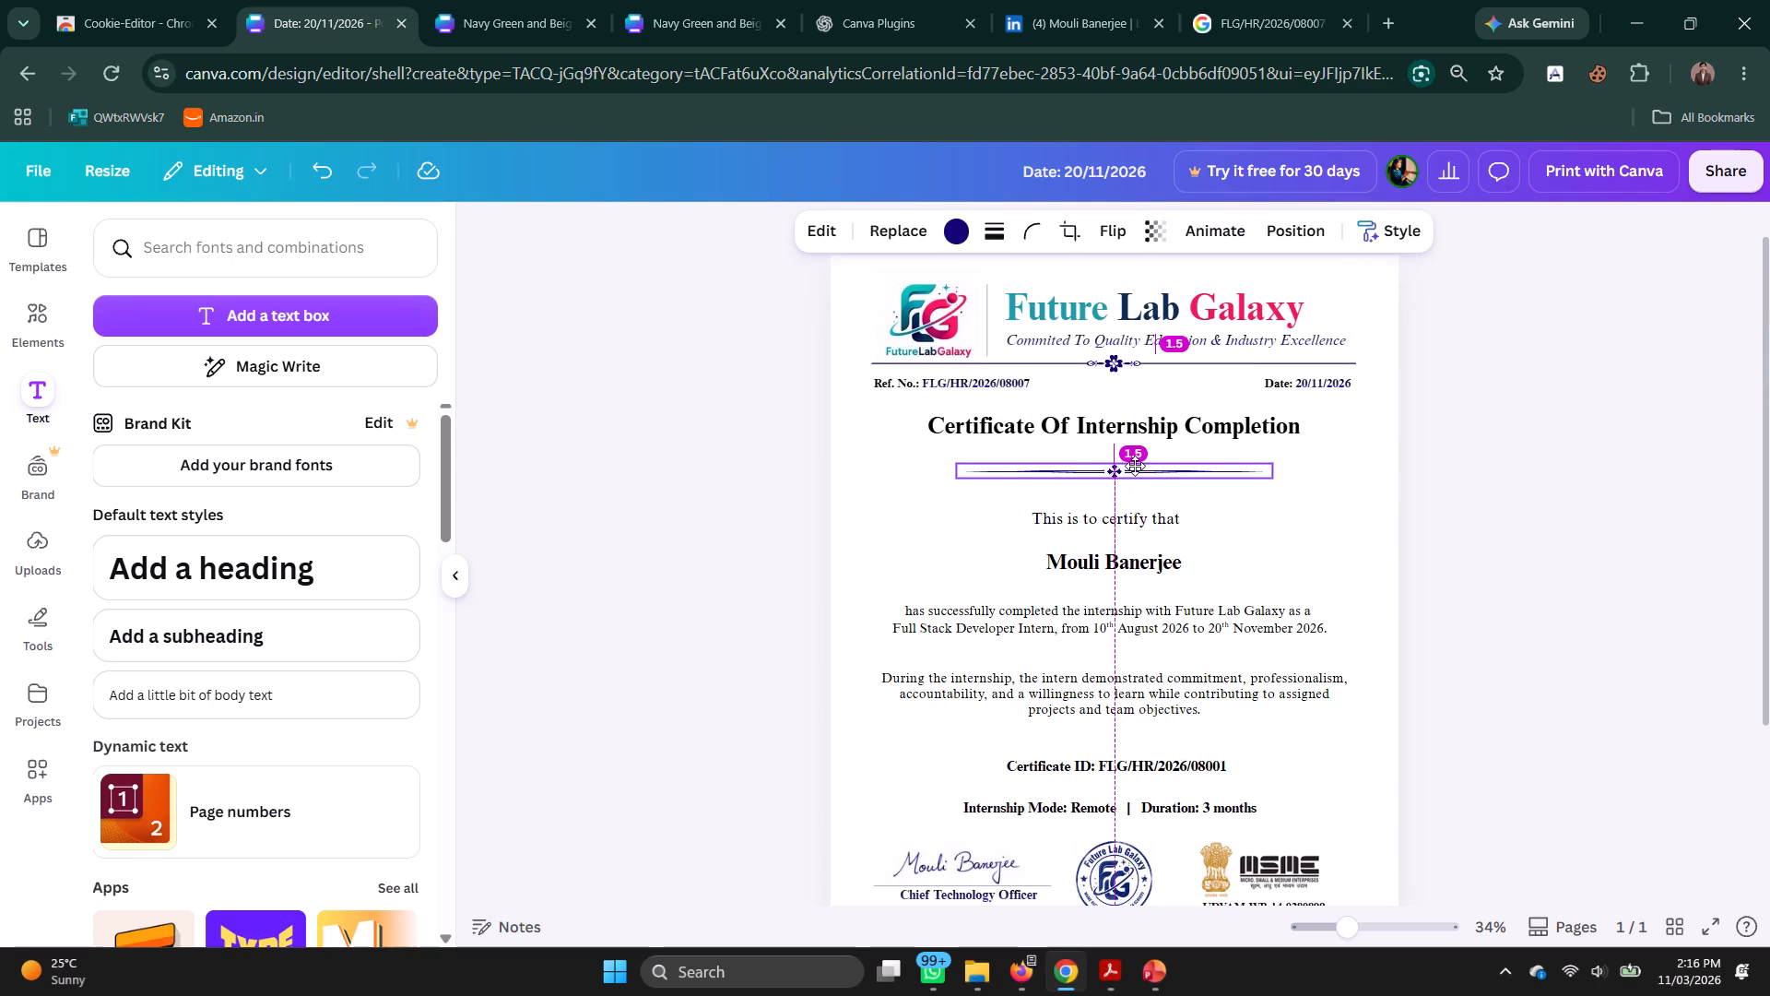
drag(1135, 466, 1138, 468)
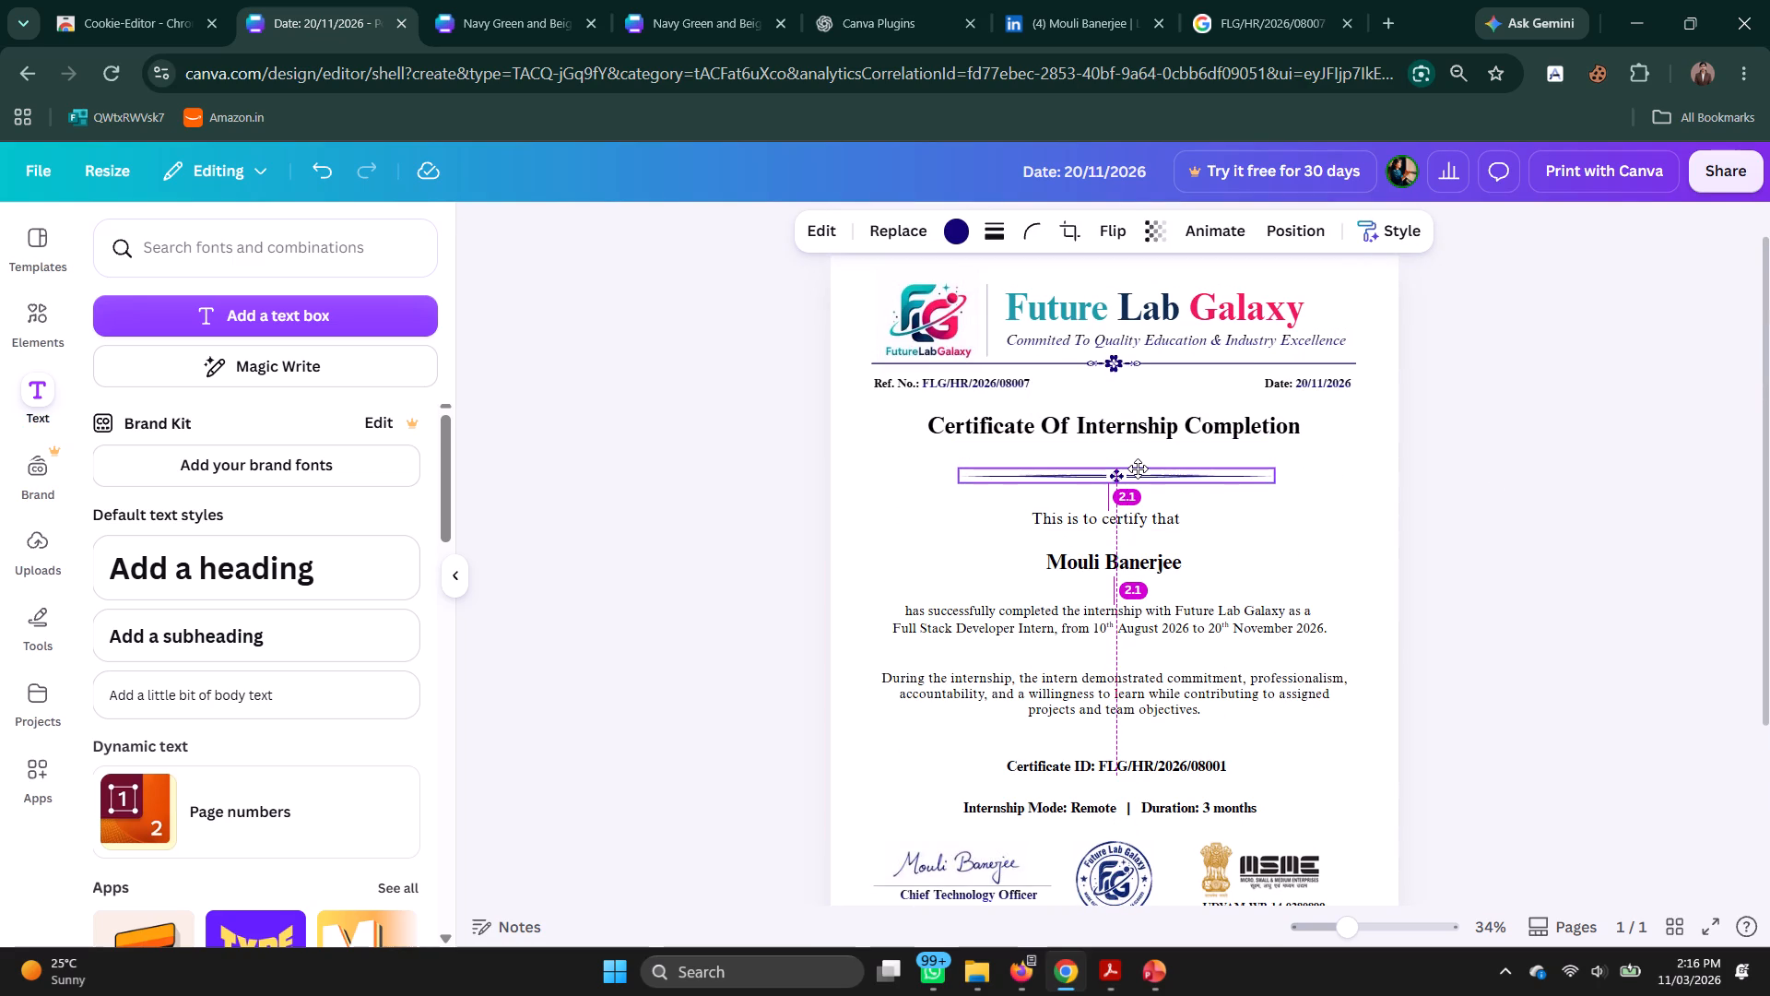
drag(1138, 468, 1133, 468)
click(1515, 442)
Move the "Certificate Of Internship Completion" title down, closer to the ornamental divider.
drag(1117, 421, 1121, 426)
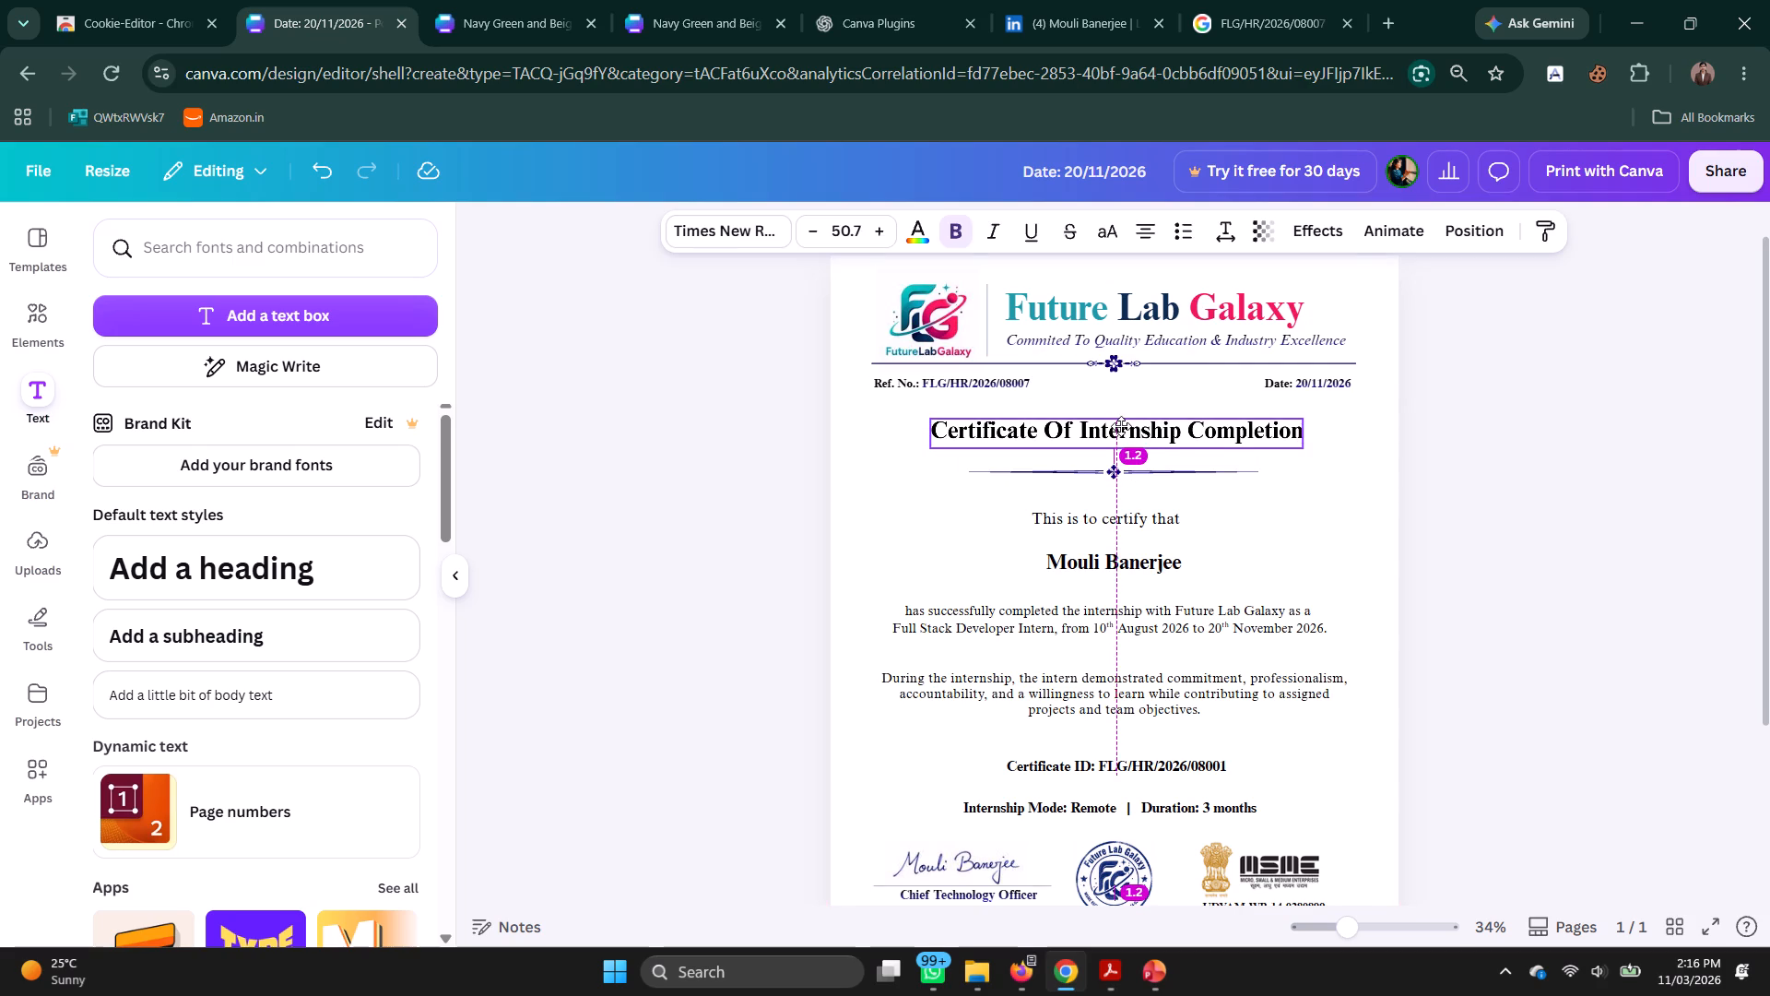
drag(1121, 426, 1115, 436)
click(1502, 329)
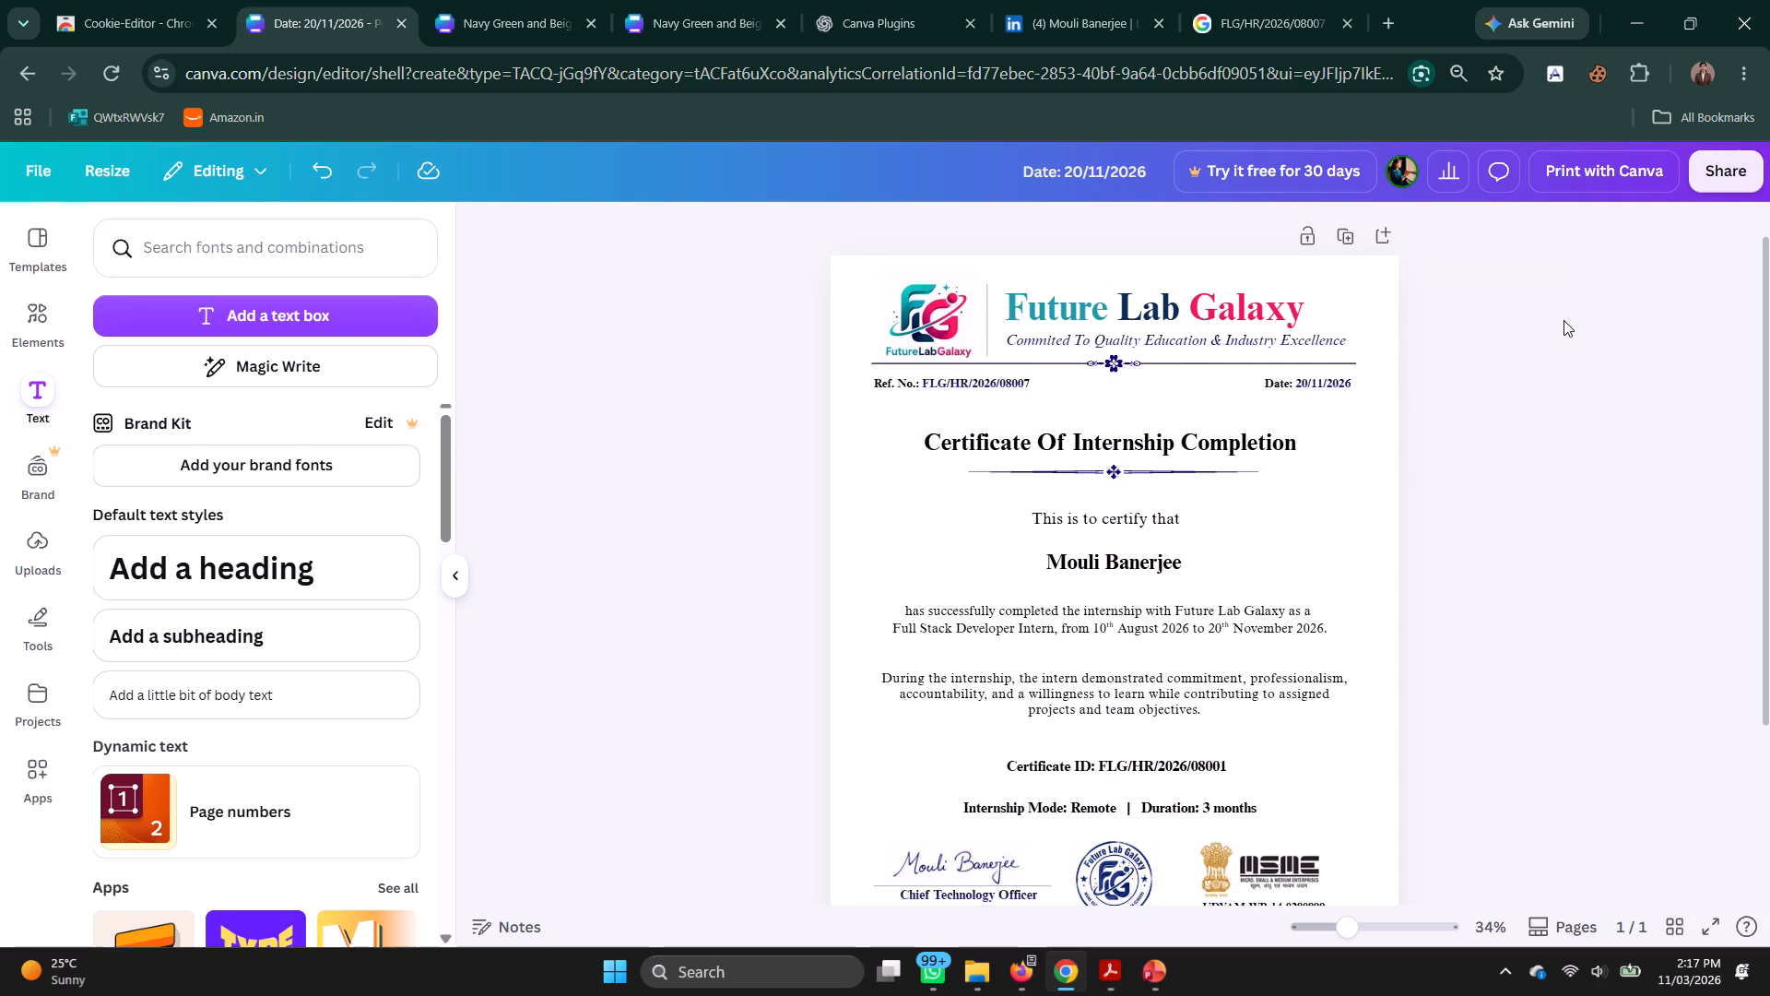
Recolour the "Certificate Of Internship Completion" title with the 180° linear gradient from #000000 to #3533cd.
click(1136, 431)
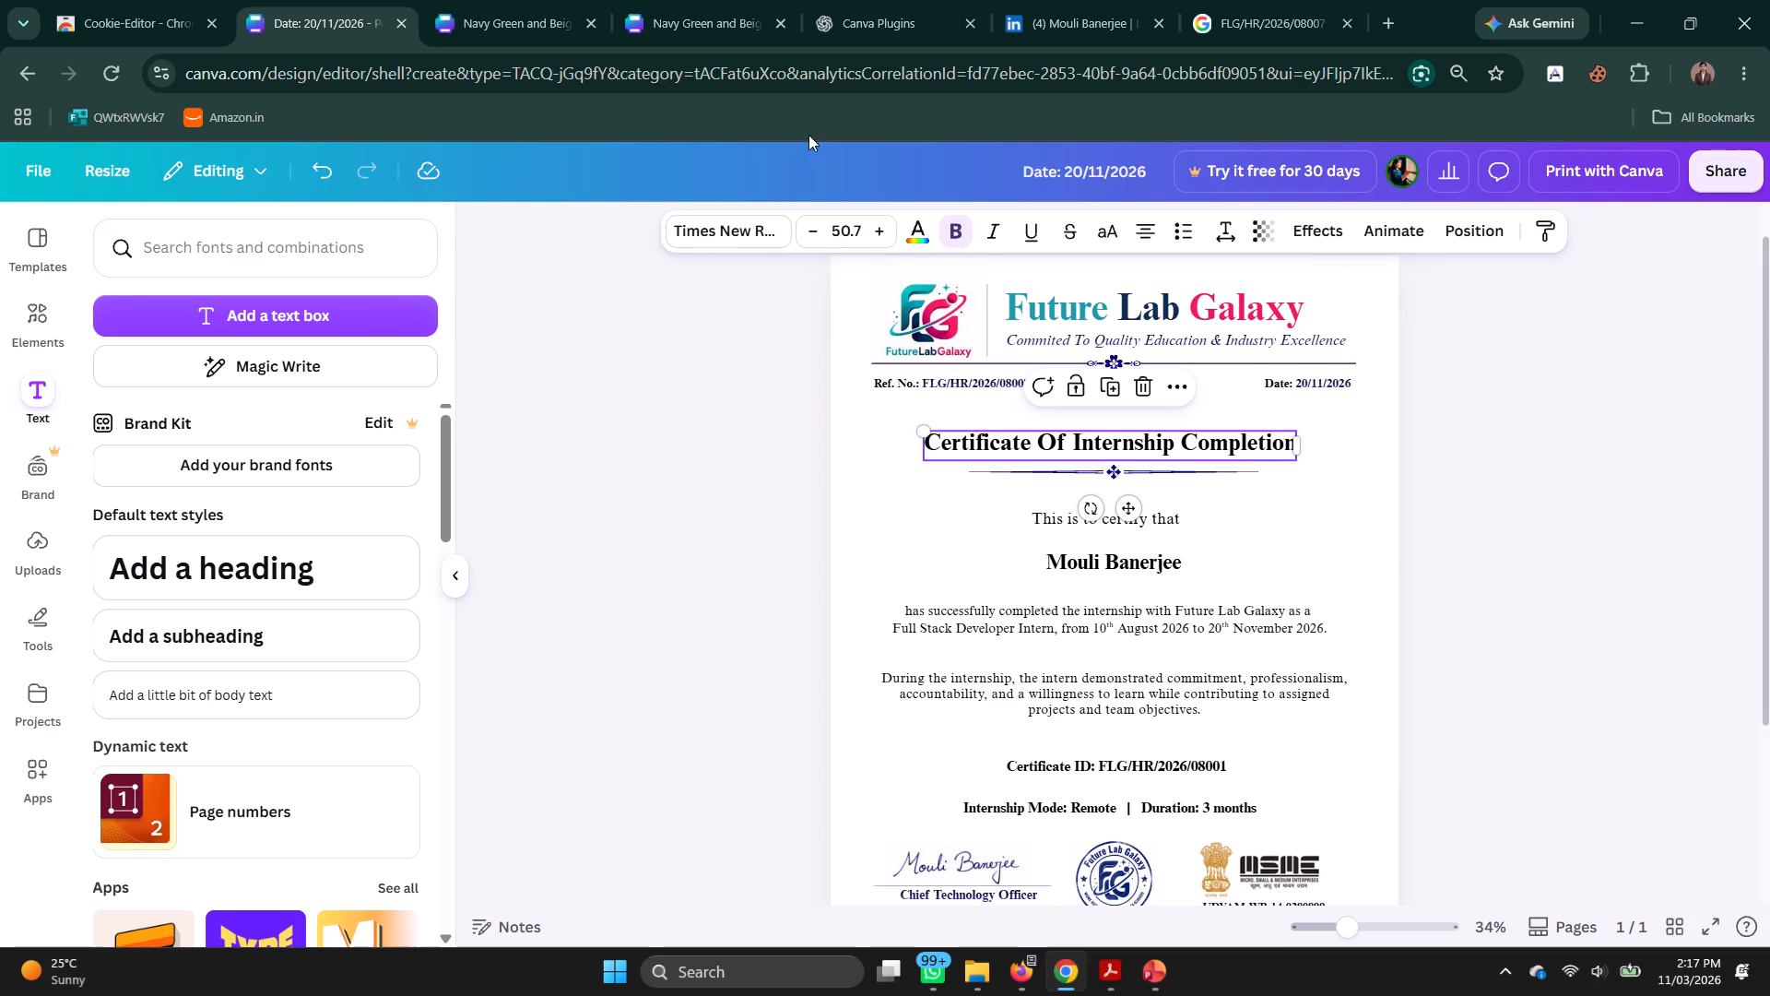
click(912, 231)
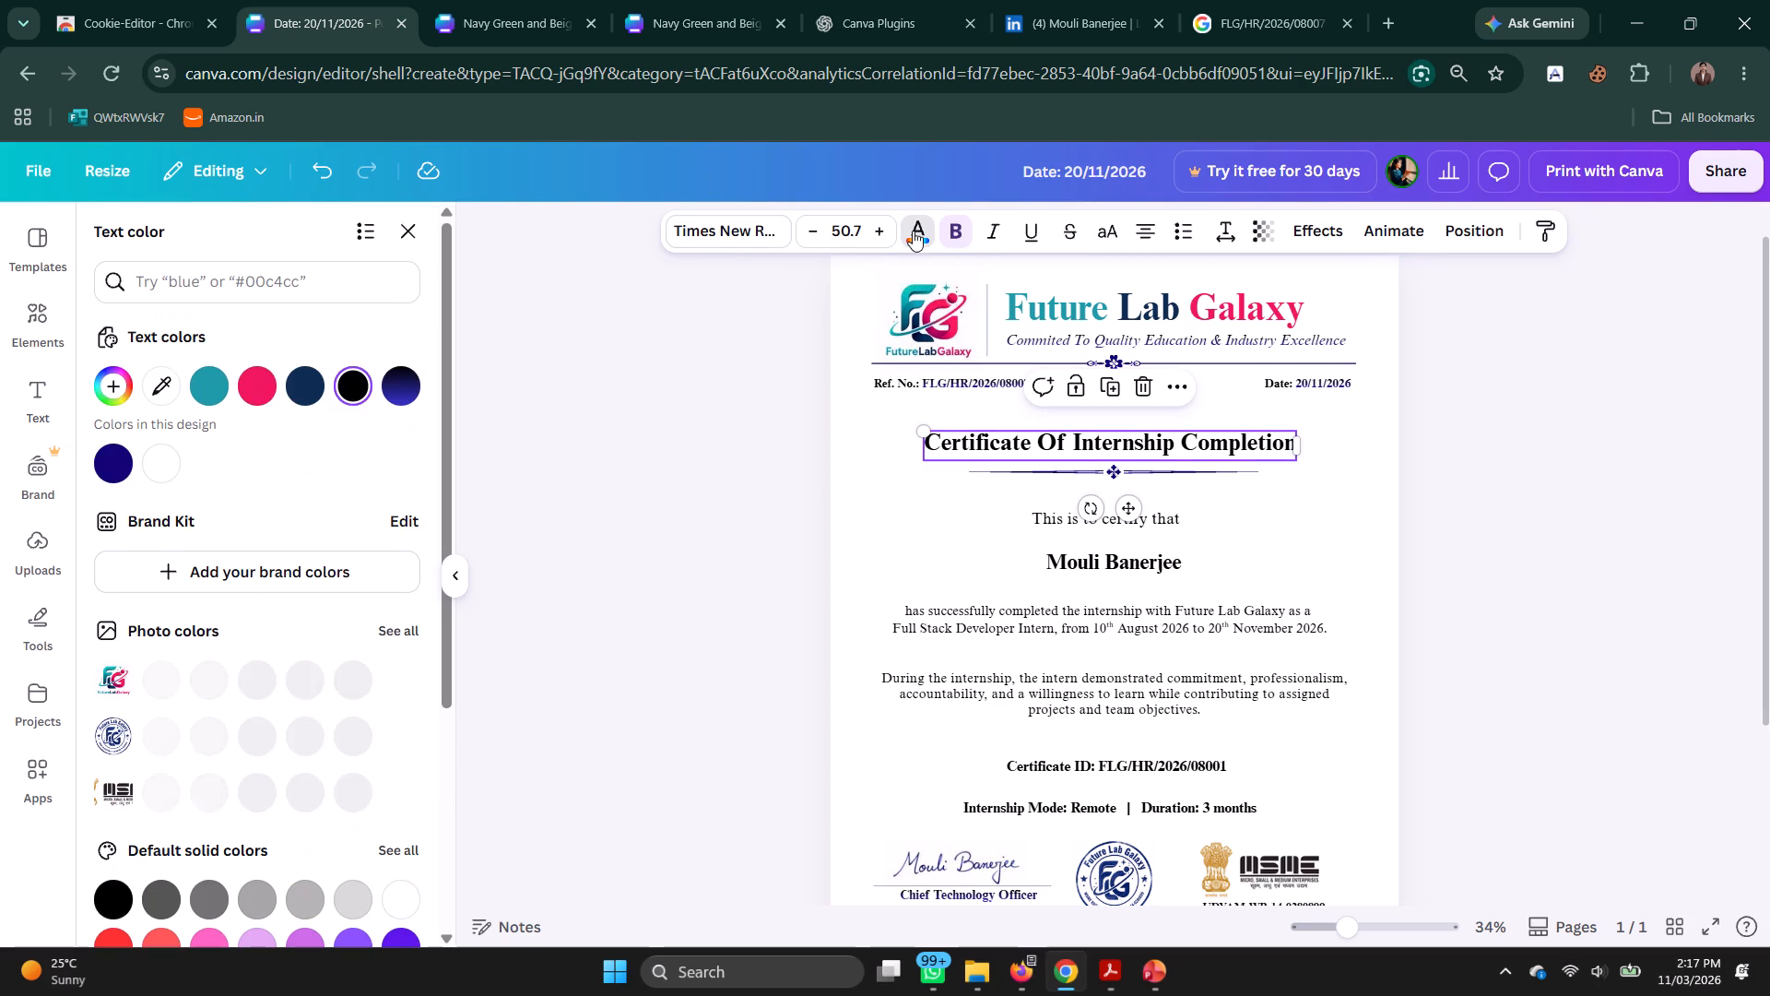
click(401, 382)
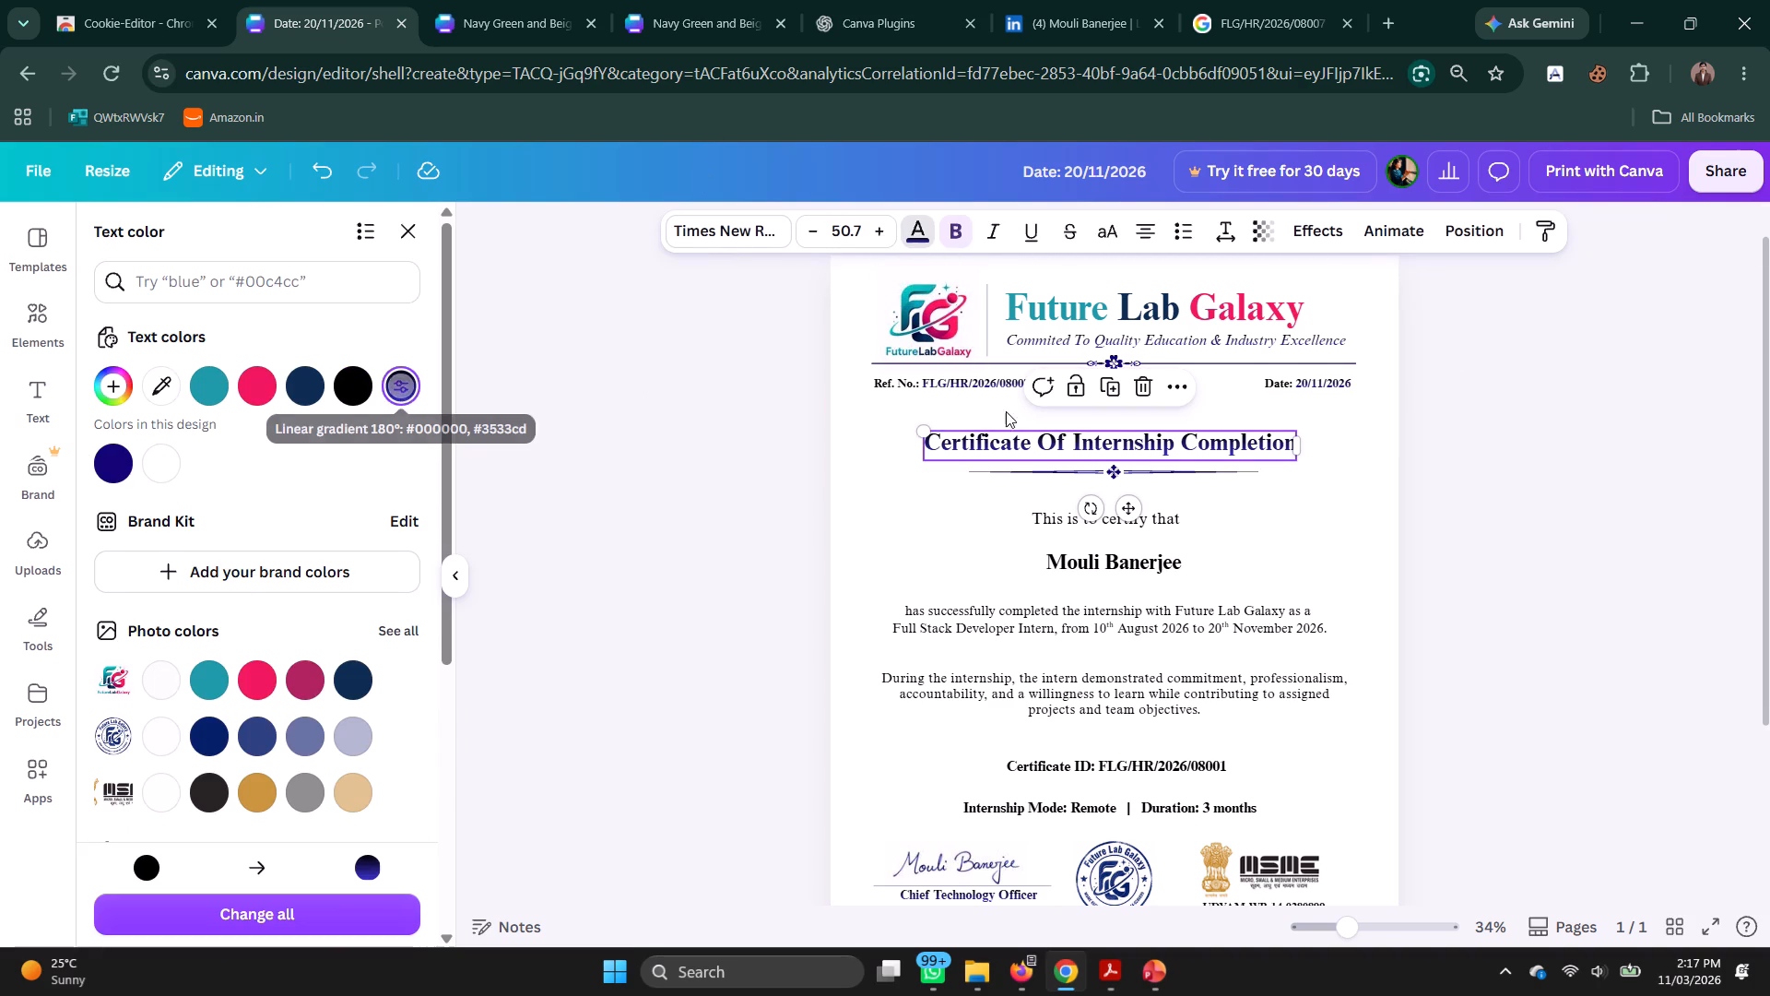
click(1531, 435)
click(1527, 433)
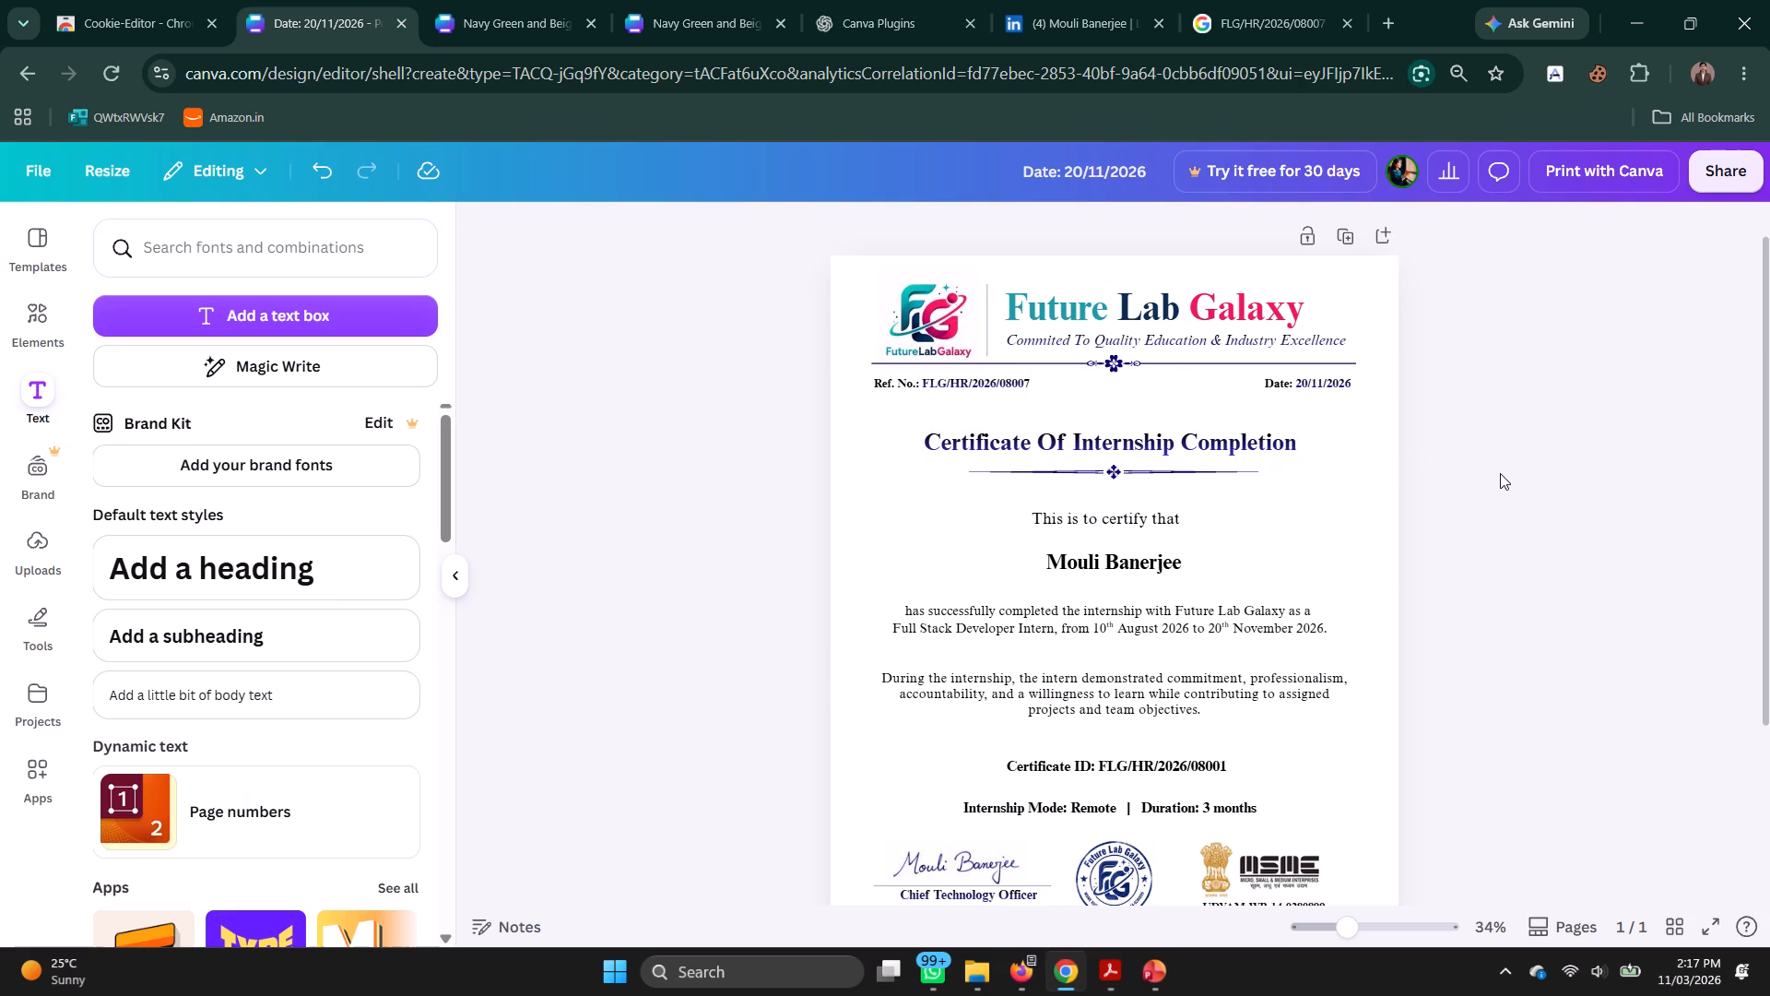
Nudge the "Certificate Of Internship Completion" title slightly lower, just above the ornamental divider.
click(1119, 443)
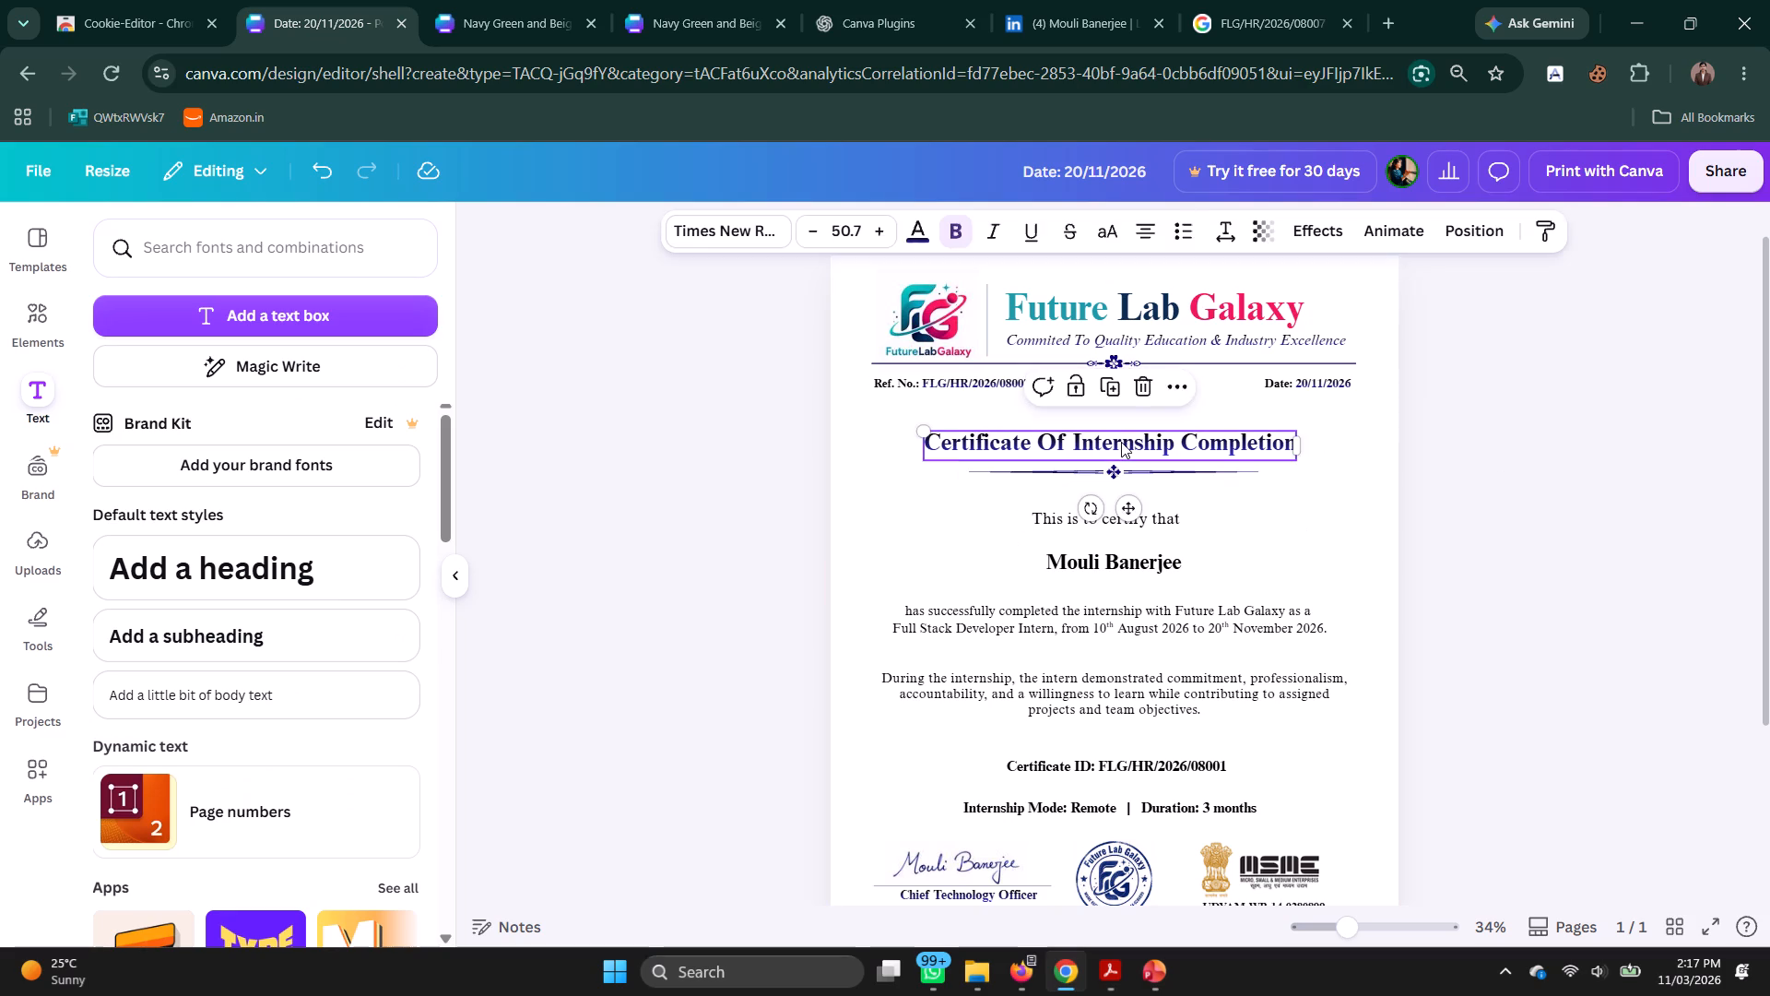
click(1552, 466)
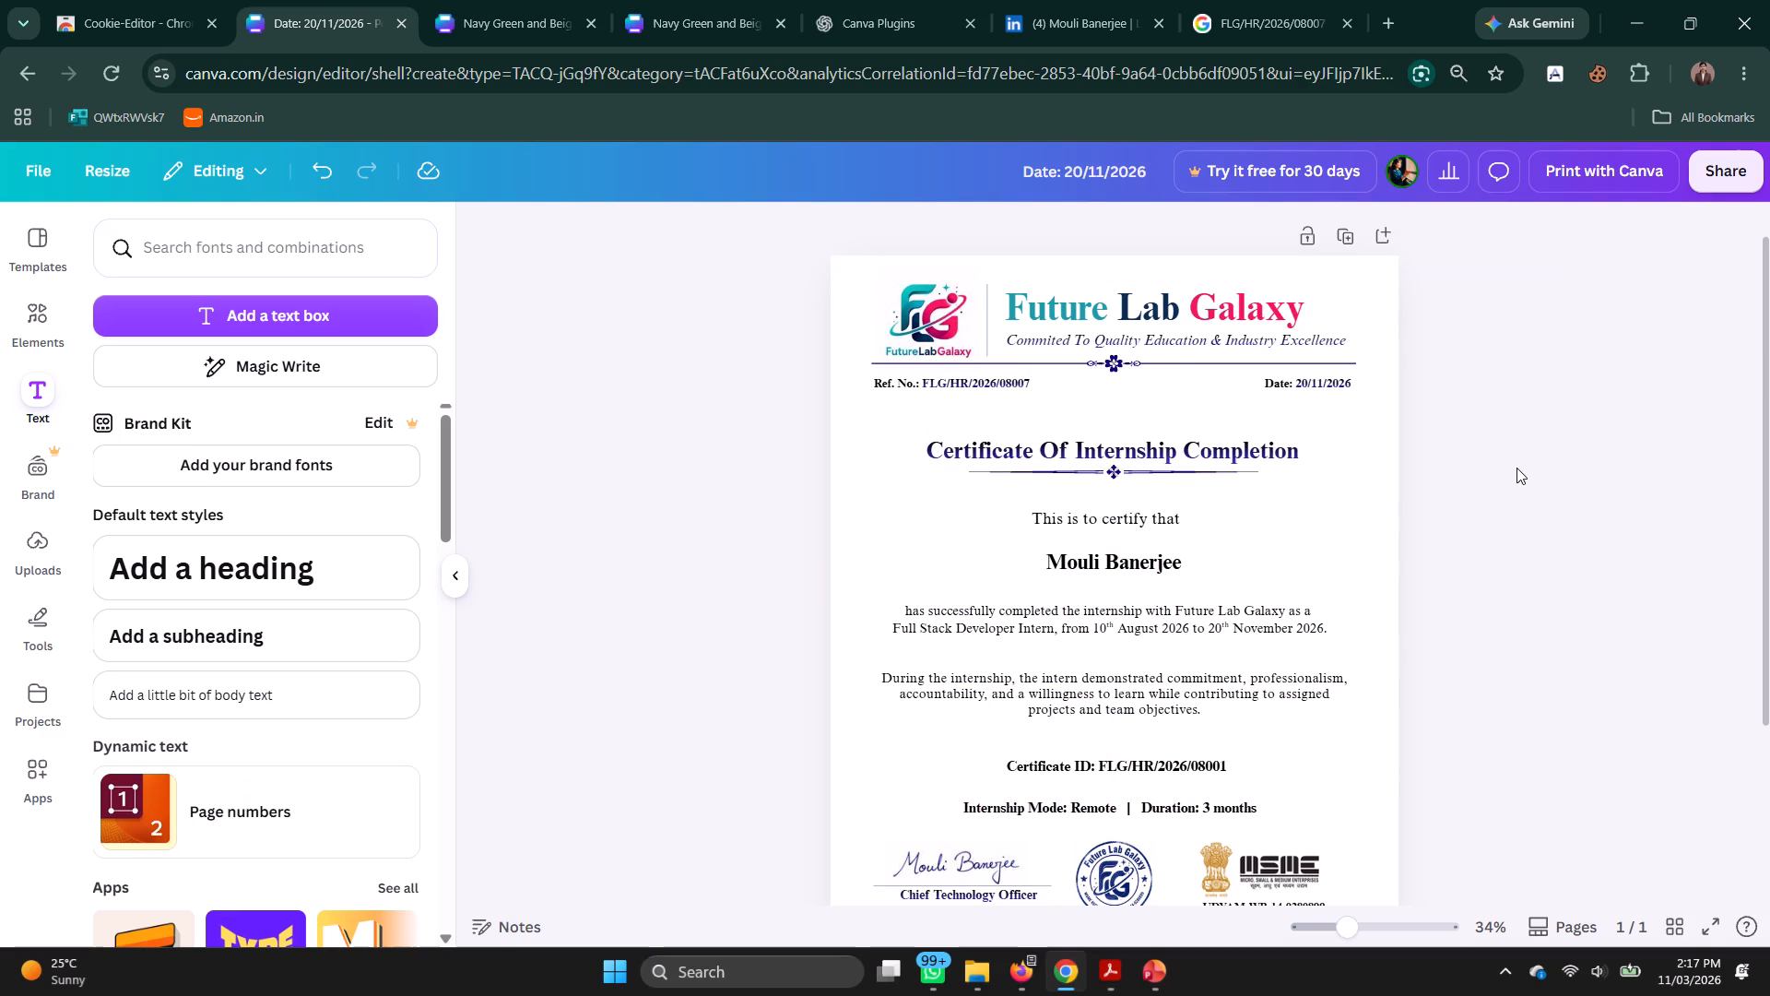
Move the "Certificate Of Internship Completion" title up, between the reference number line and the ornamental divider.
scroll(1516, 468, down, 2)
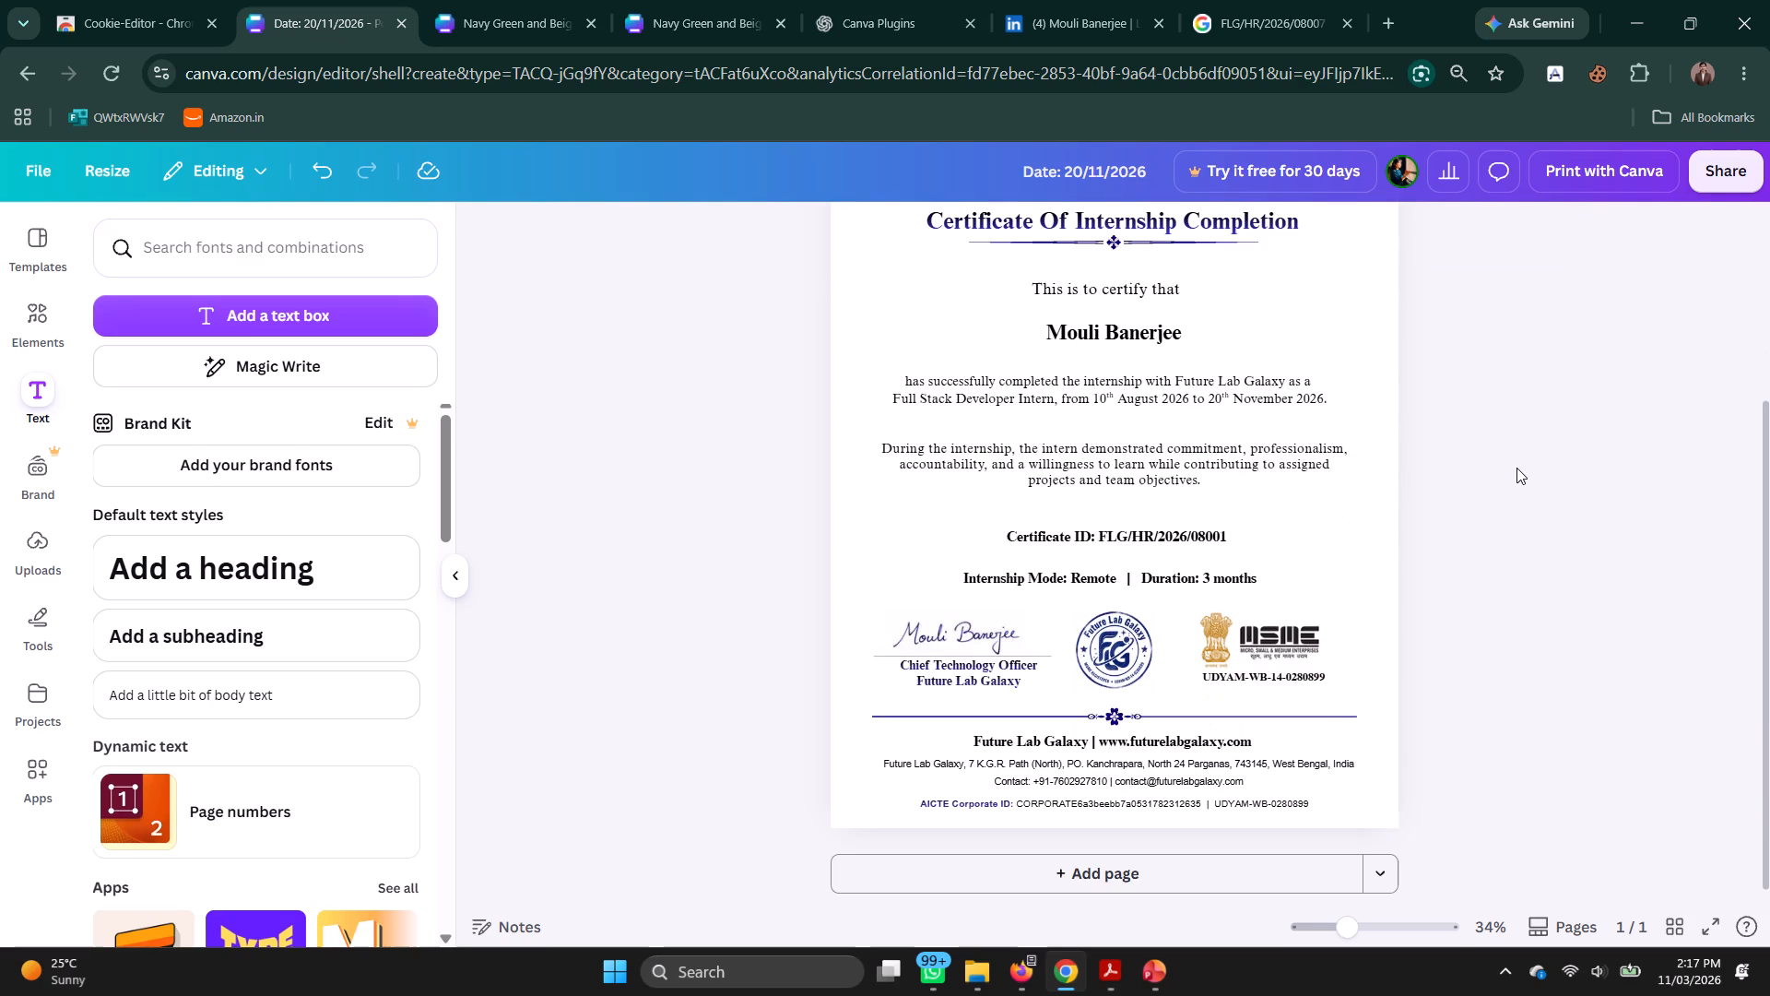
scroll(1516, 468, down, 5)
scroll(1516, 462, up, 5)
scroll(1516, 462, down, 3)
scroll(1516, 462, up, 2)
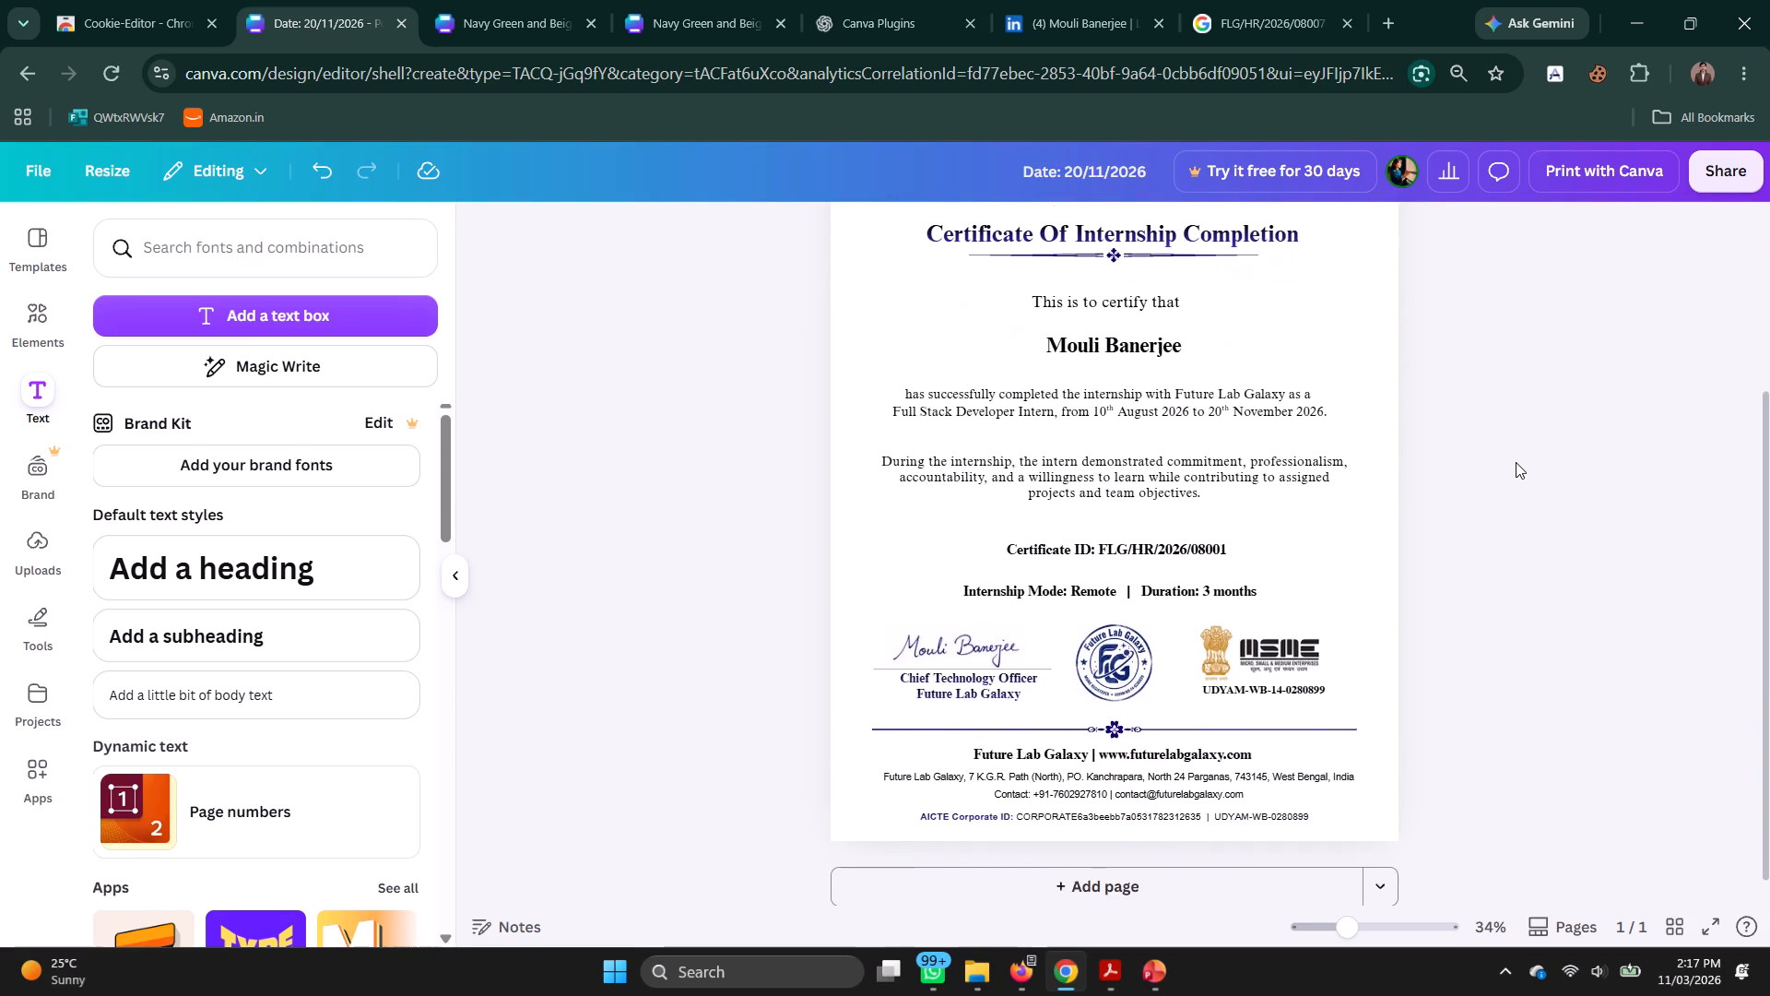
scroll(1516, 462, down, 3)
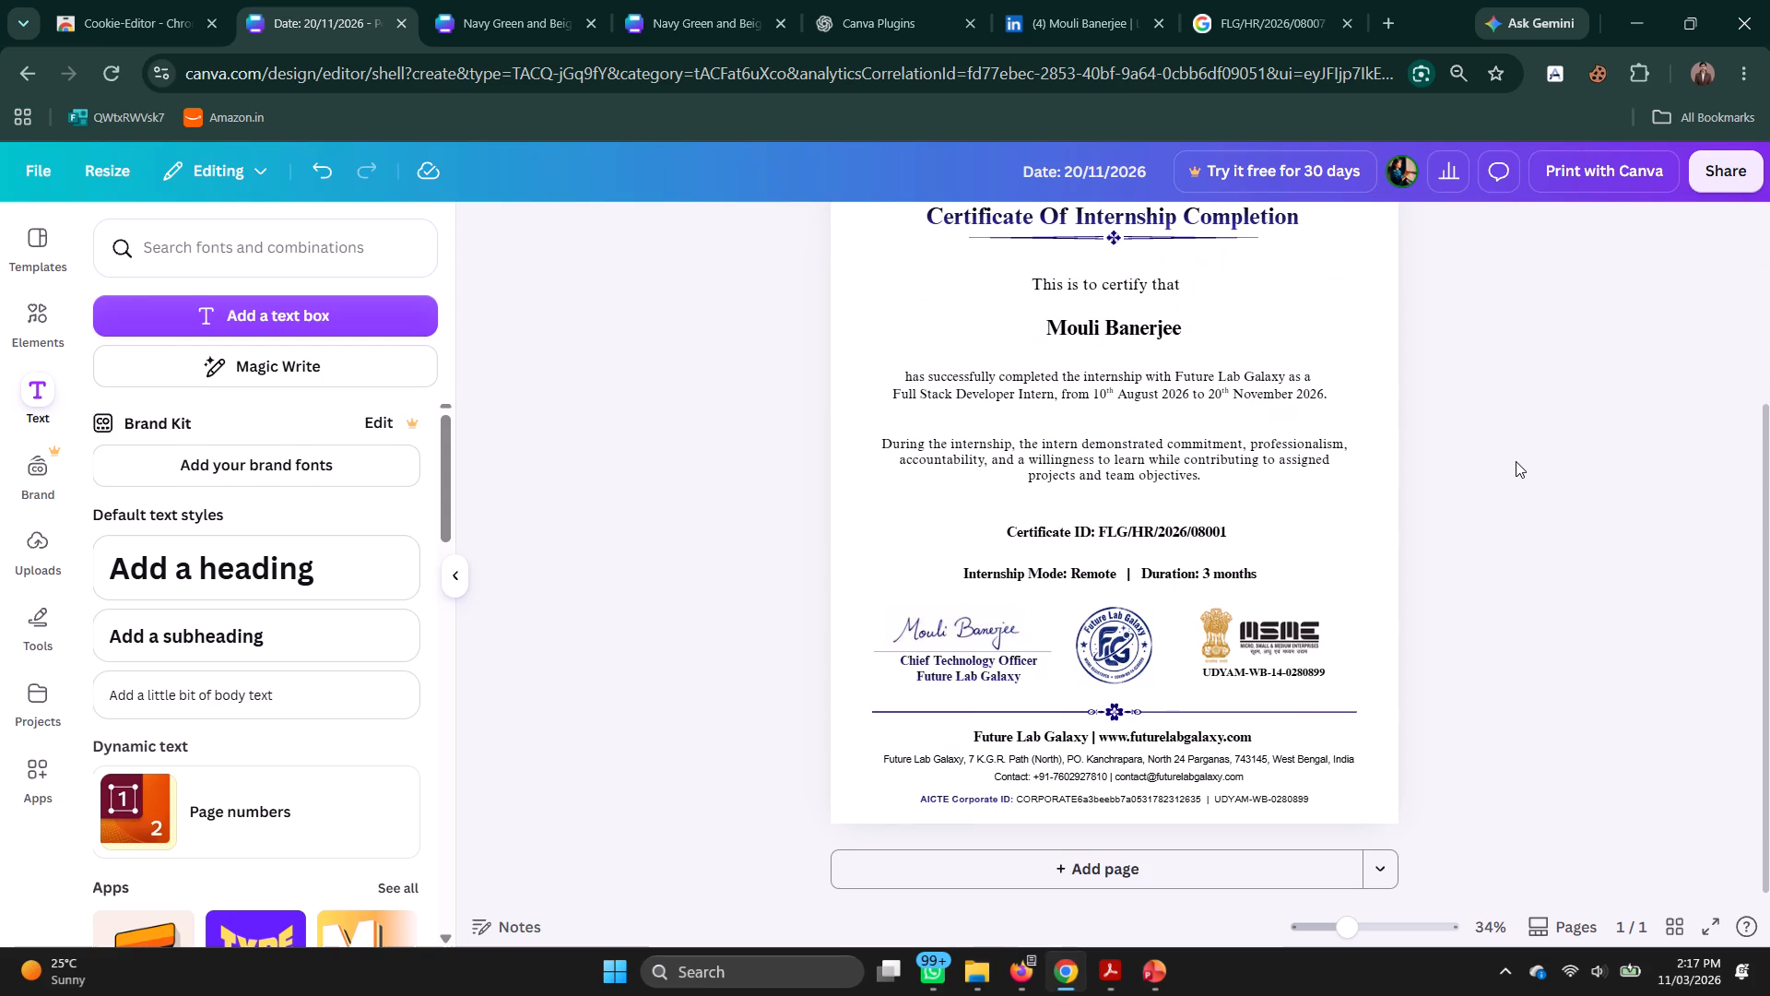
scroll(1516, 461, up, 3)
drag(1137, 500, 1137, 472)
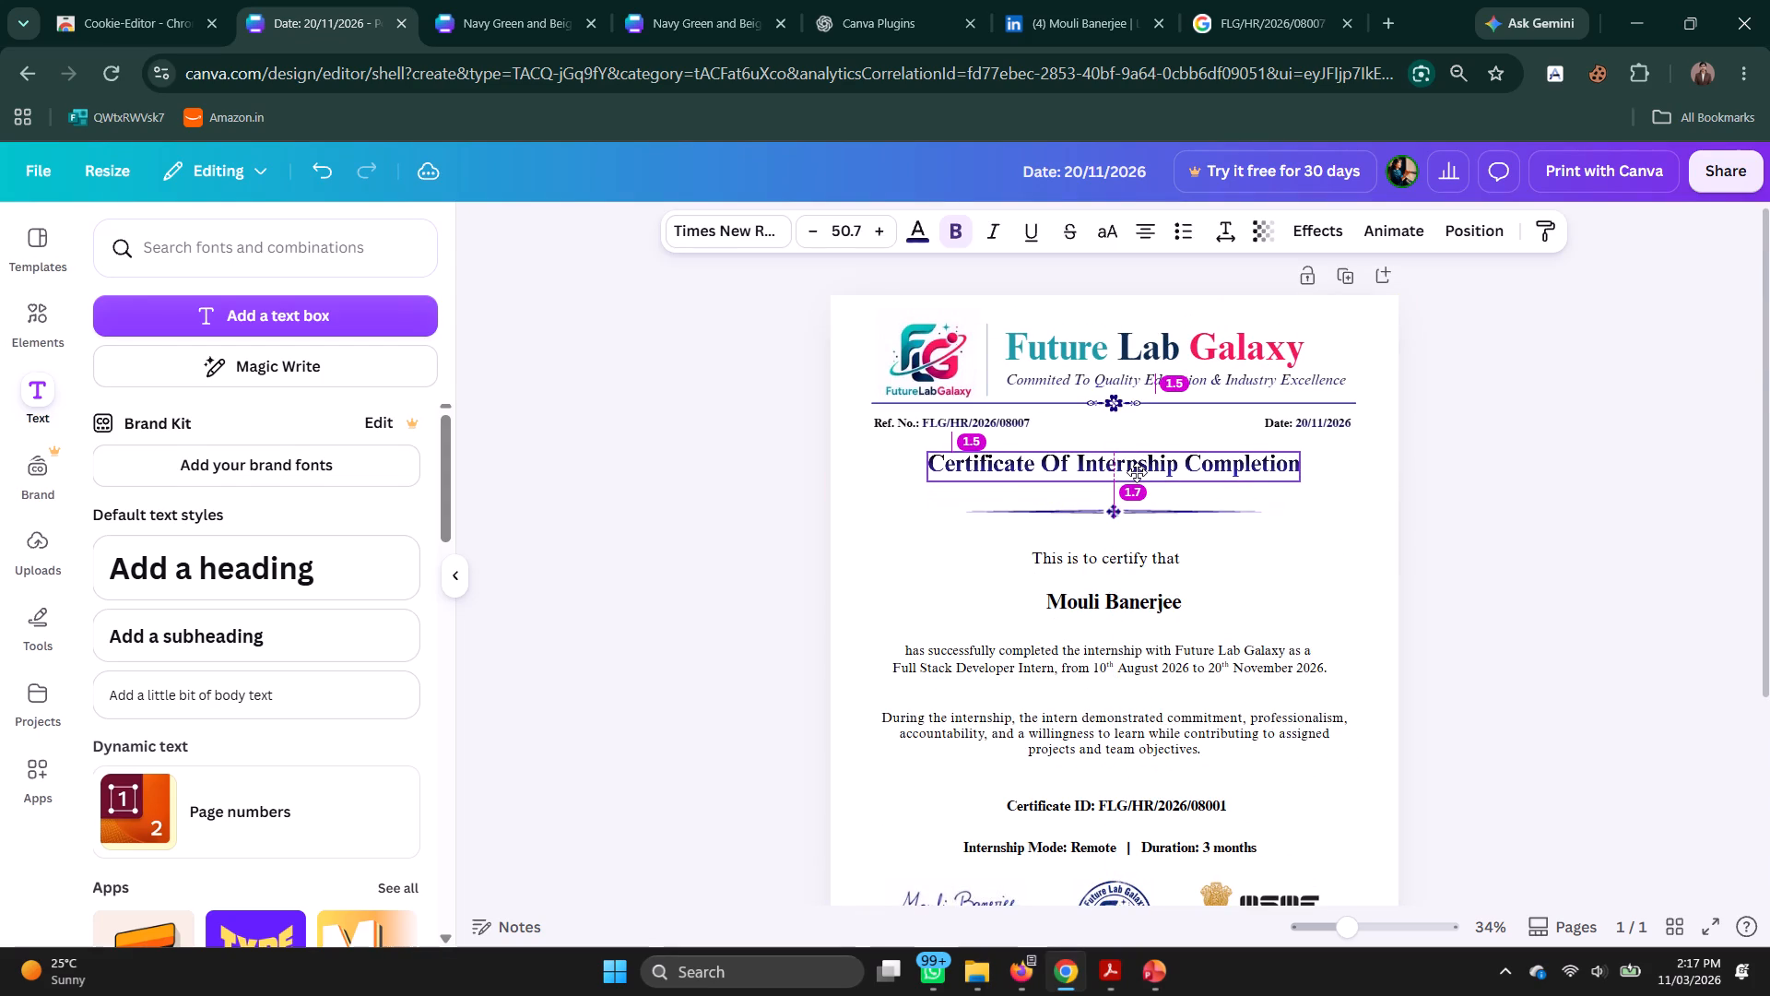
drag(1137, 472, 1139, 472)
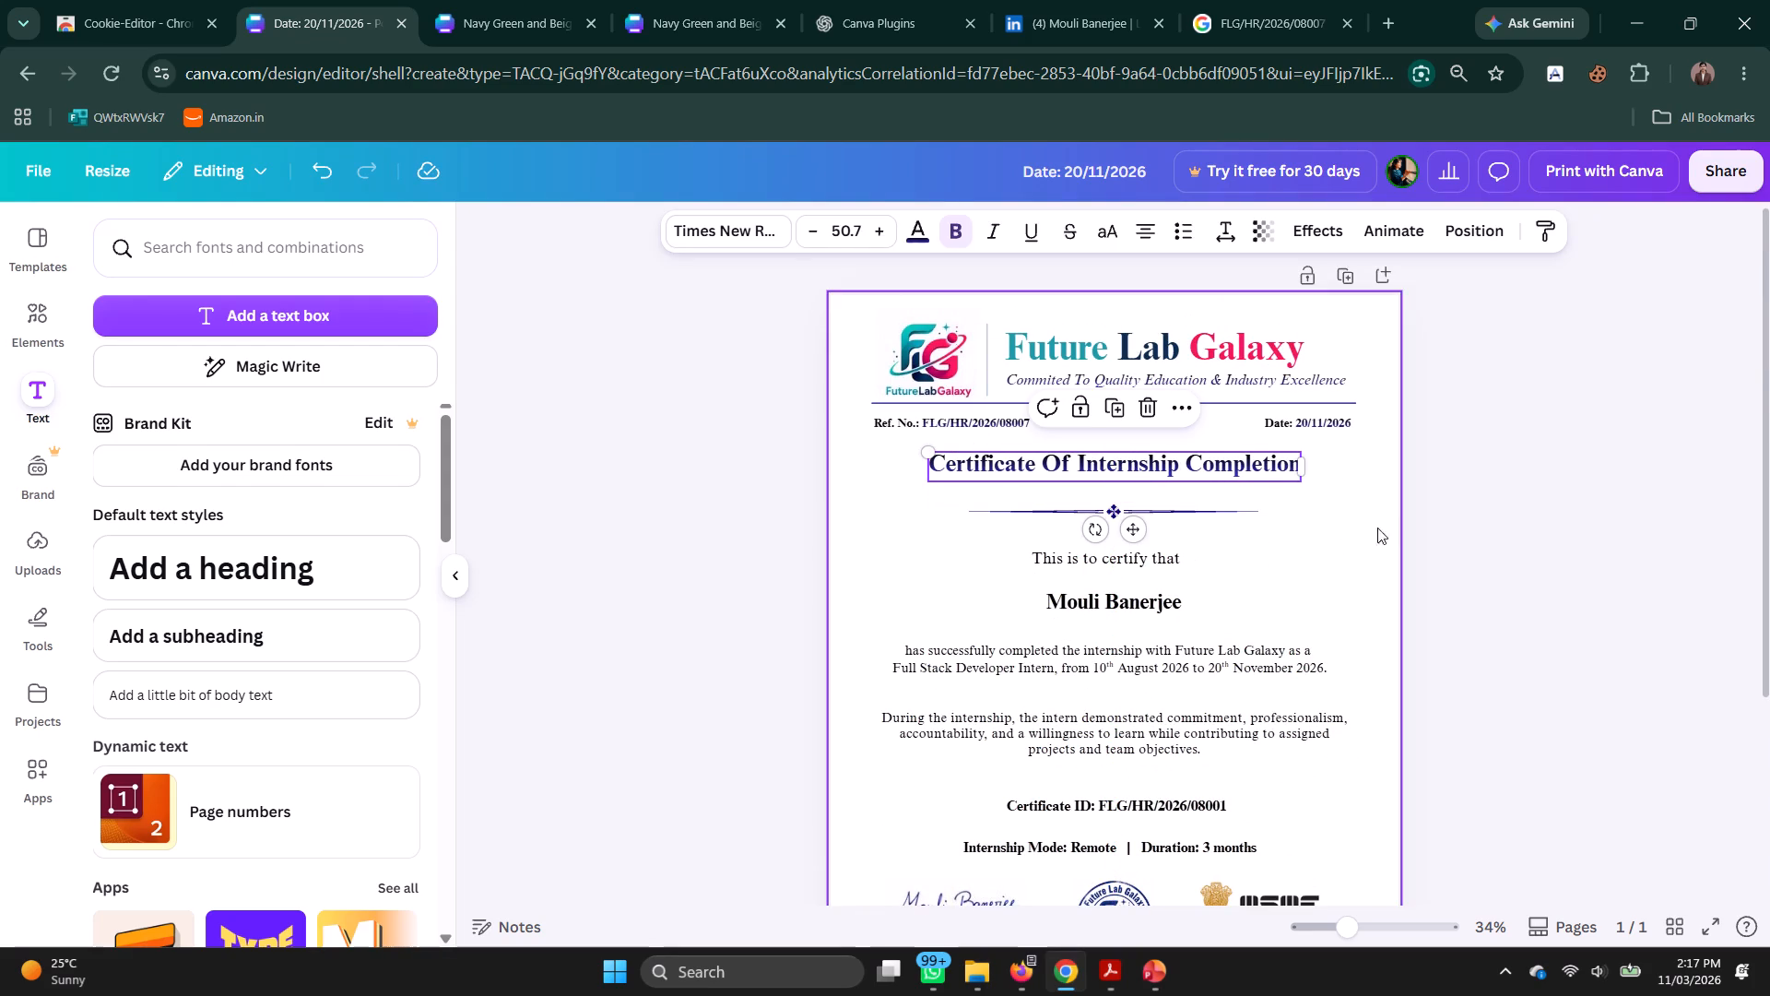
click(1530, 445)
drag(1115, 464, 1116, 474)
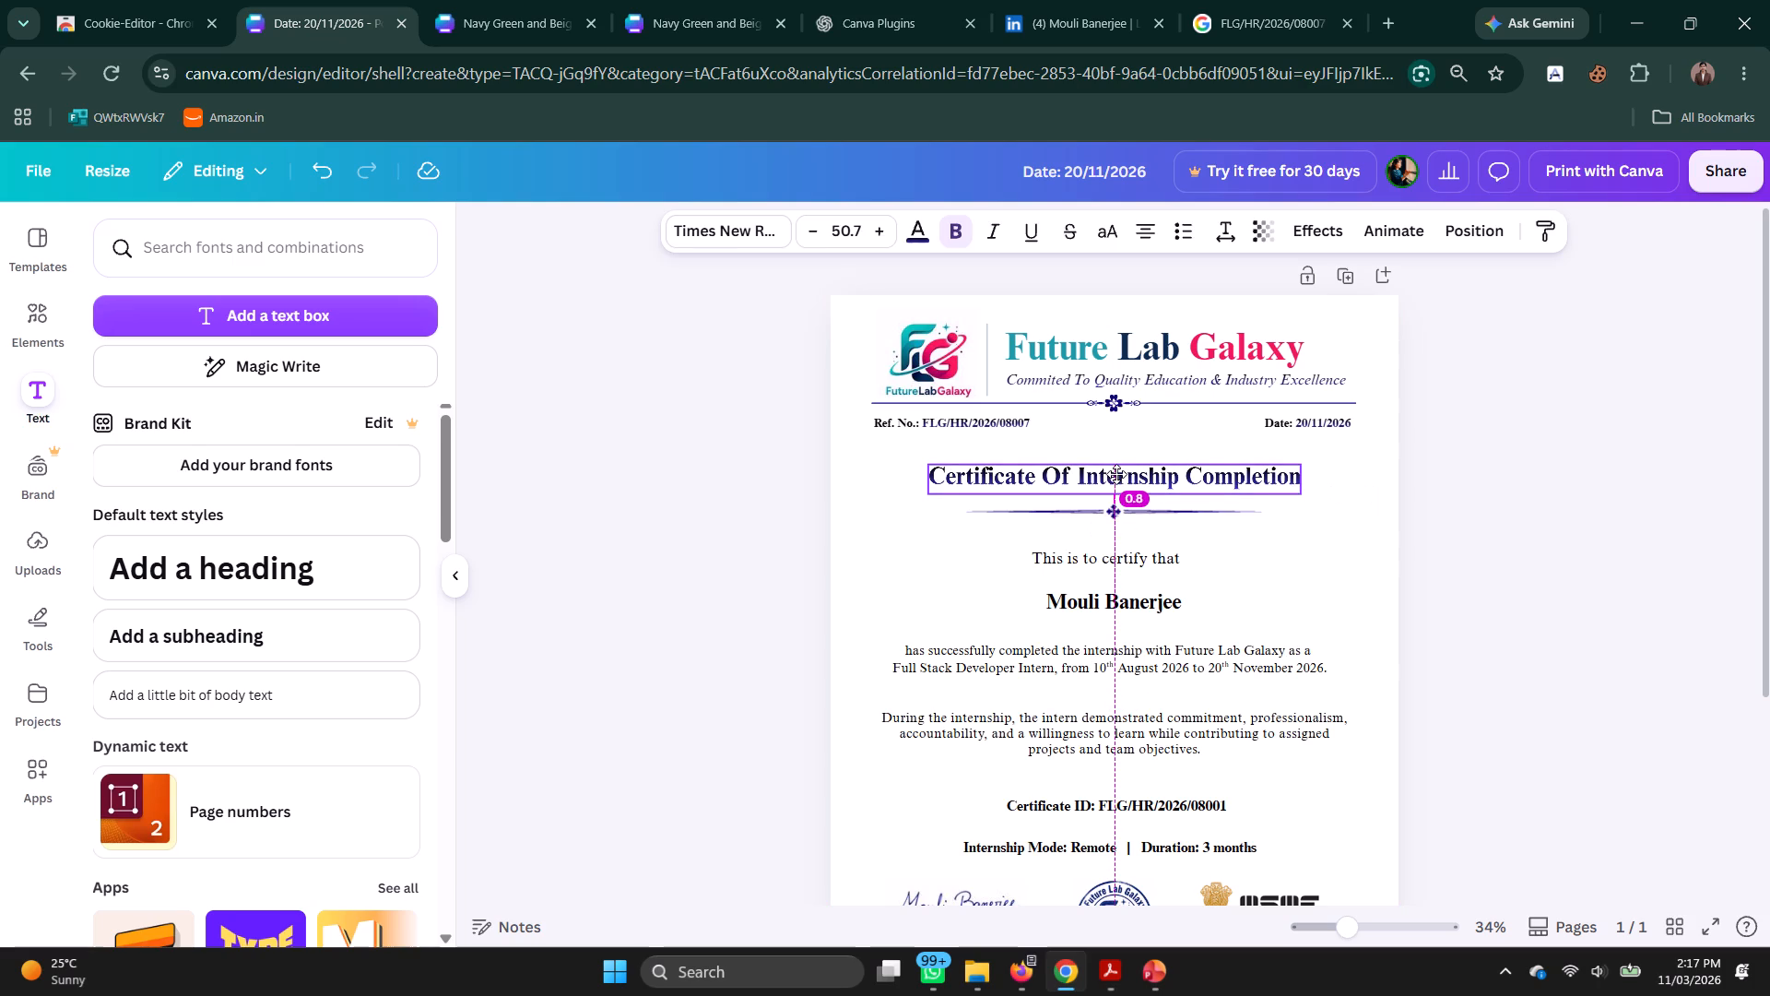
drag(1116, 474, 1113, 472)
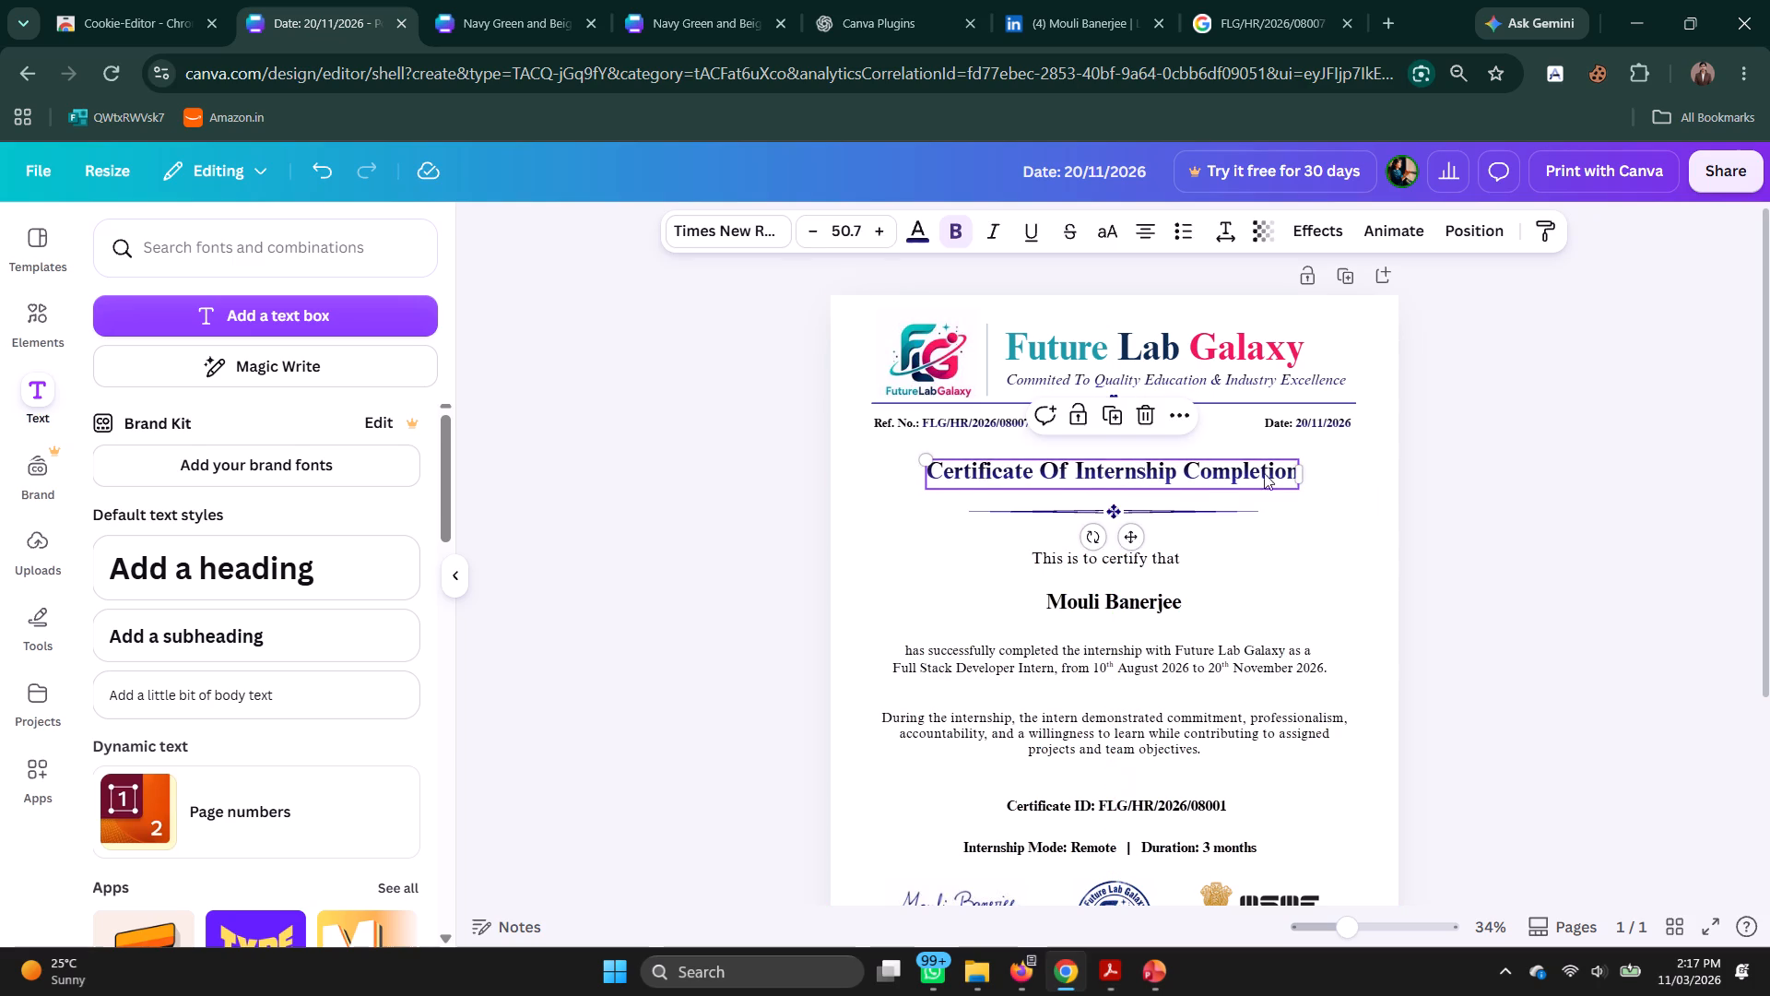
click(1539, 452)
Move the ornamental divider up so it sits close beneath the certificate title.
drag(1115, 507, 1113, 495)
click(1615, 474)
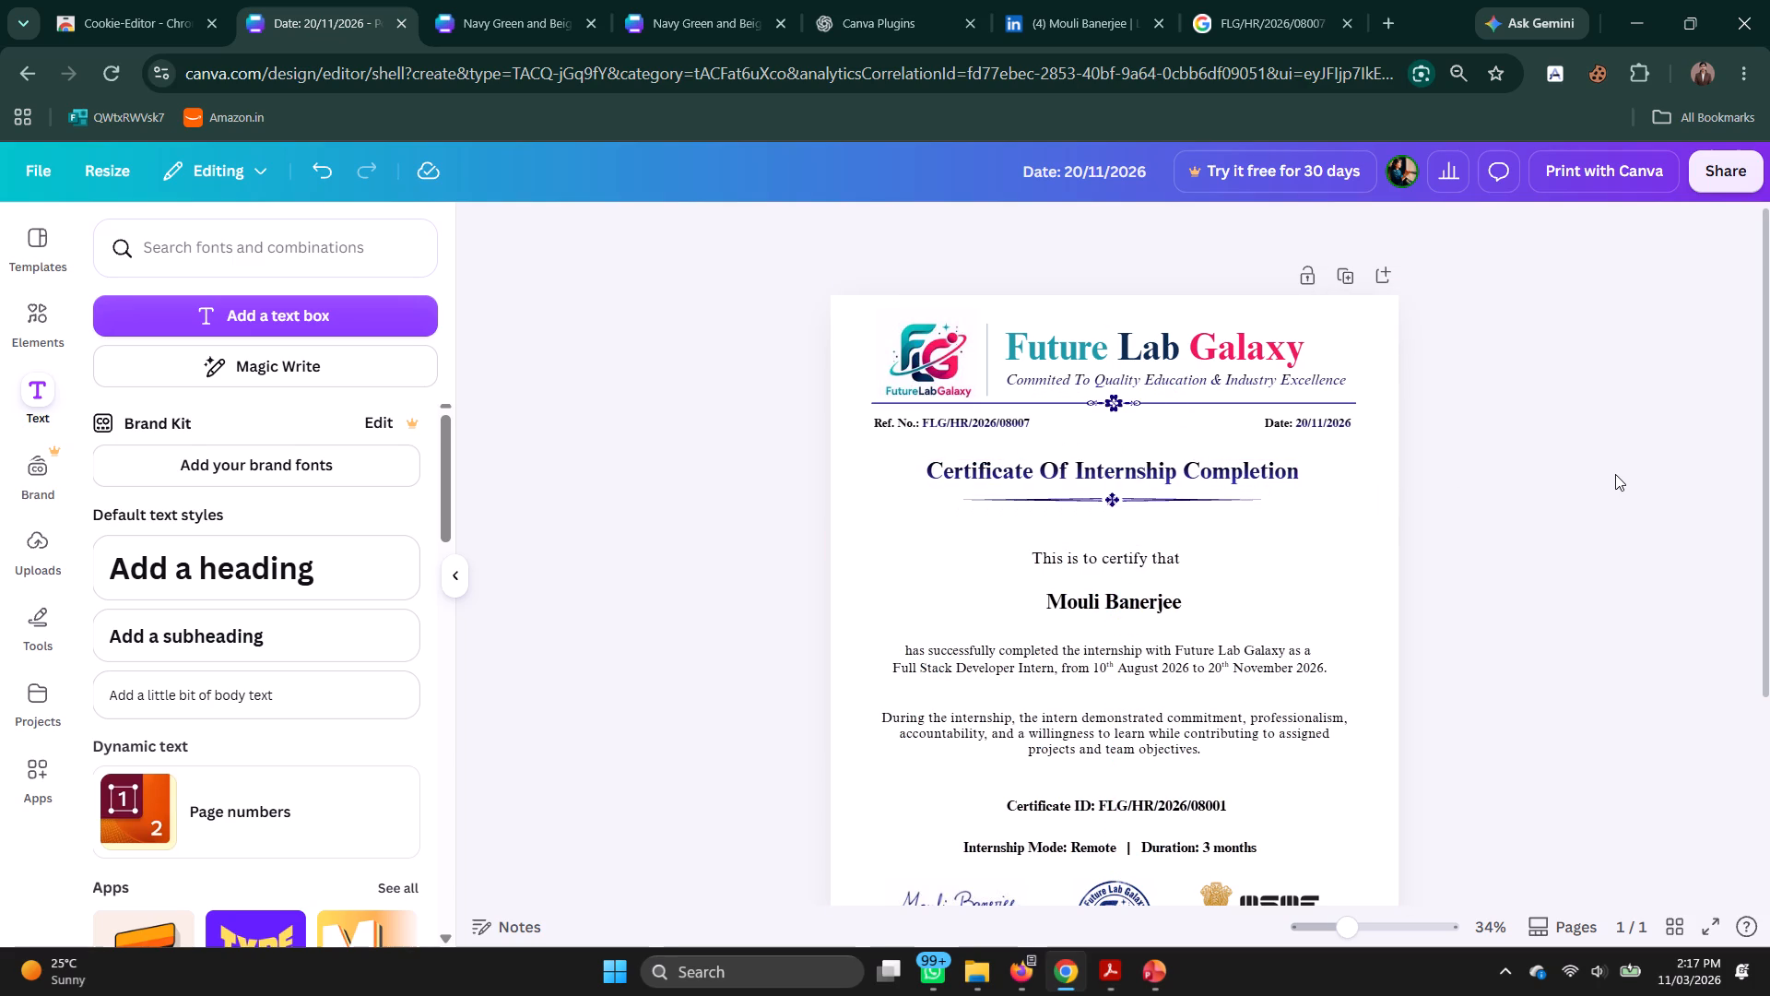
Move the "This is to certify that" line up, closer to the ornamental divider.
drag(1118, 561, 1118, 544)
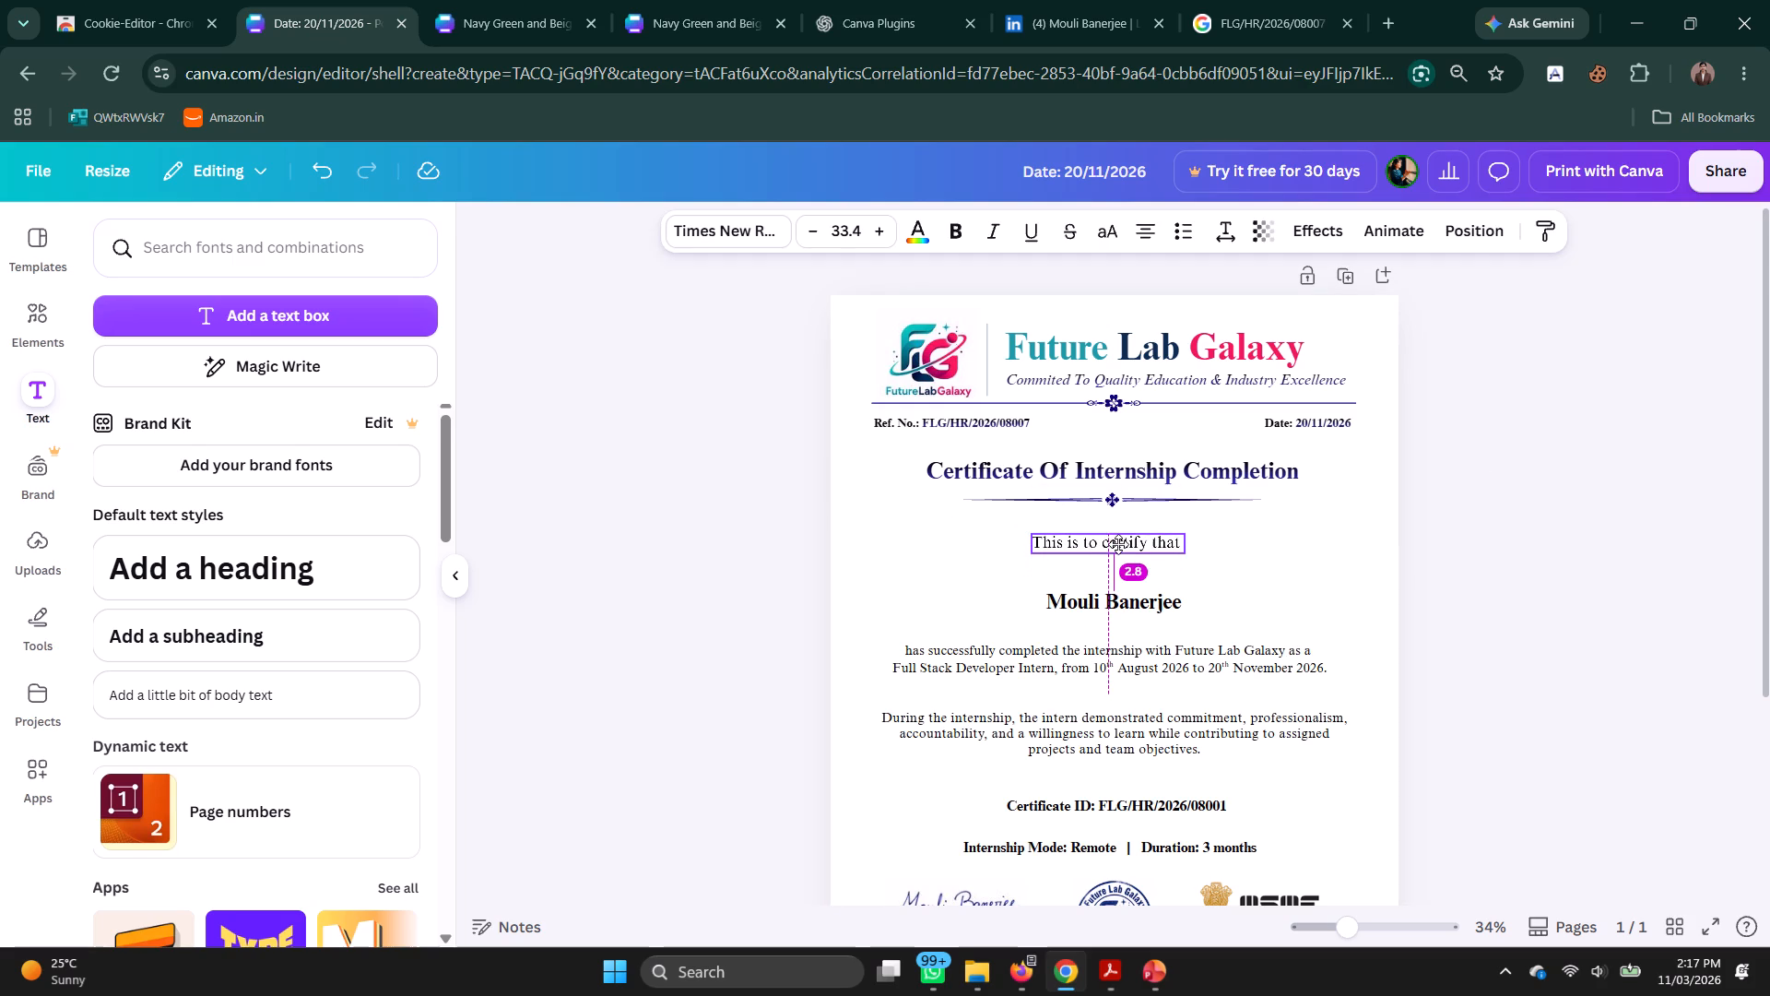
drag(1118, 544, 1118, 540)
click(1580, 543)
Move the recipient name up and centre it below the "This is to certify that" line.
drag(1103, 593, 1100, 581)
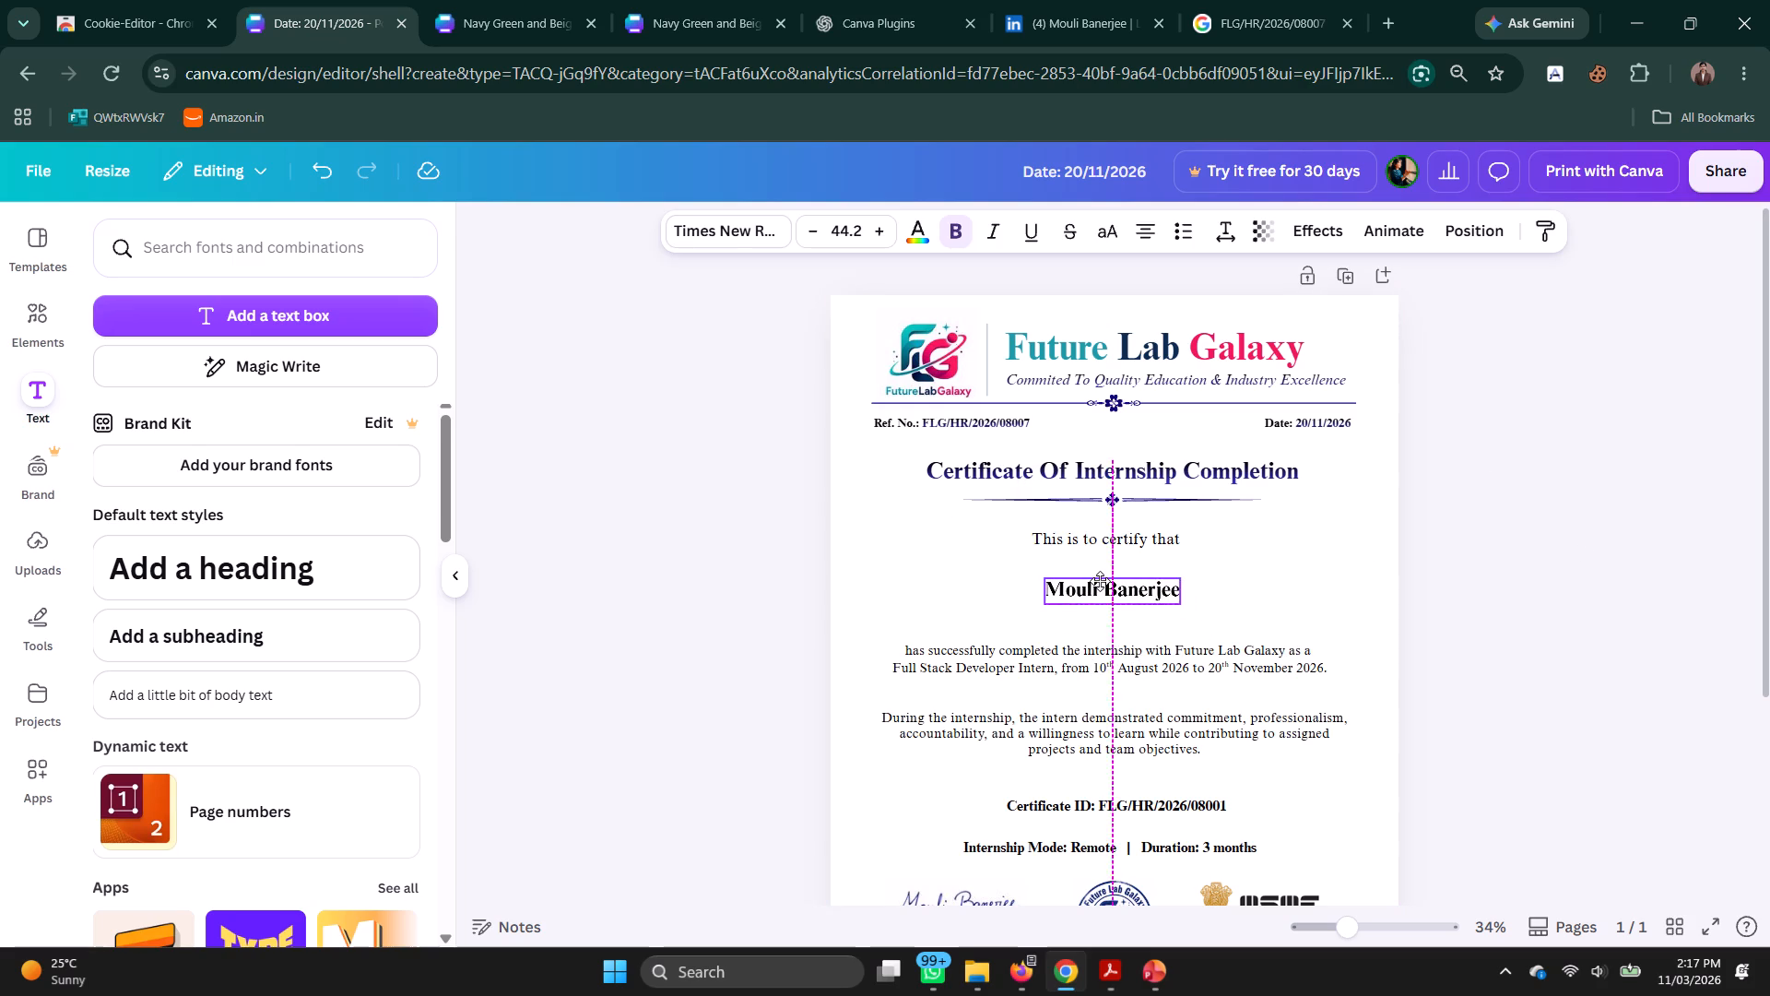
drag(1100, 581, 1098, 581)
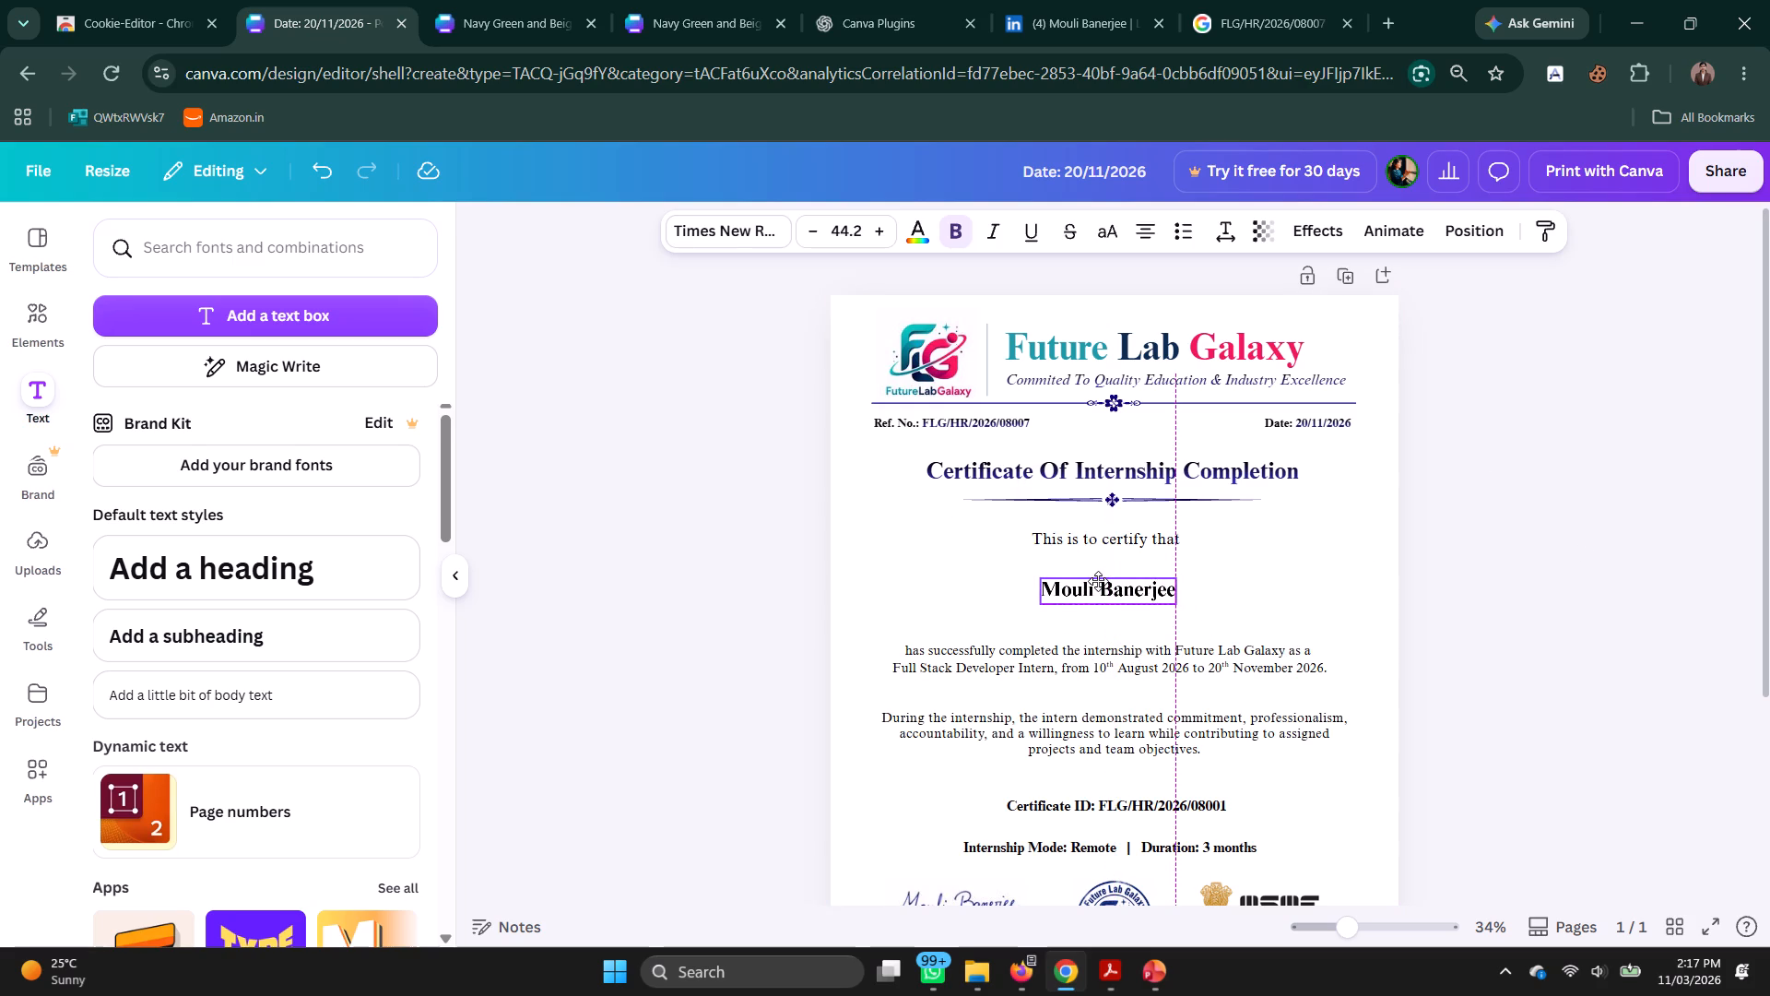
drag(1098, 581, 1096, 581)
click(1480, 554)
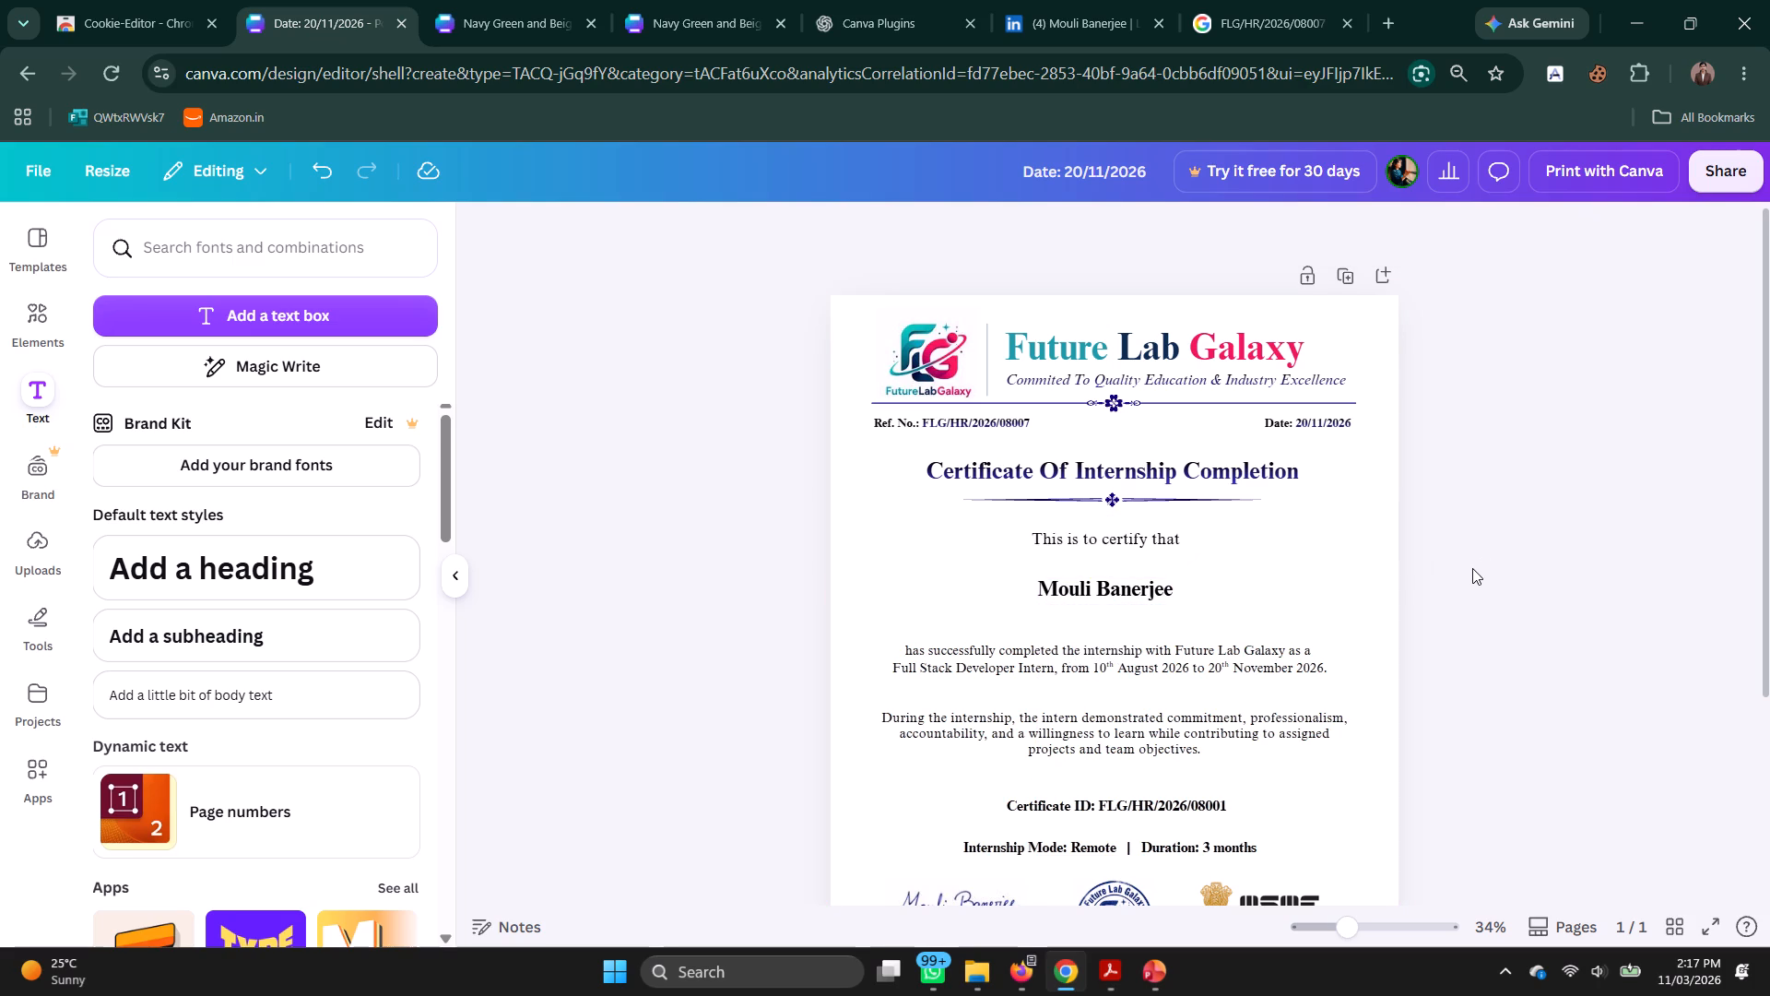
Move the "has successfully completed the internship" paragraph up, closer to the recipient name.
drag(1144, 668, 1140, 653)
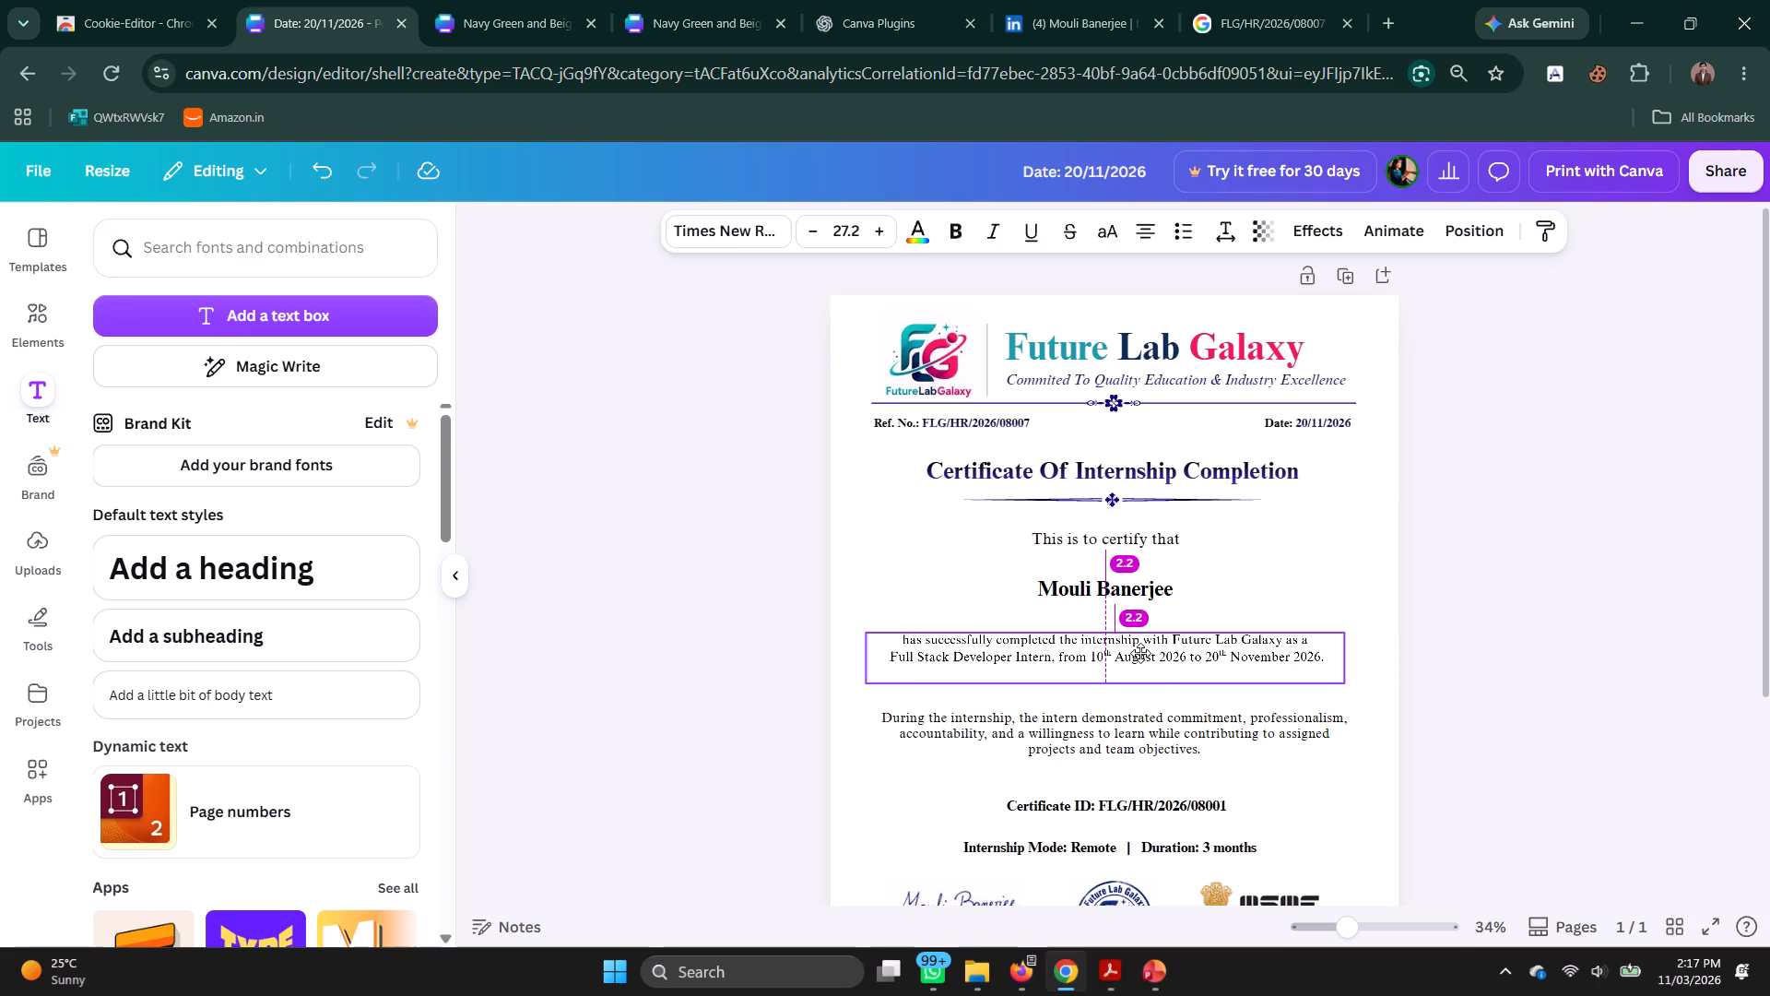
drag(1140, 653, 1149, 650)
click(1673, 566)
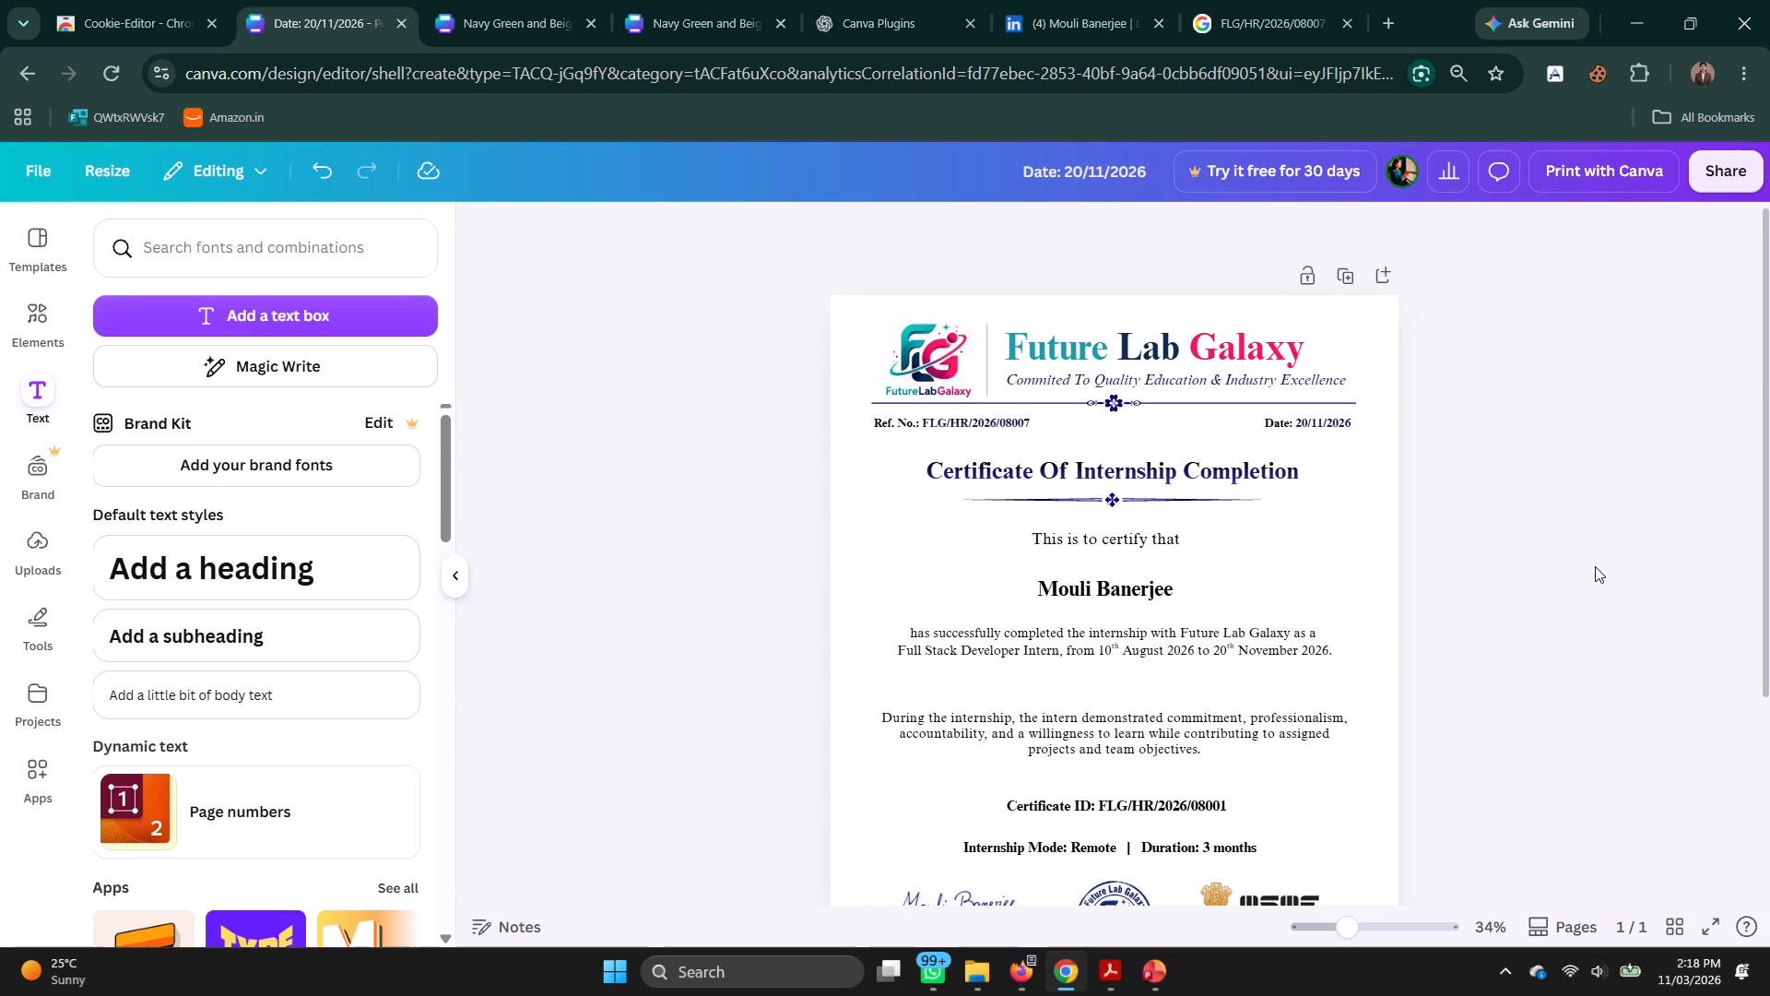
Move the "During the internship" paragraph up to just below the "has successfully completed" paragraph.
scroll(1595, 566, down, 1)
drag(1128, 626, 1130, 619)
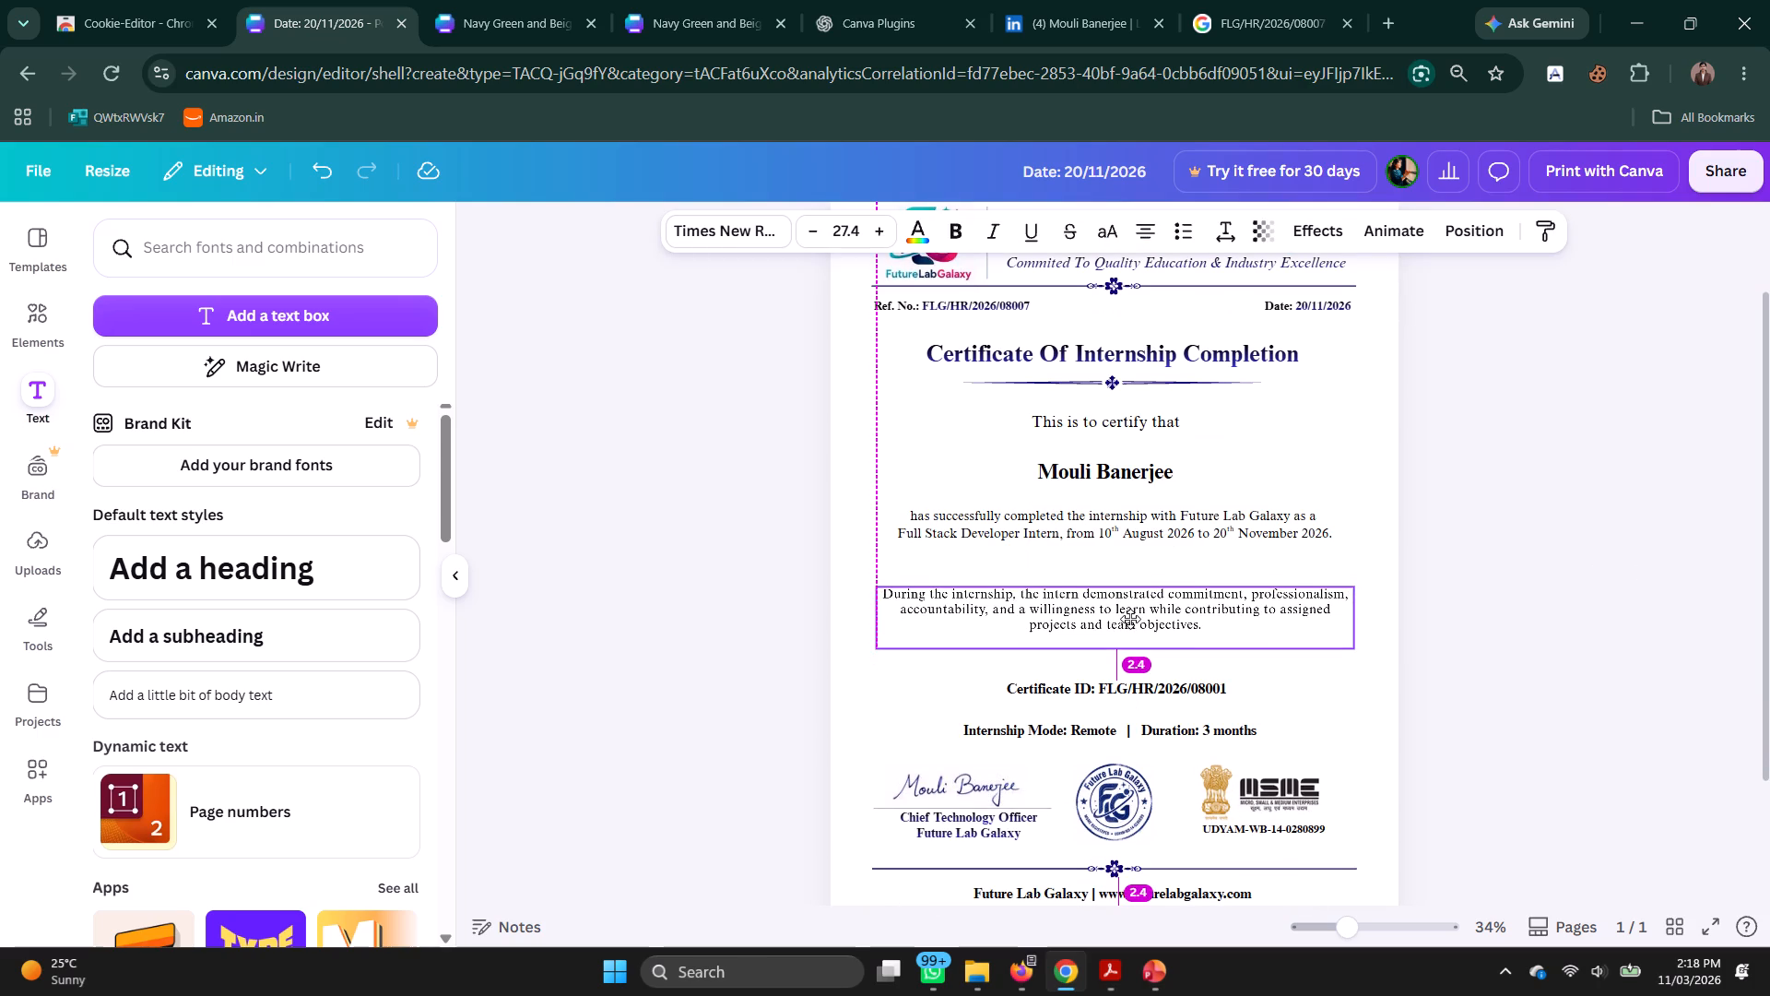
drag(1130, 619, 1136, 599)
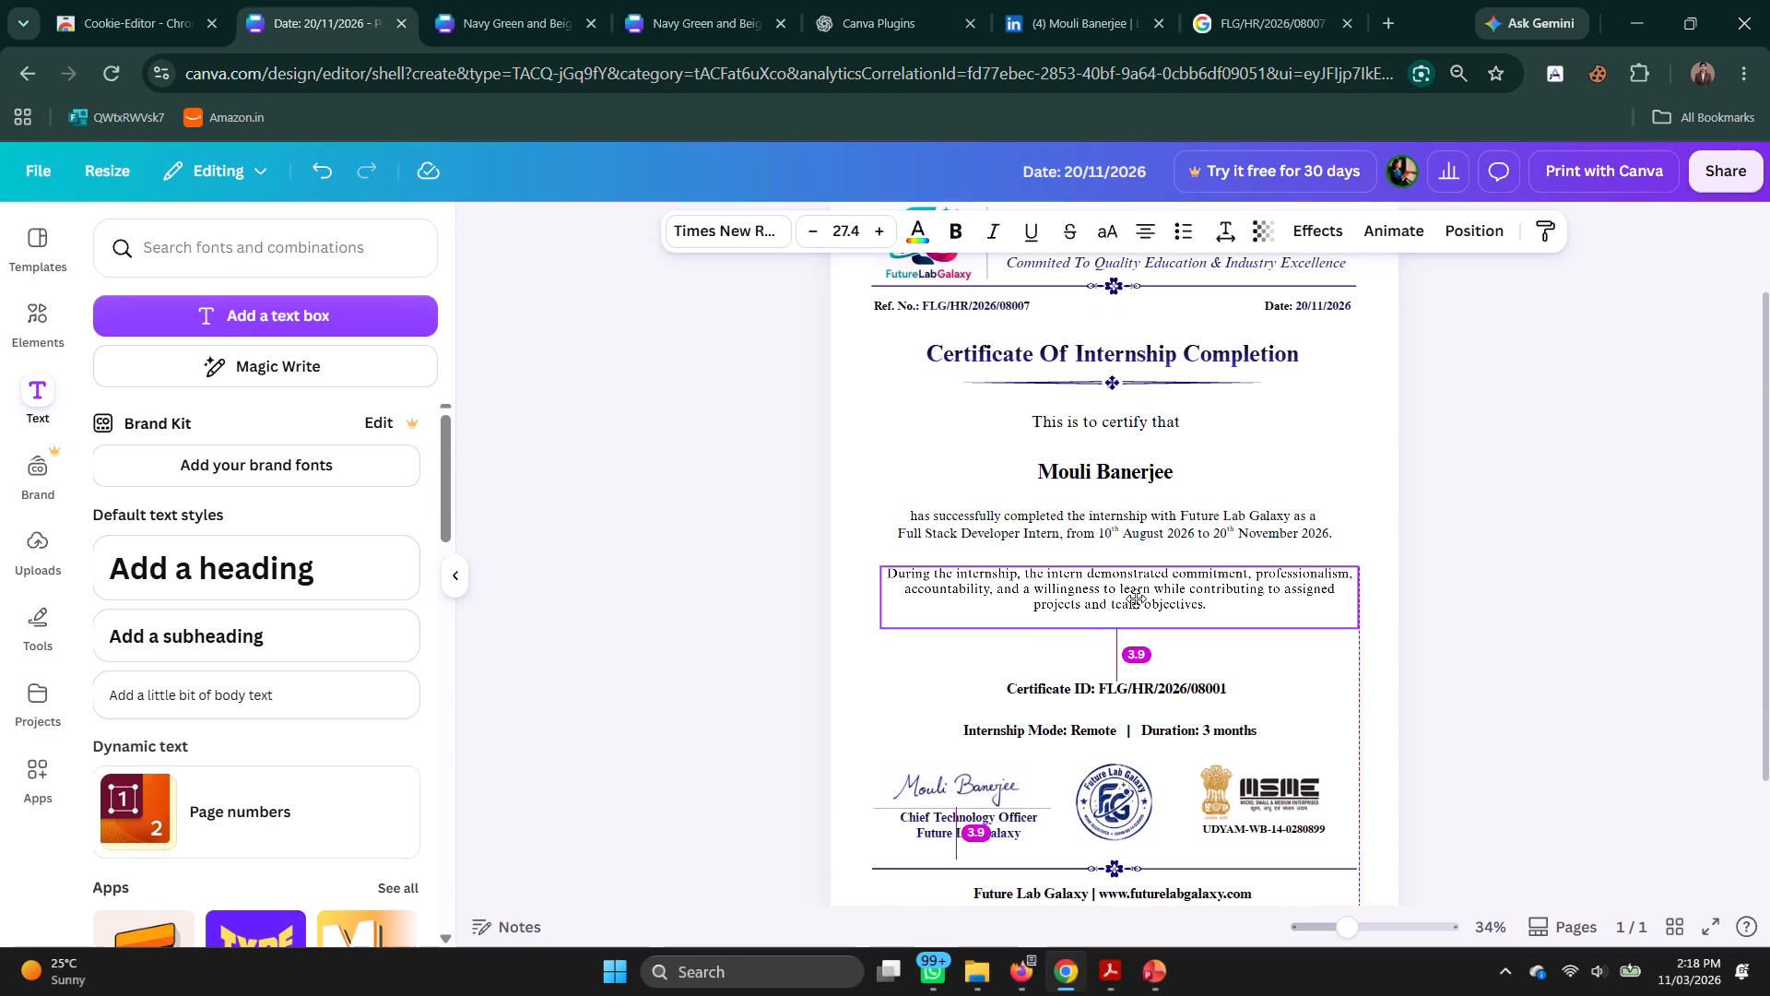
drag(1136, 599, 1133, 599)
click(1518, 537)
Move the Certificate ID line up, closer to the "During the internship" paragraph.
scroll(1518, 537, down, 2)
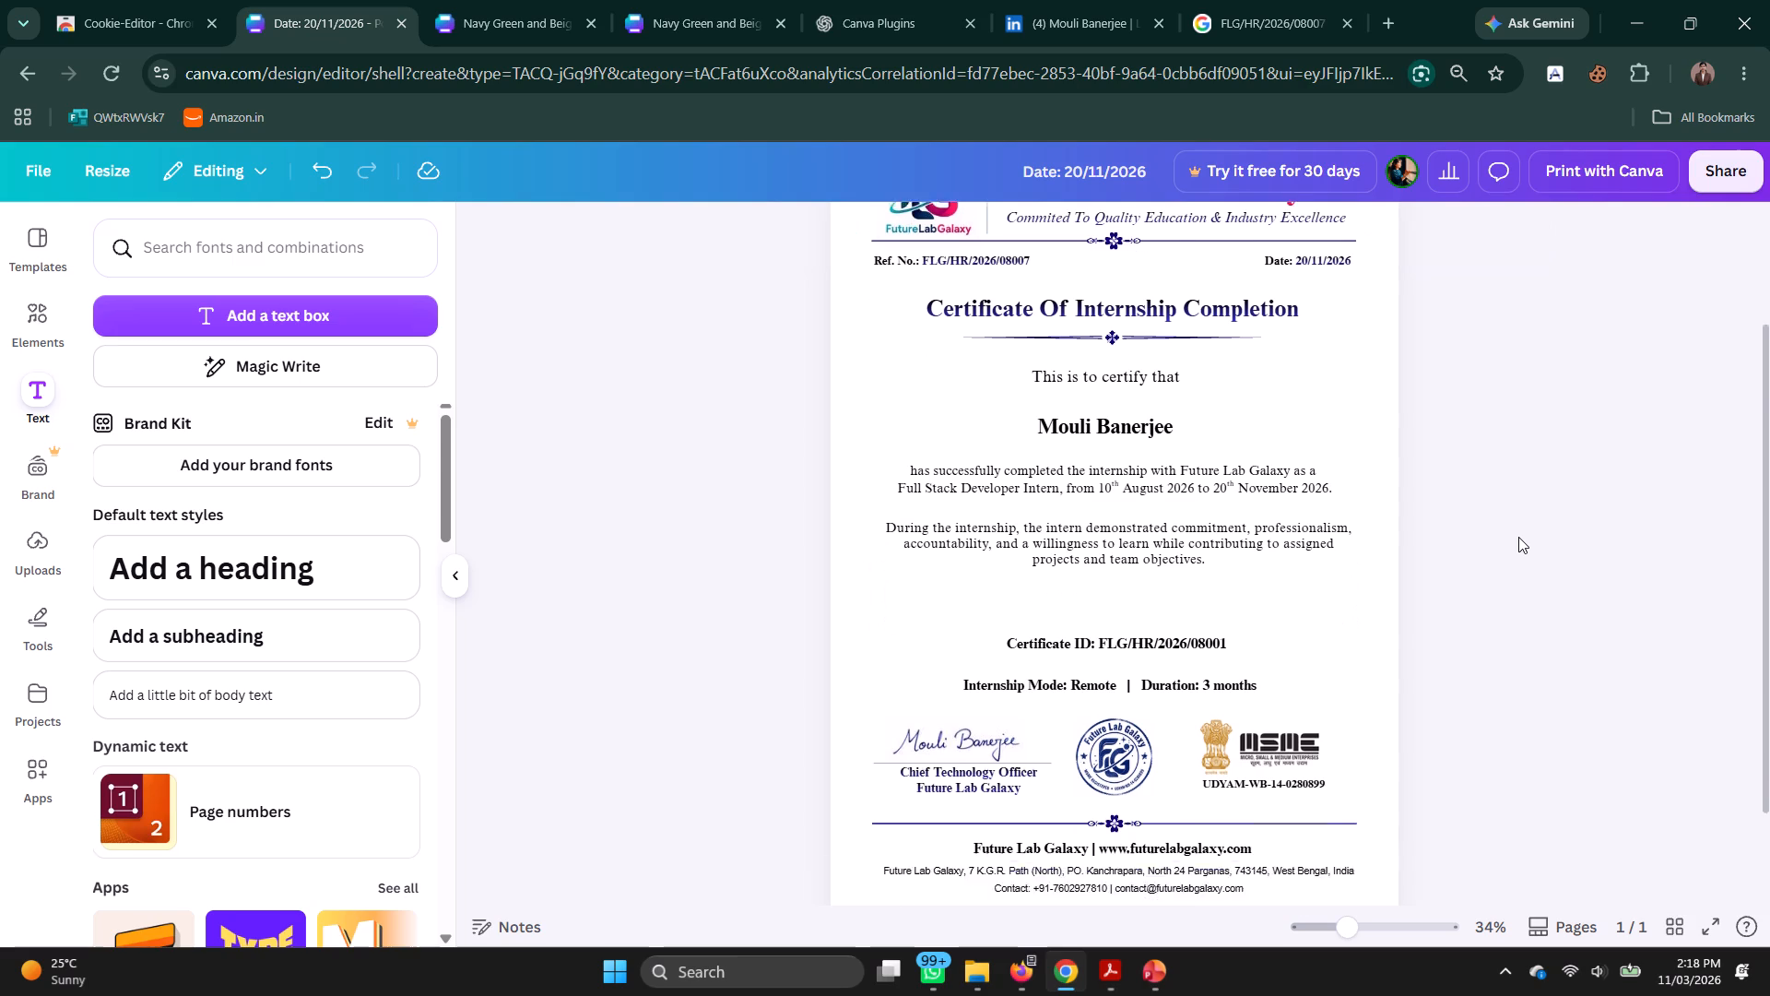
scroll(1518, 537, up, 1)
drag(1170, 650, 1174, 622)
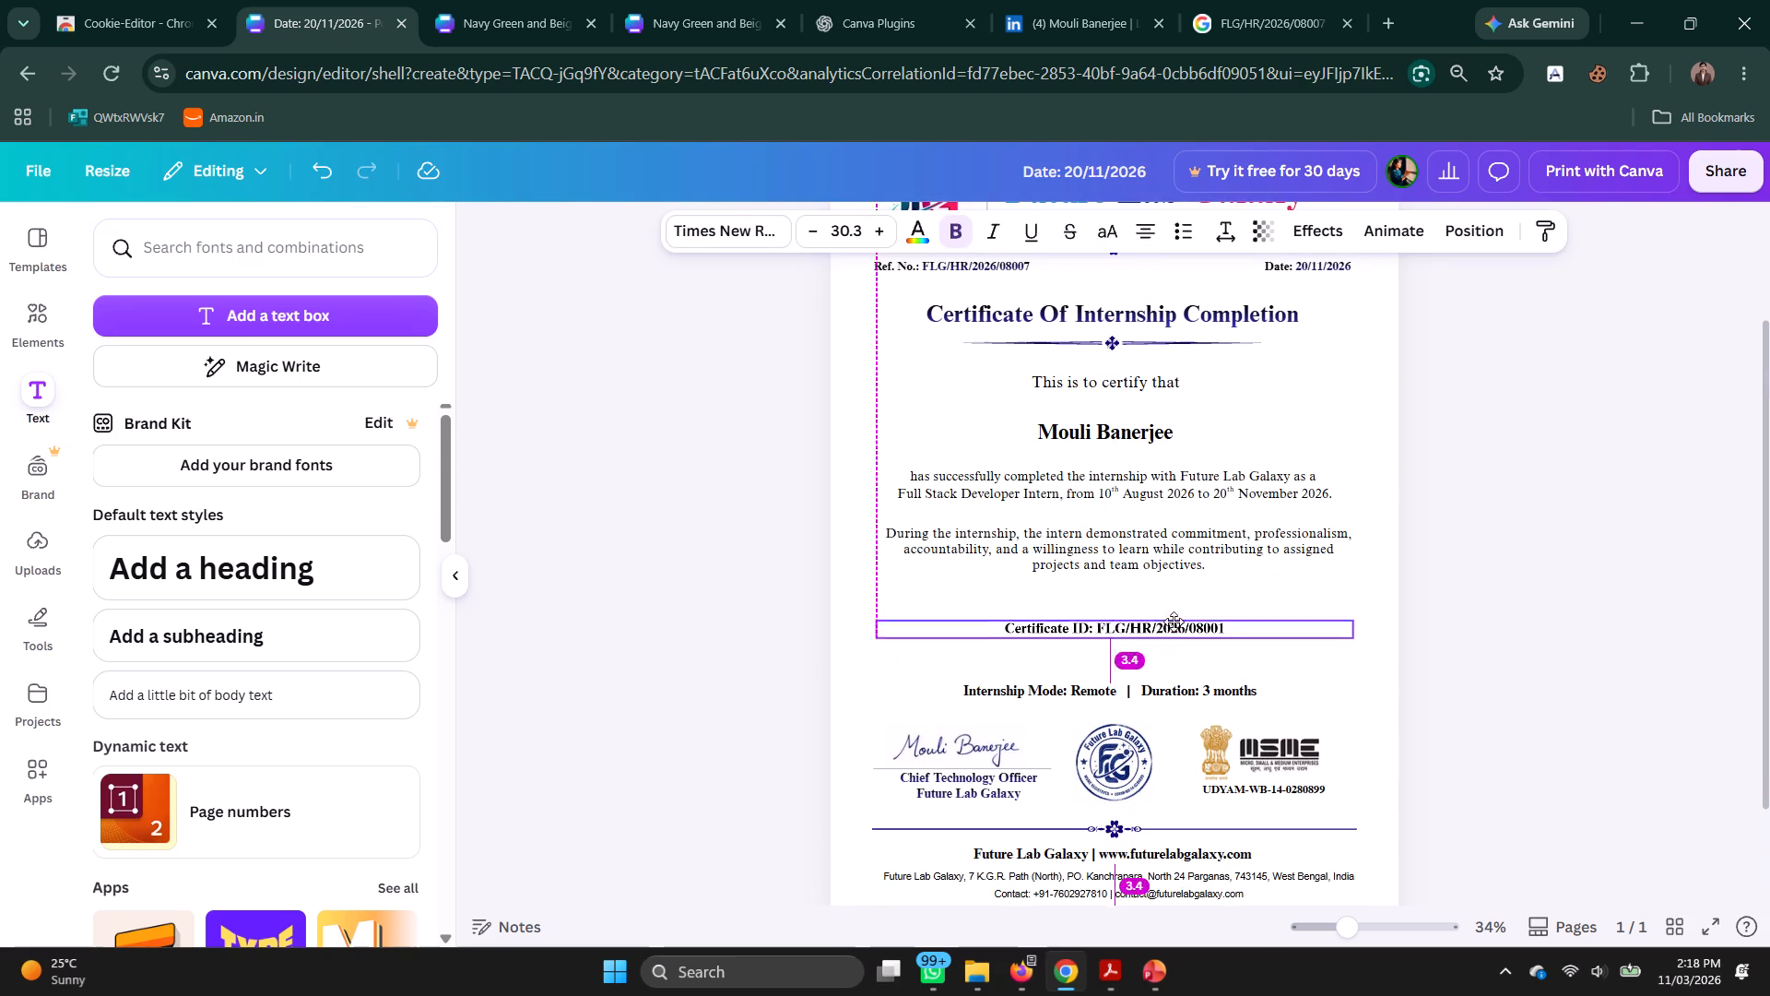
drag(1174, 622, 1169, 617)
Move the "Internship Mode: Remote | Duration: 3 months" line up, closer below the Certificate ID line.
drag(1169, 690, 1169, 689)
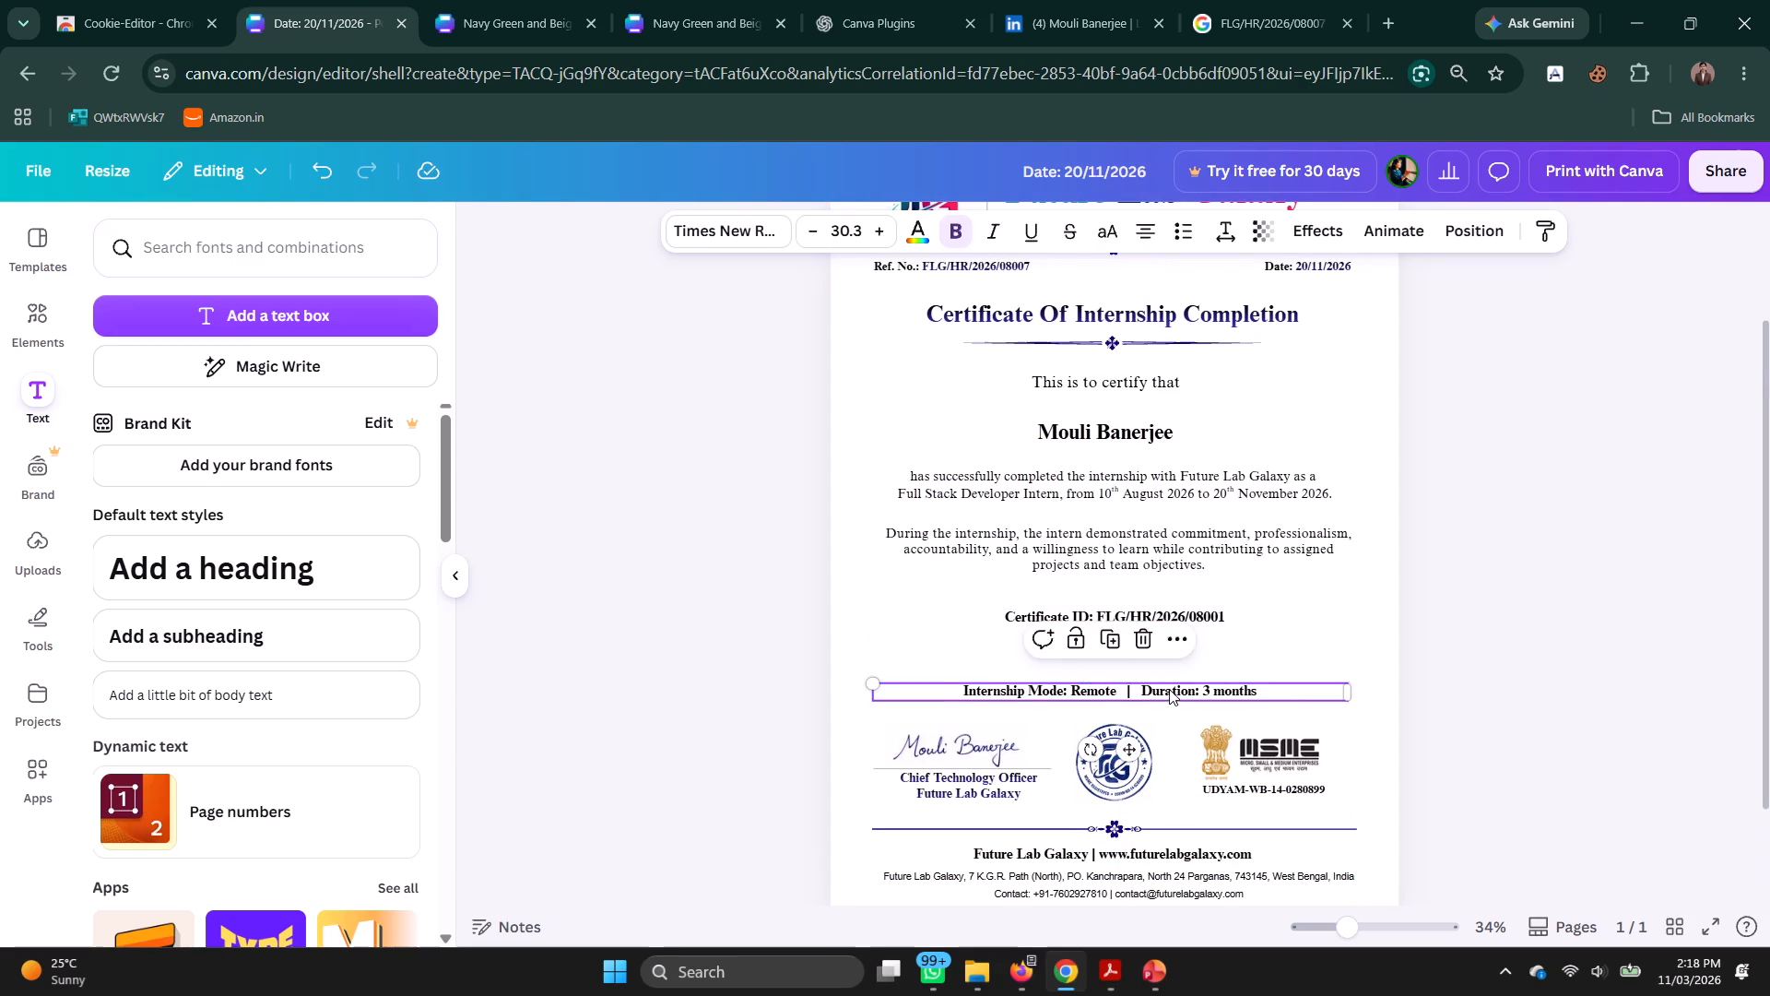
drag(1169, 689, 1174, 661)
click(1493, 588)
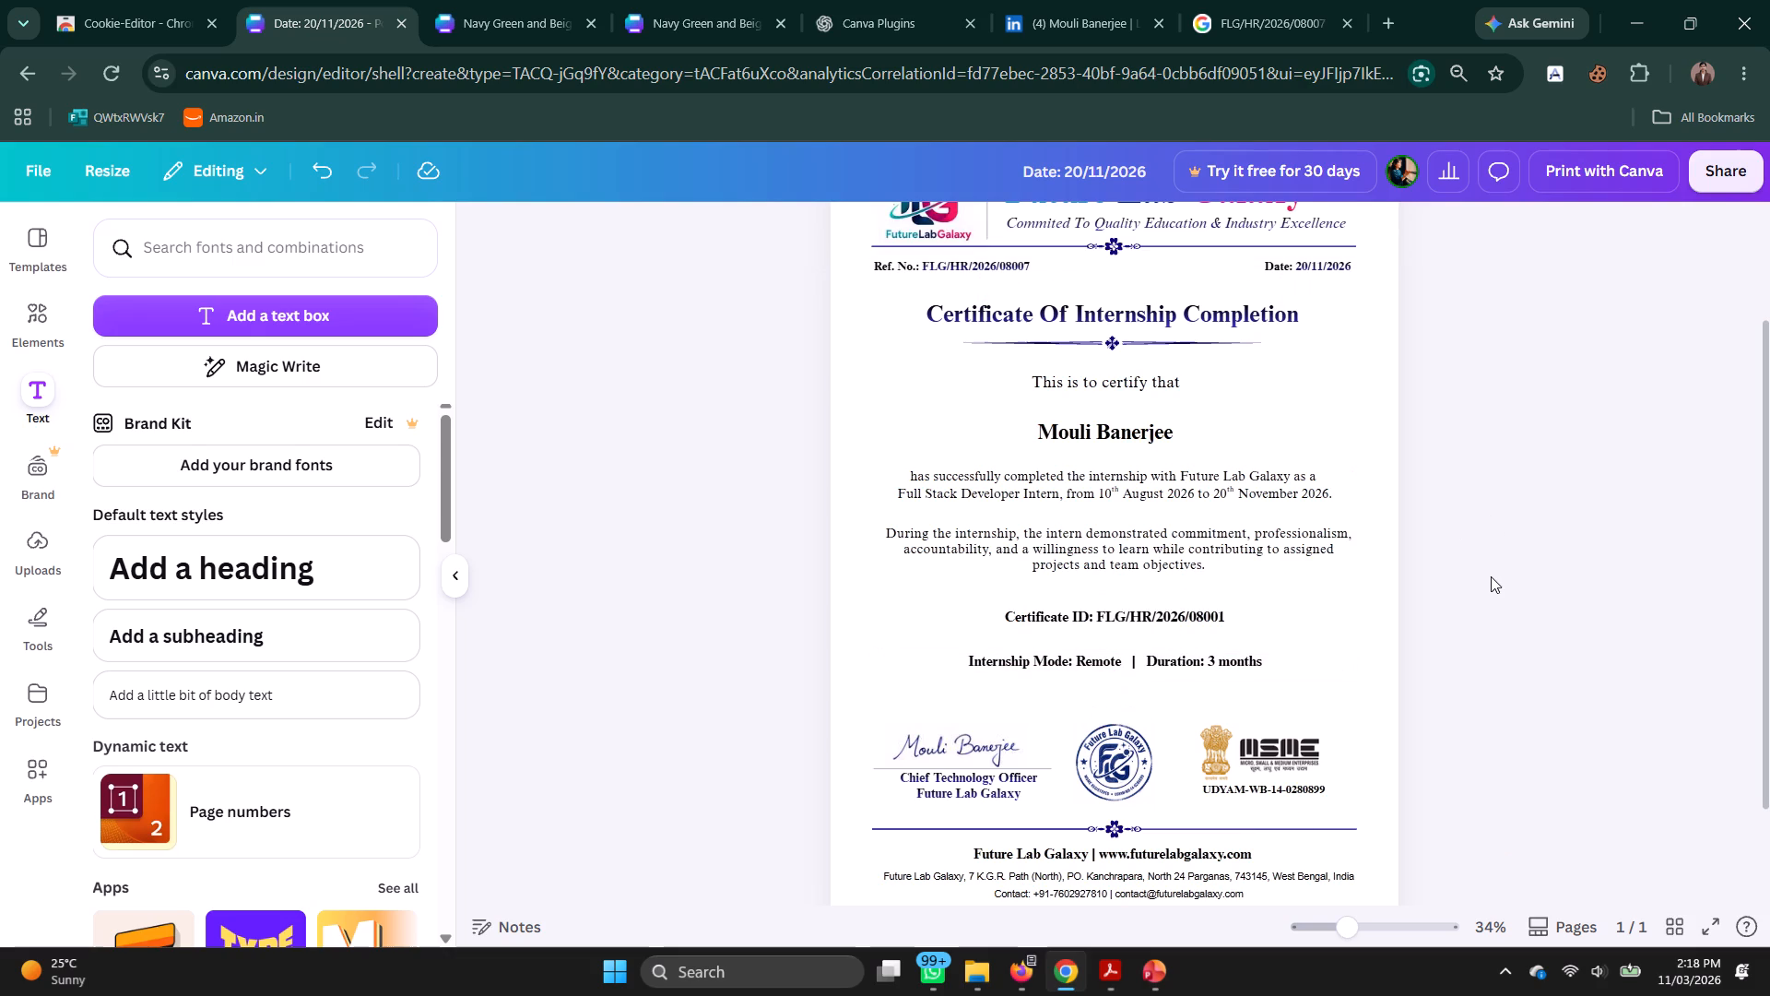
Make "Future Lab Galaxy" bold in the "has successfully completed the internship" paragraph.
scroll(1491, 576, up, 2)
scroll(1491, 576, down, 4)
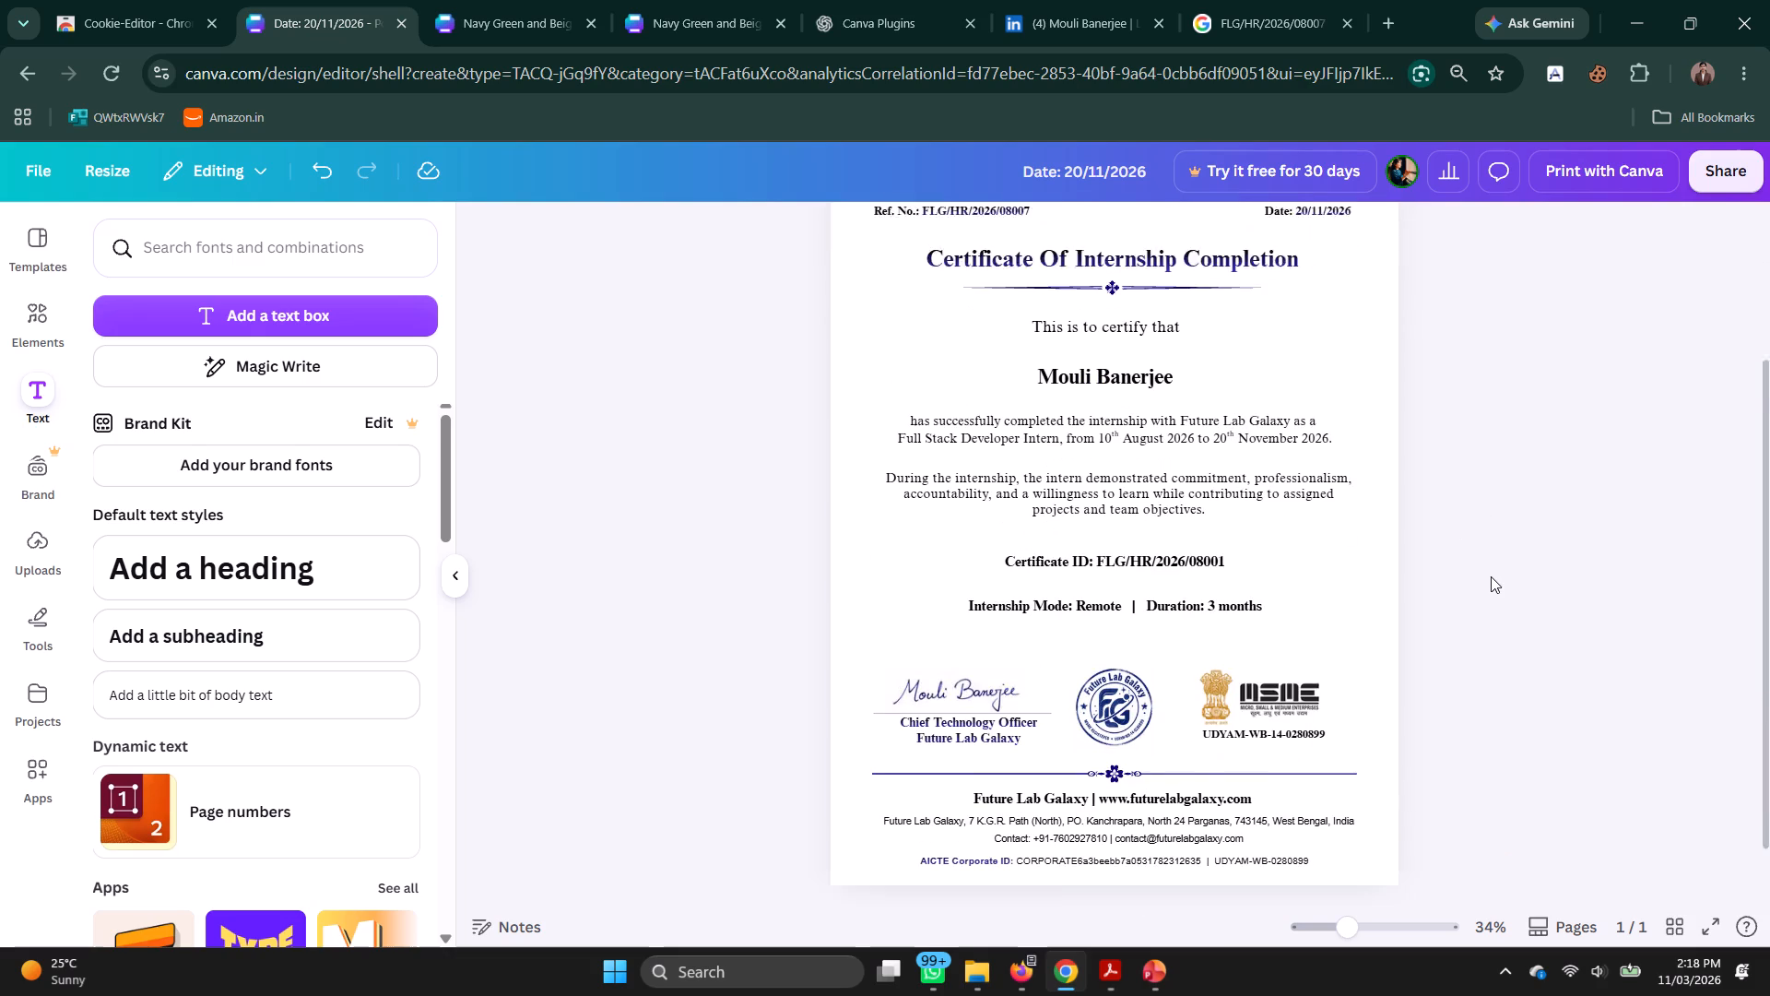
scroll(1491, 576, down, 4)
scroll(1490, 574, up, 4)
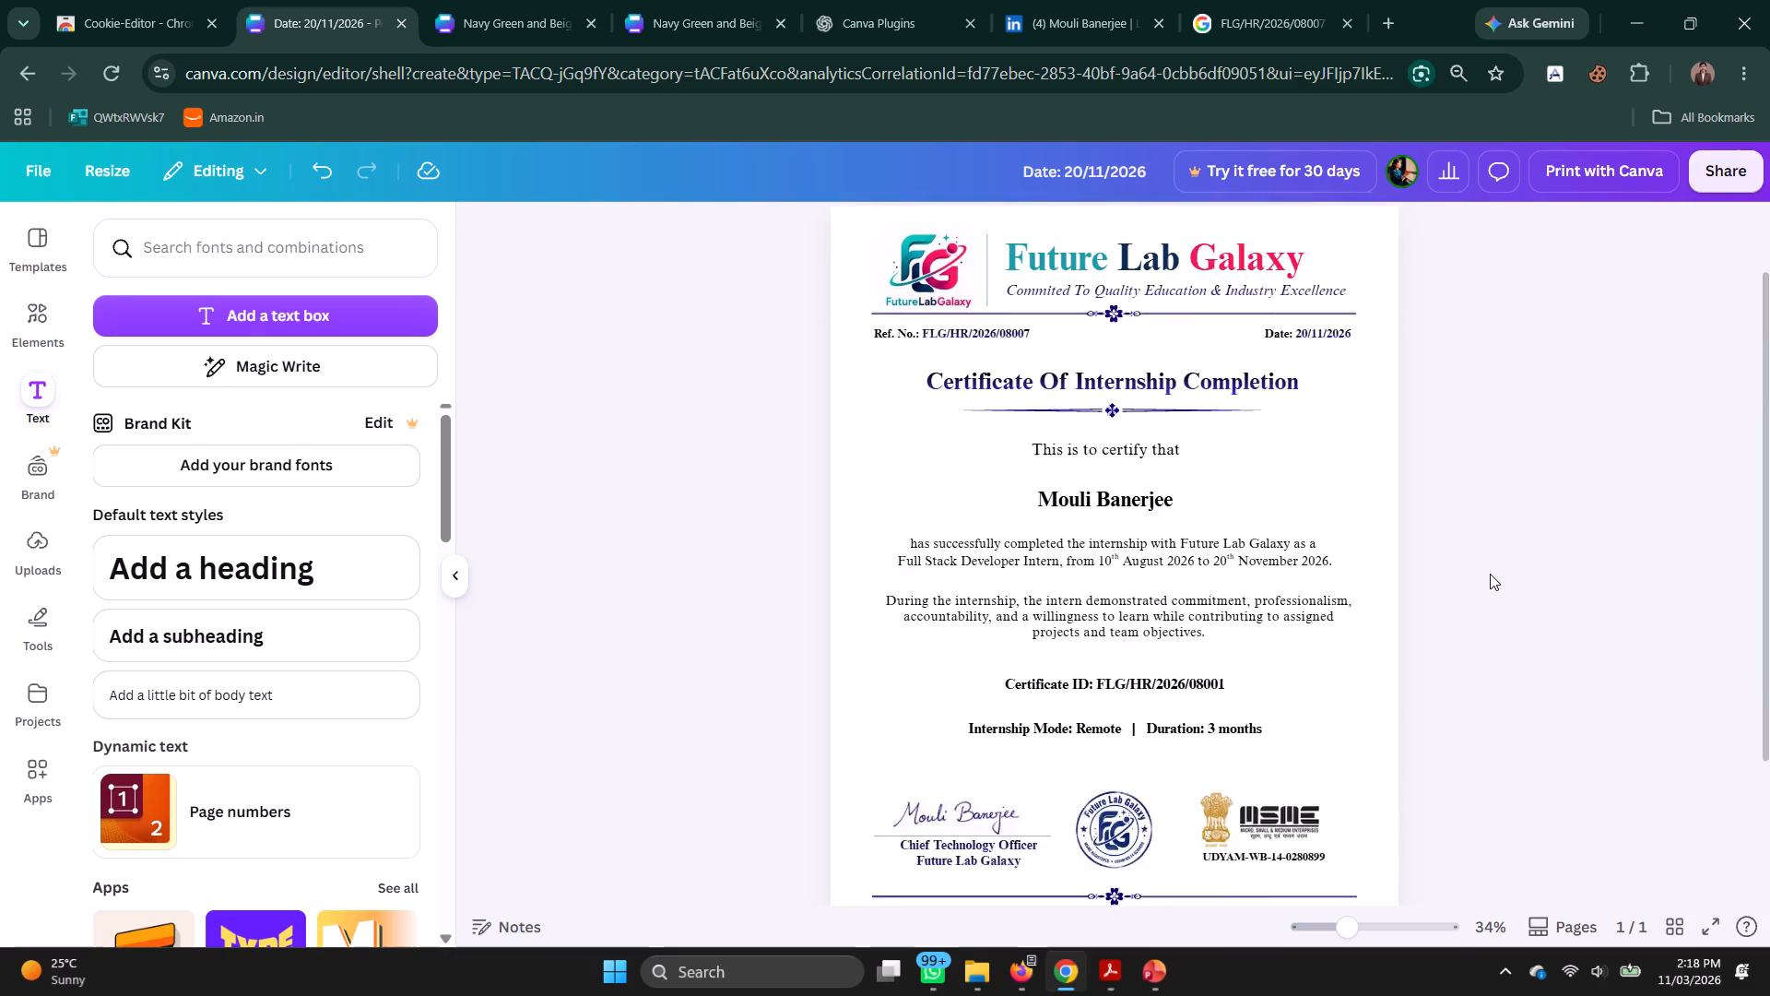
scroll(1490, 574, down, 5)
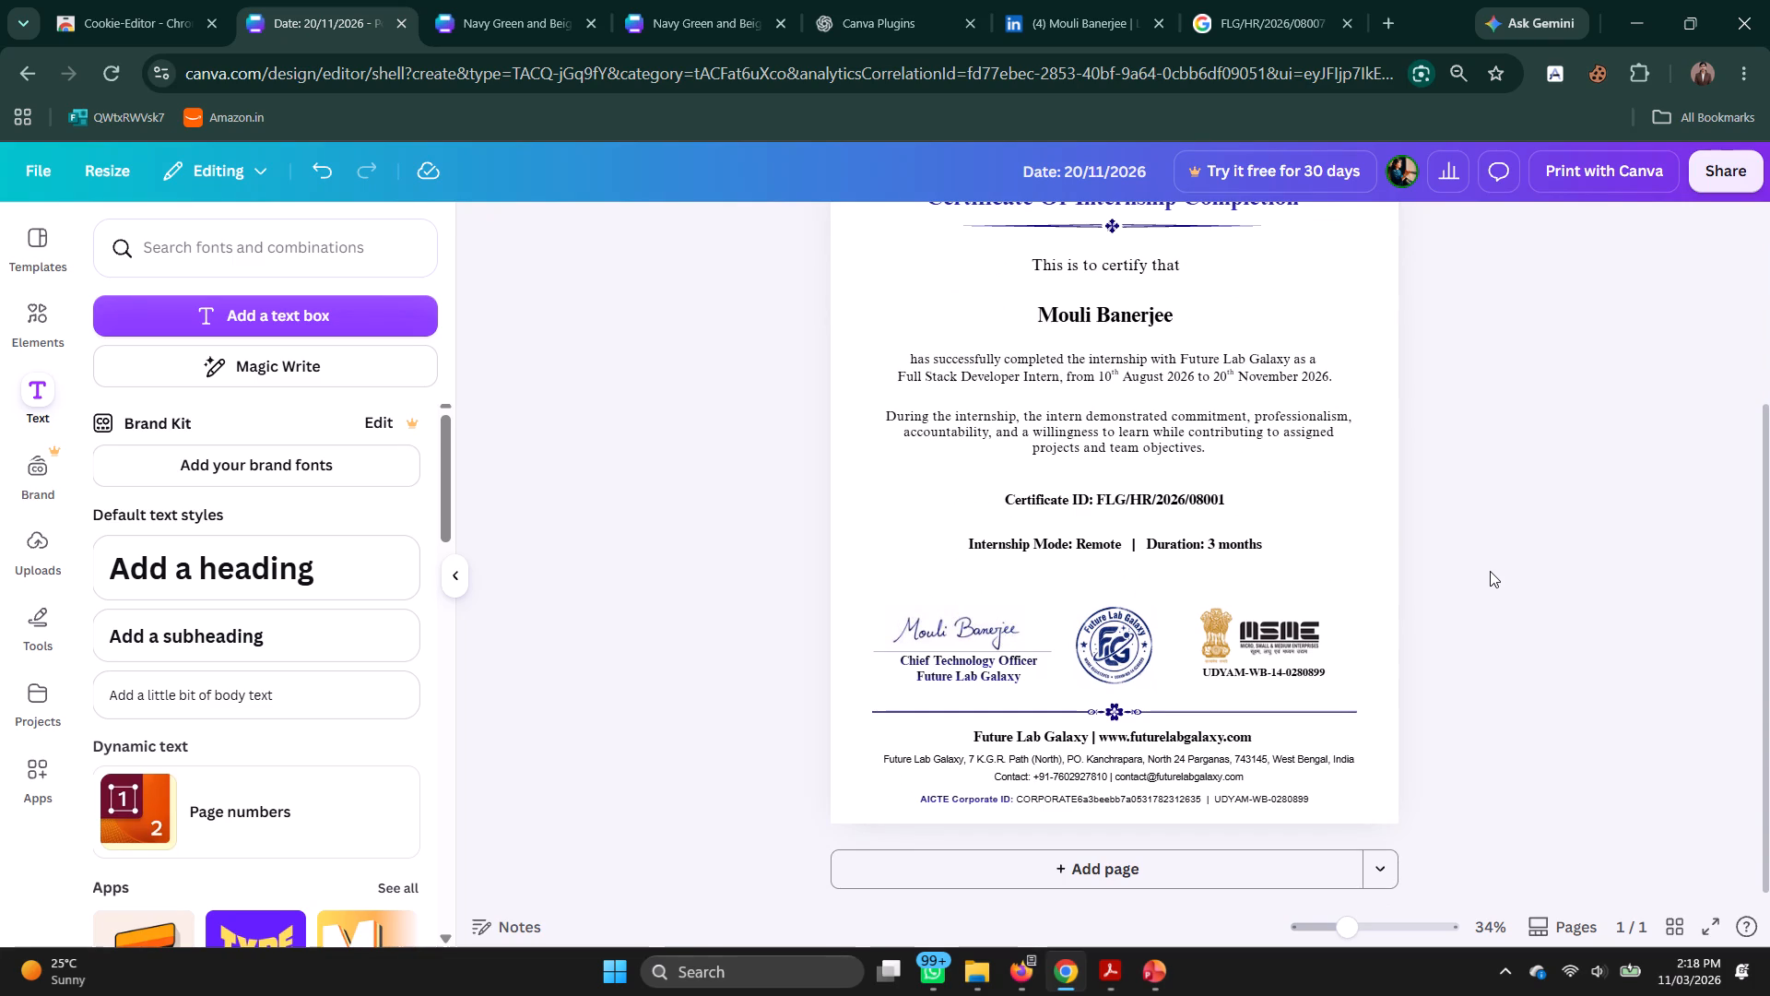
double_click(1202, 362)
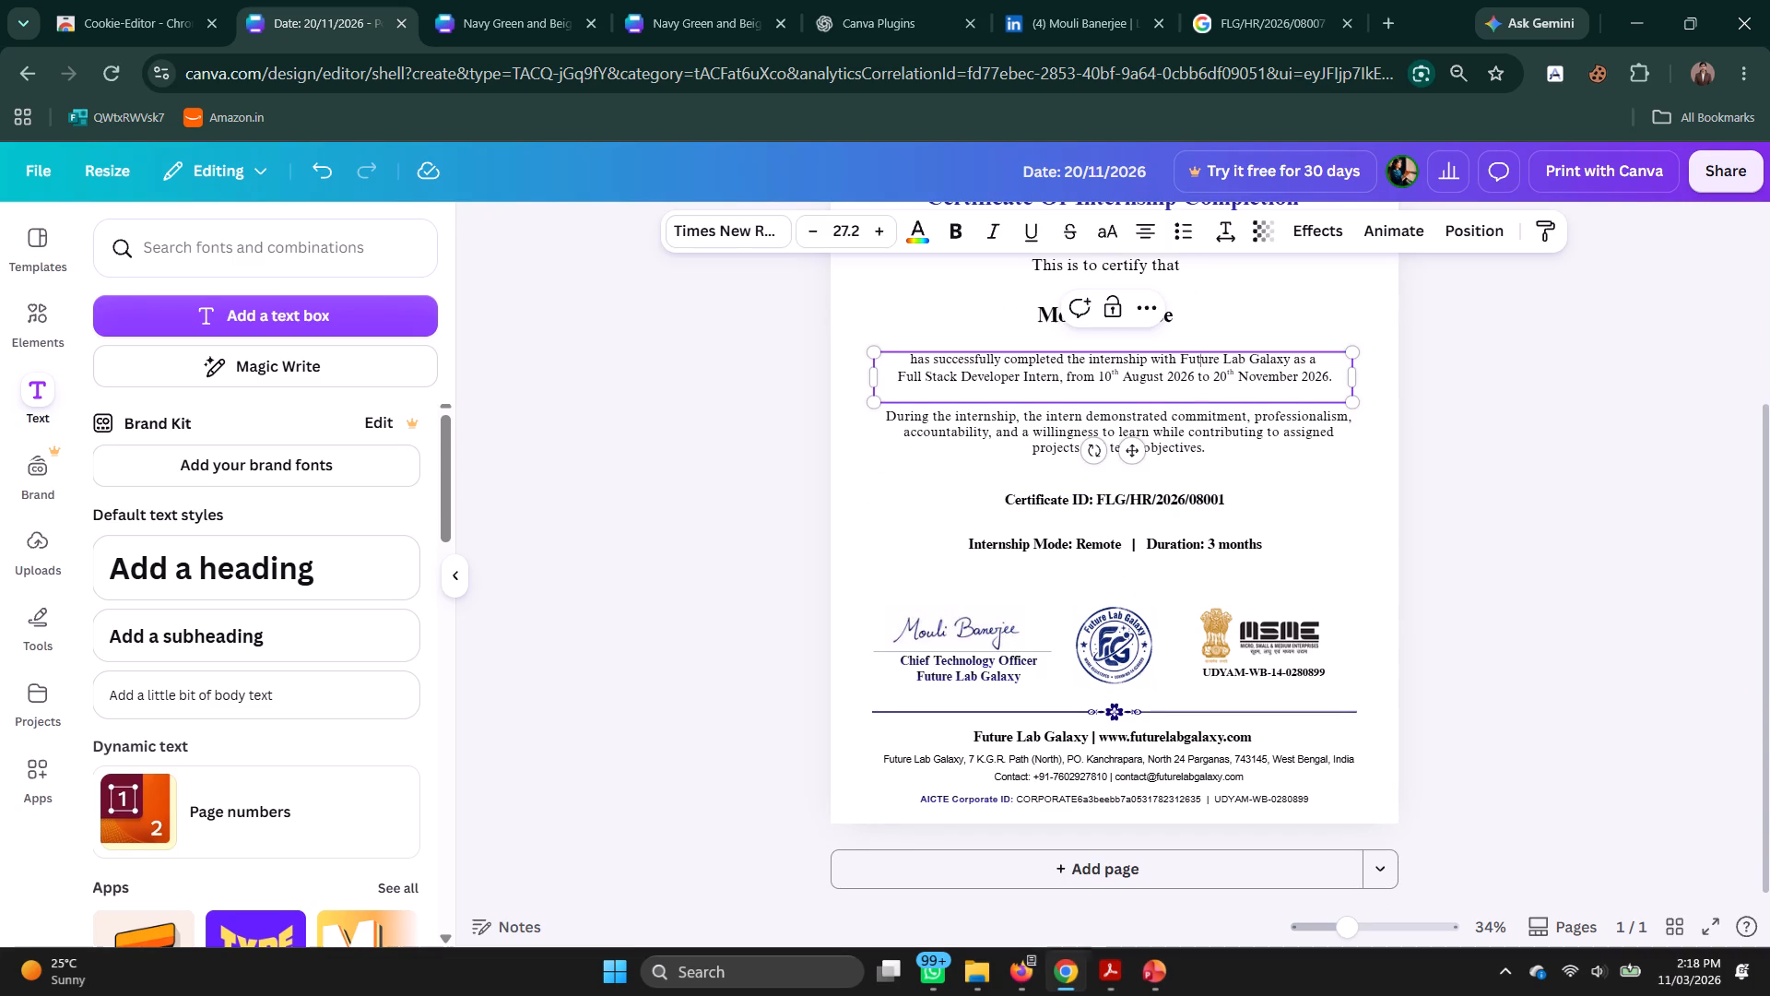
drag(1183, 363, 1273, 362)
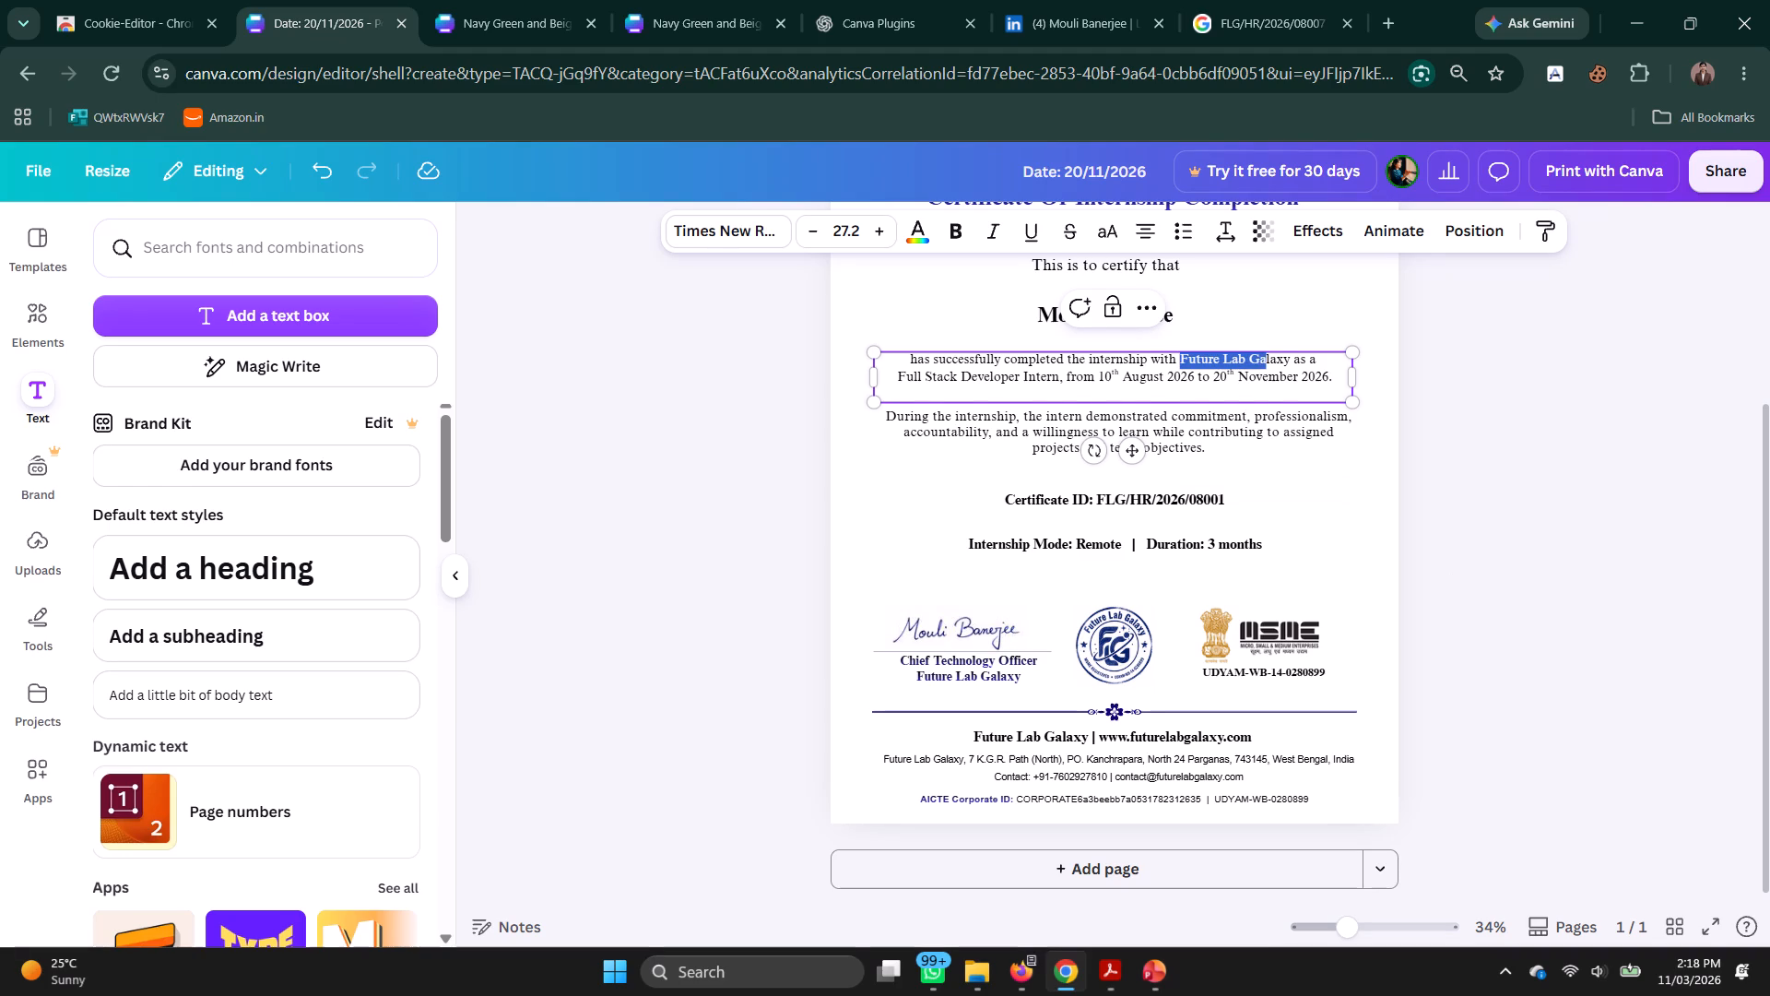
drag(1273, 362, 1288, 361)
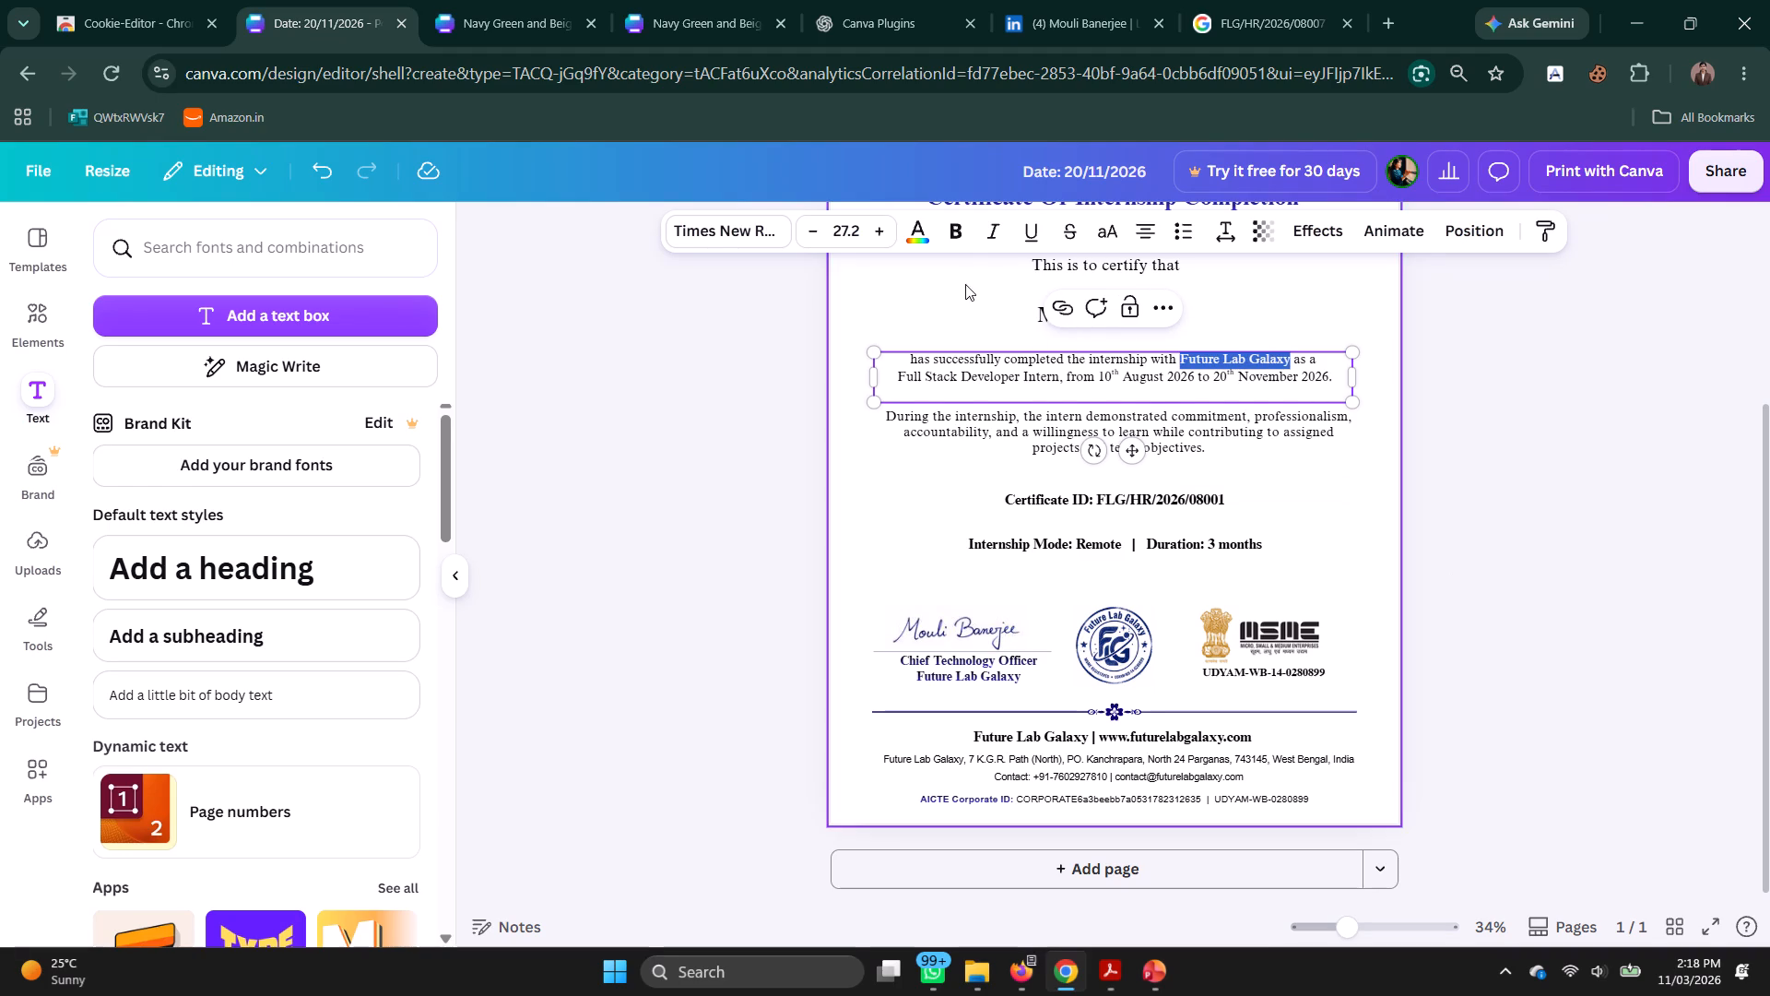
click(960, 241)
click(1542, 360)
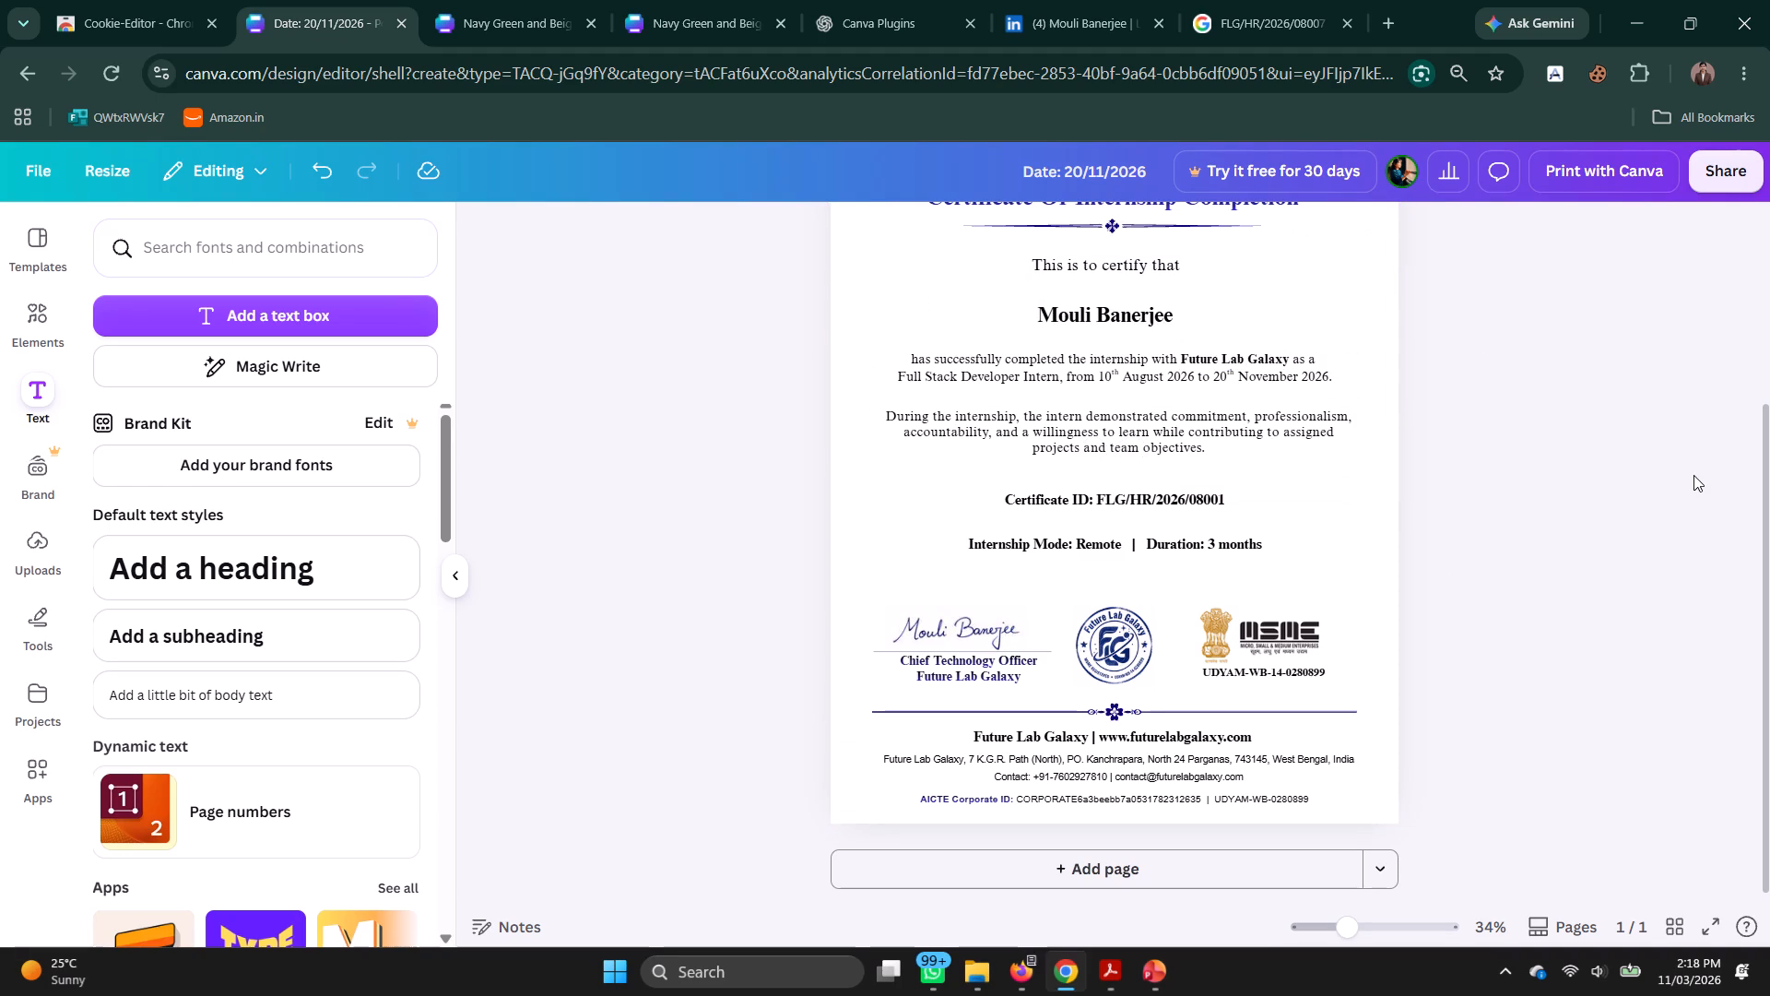
Make "Full Stack Developer Intern" bold in the "has successfully completed the internship" paragraph.
click(906, 378)
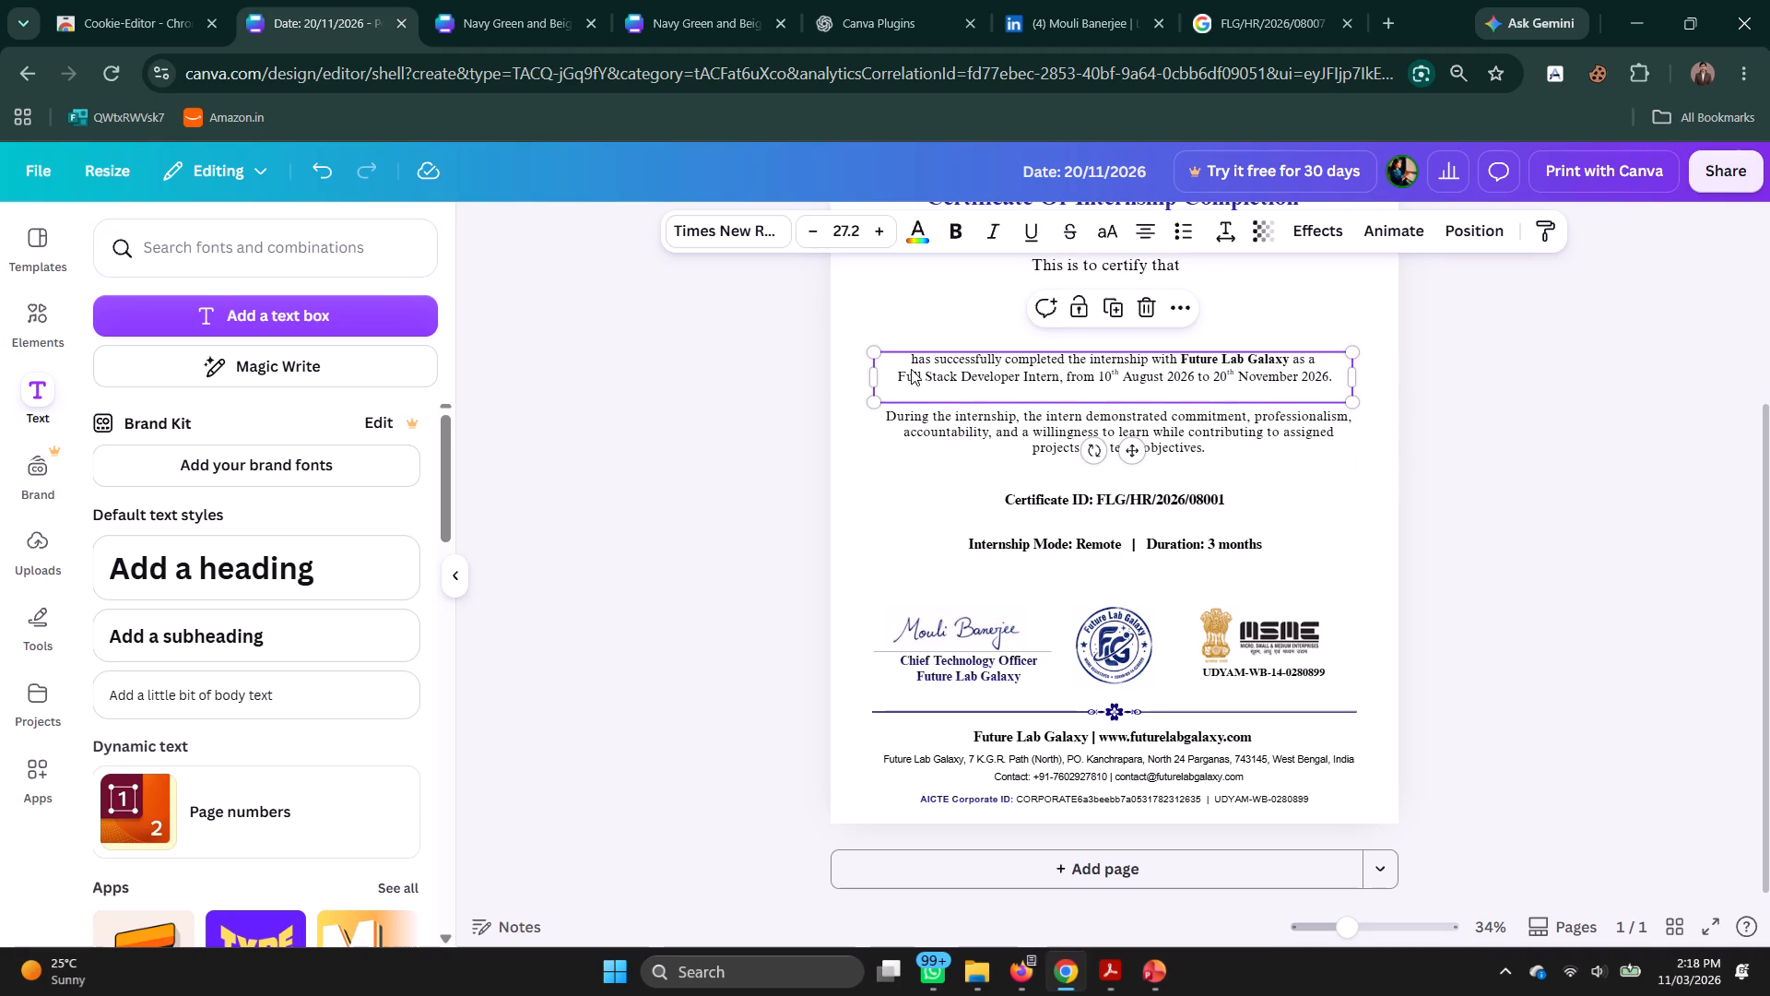
click(912, 366)
drag(901, 378, 1056, 374)
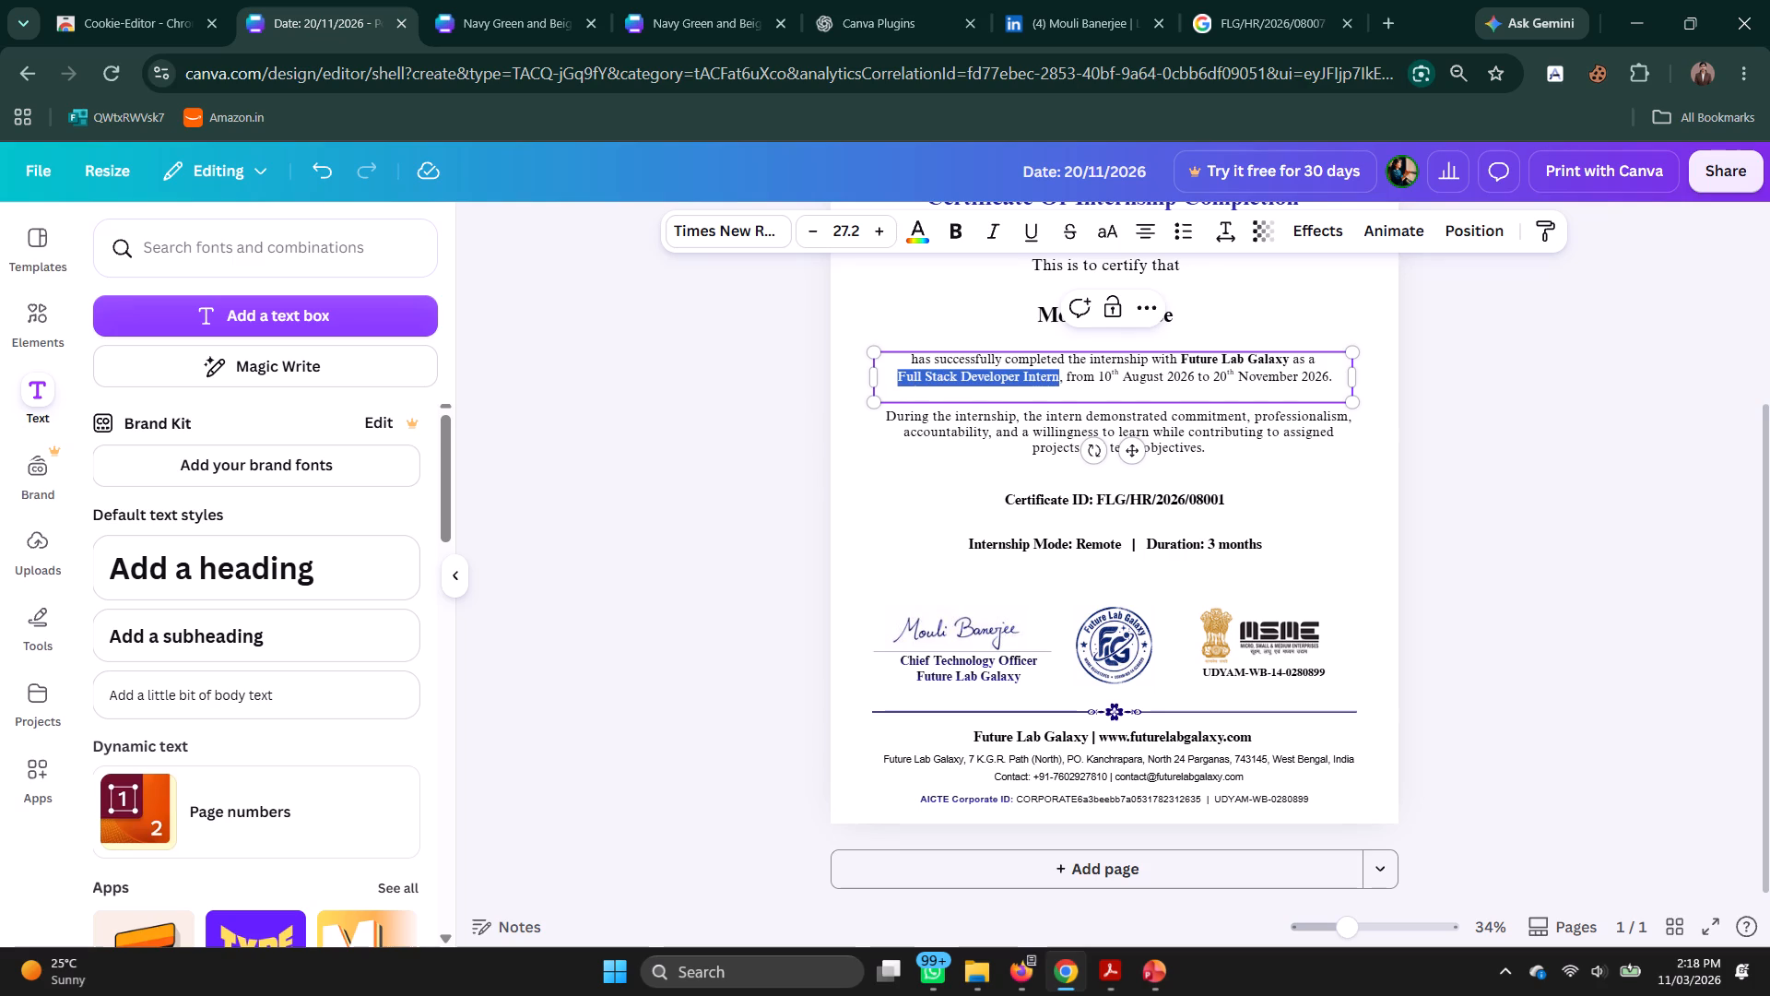
drag(1056, 374, 1058, 375)
click(951, 236)
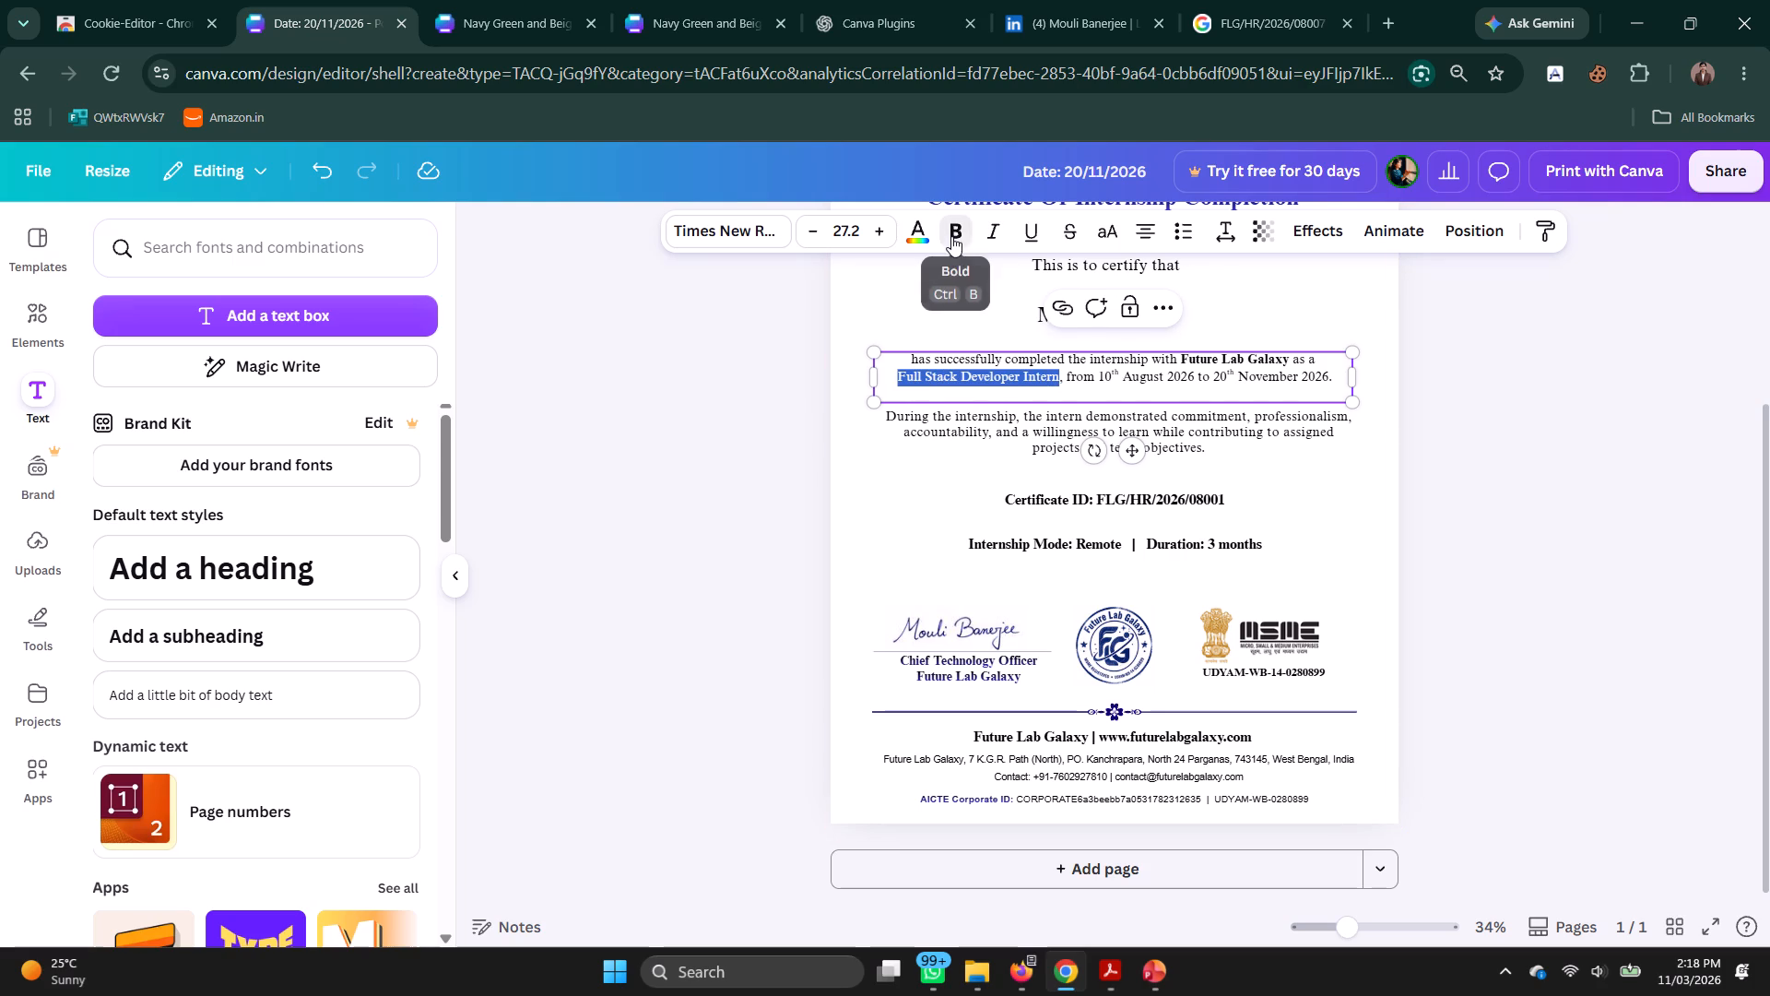
click(1523, 398)
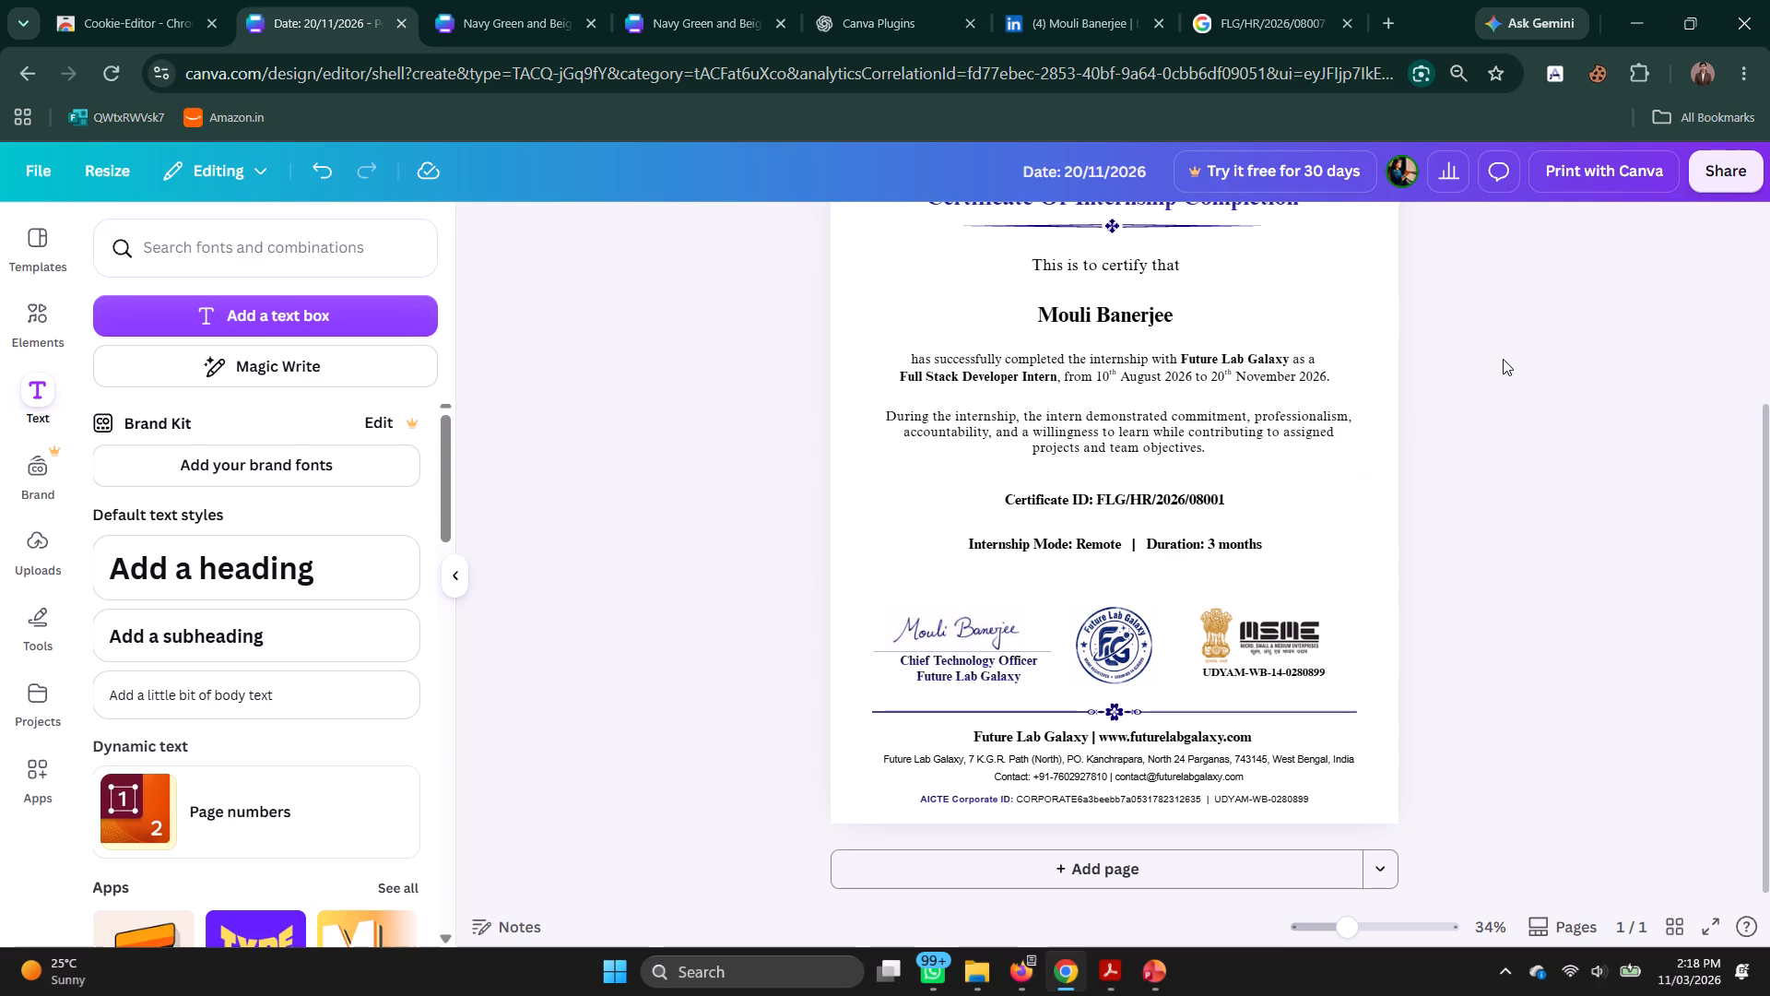
Change the recipient name's text colour to the pinkish red from the Future Lab Galaxy logo's photo colours.
click(1042, 308)
click(1054, 315)
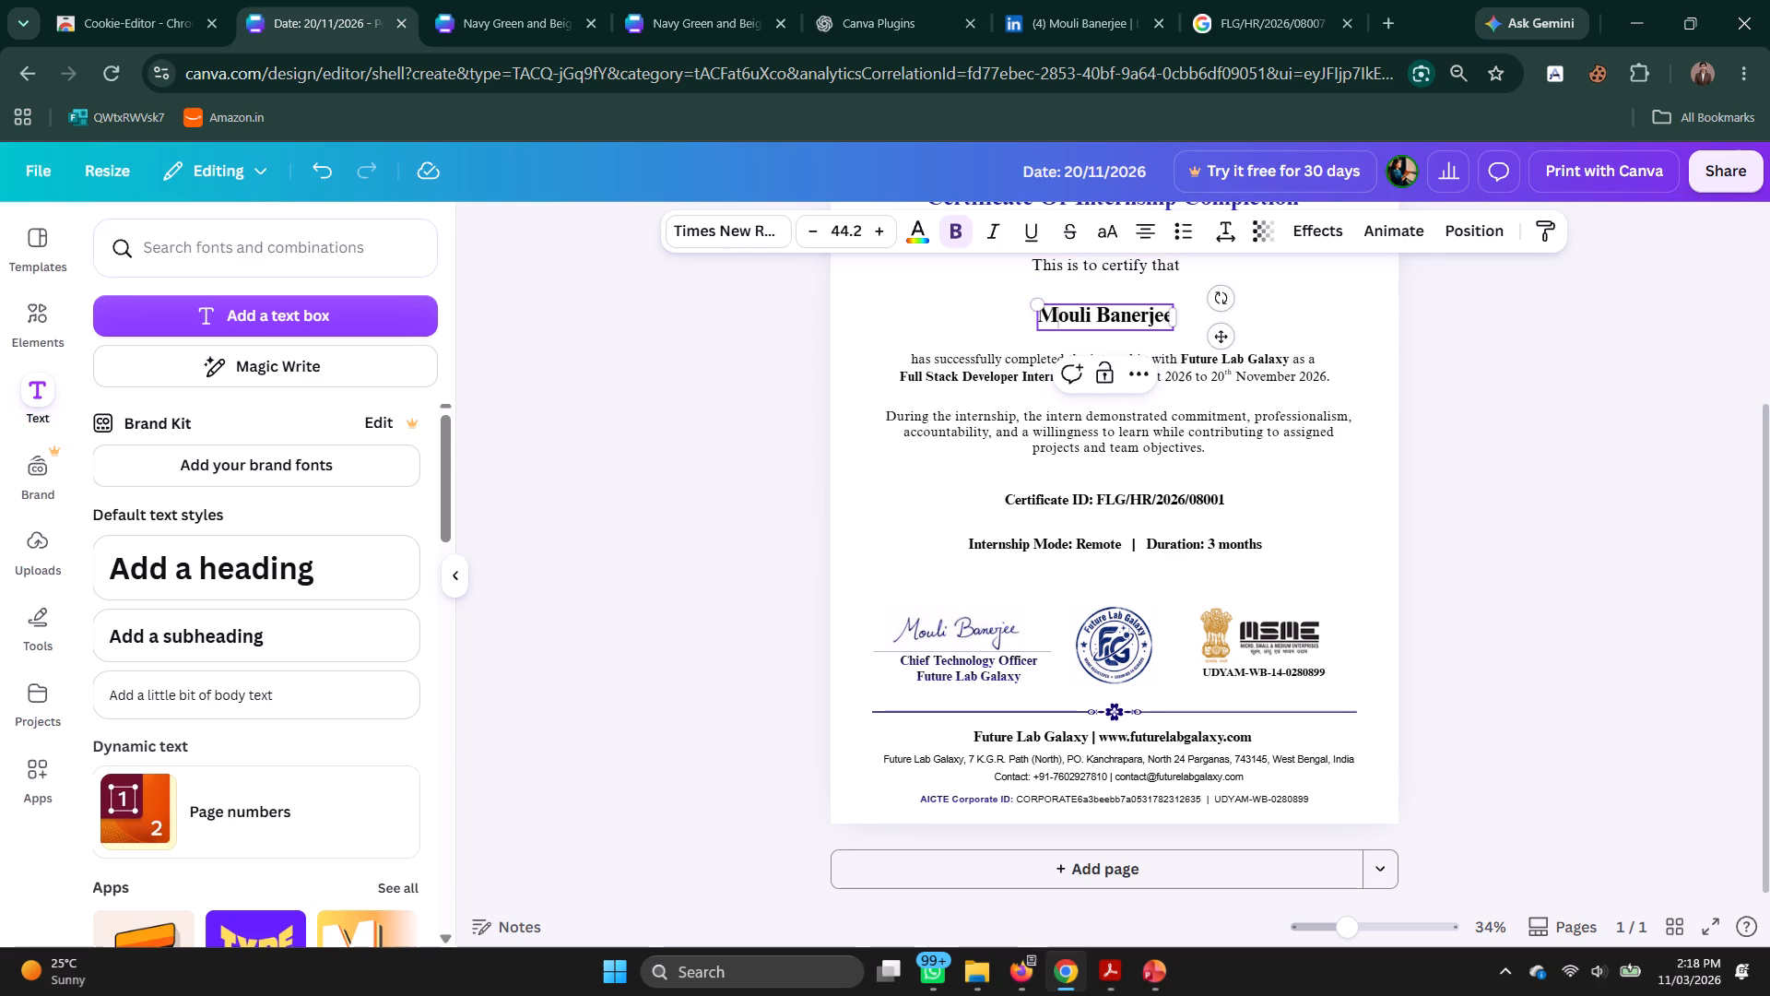
drag(1048, 312, 1170, 323)
drag(1048, 317, 1086, 317)
drag(1045, 319, 1175, 314)
click(1177, 314)
click(1120, 313)
key(ctrl+a)
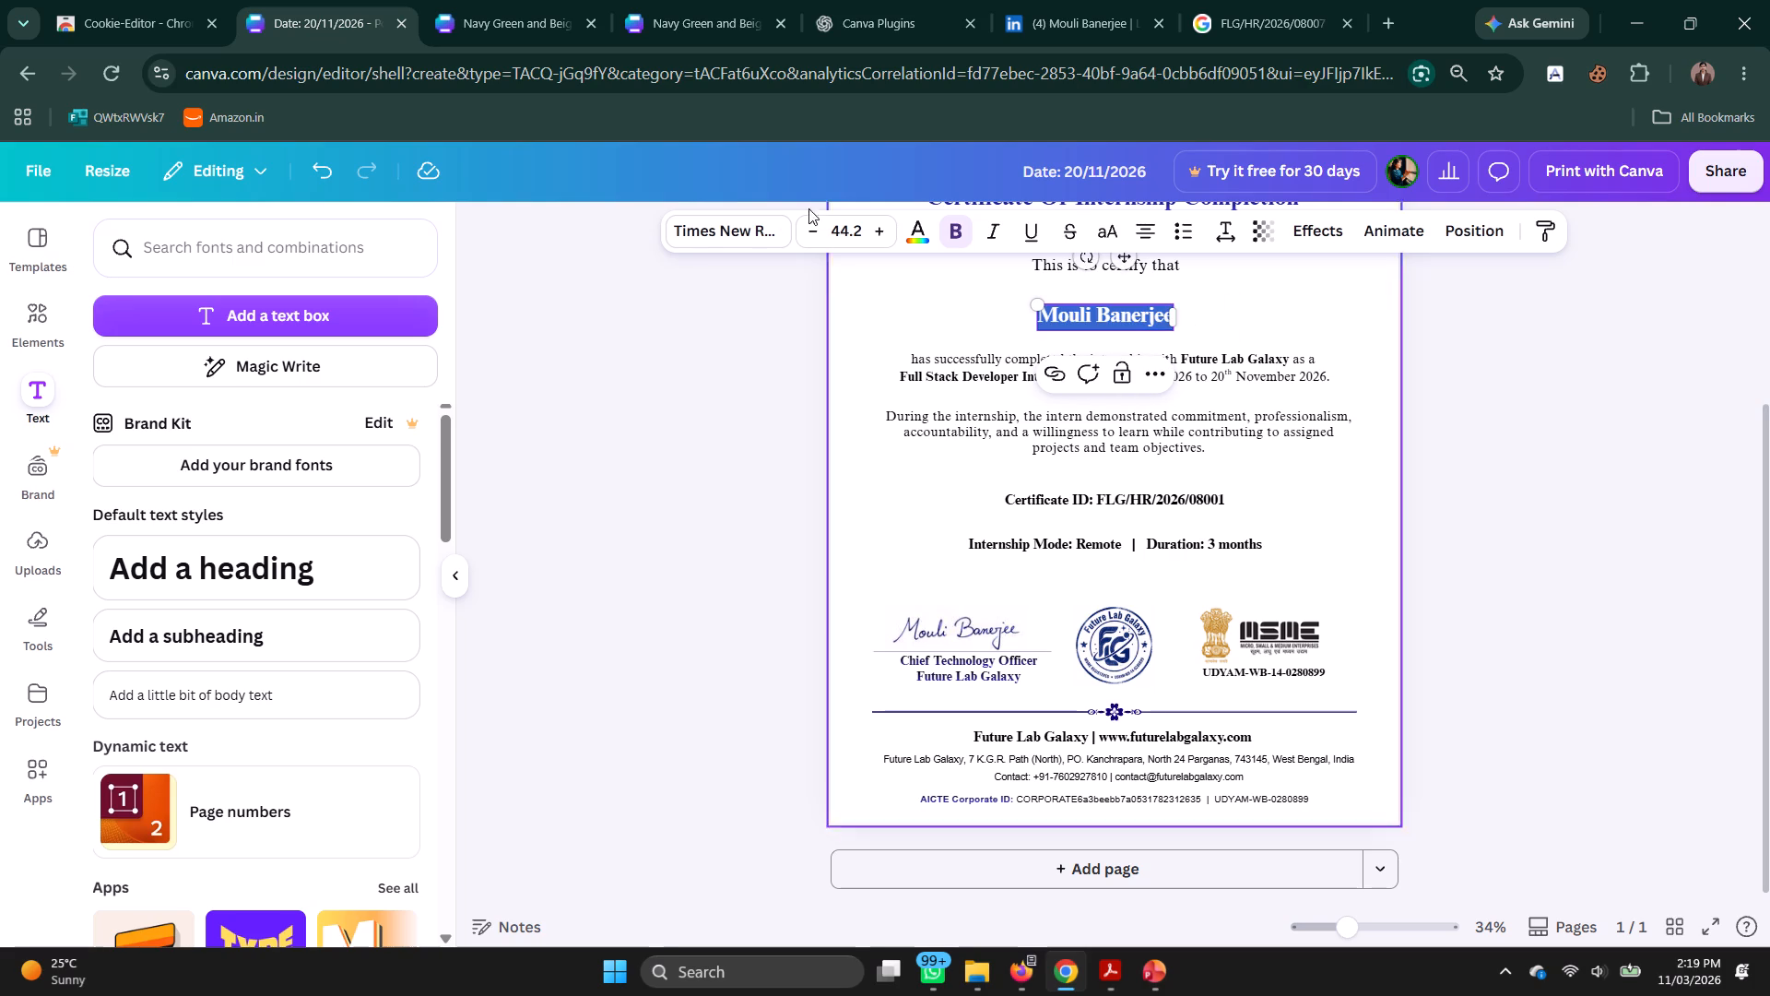
click(925, 231)
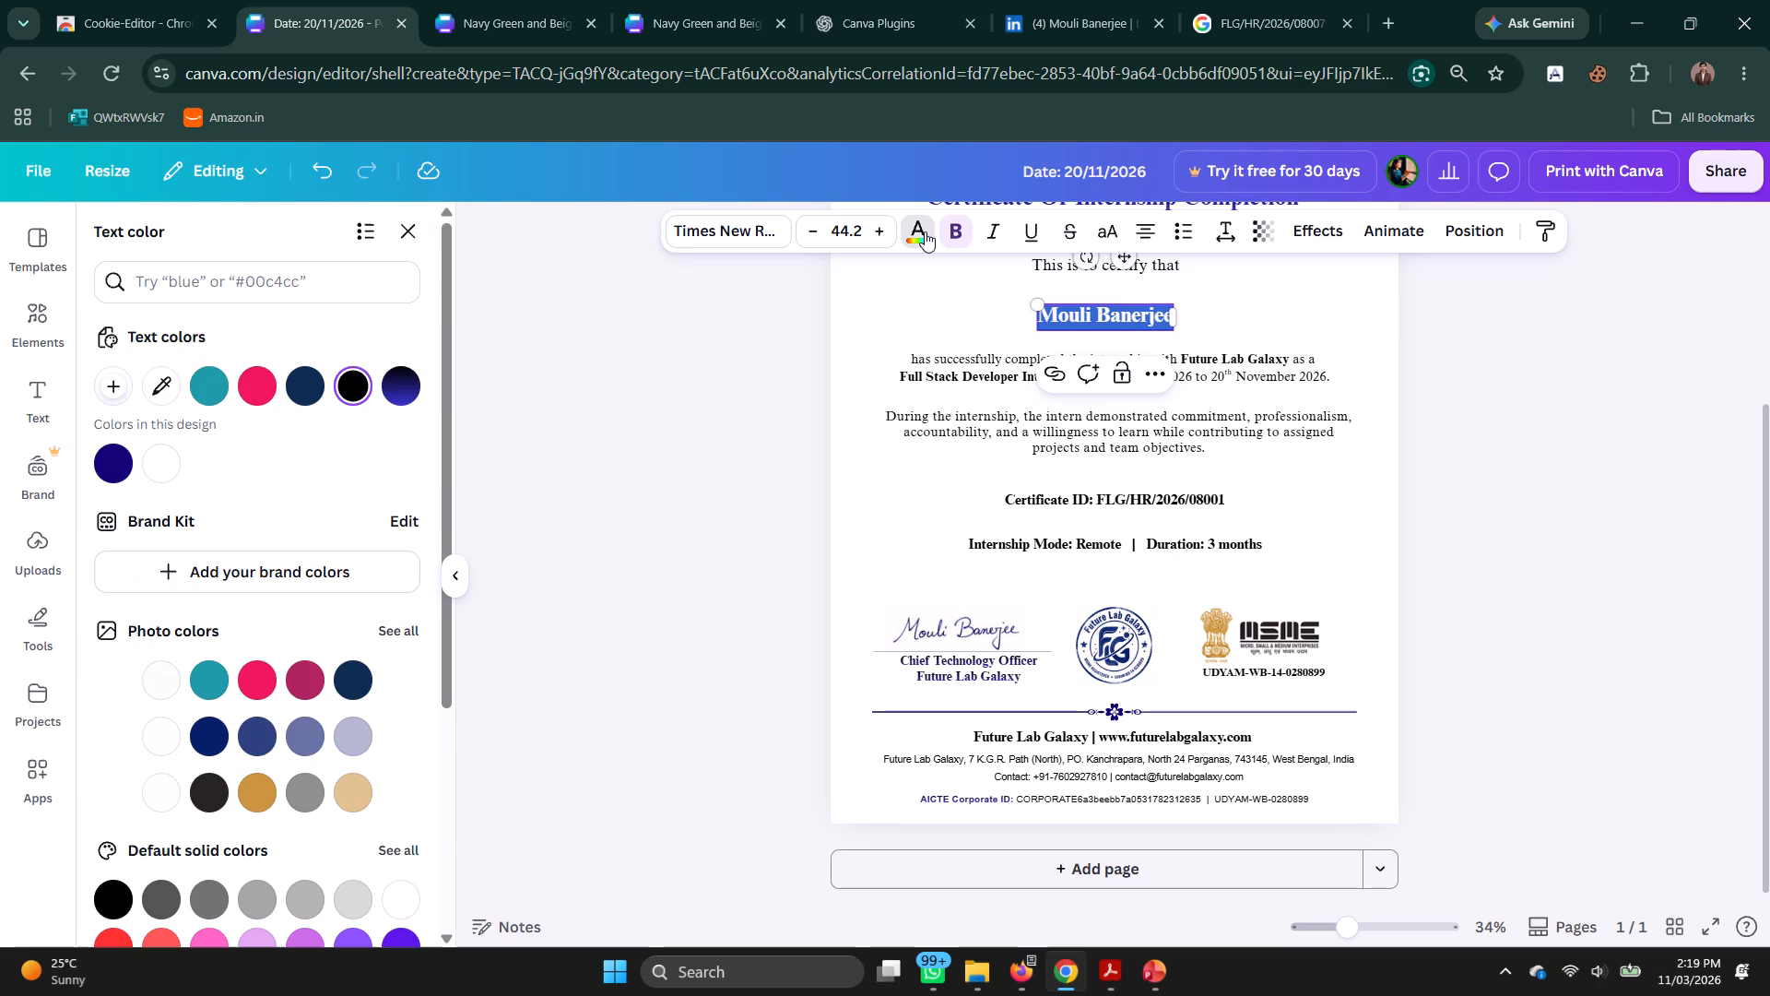
click(256, 688)
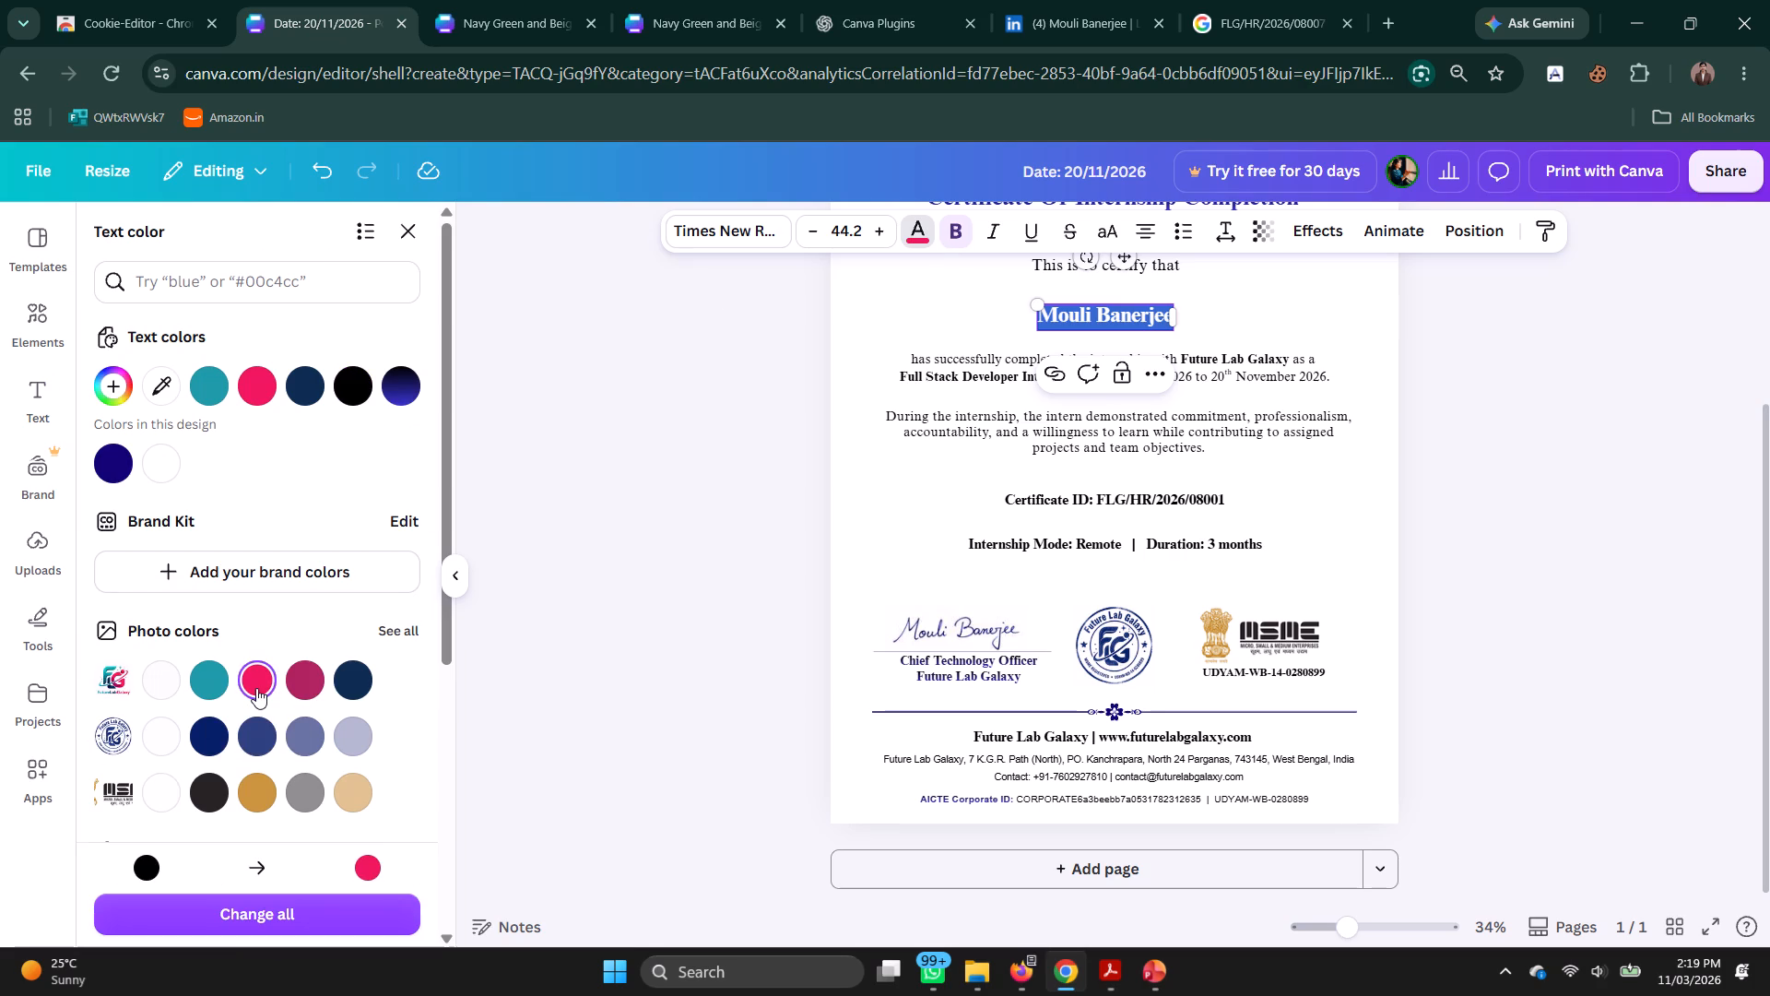
click(369, 866)
click(802, 428)
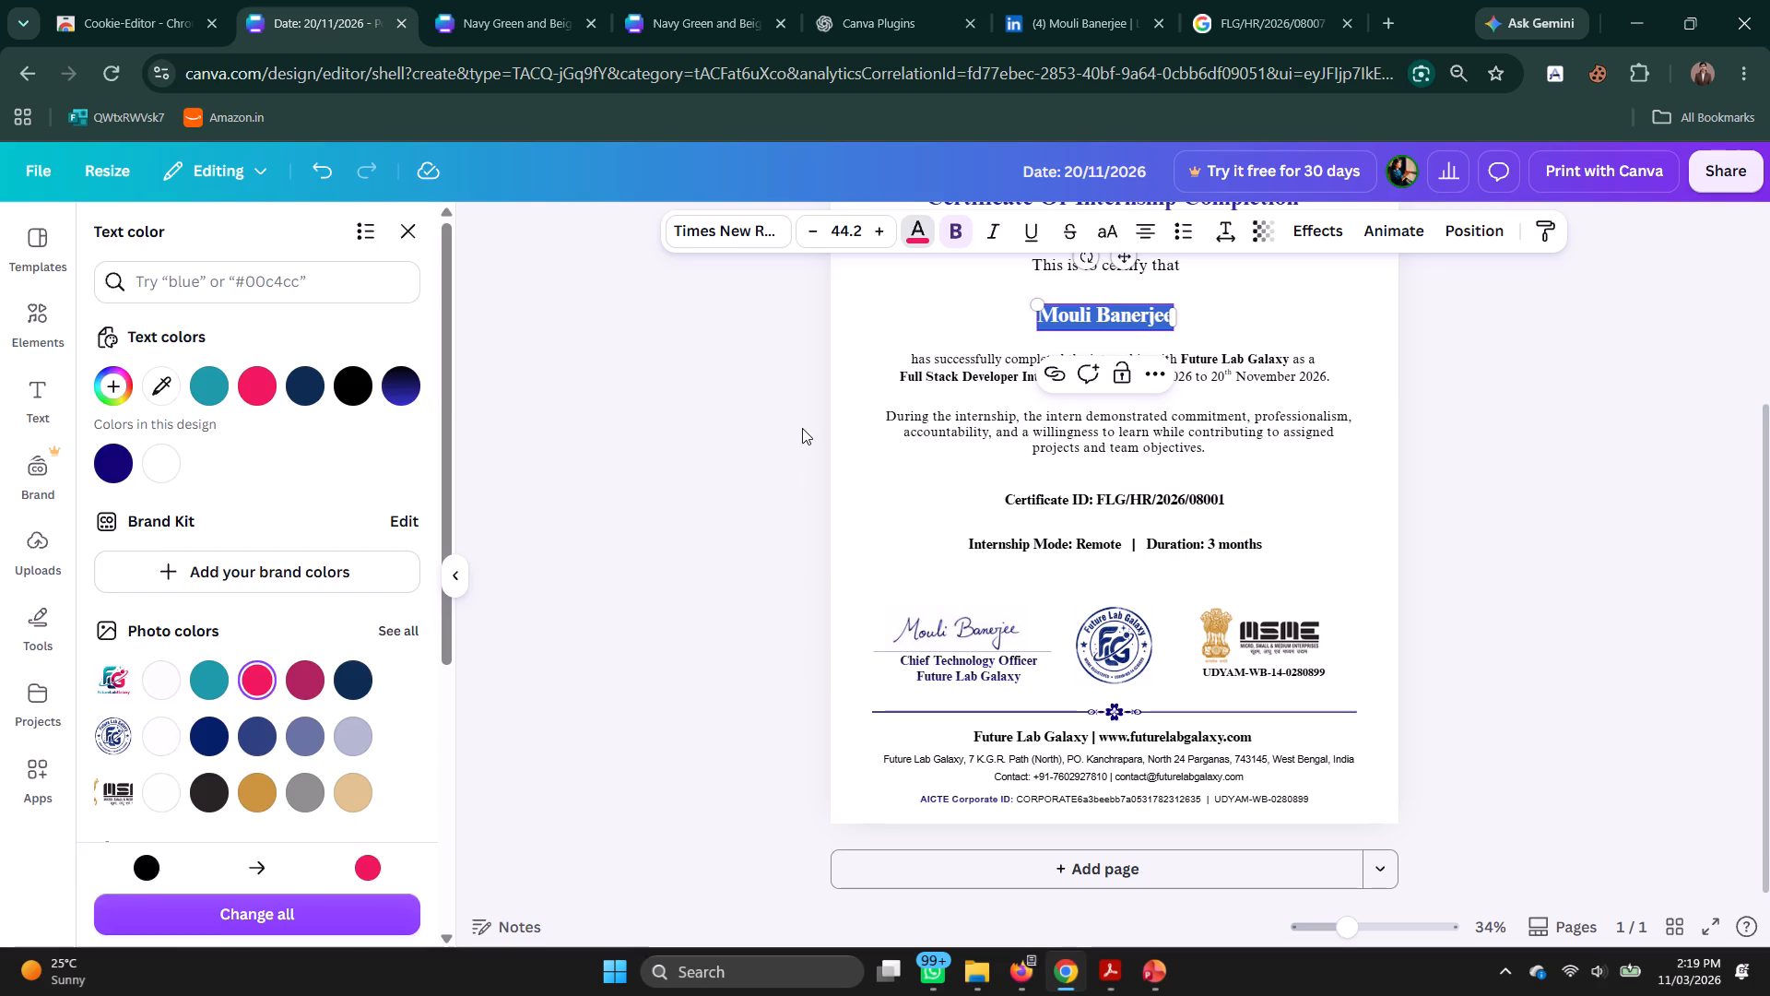
click(1519, 409)
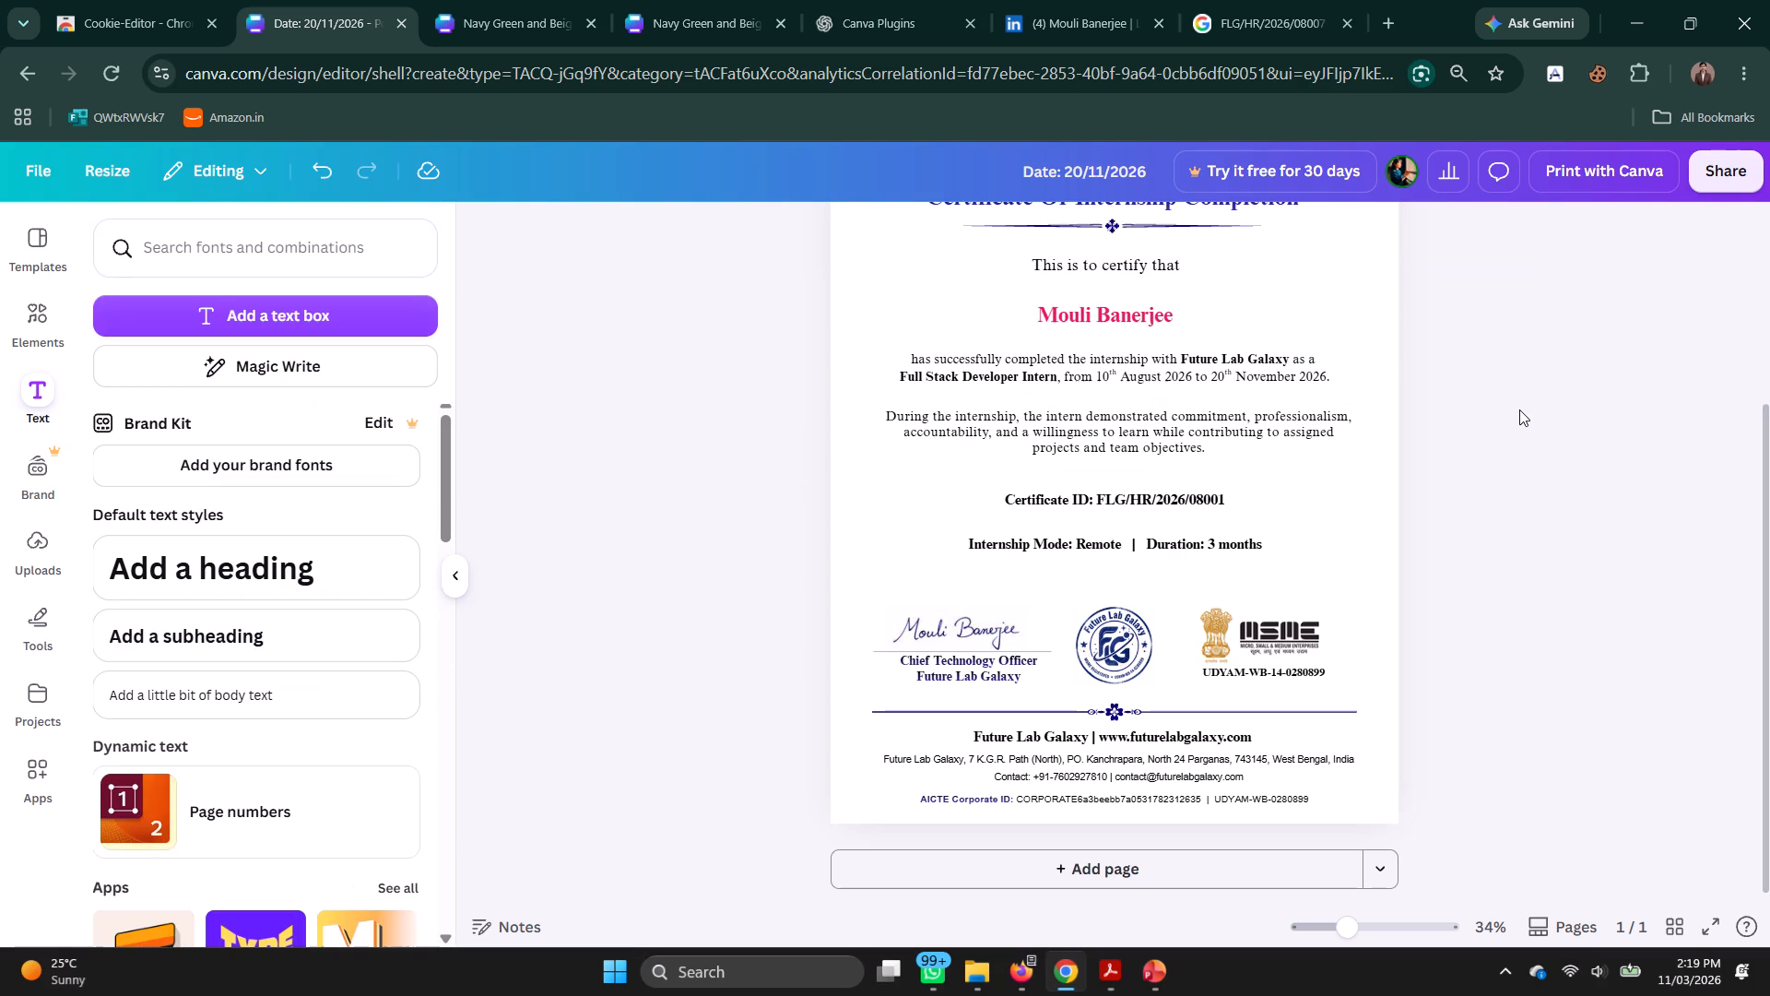
Slightly increase the font size of the recipient name.
scroll(1519, 409, up, 3)
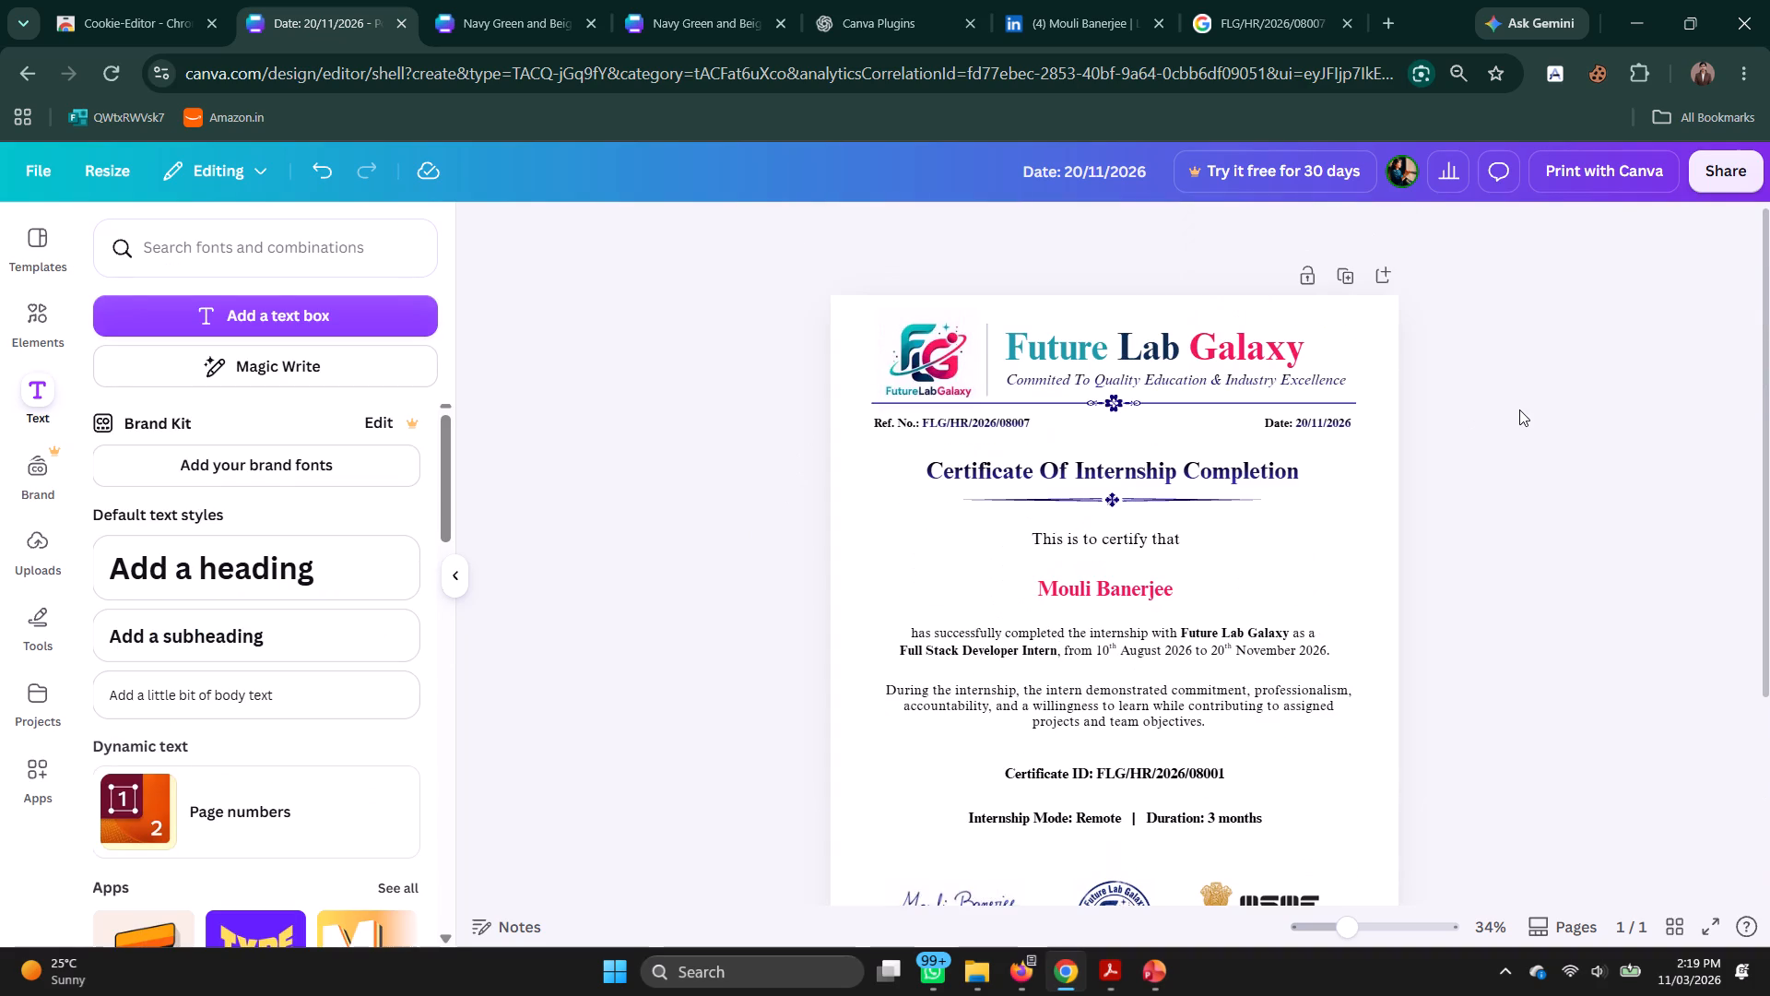
click(1140, 593)
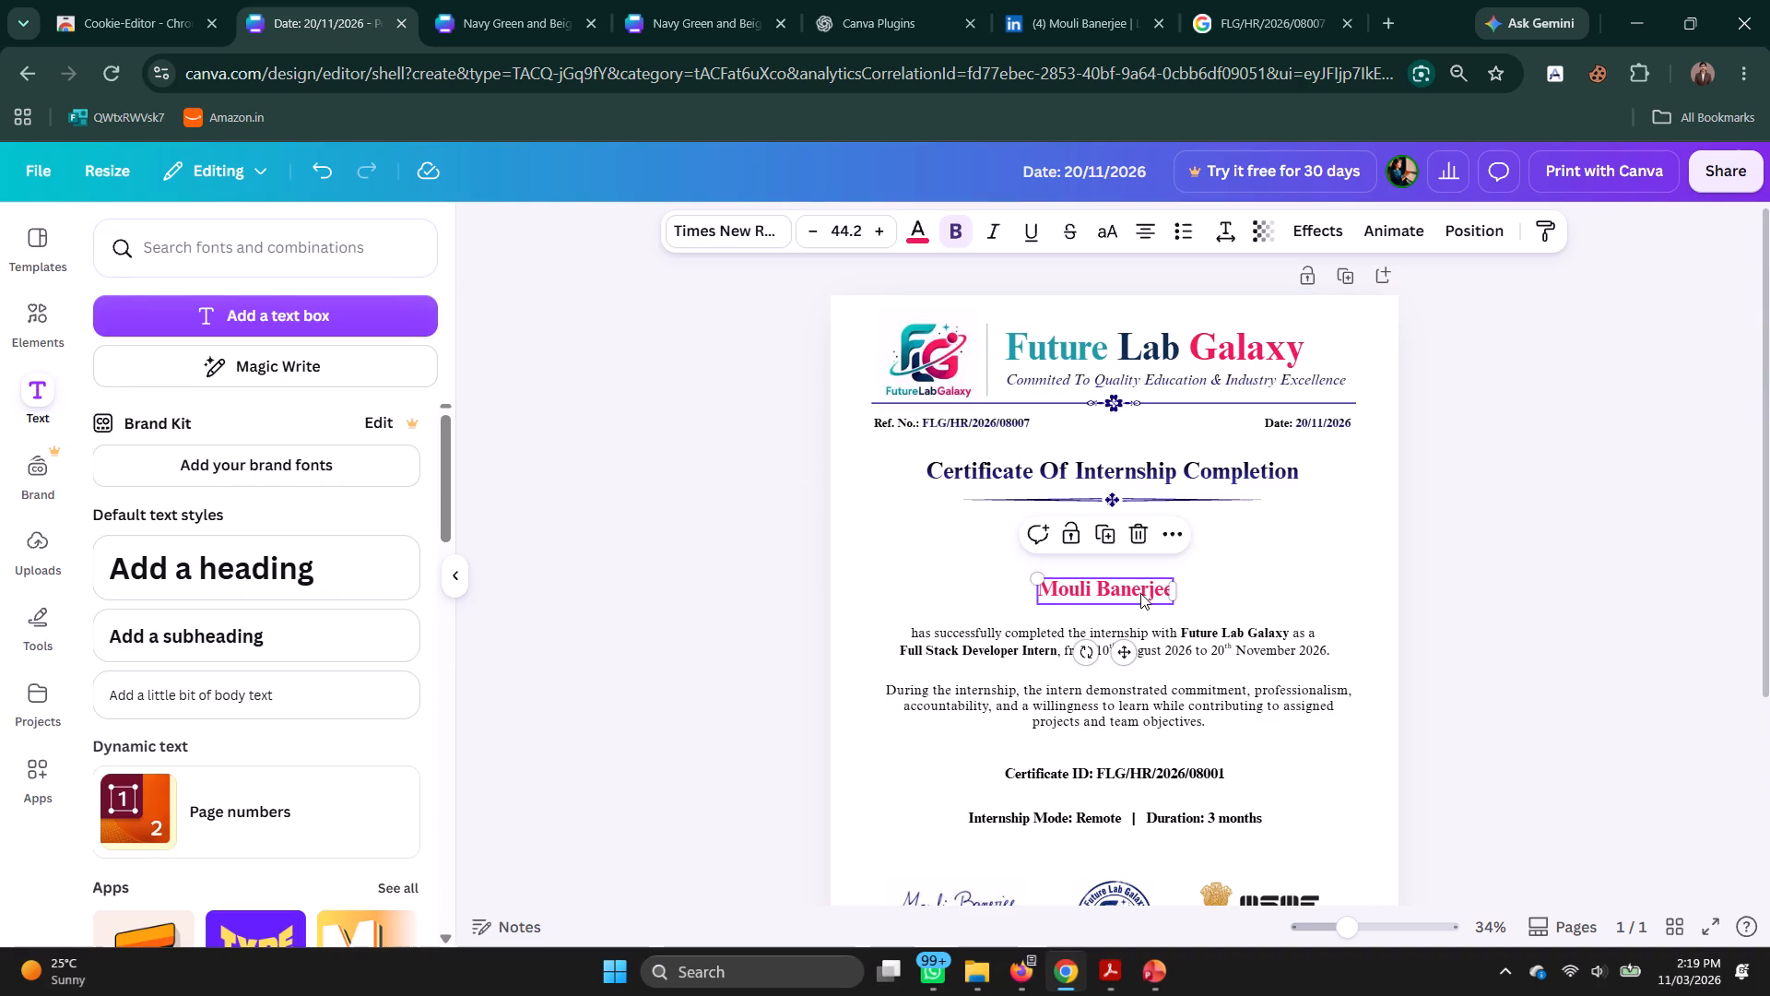
click(882, 242)
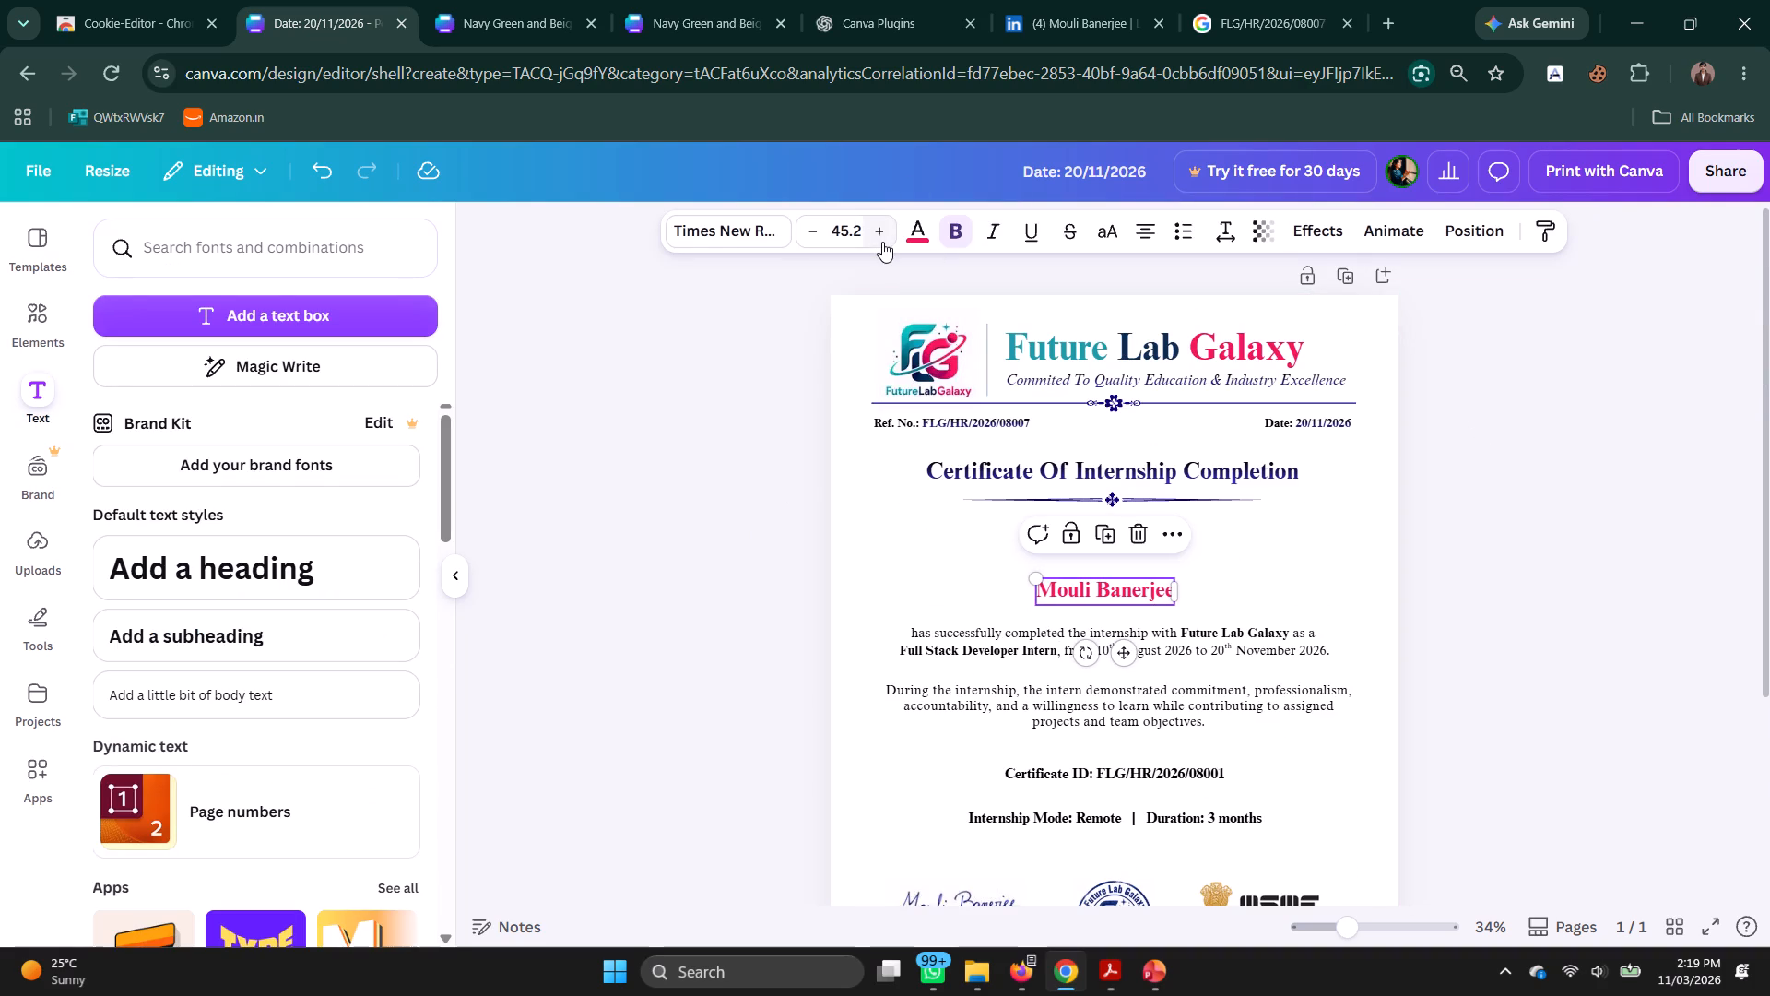
click(882, 242)
click(886, 228)
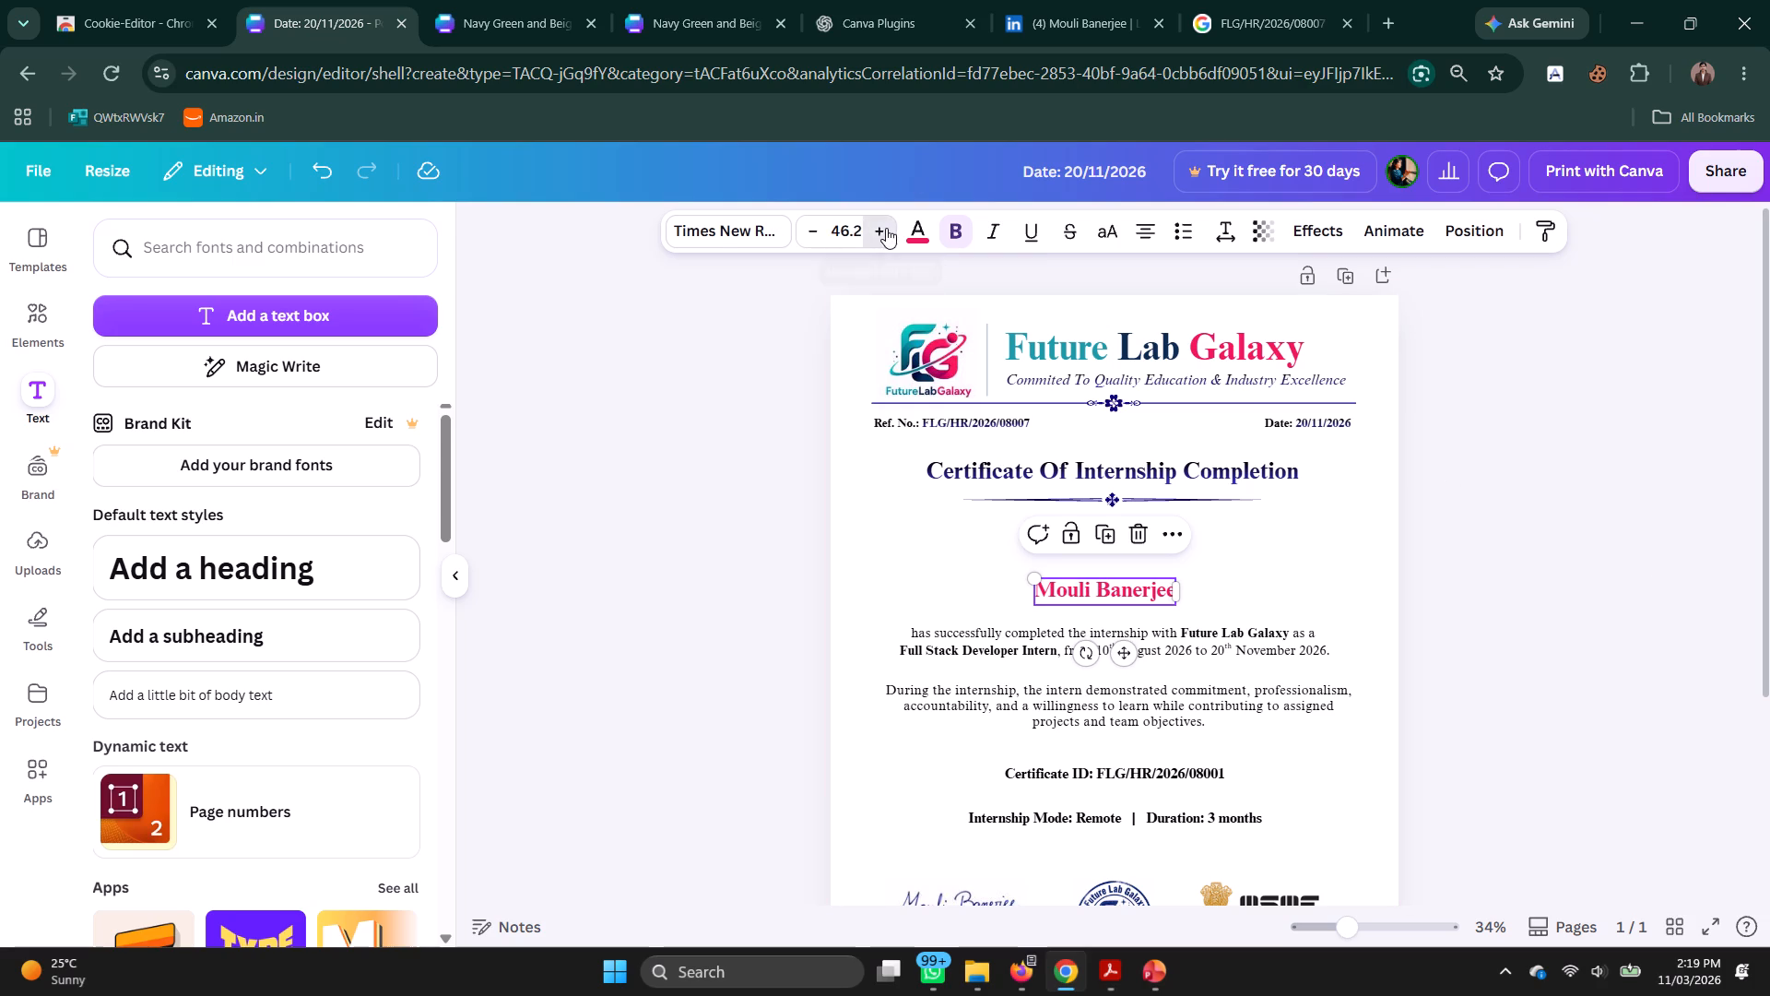
click(1517, 376)
Move the recipient name up slightly, closer to the "This is to certify that" line.
drag(1131, 587, 1132, 577)
click(1513, 556)
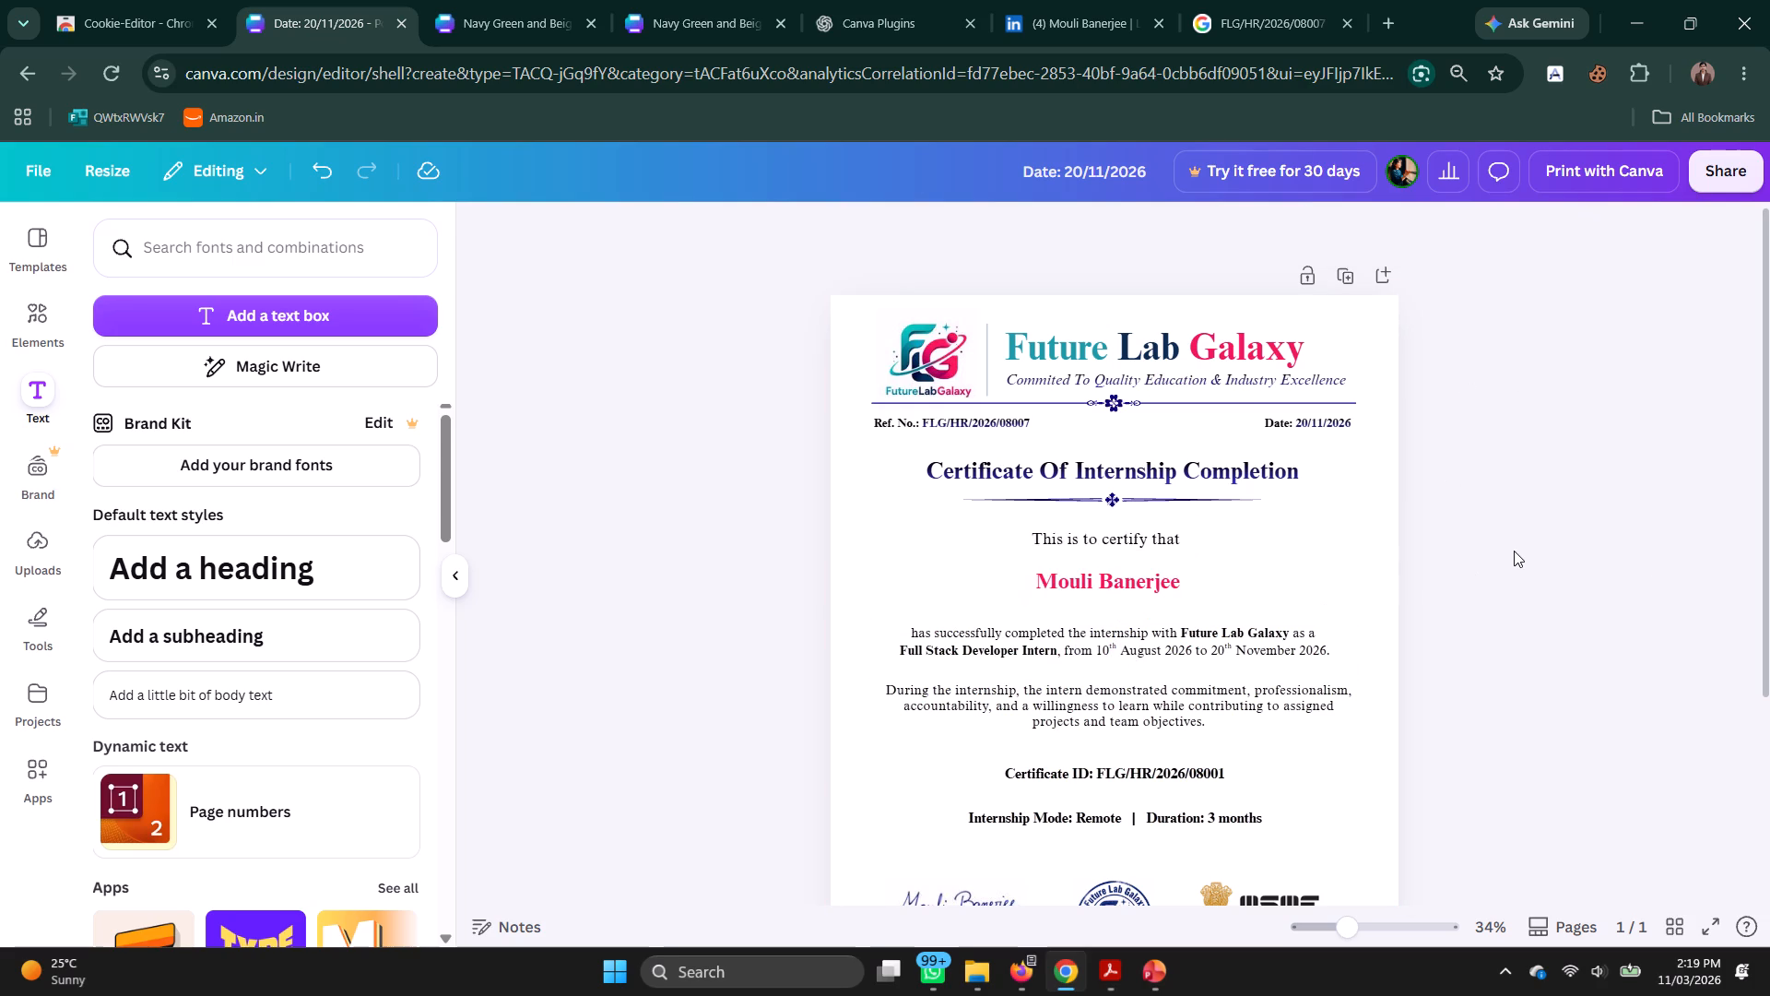
Review the certificate's layout and text styling from the header to the footer, including the Certificate ID line.
scroll(1521, 502, down, 2)
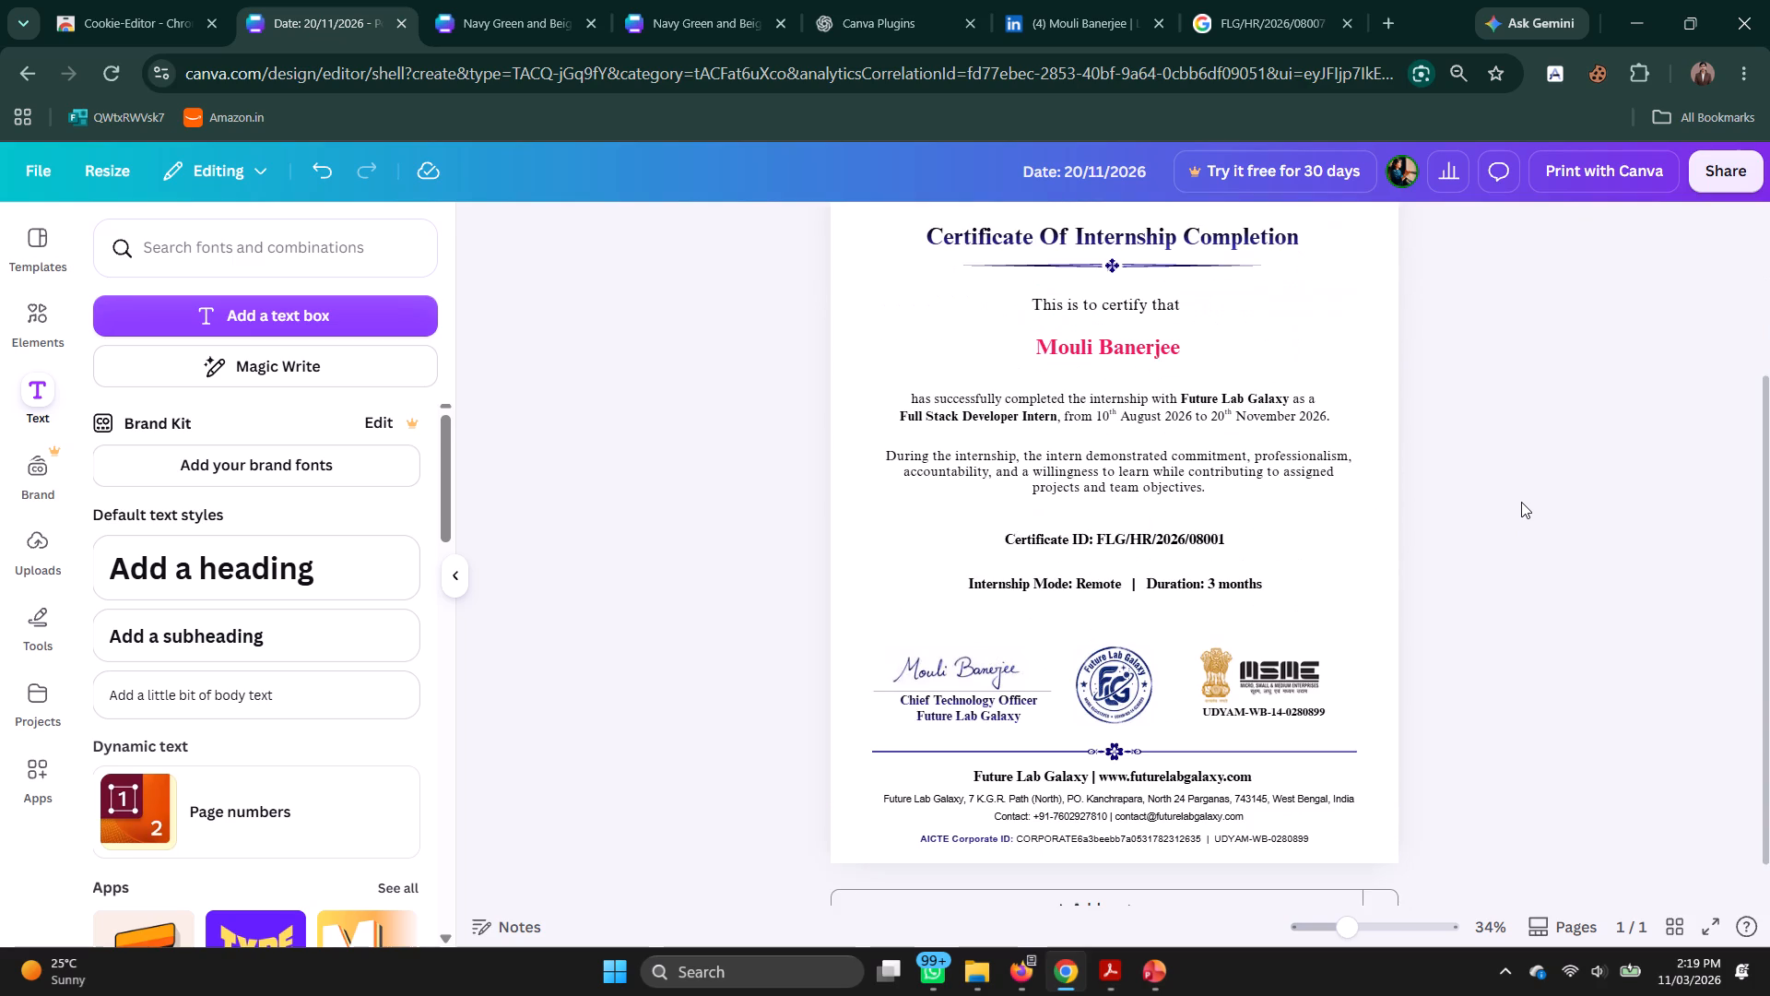
scroll(1521, 501, up, 2)
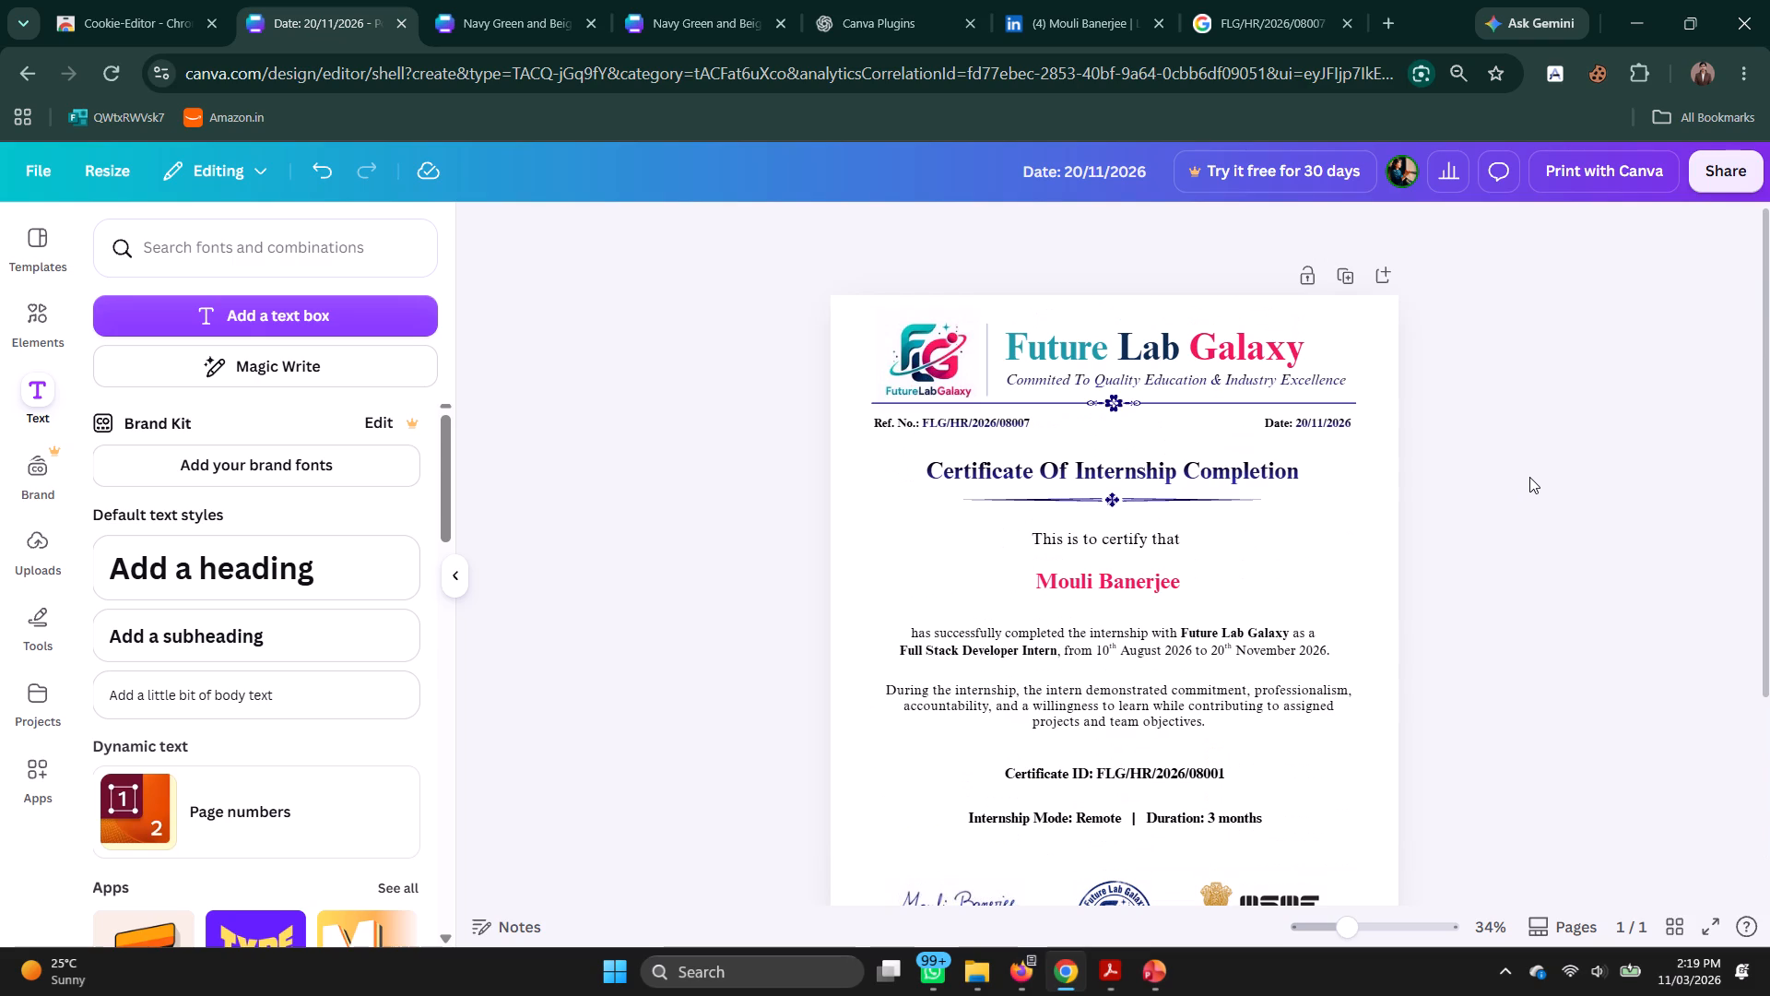
scroll(1542, 458, down, 2)
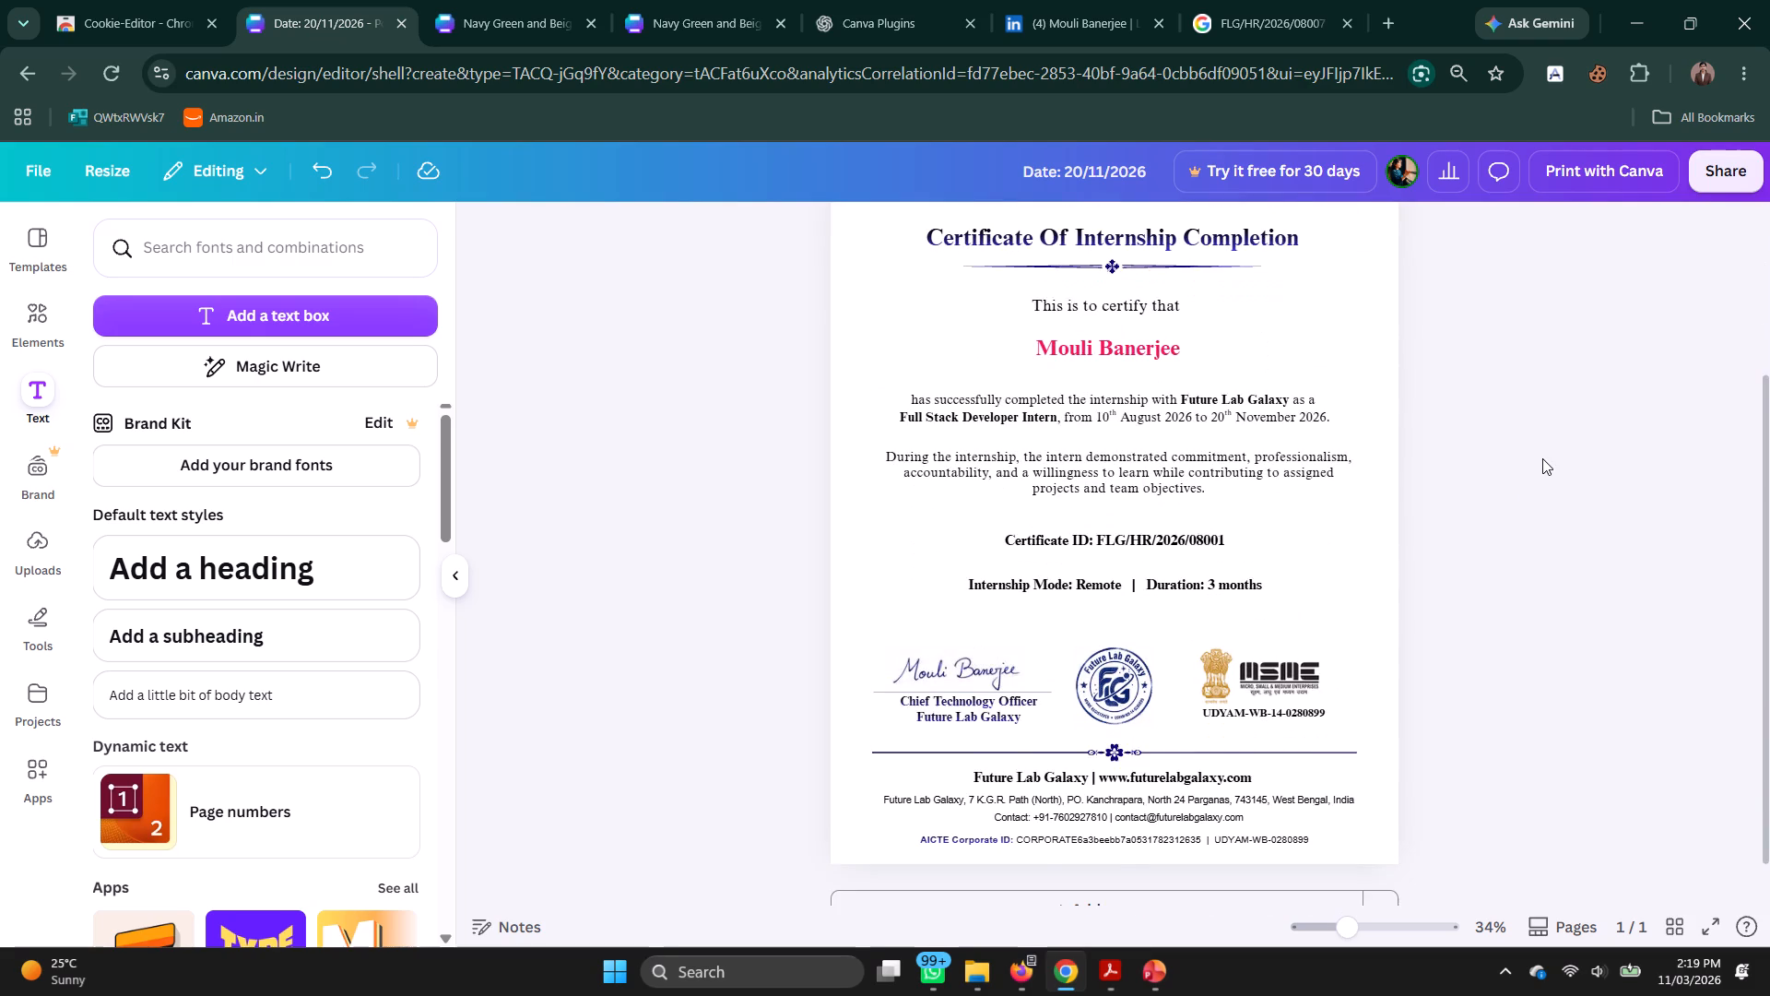
scroll(1542, 458, down, 2)
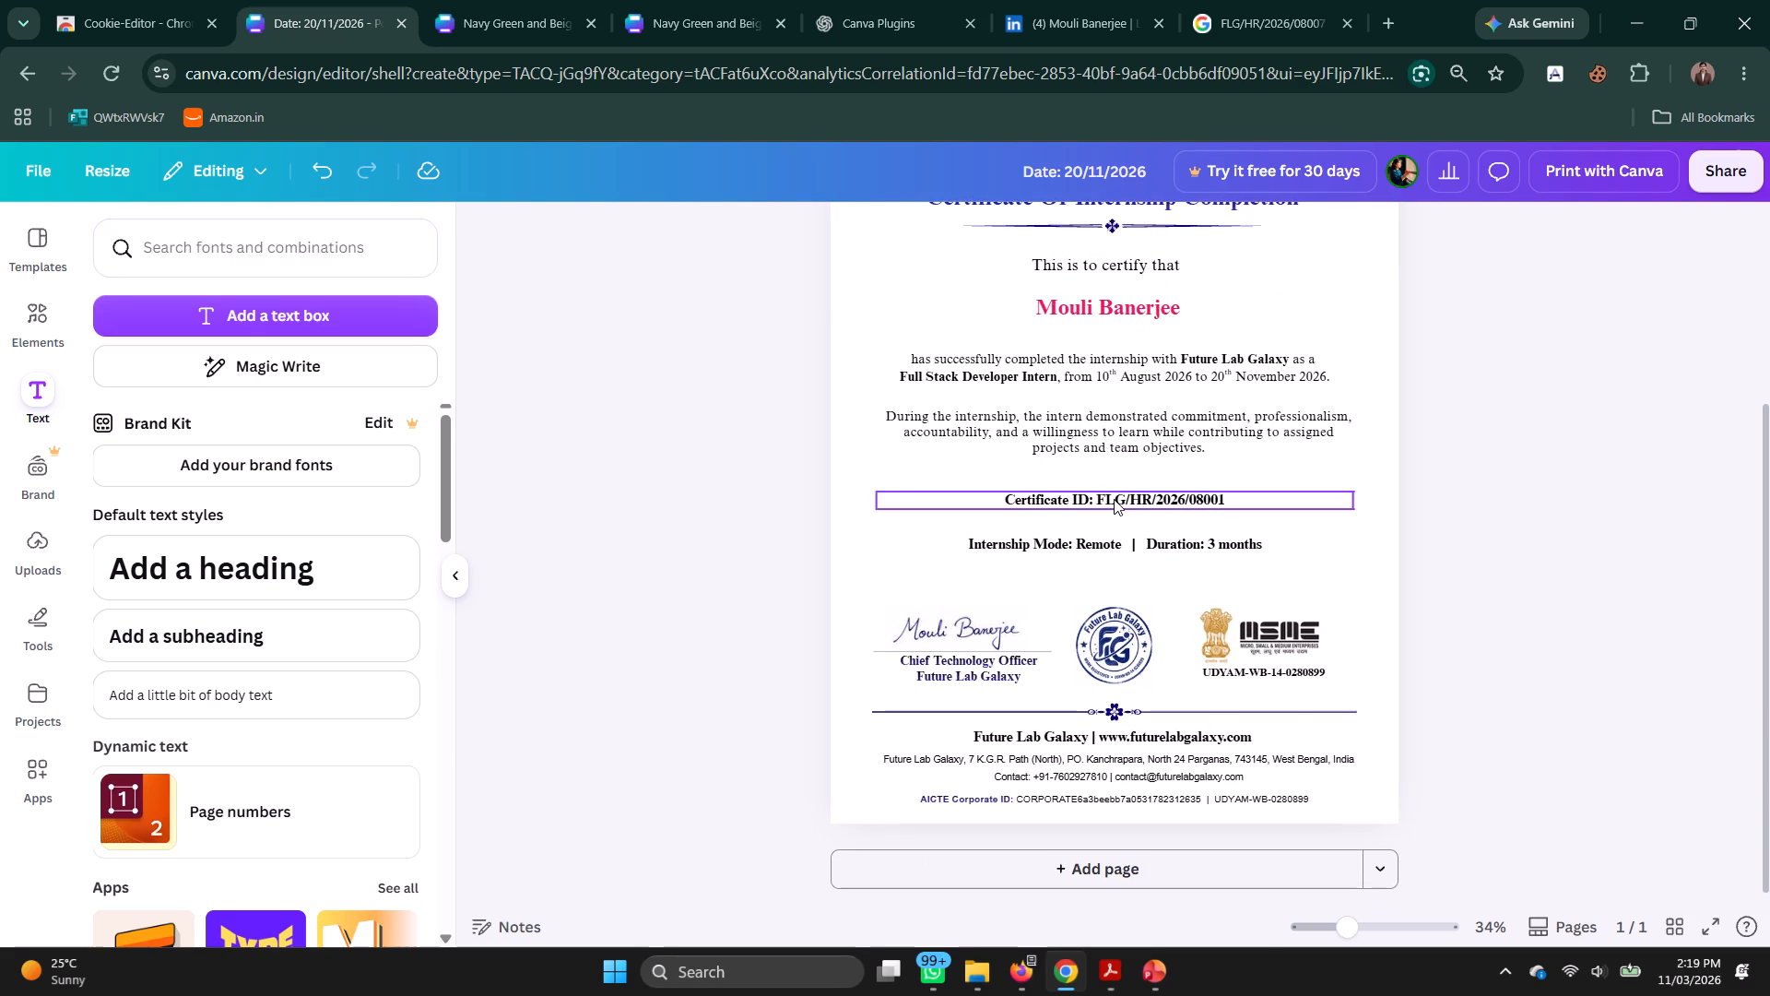
click(1114, 499)
click(1114, 499)
scroll(1463, 412, up, 2)
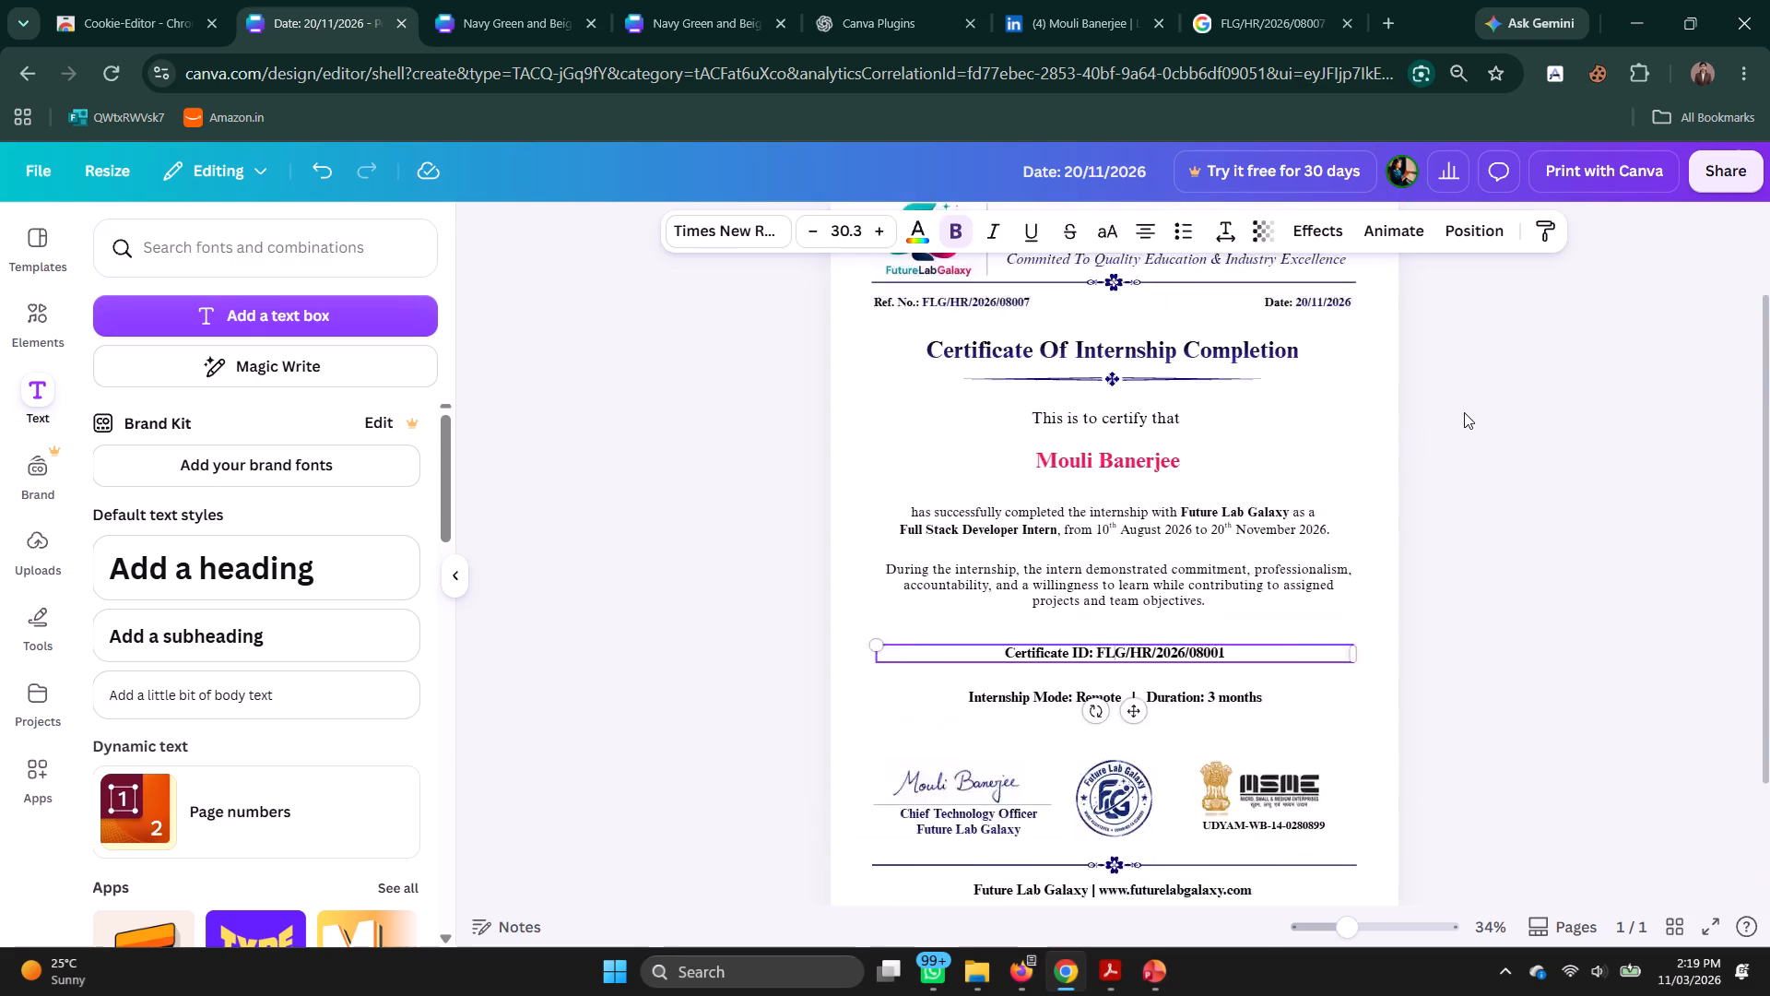
scroll(1464, 412, down, 3)
click(1599, 502)
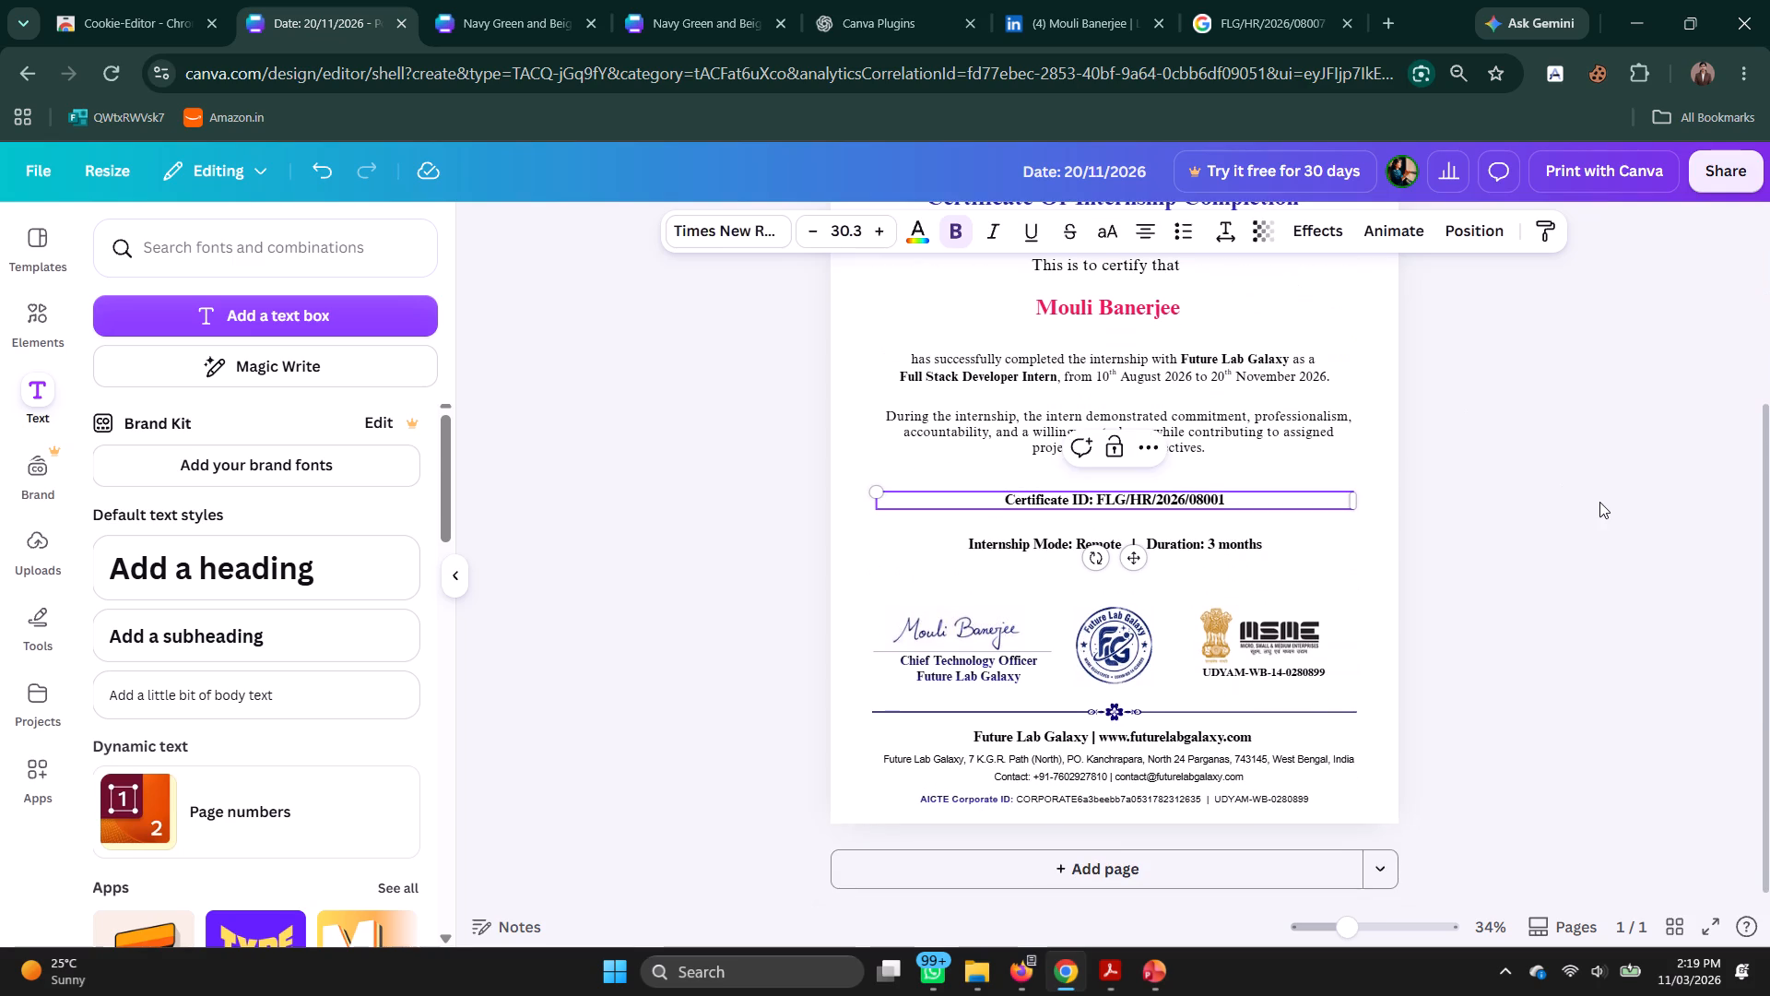
Apply the design's dark navy linear gradient to the ID value in the Certificate ID line, leaving out its label.
double_click(1140, 504)
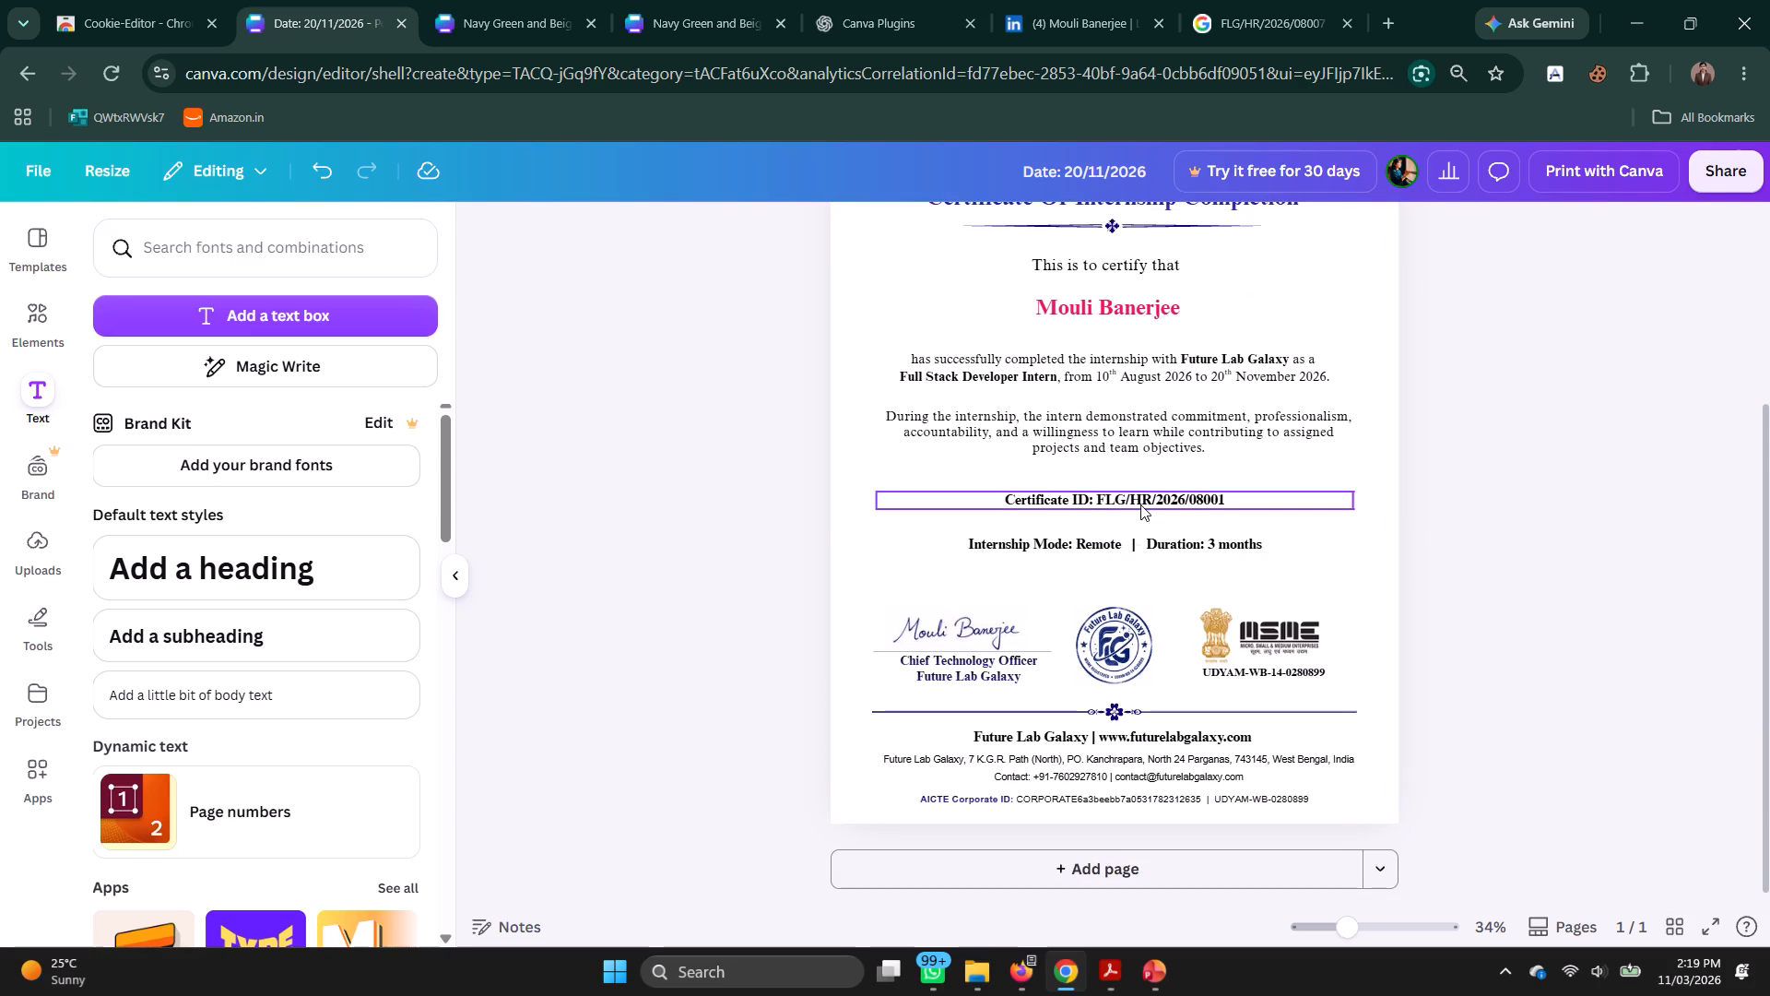
drag(1101, 502, 1131, 502)
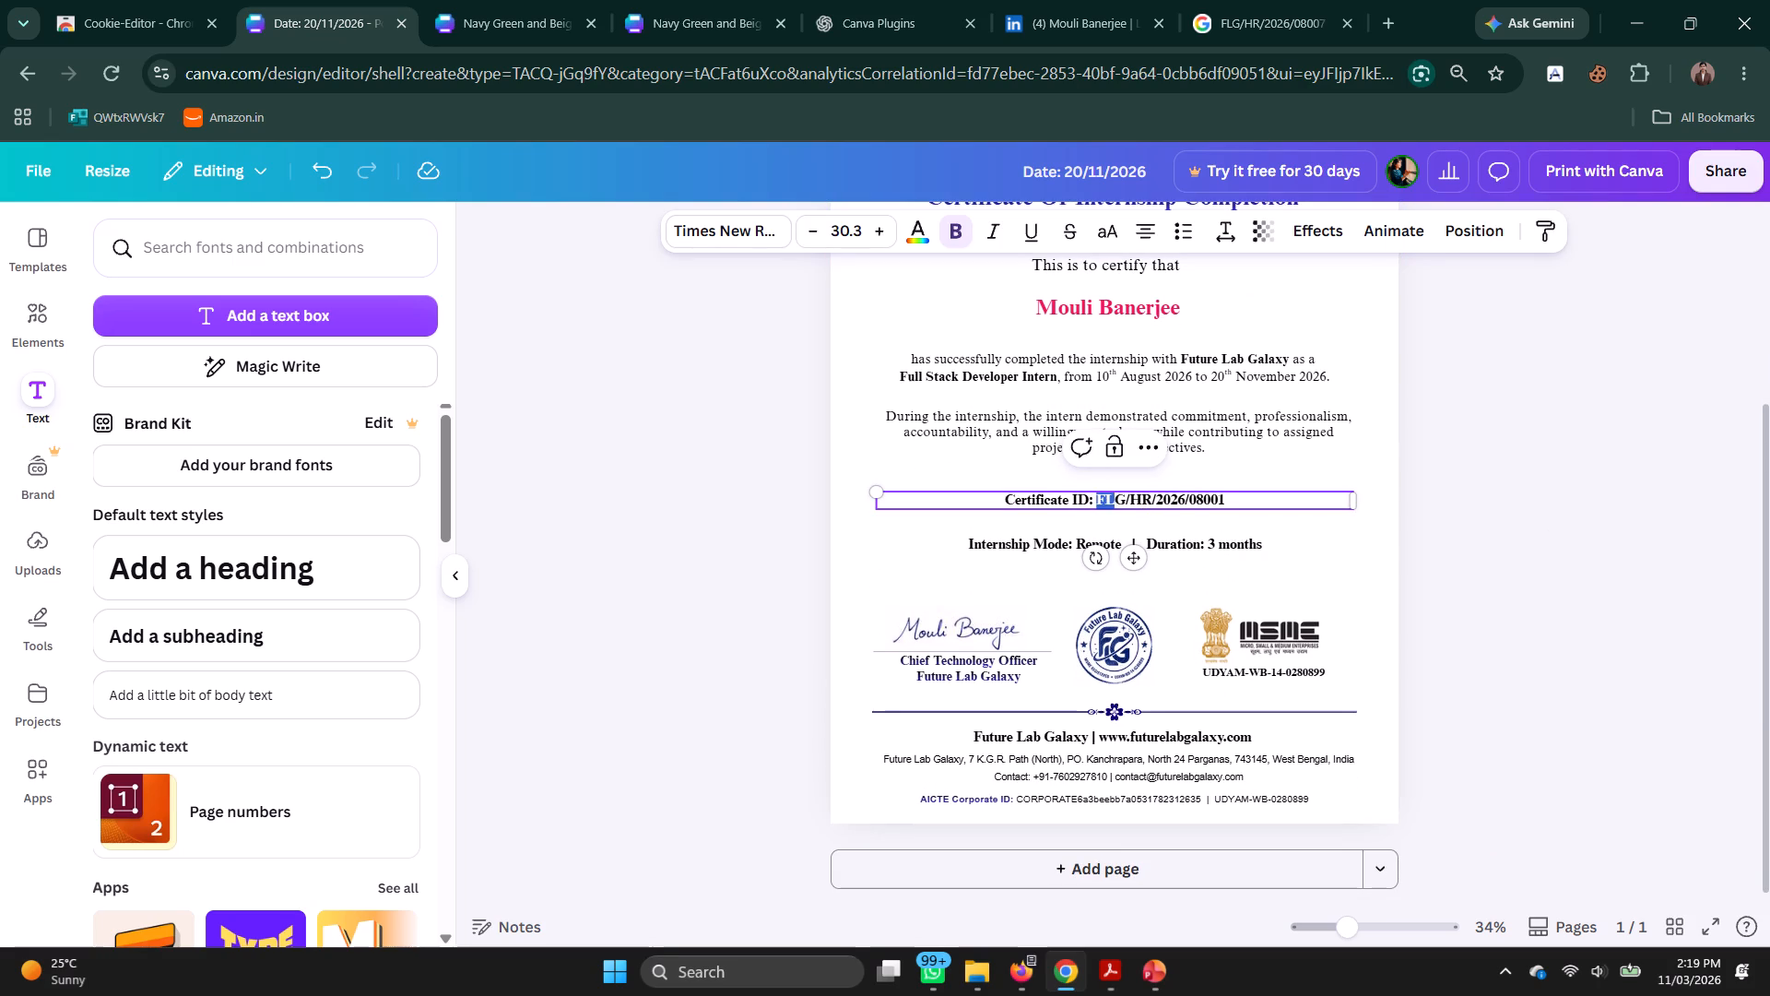
drag(1131, 502, 1281, 506)
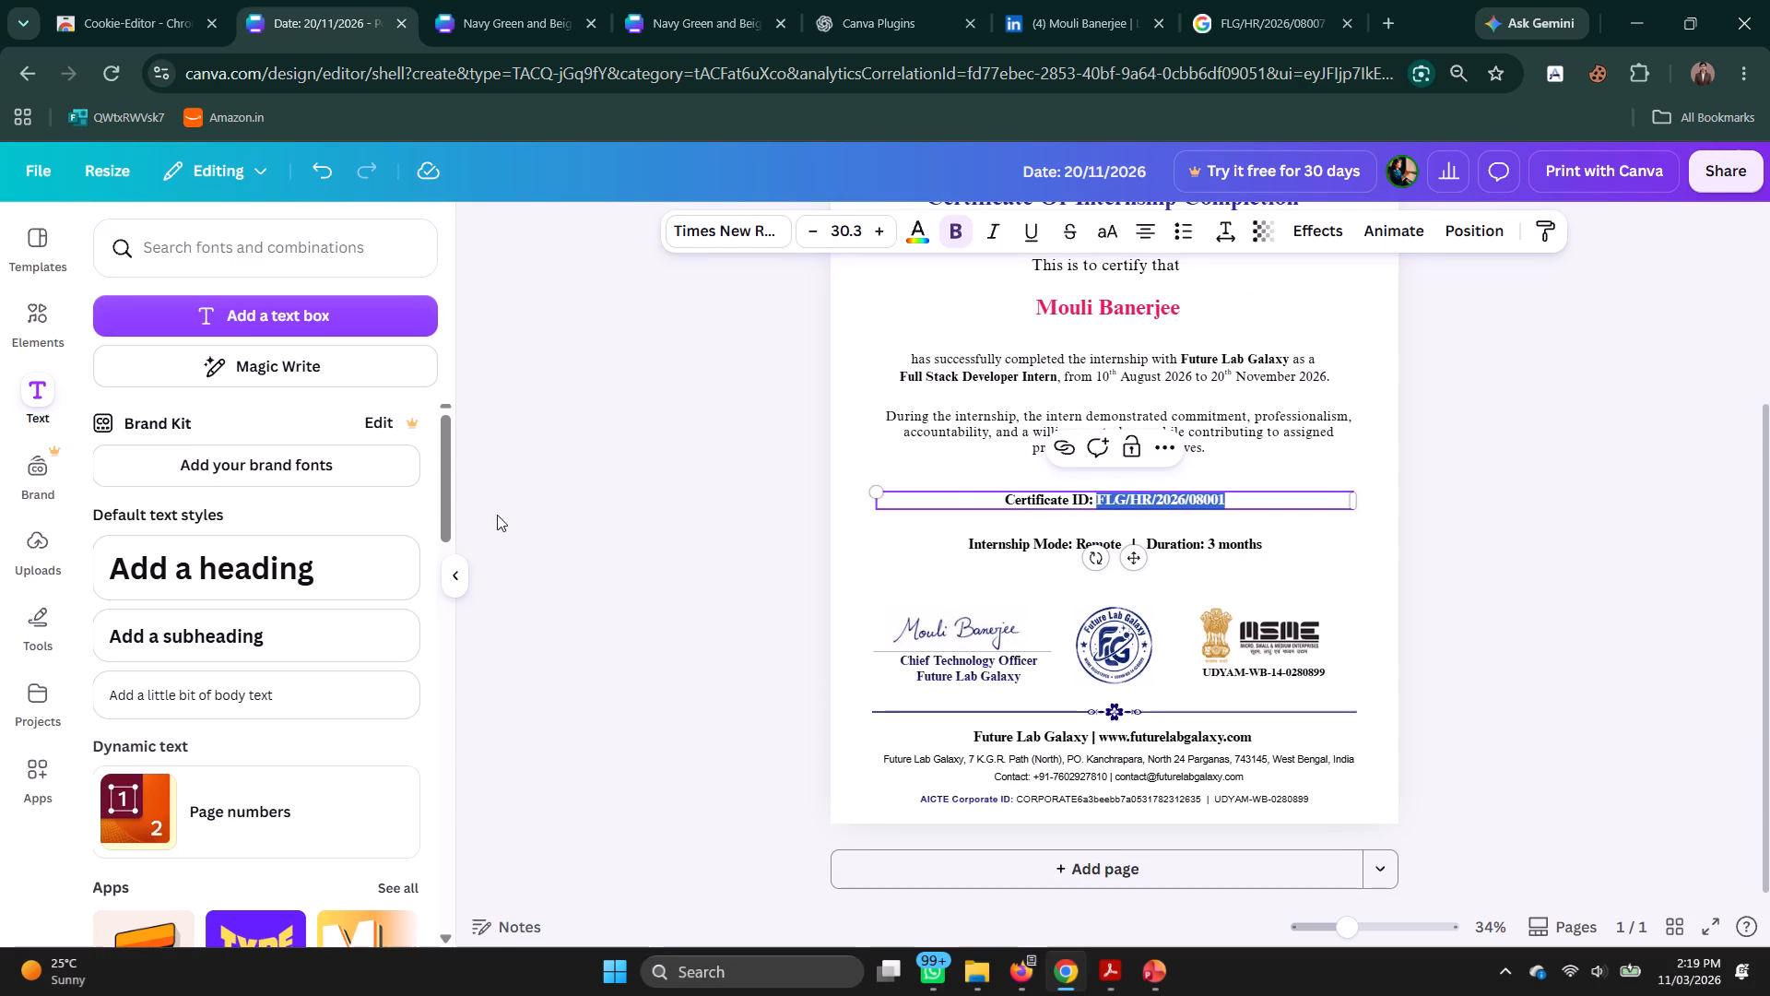
click(915, 231)
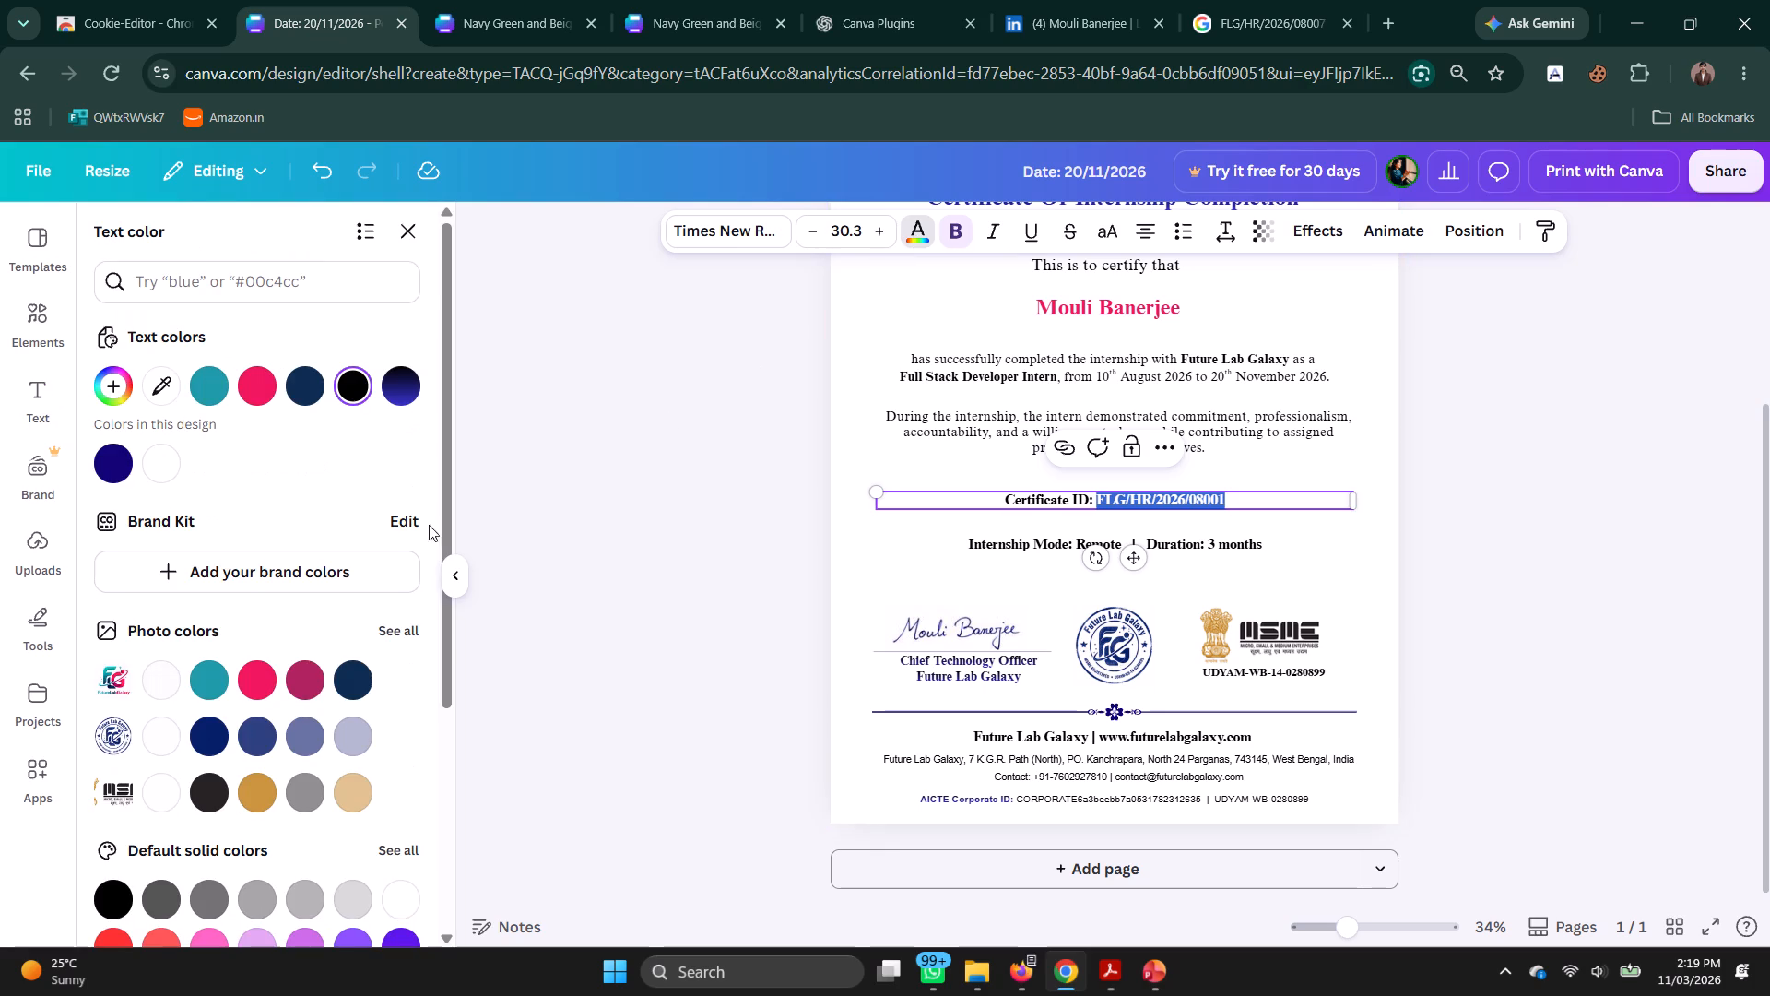
click(398, 387)
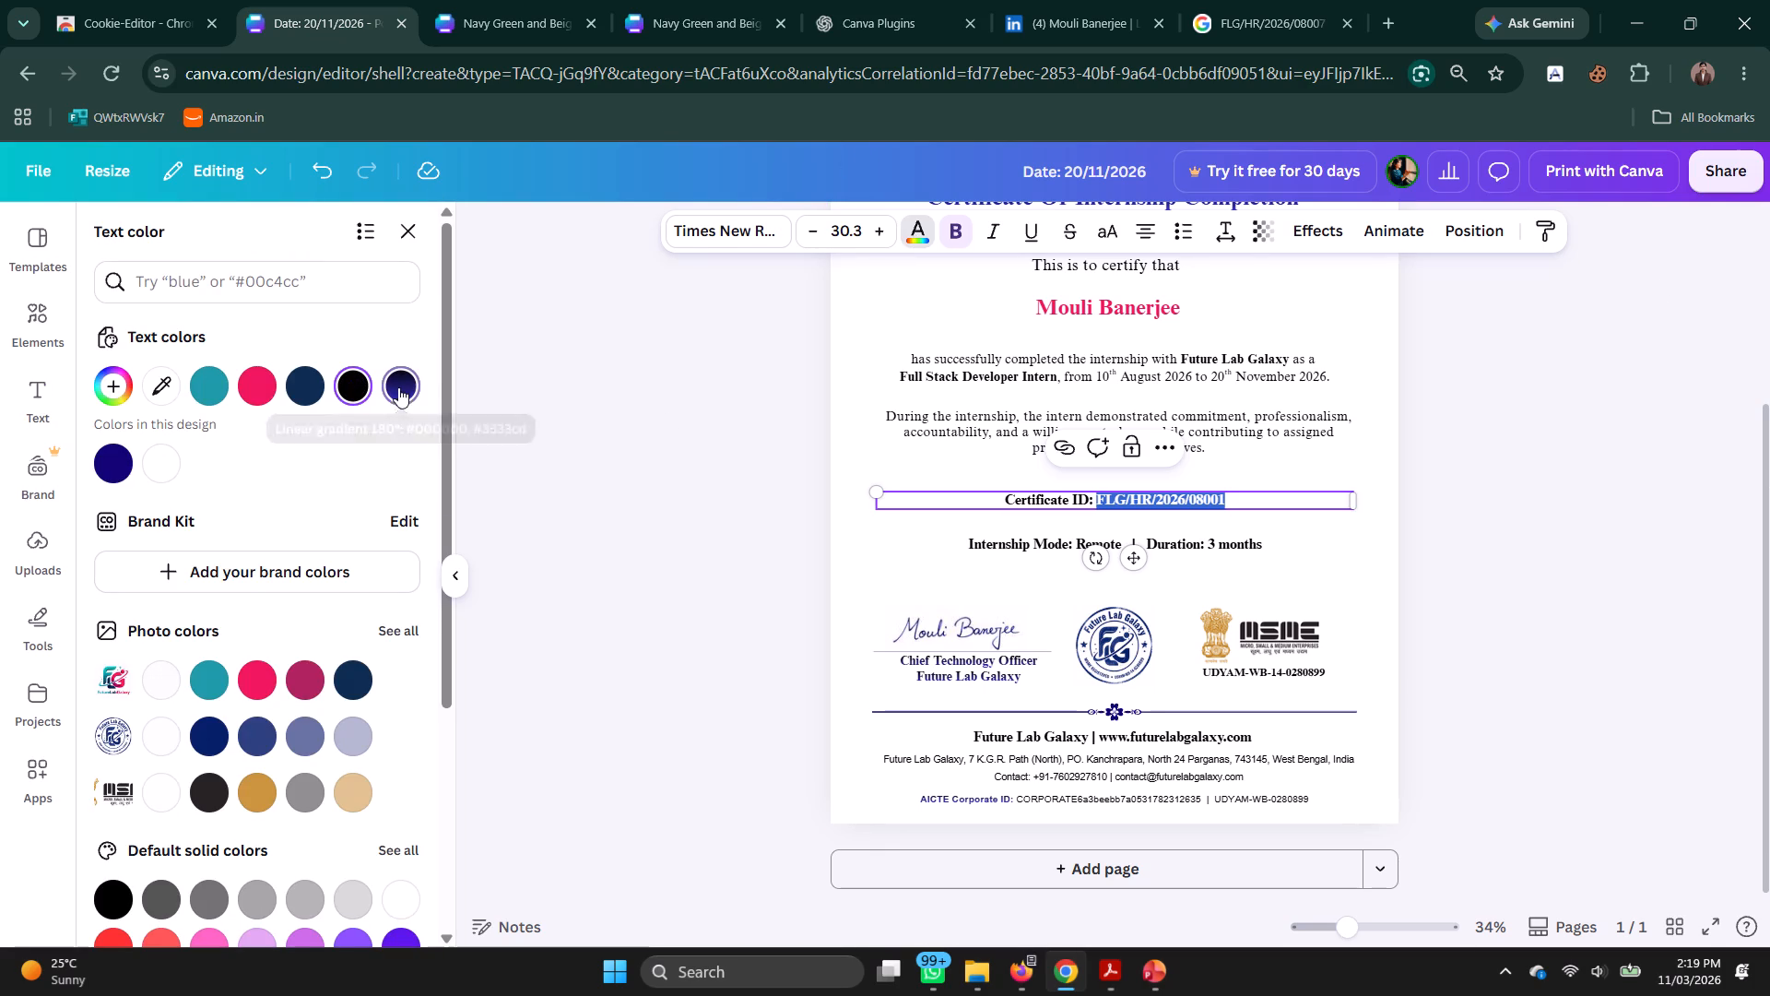
click(1518, 409)
click(1507, 396)
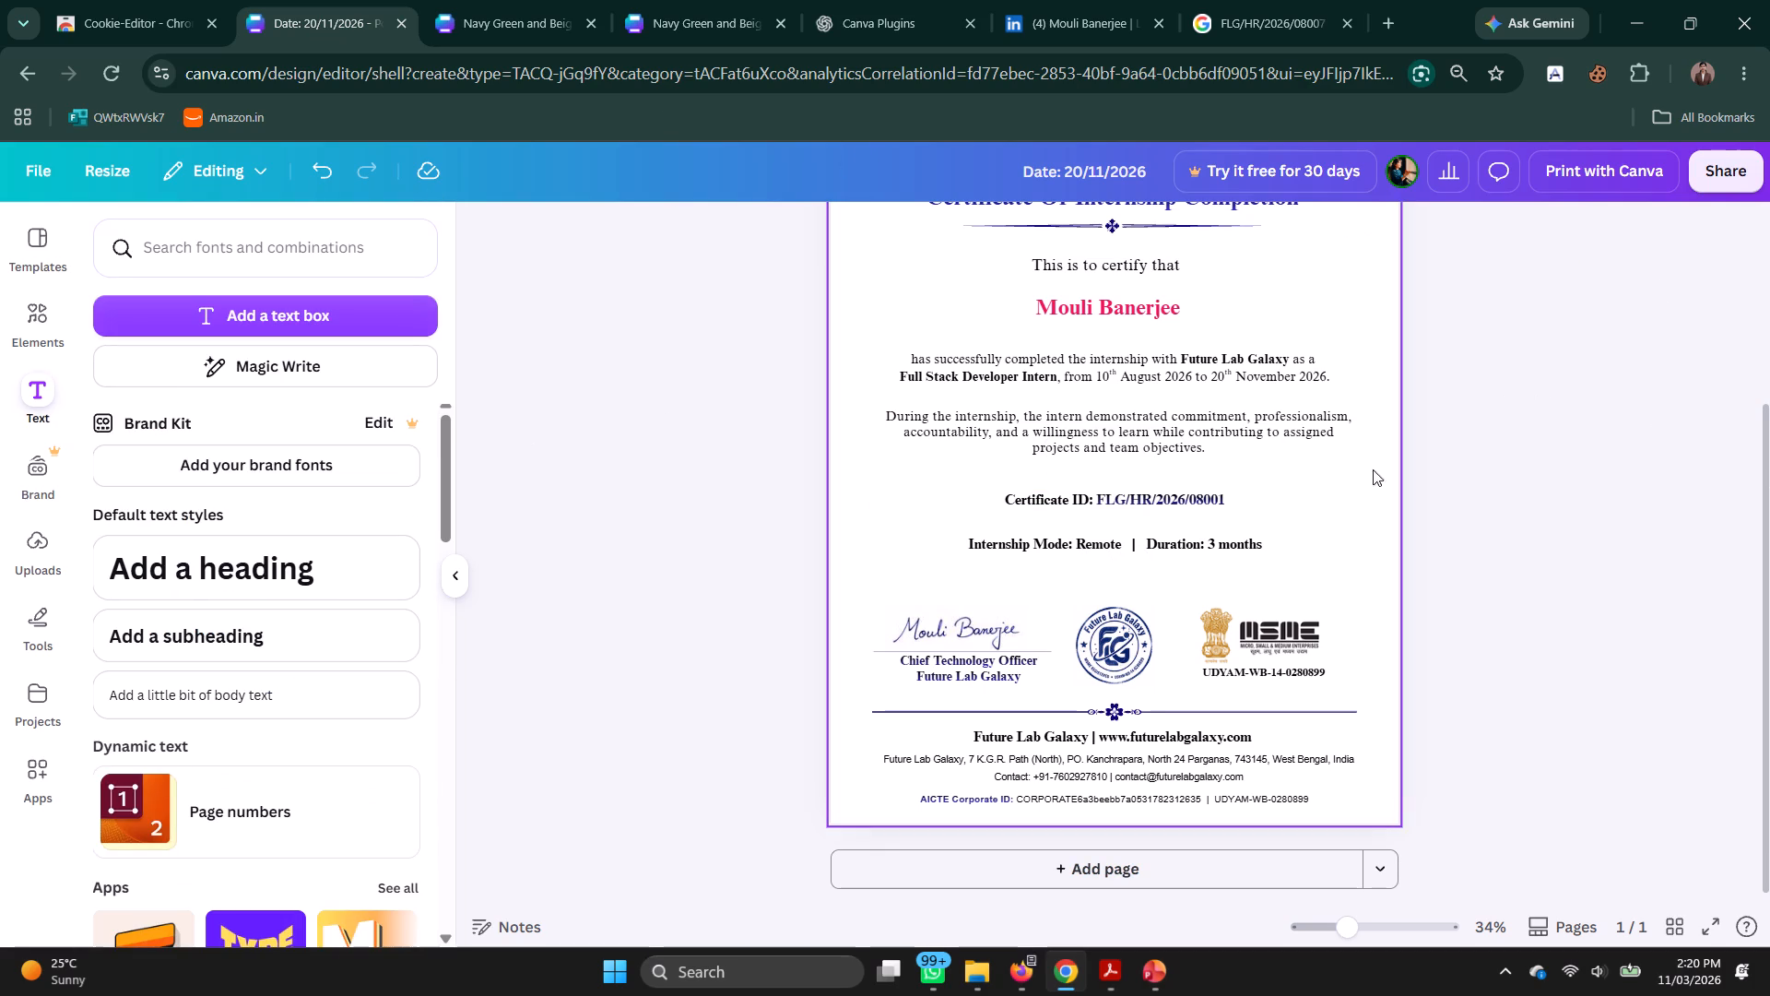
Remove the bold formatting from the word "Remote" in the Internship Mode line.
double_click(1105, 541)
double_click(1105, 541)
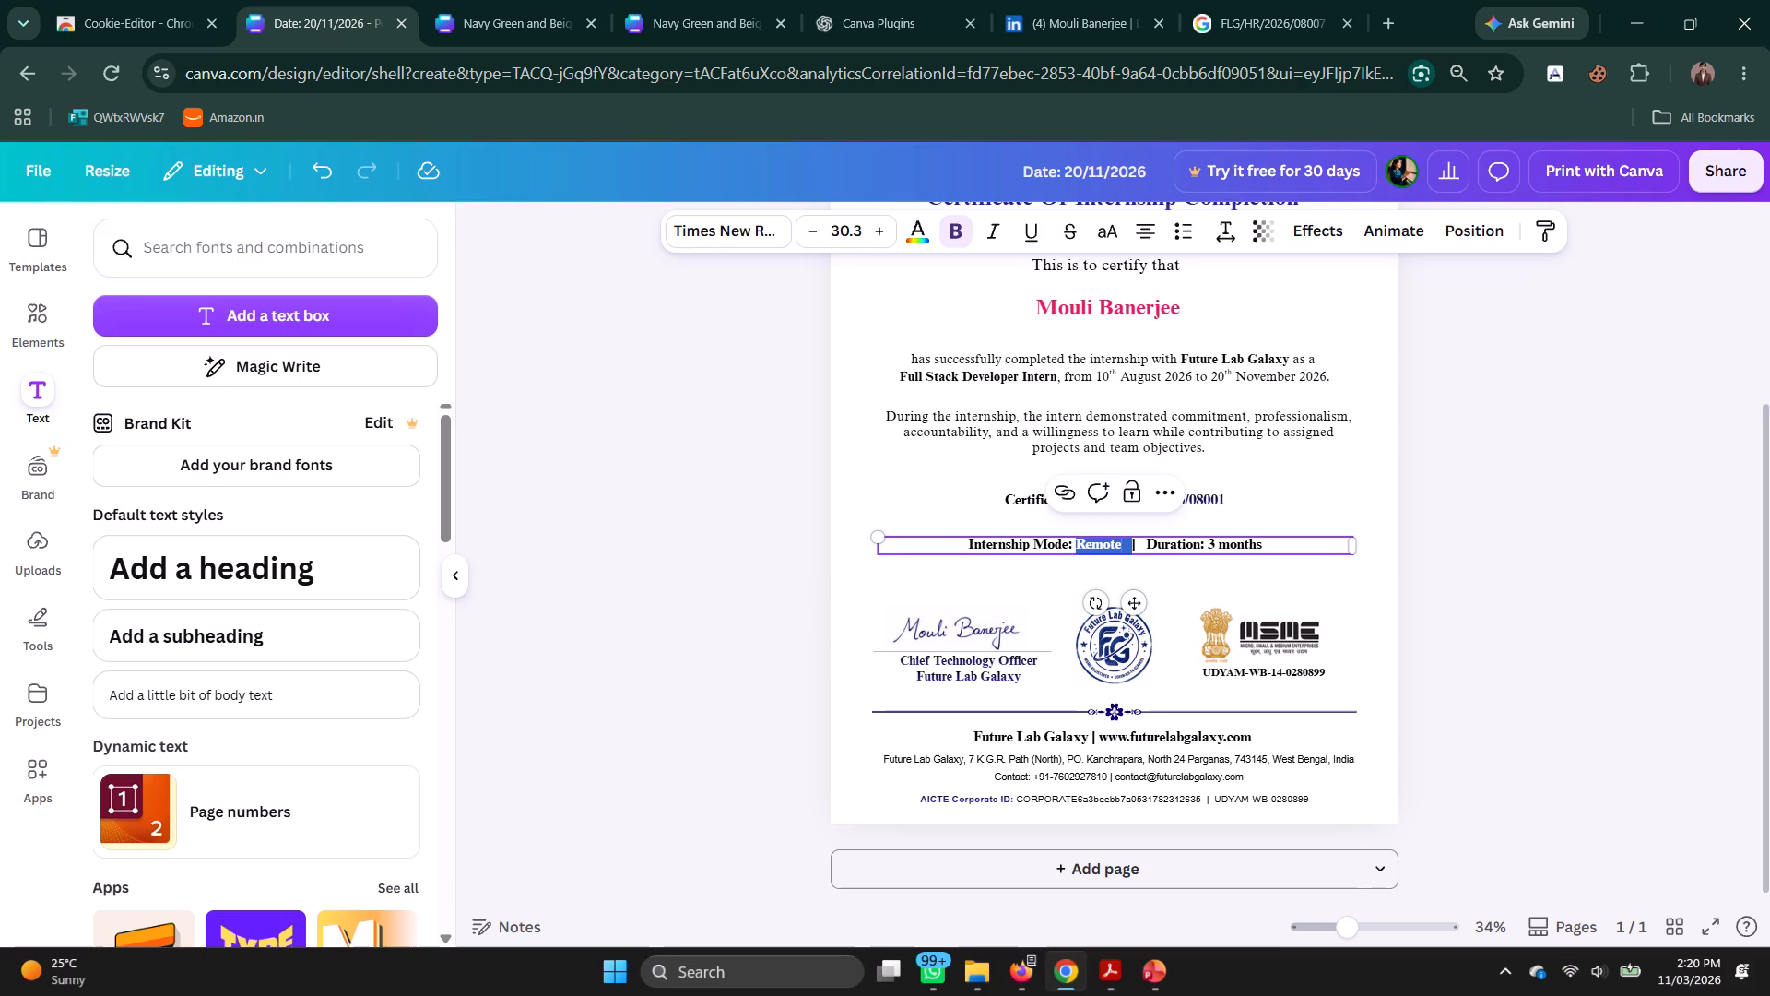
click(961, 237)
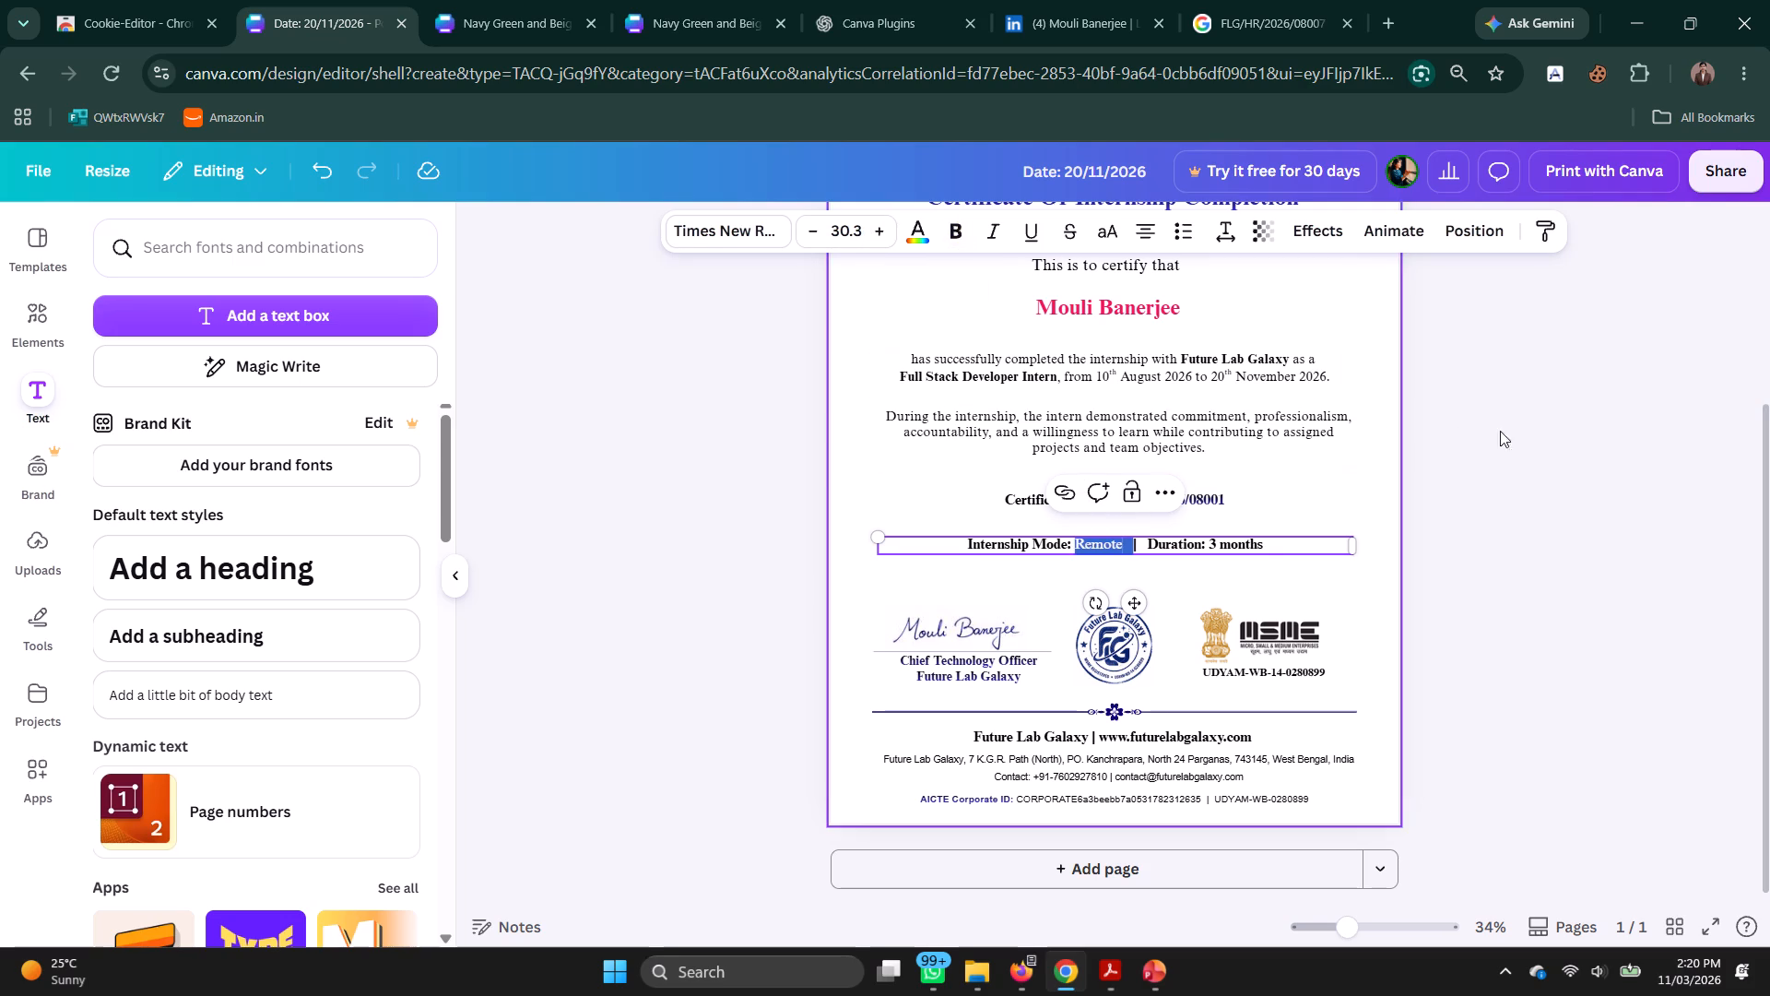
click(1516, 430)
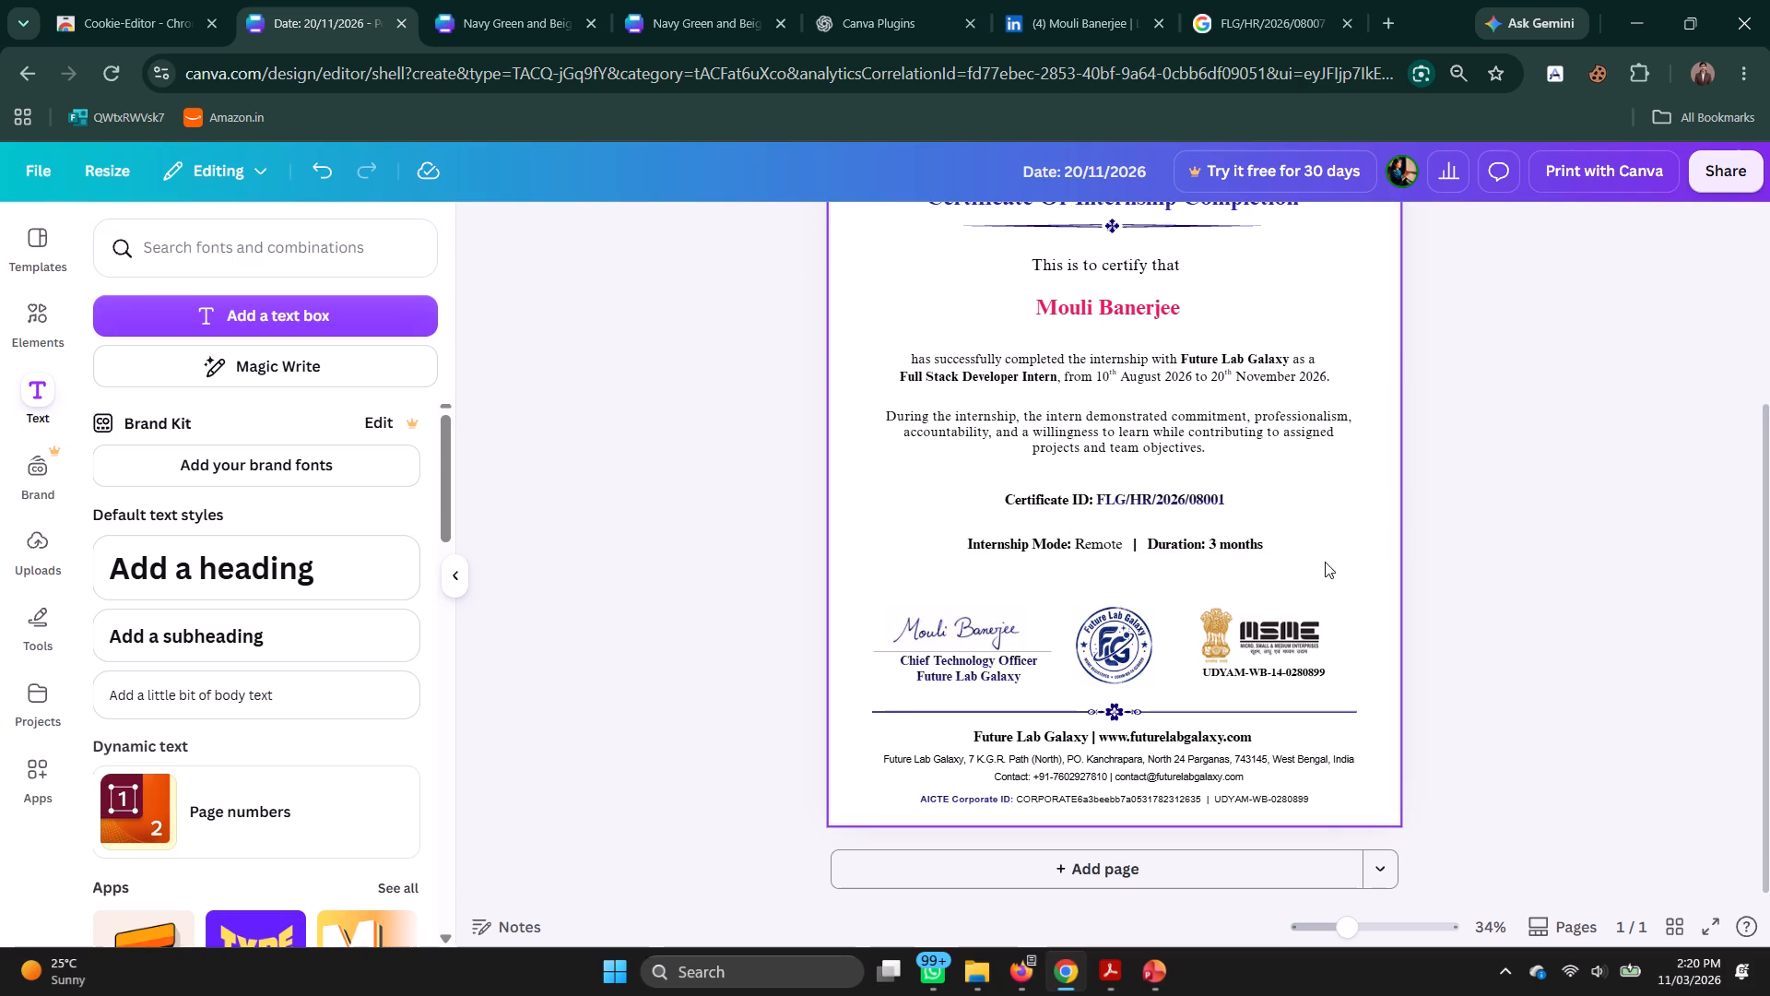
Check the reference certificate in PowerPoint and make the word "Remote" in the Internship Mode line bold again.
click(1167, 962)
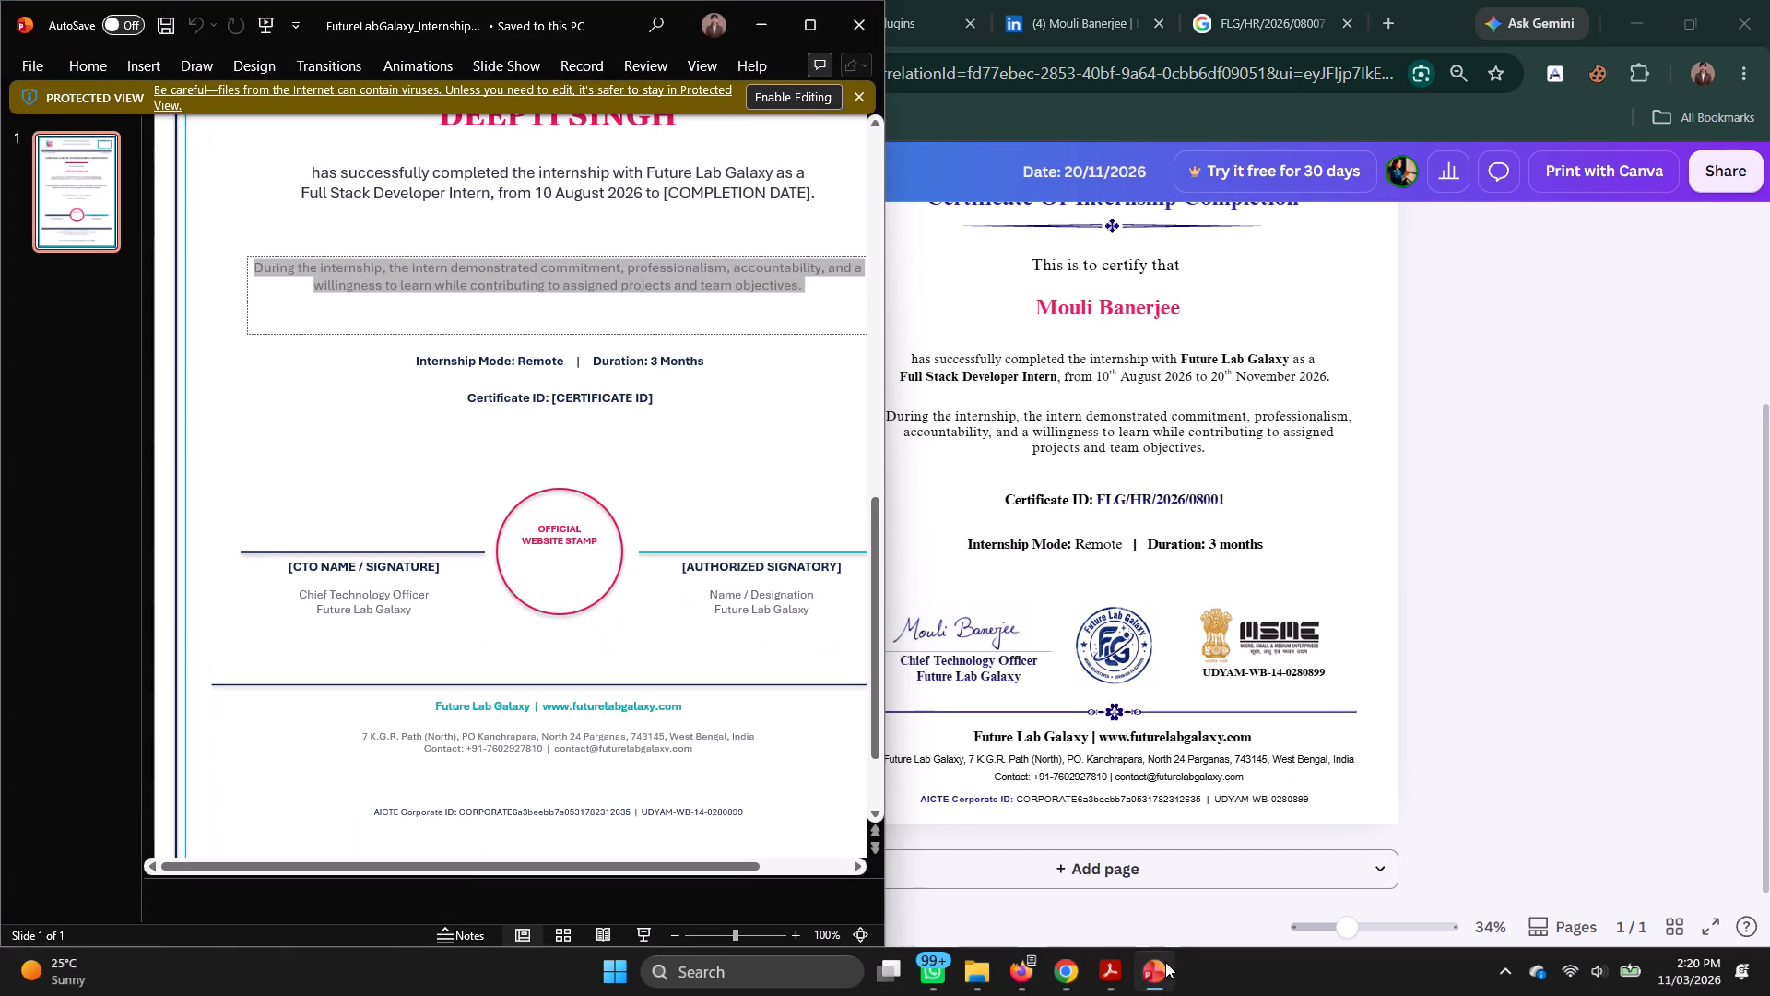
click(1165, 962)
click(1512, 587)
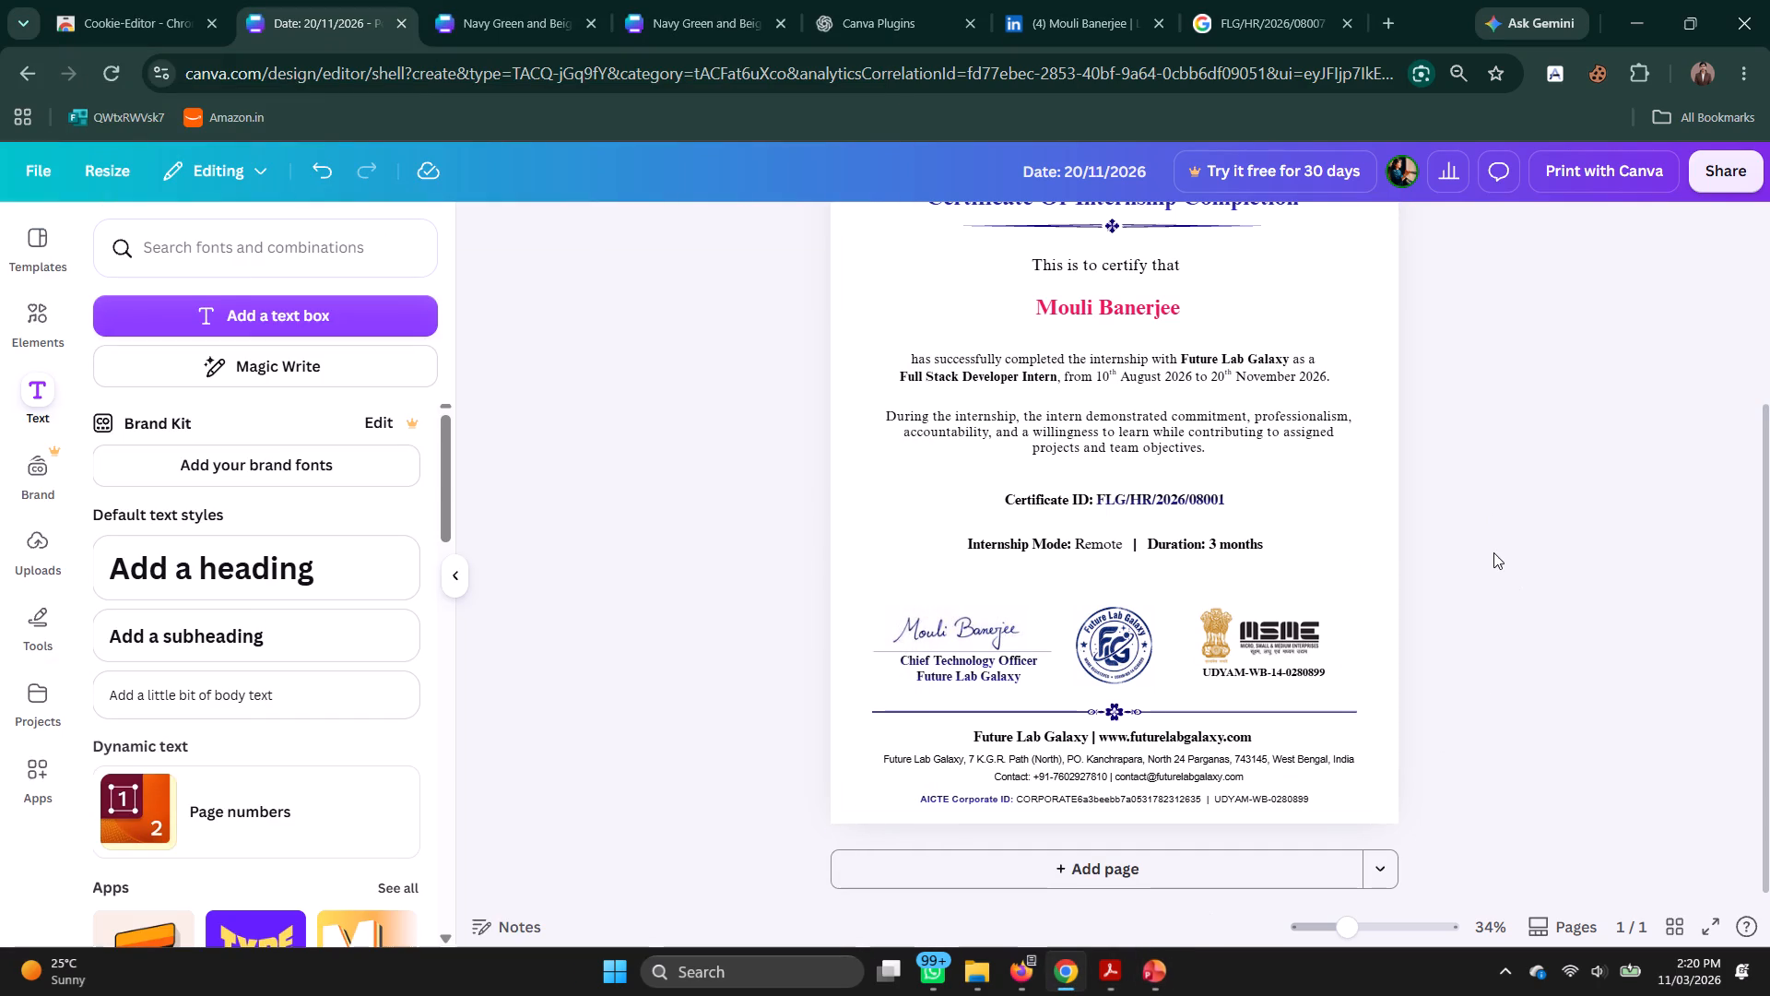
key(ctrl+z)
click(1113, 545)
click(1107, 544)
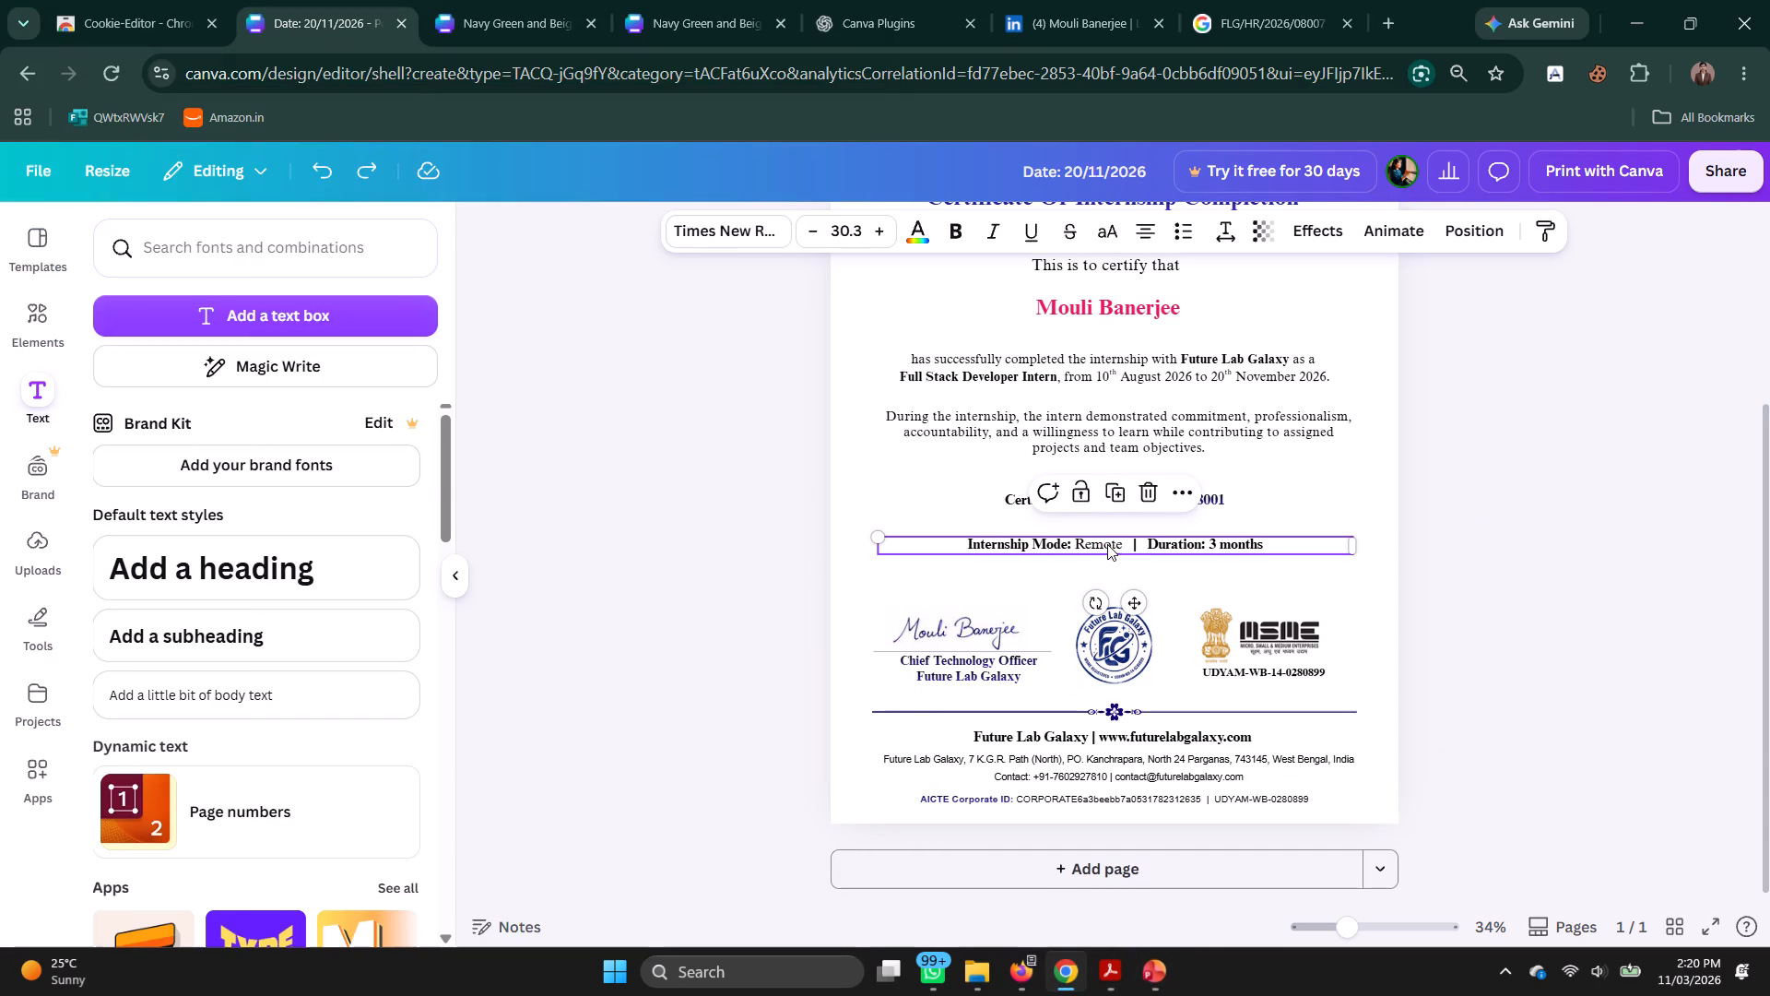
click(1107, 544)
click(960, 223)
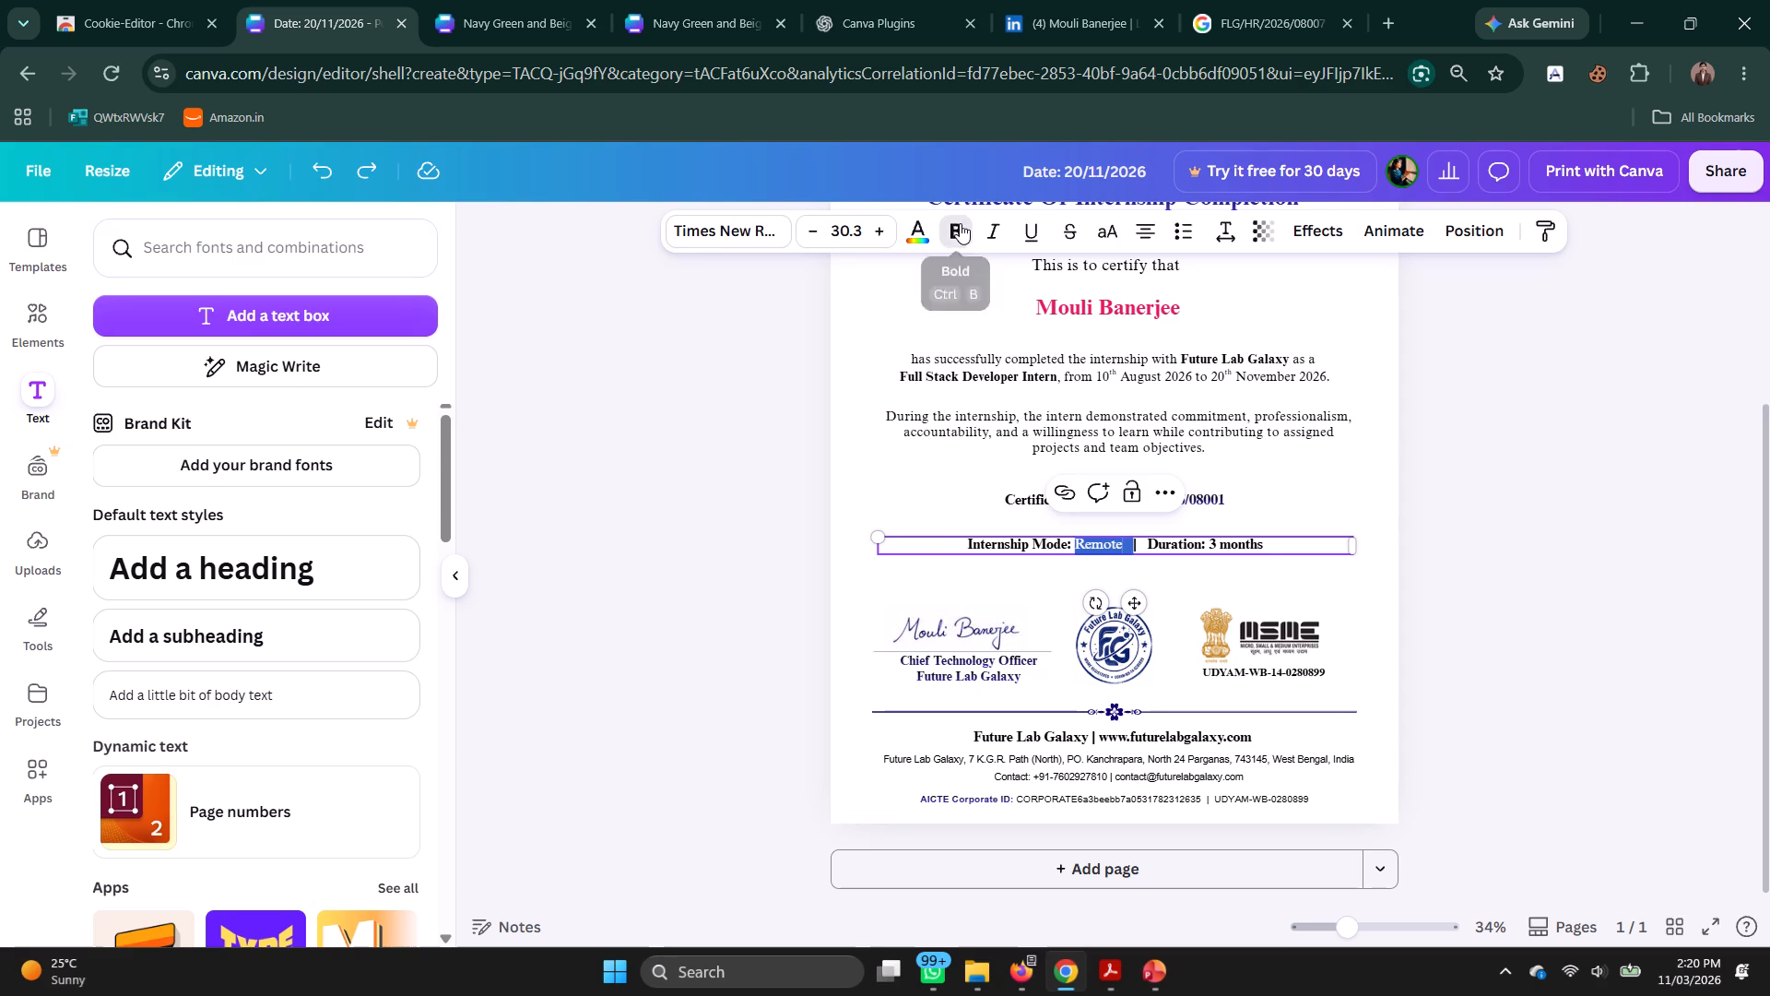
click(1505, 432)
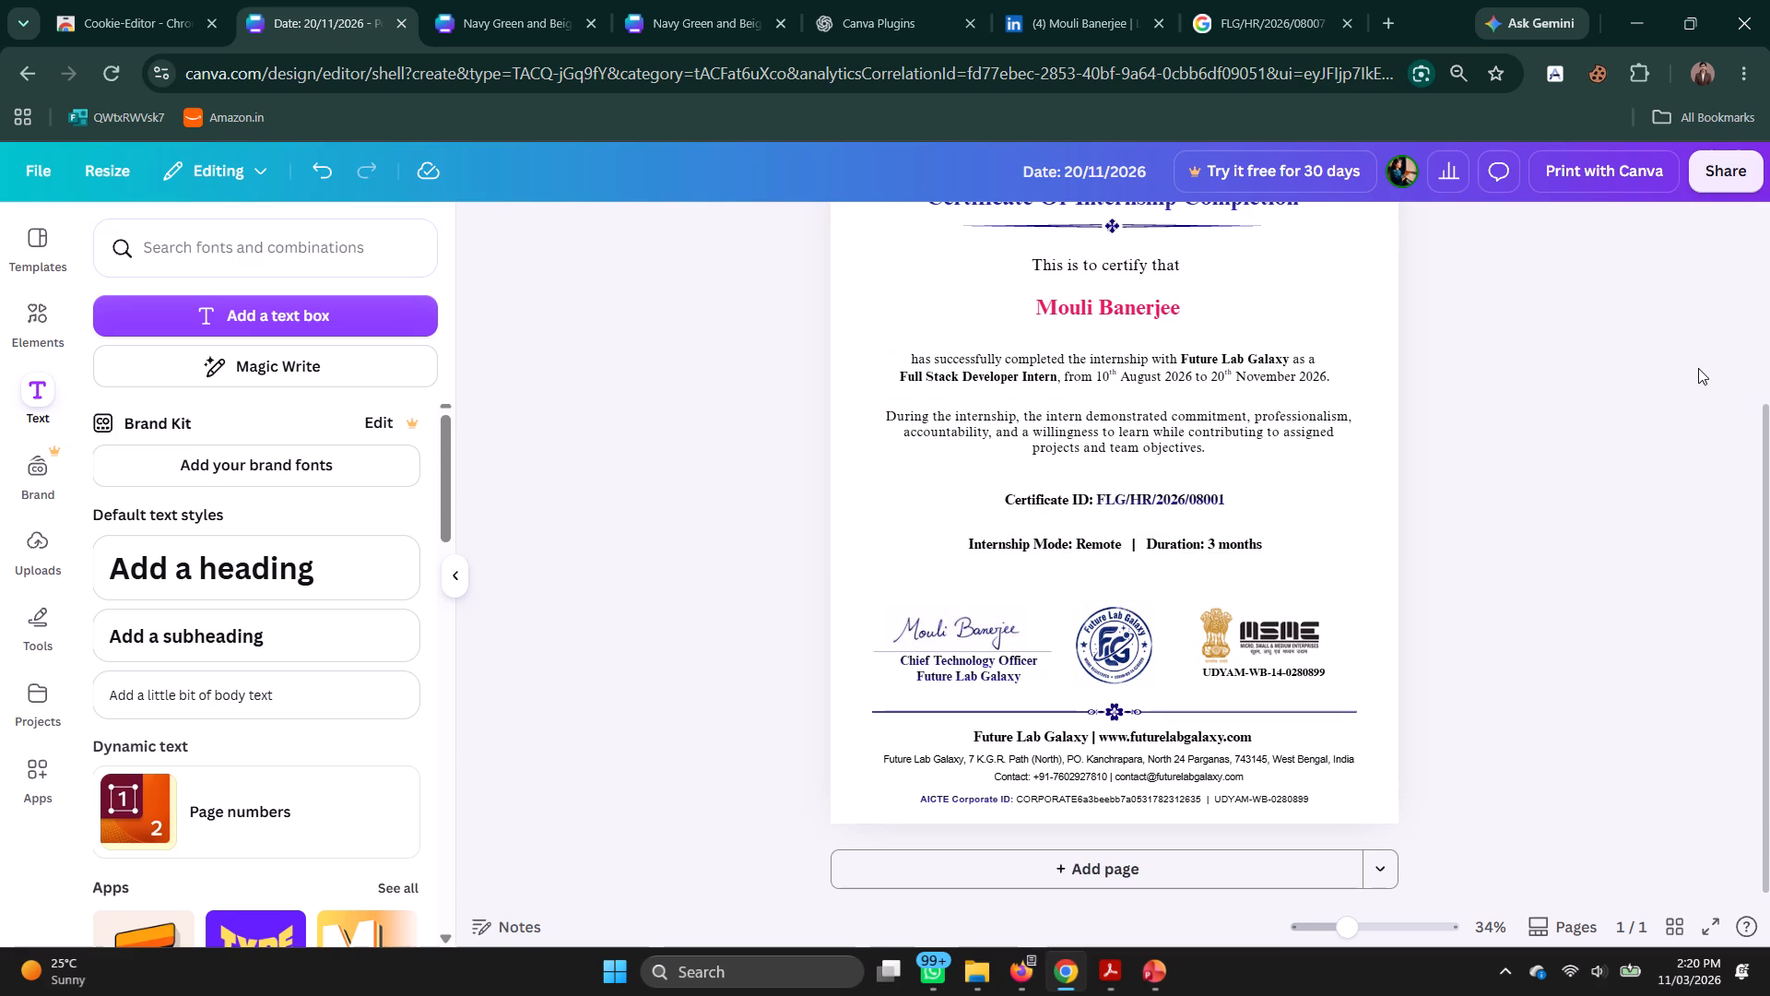
Change the "AICTE Corporate ID:" label in the certificate's last footer line to solid black.
scroll(1698, 368, up, 3)
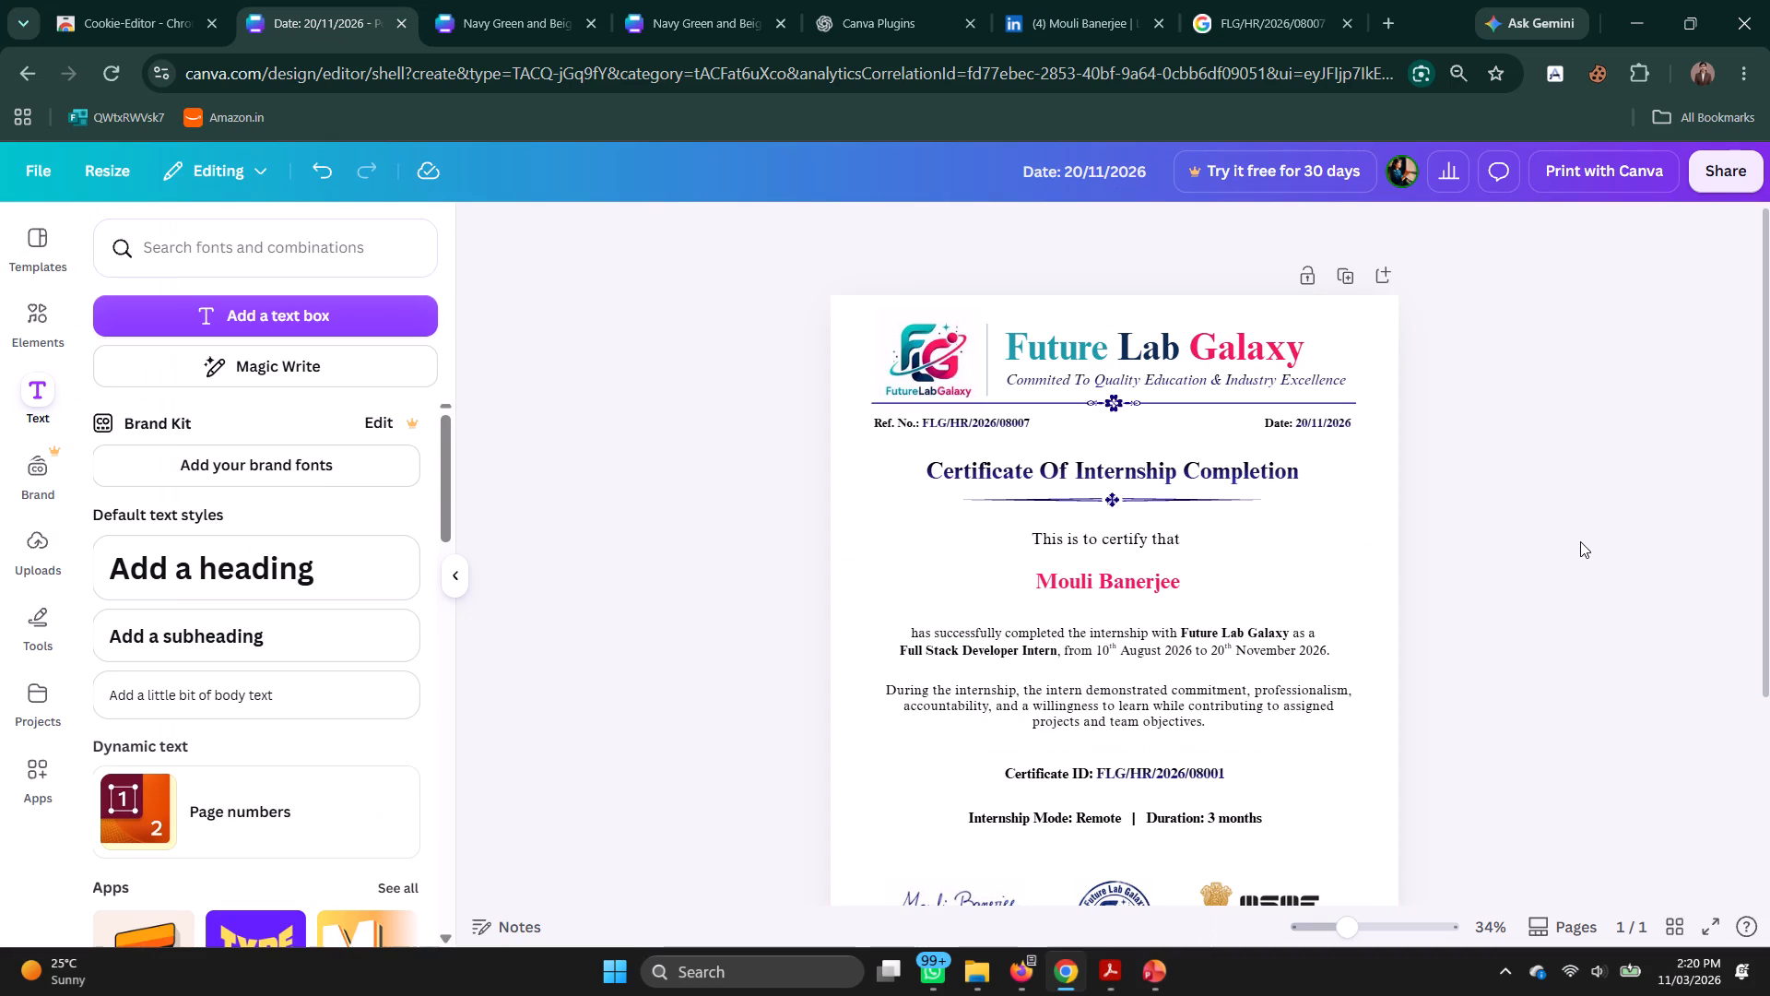
scroll(1580, 541, down, 2)
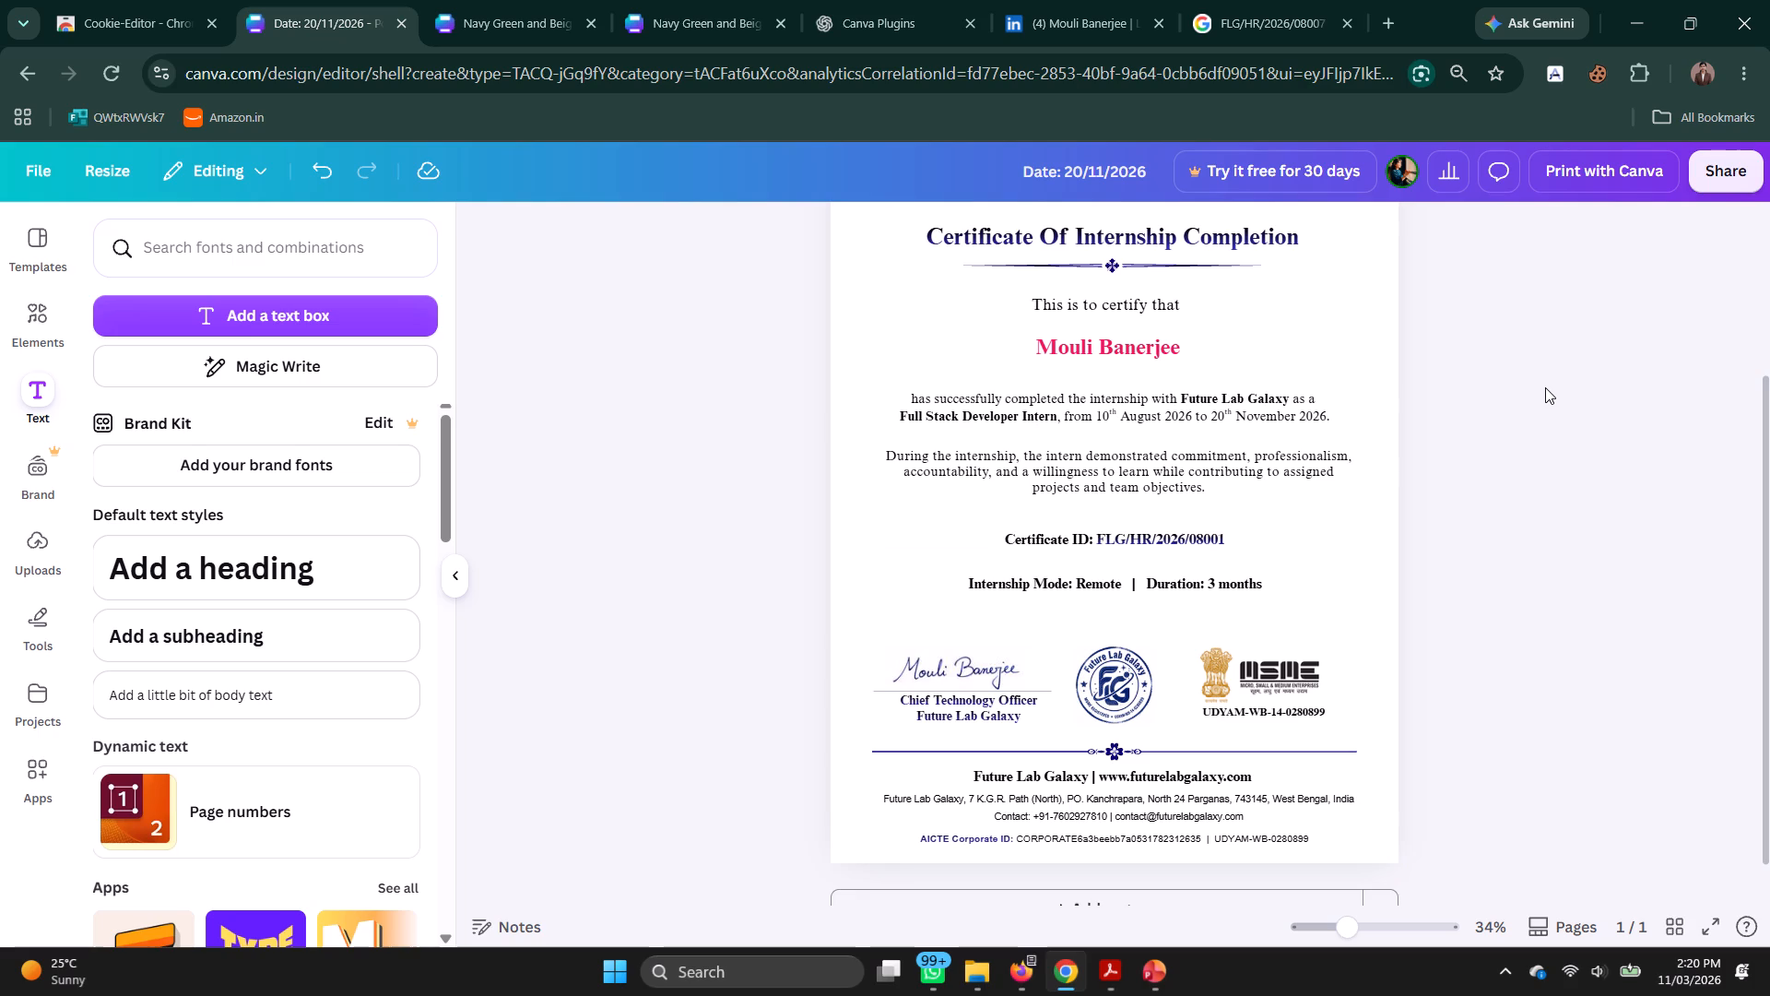
scroll(1545, 387, down, 3)
double_click(959, 796)
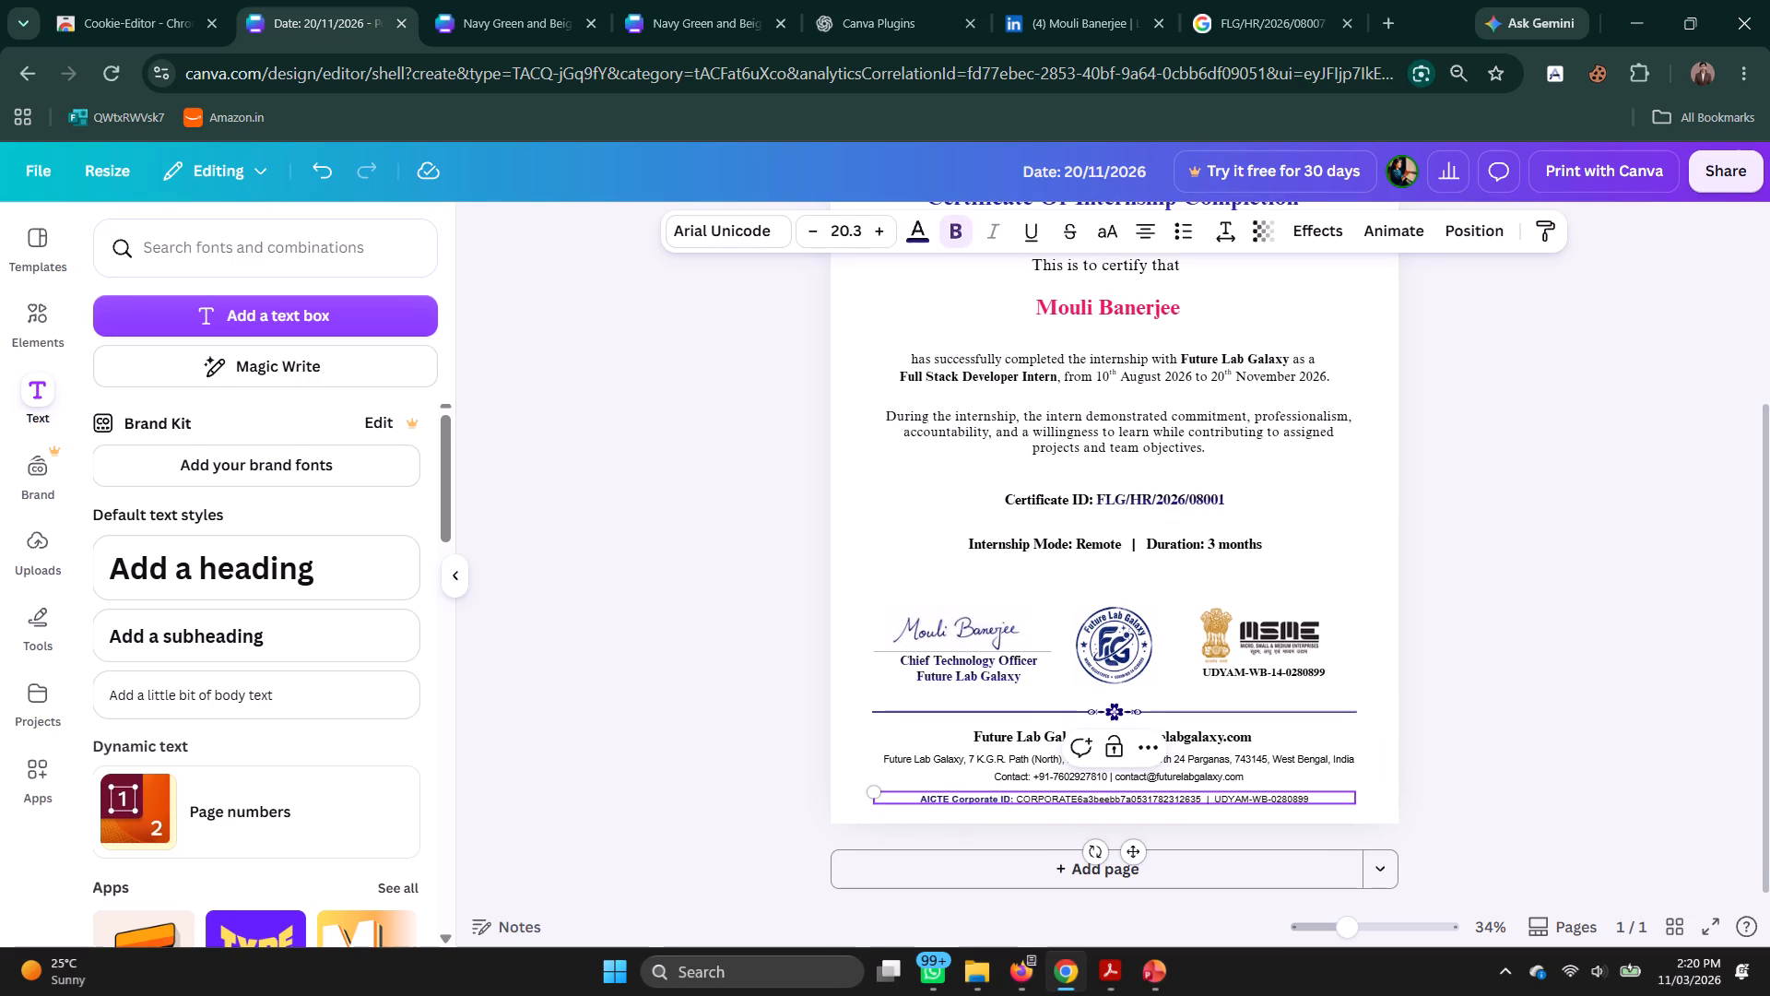
drag(921, 797, 1013, 801)
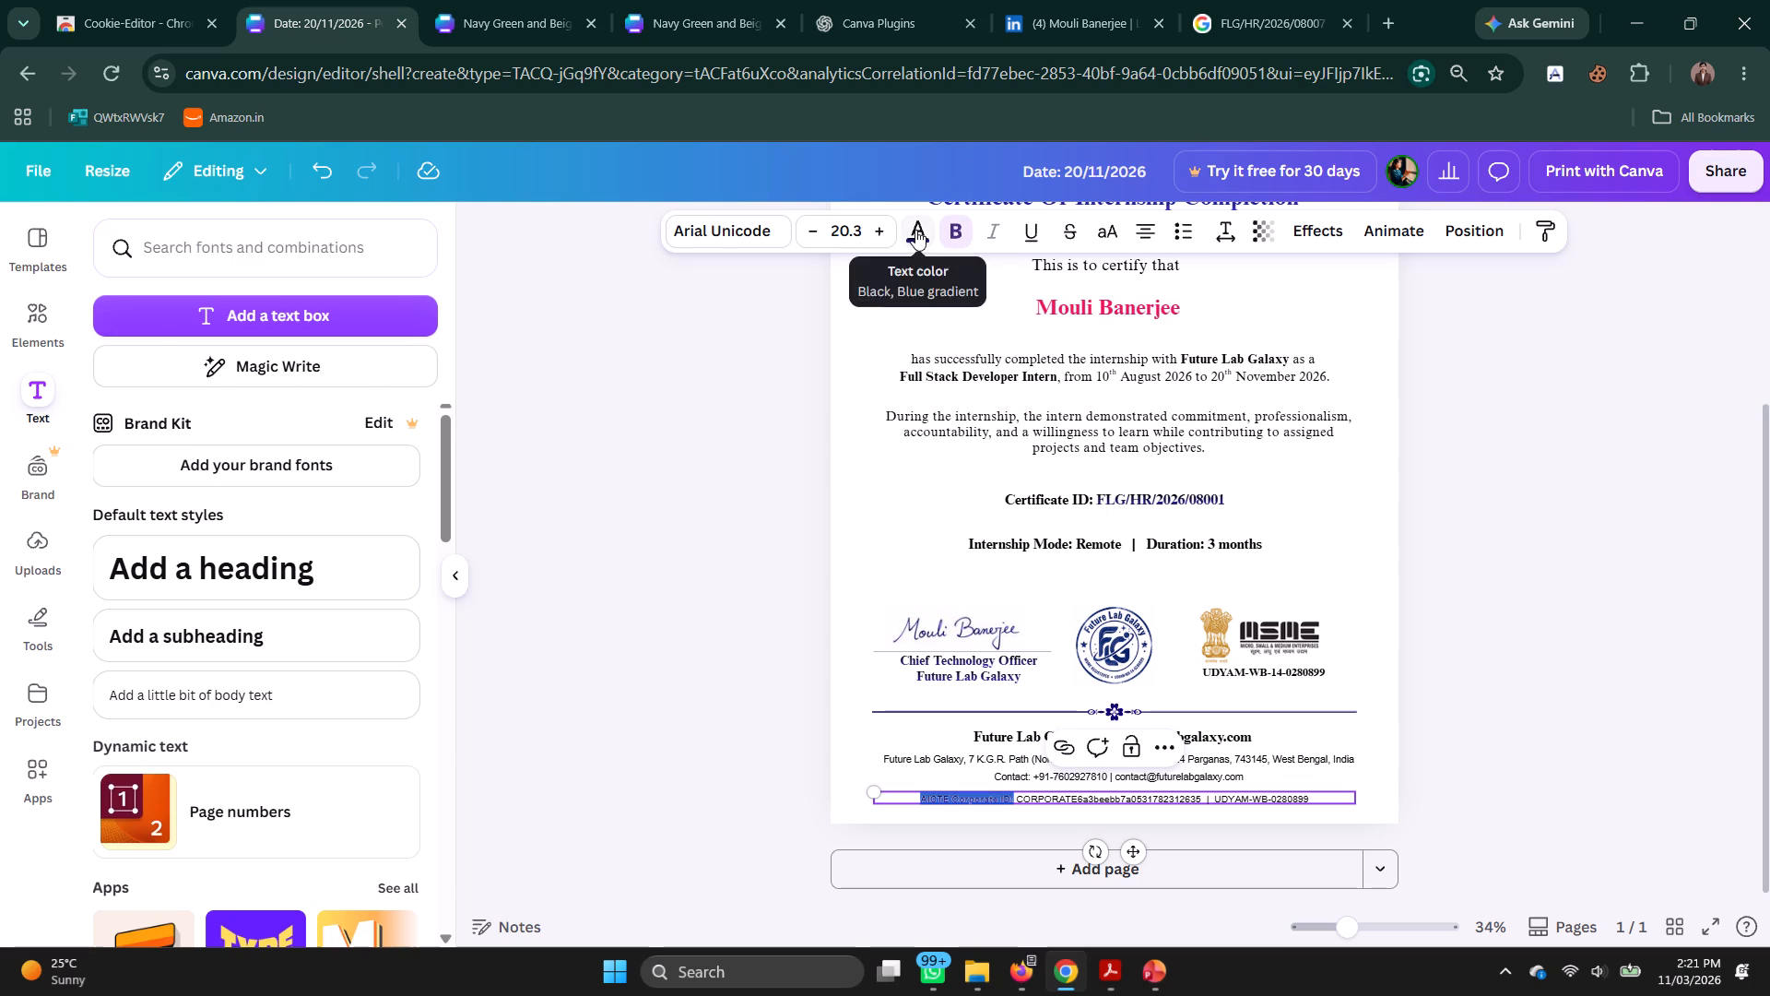
click(915, 230)
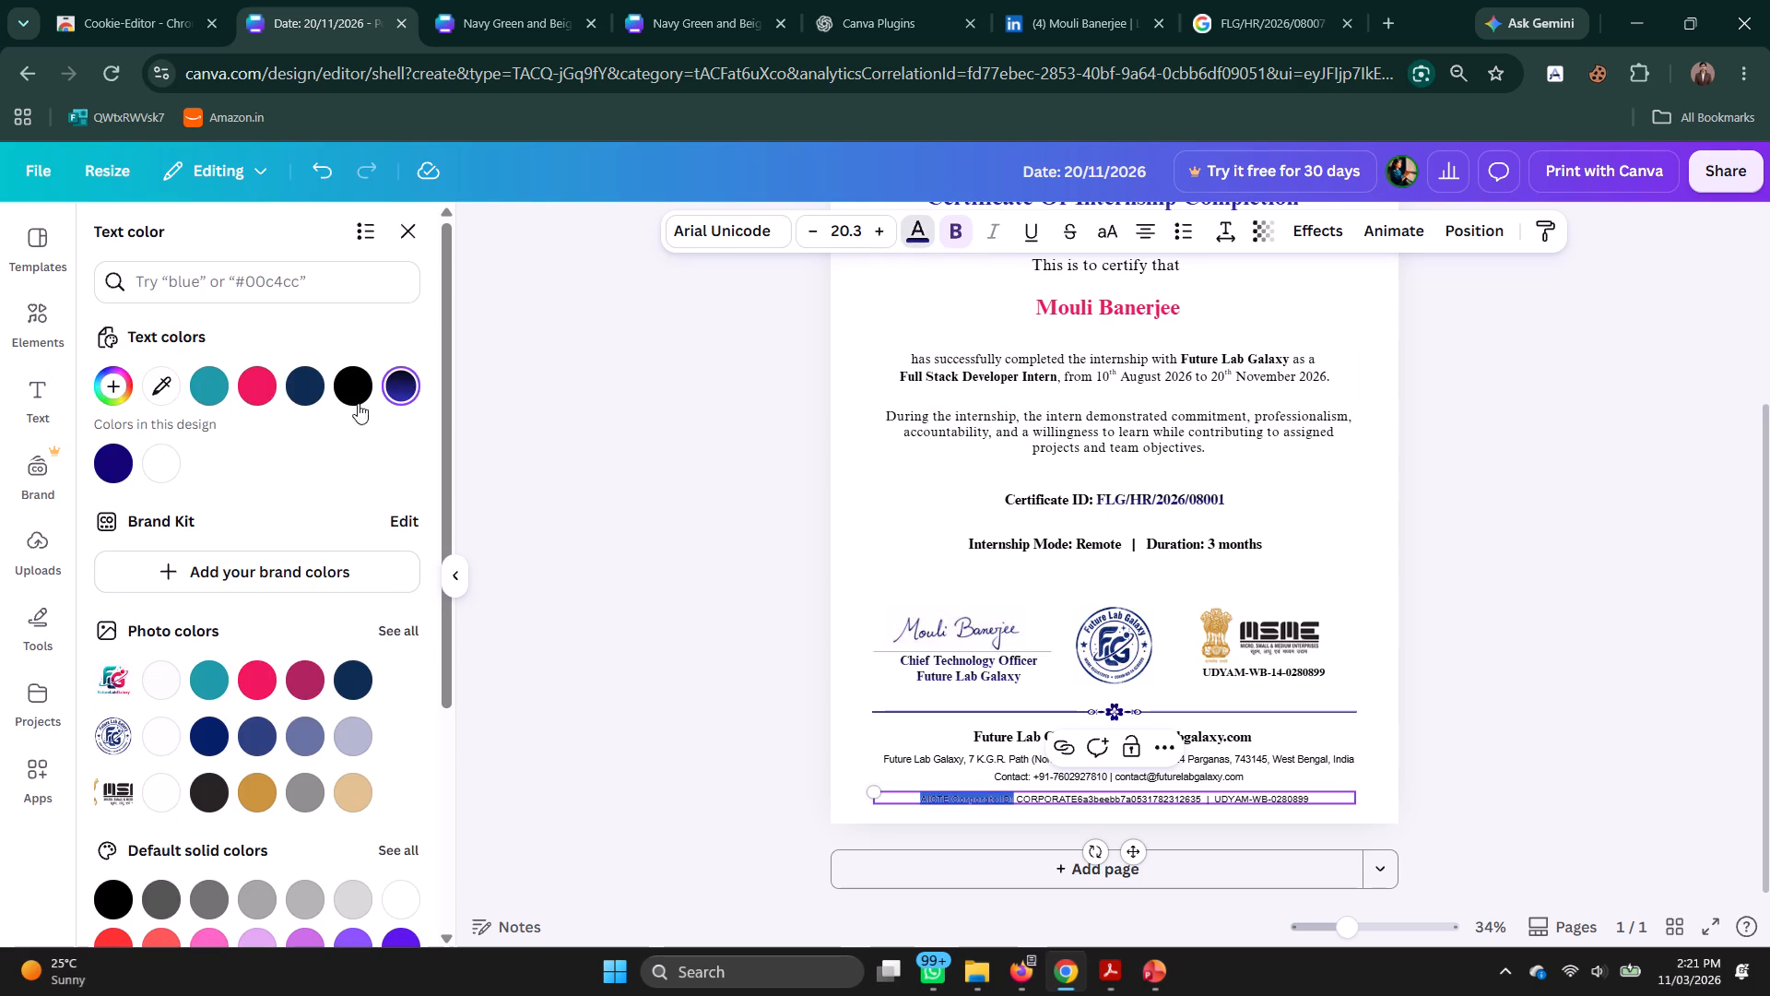
click(363, 393)
click(1575, 672)
click(1525, 669)
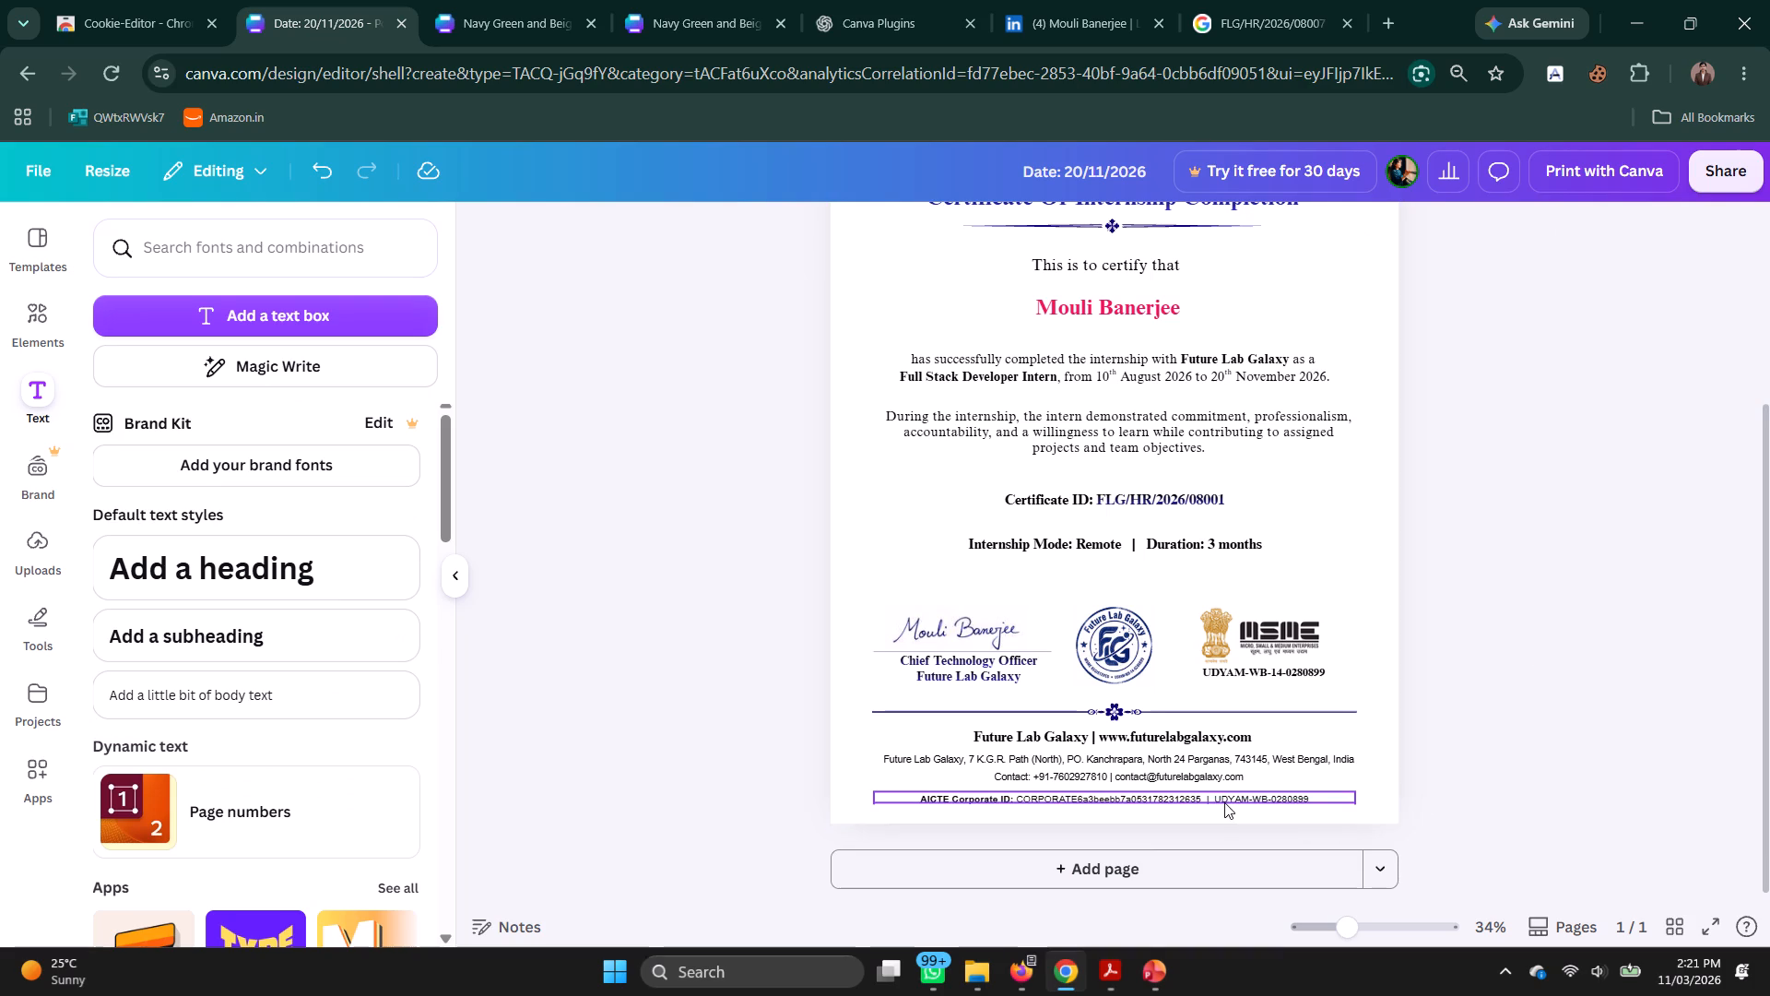
Make the UDYAM registration number at the end of the AICTE footer line bold.
double_click(1303, 795)
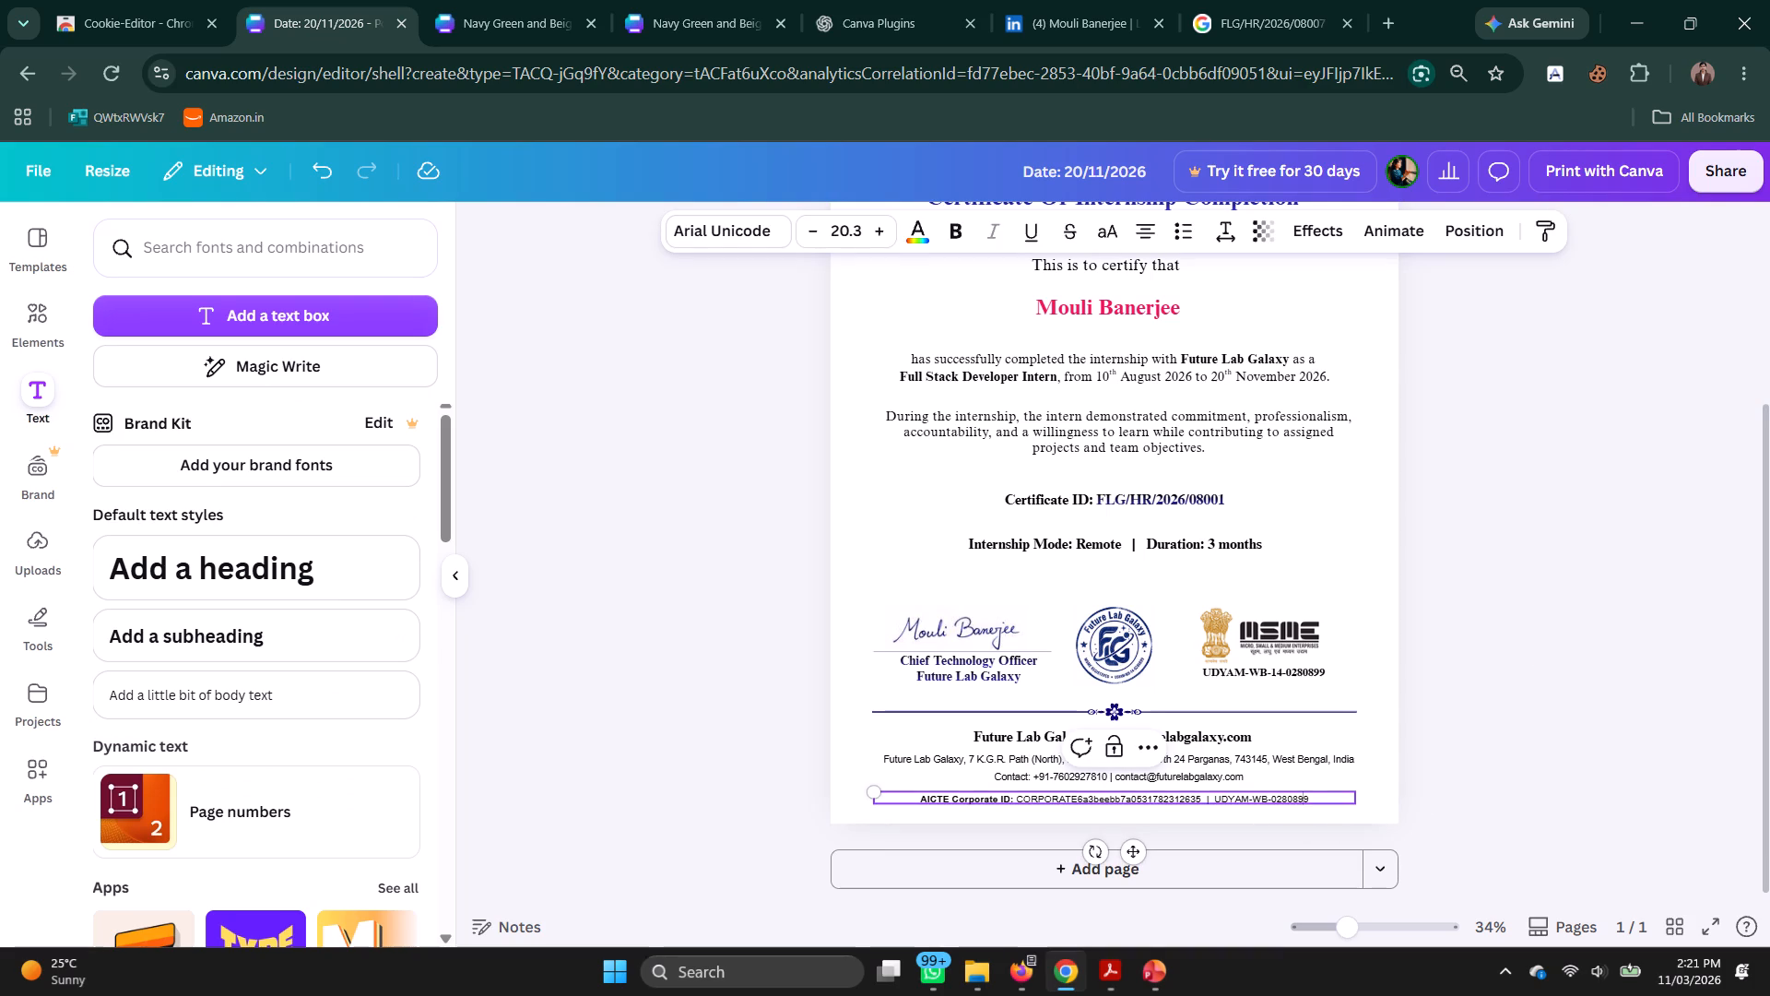
drag(1213, 799, 1321, 797)
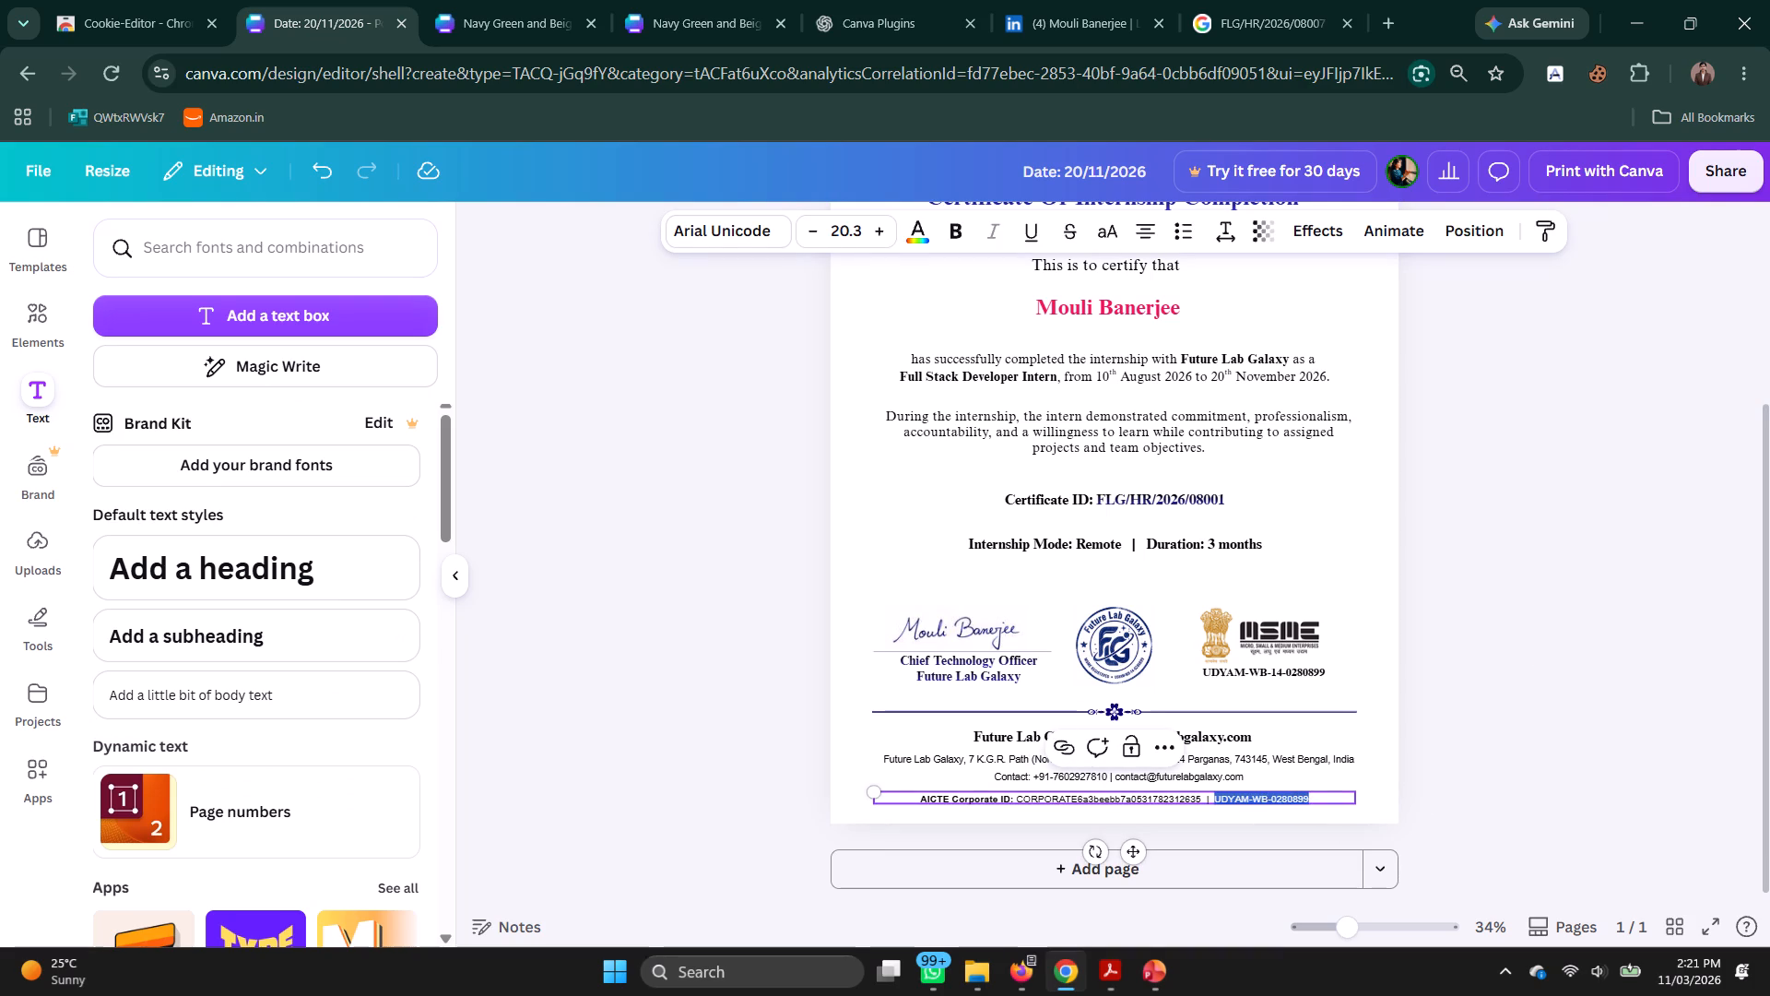
click(963, 232)
click(1475, 603)
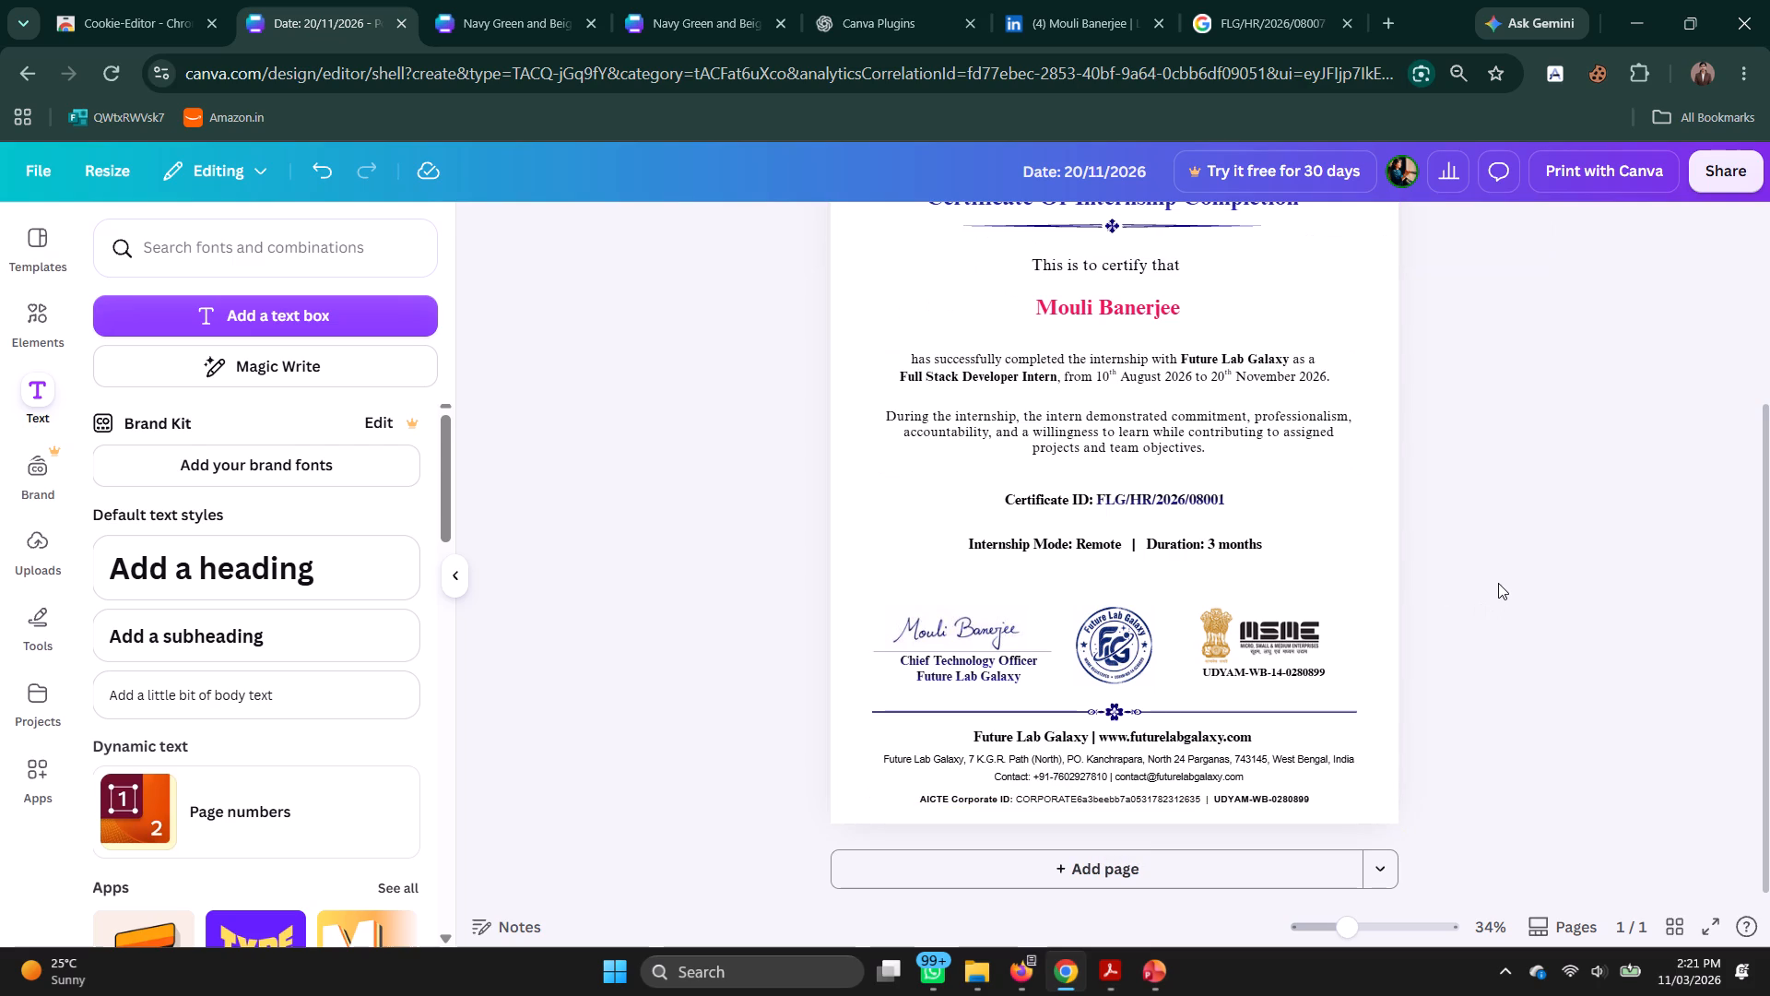
Make the corporate ID value and the separator after it in the AICTE footer line bold.
double_click(1126, 798)
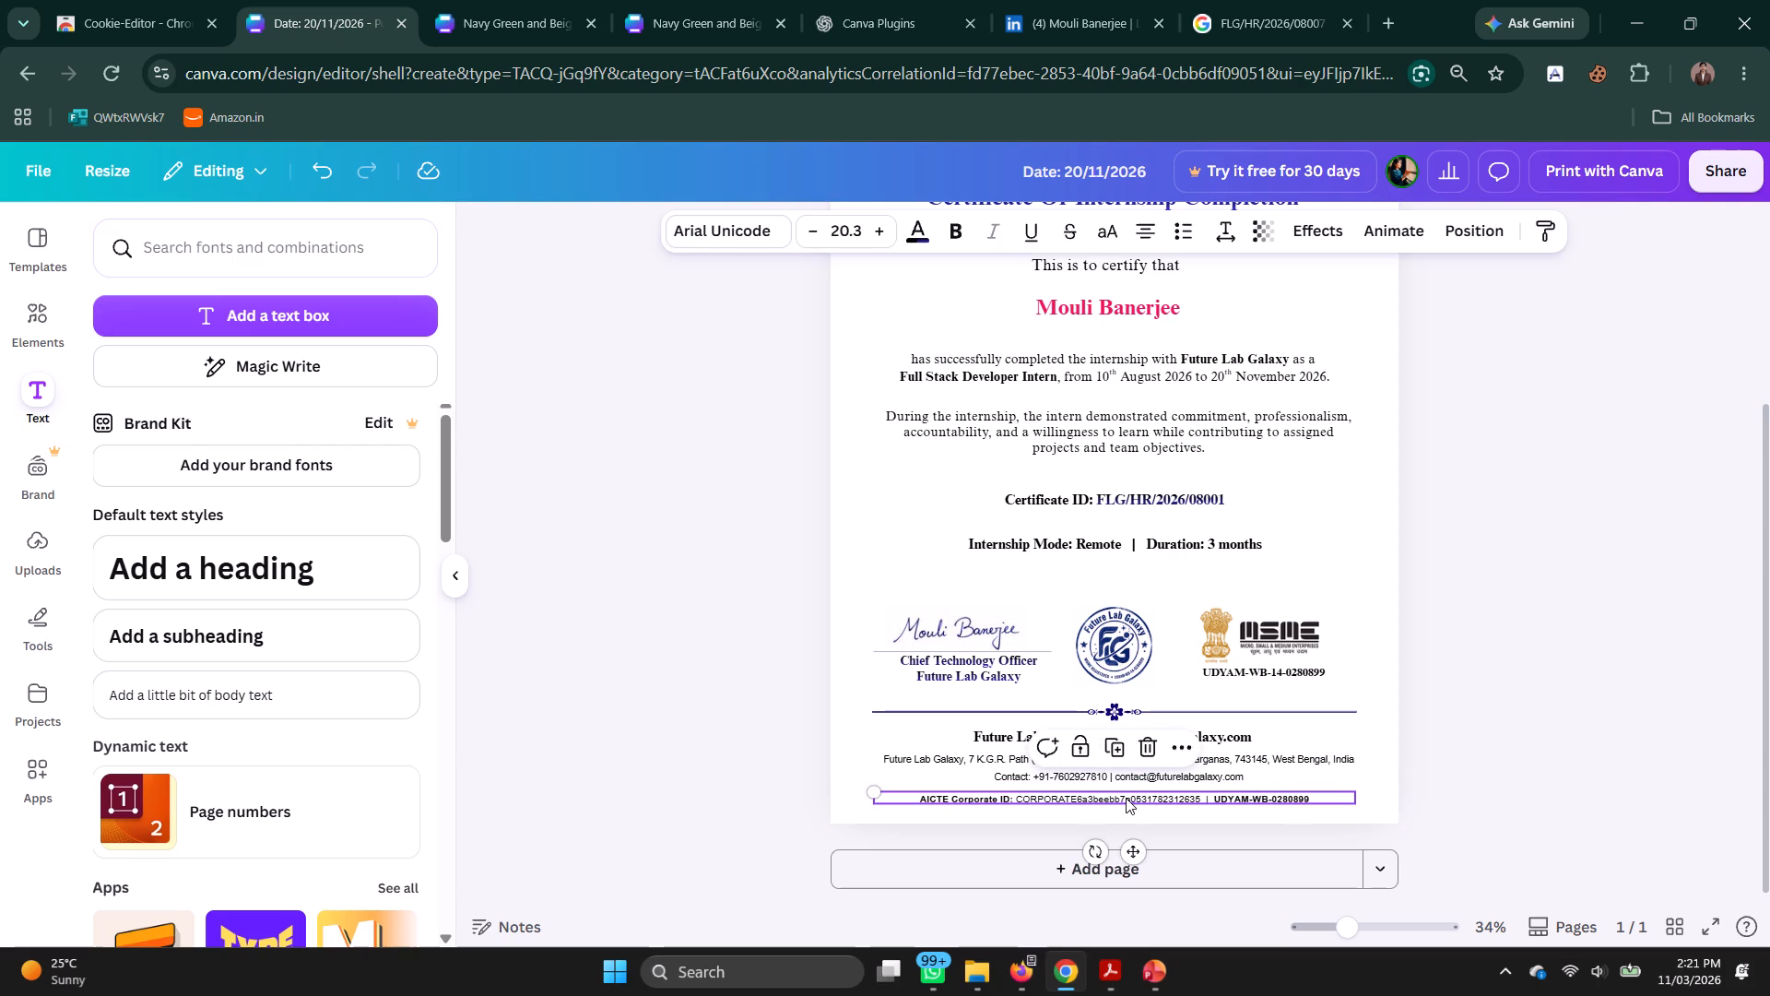
drag(1018, 796, 1202, 813)
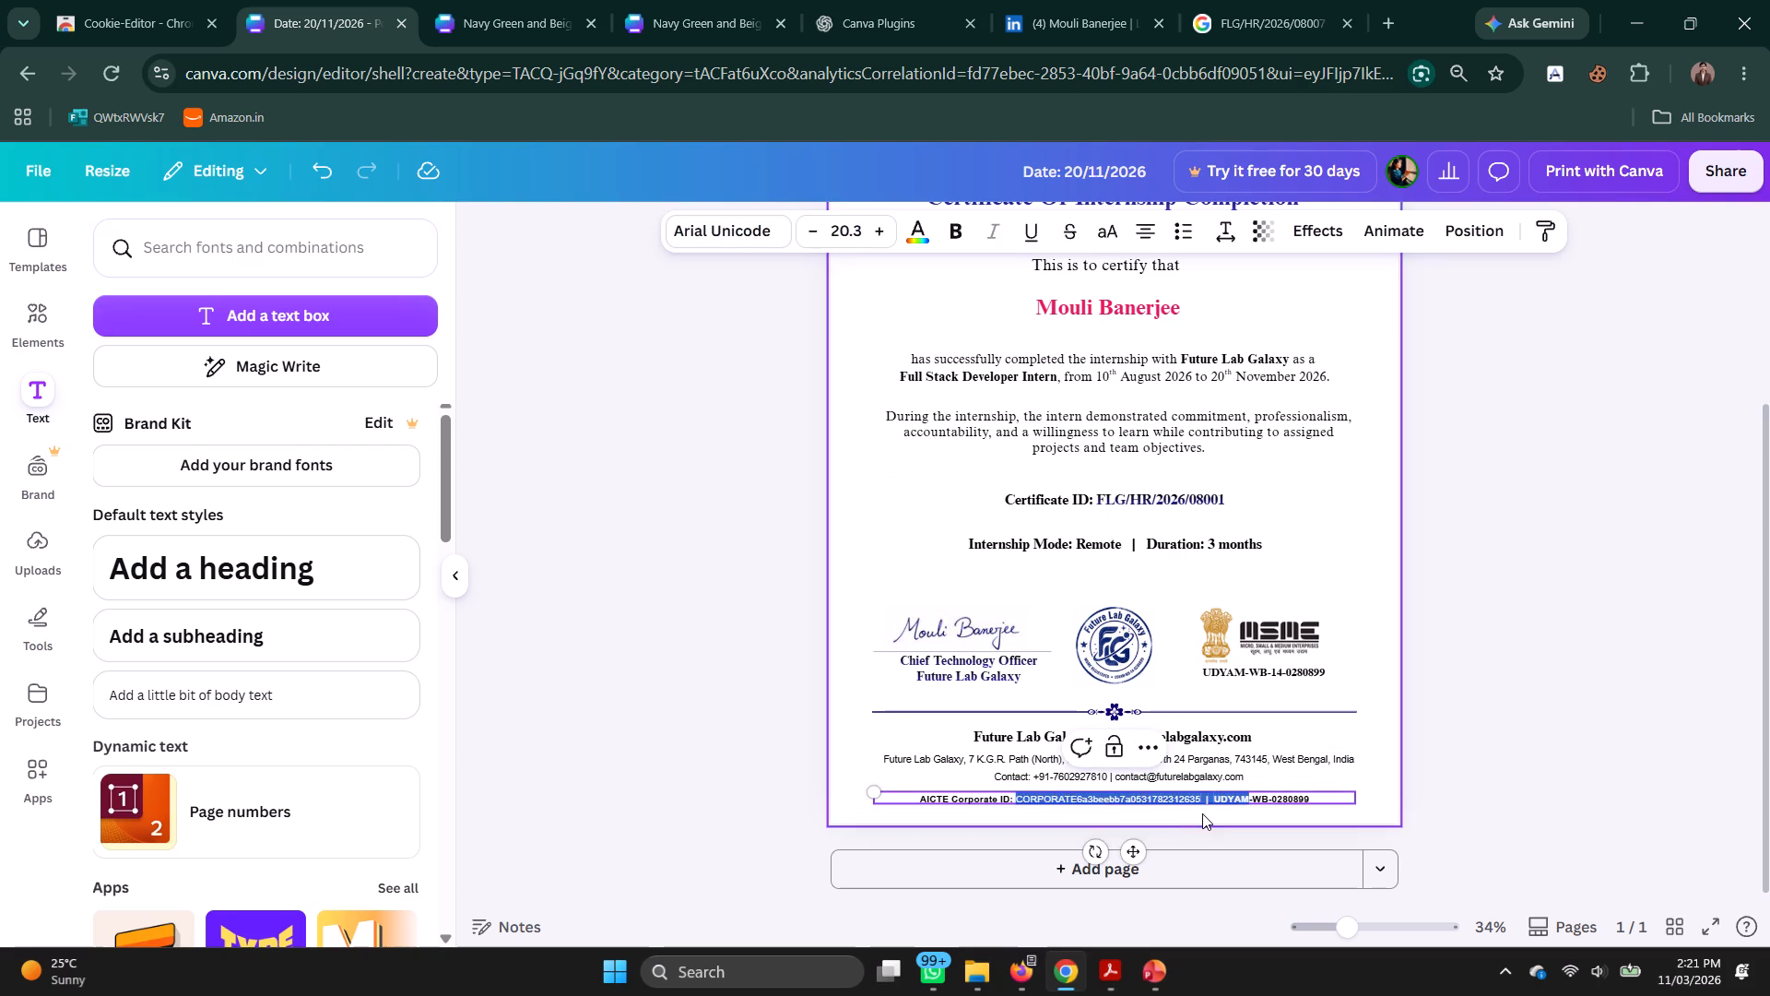
drag(1202, 813, 1213, 795)
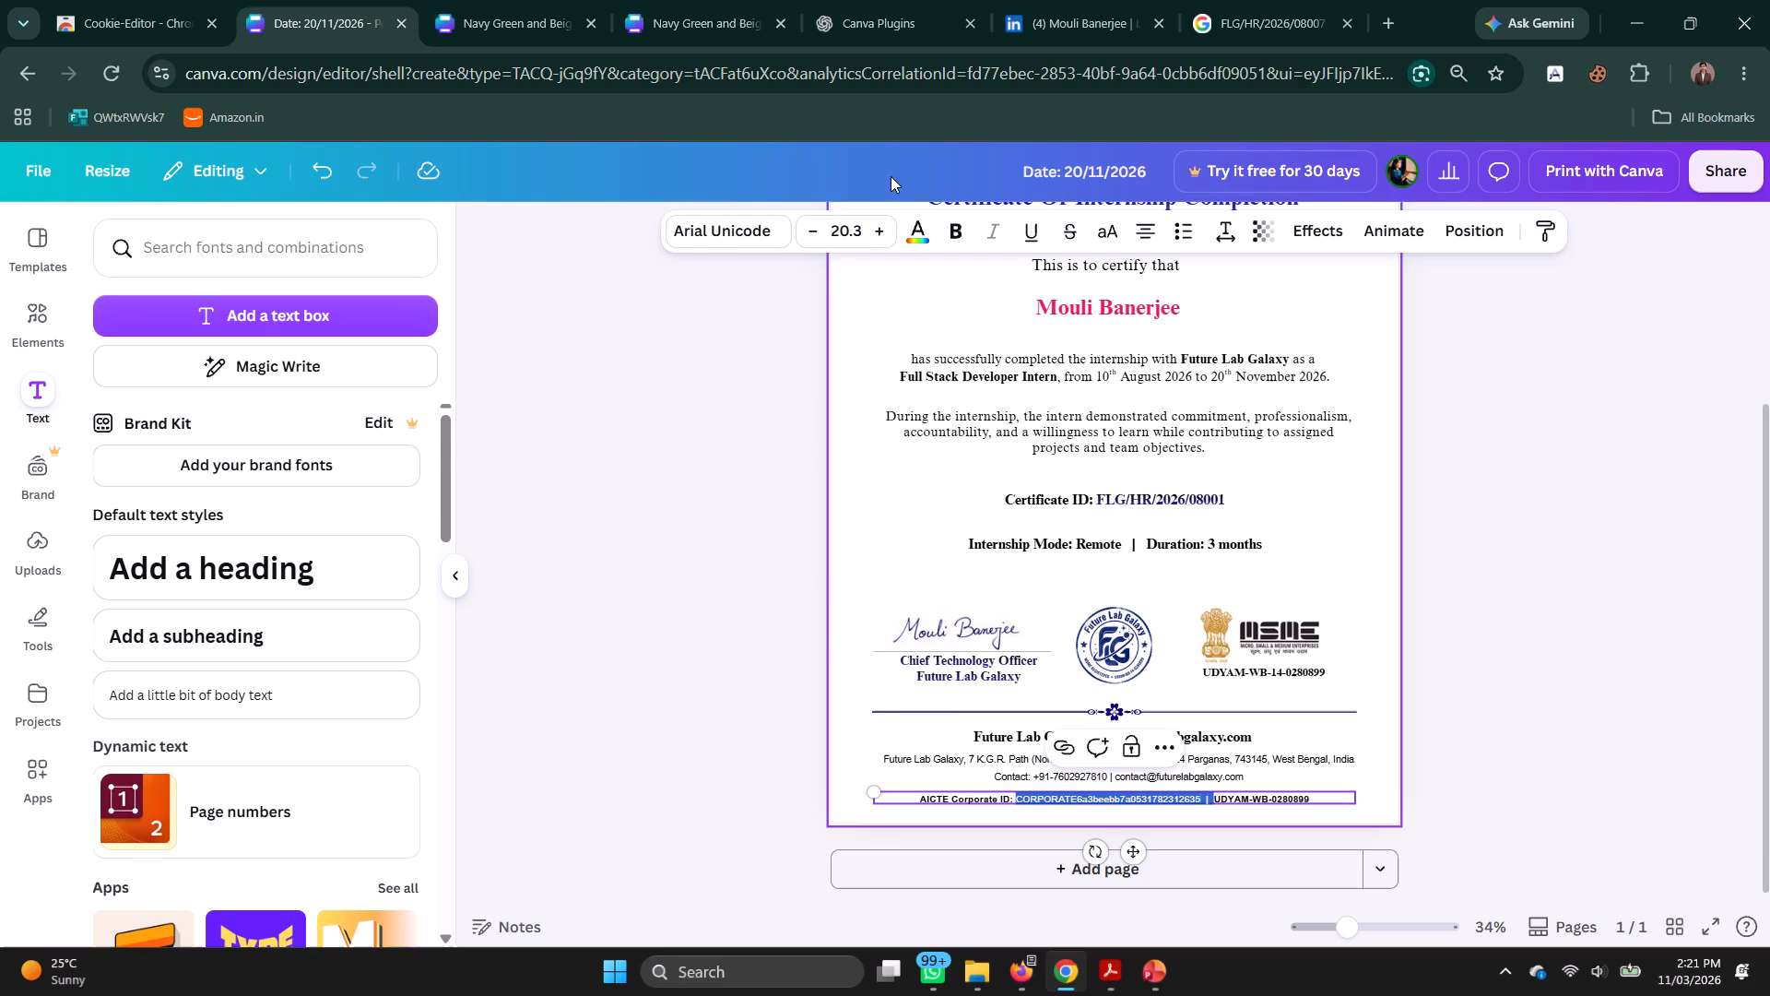
click(948, 224)
click(1448, 500)
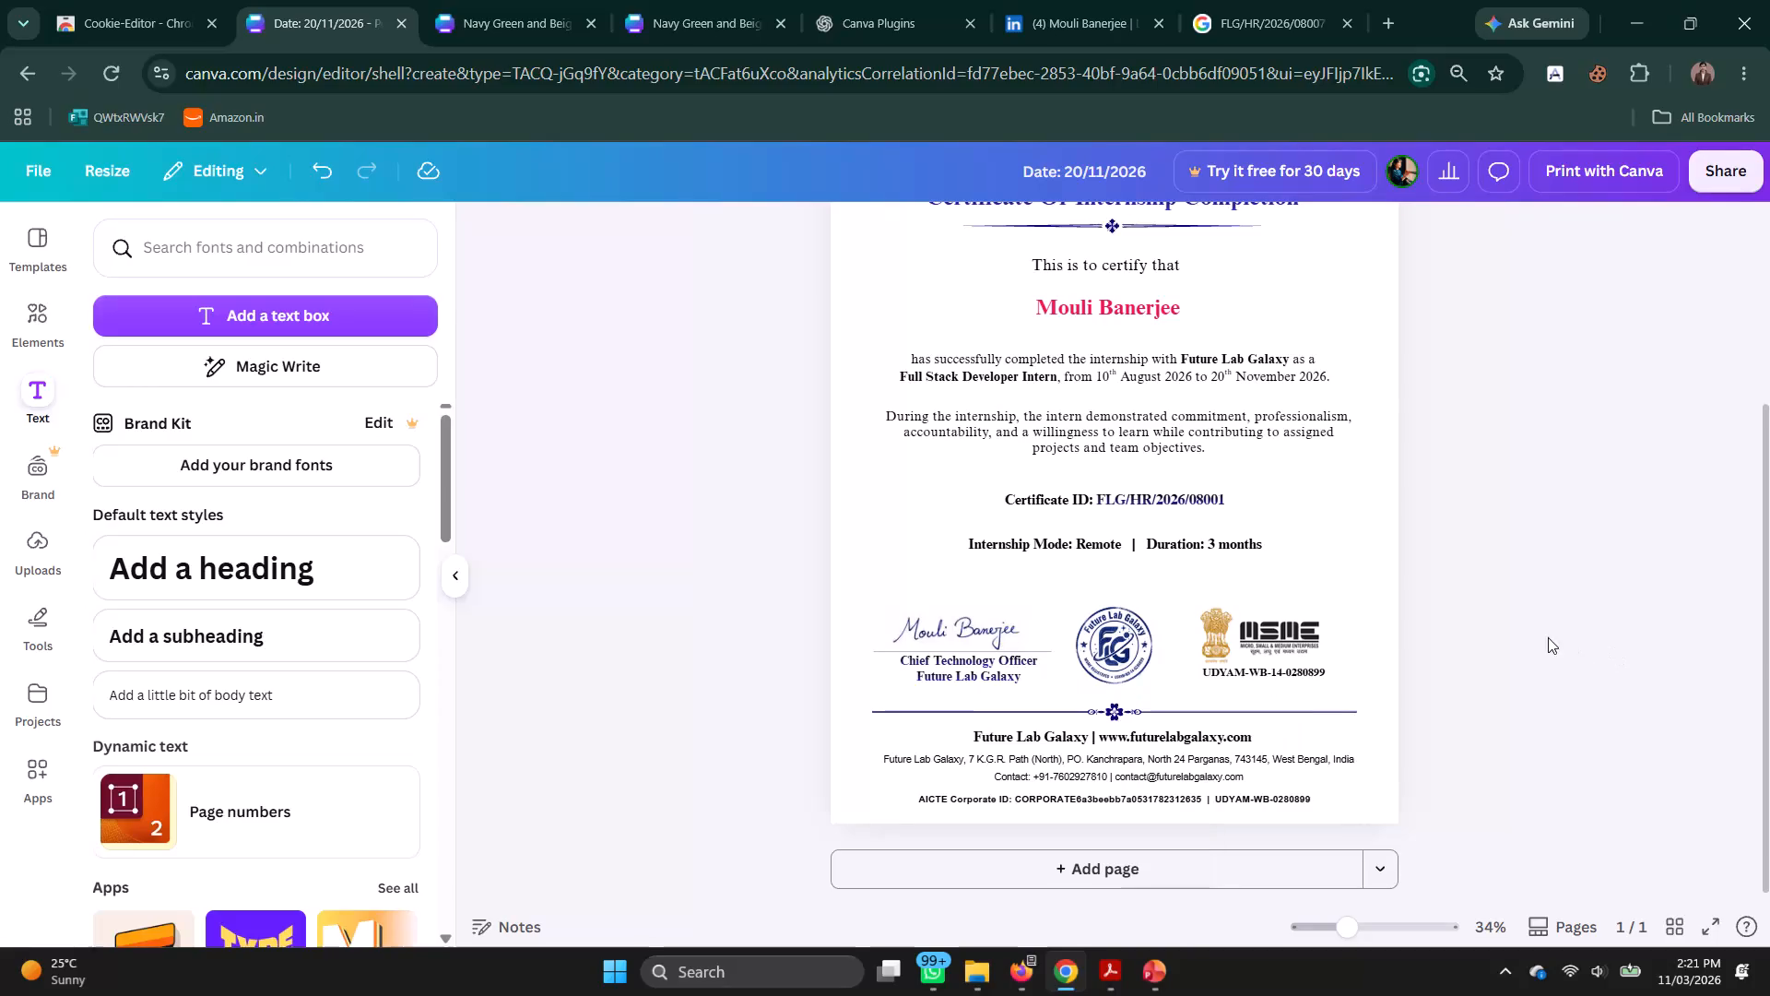
Review the whole certificate from the header to the footer, checking its layout and text emphasis.
scroll(1598, 601, up, 3)
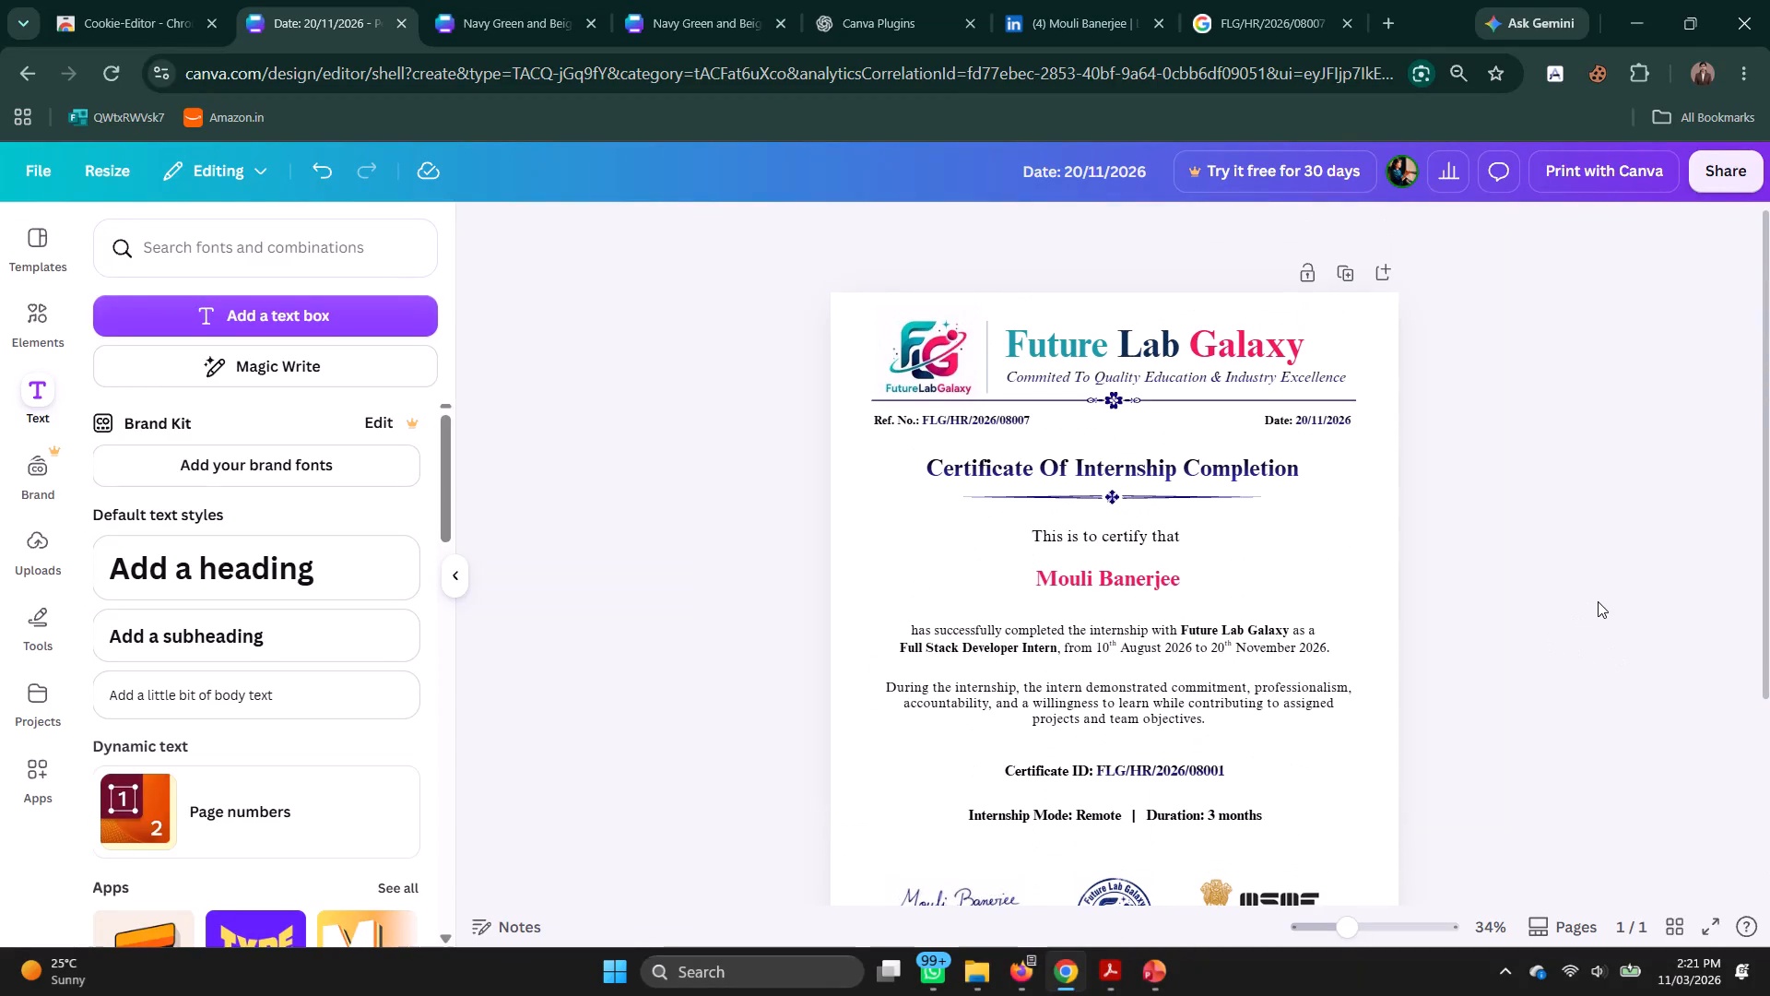
scroll(1598, 601, down, 3)
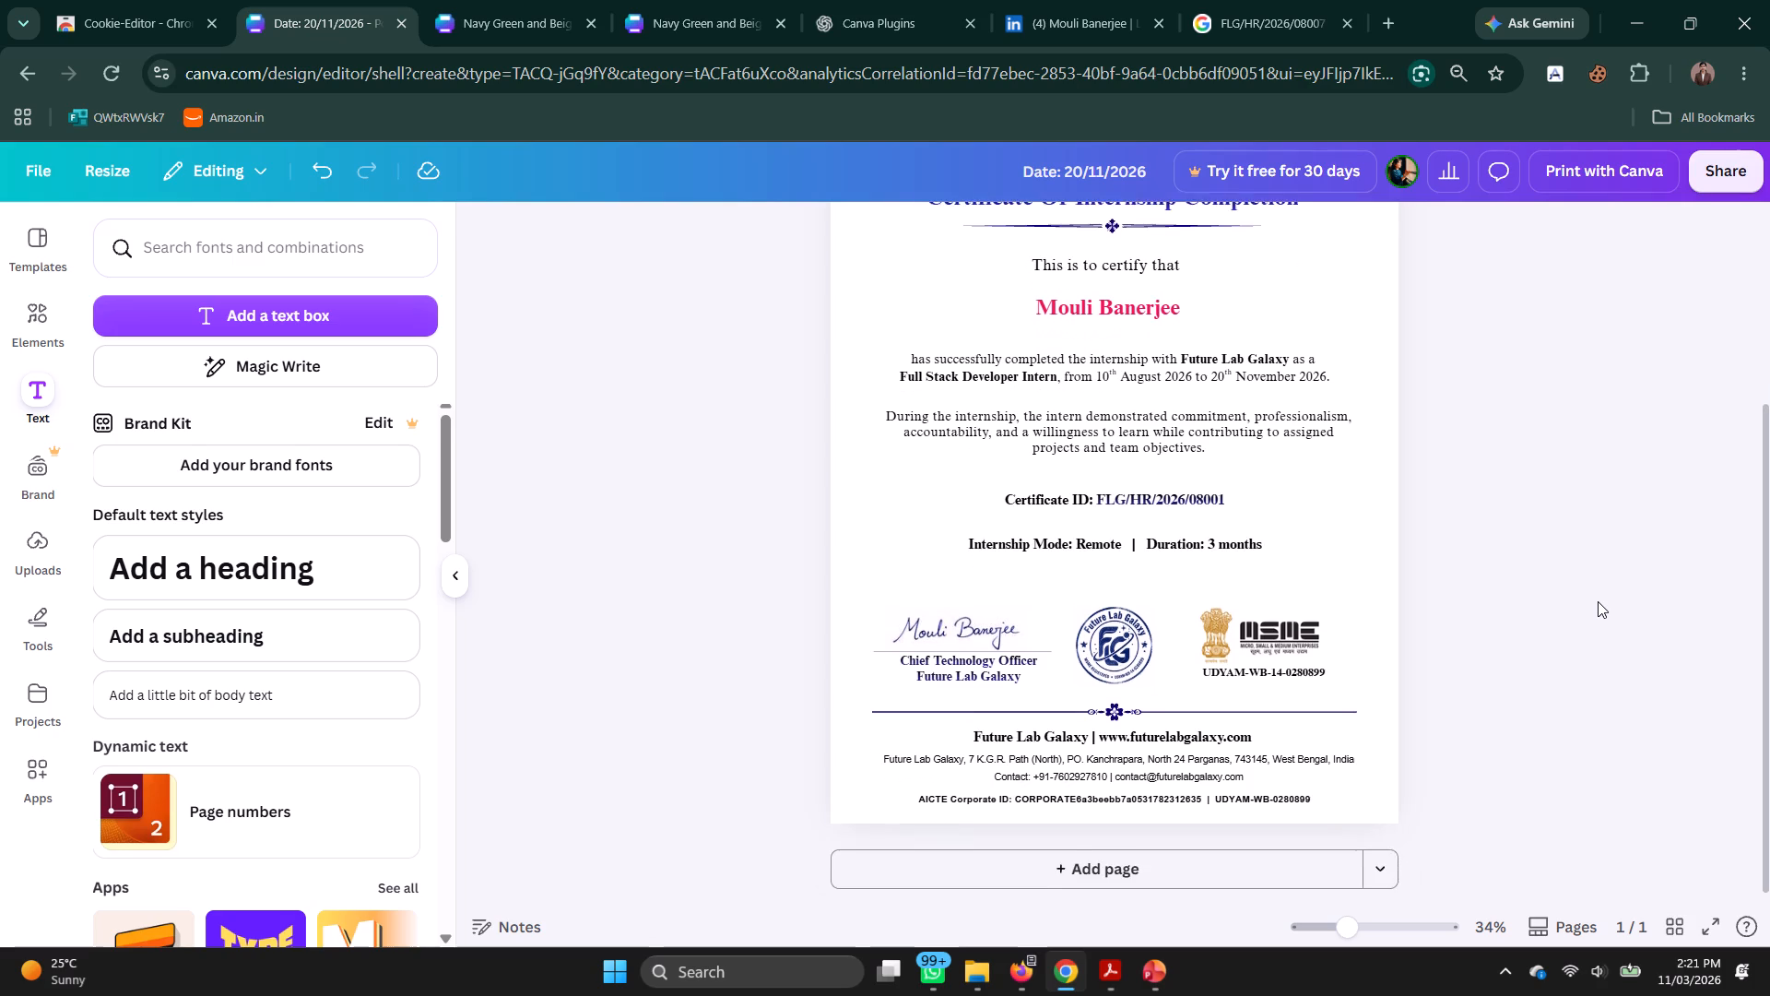
scroll(1598, 601, up, 3)
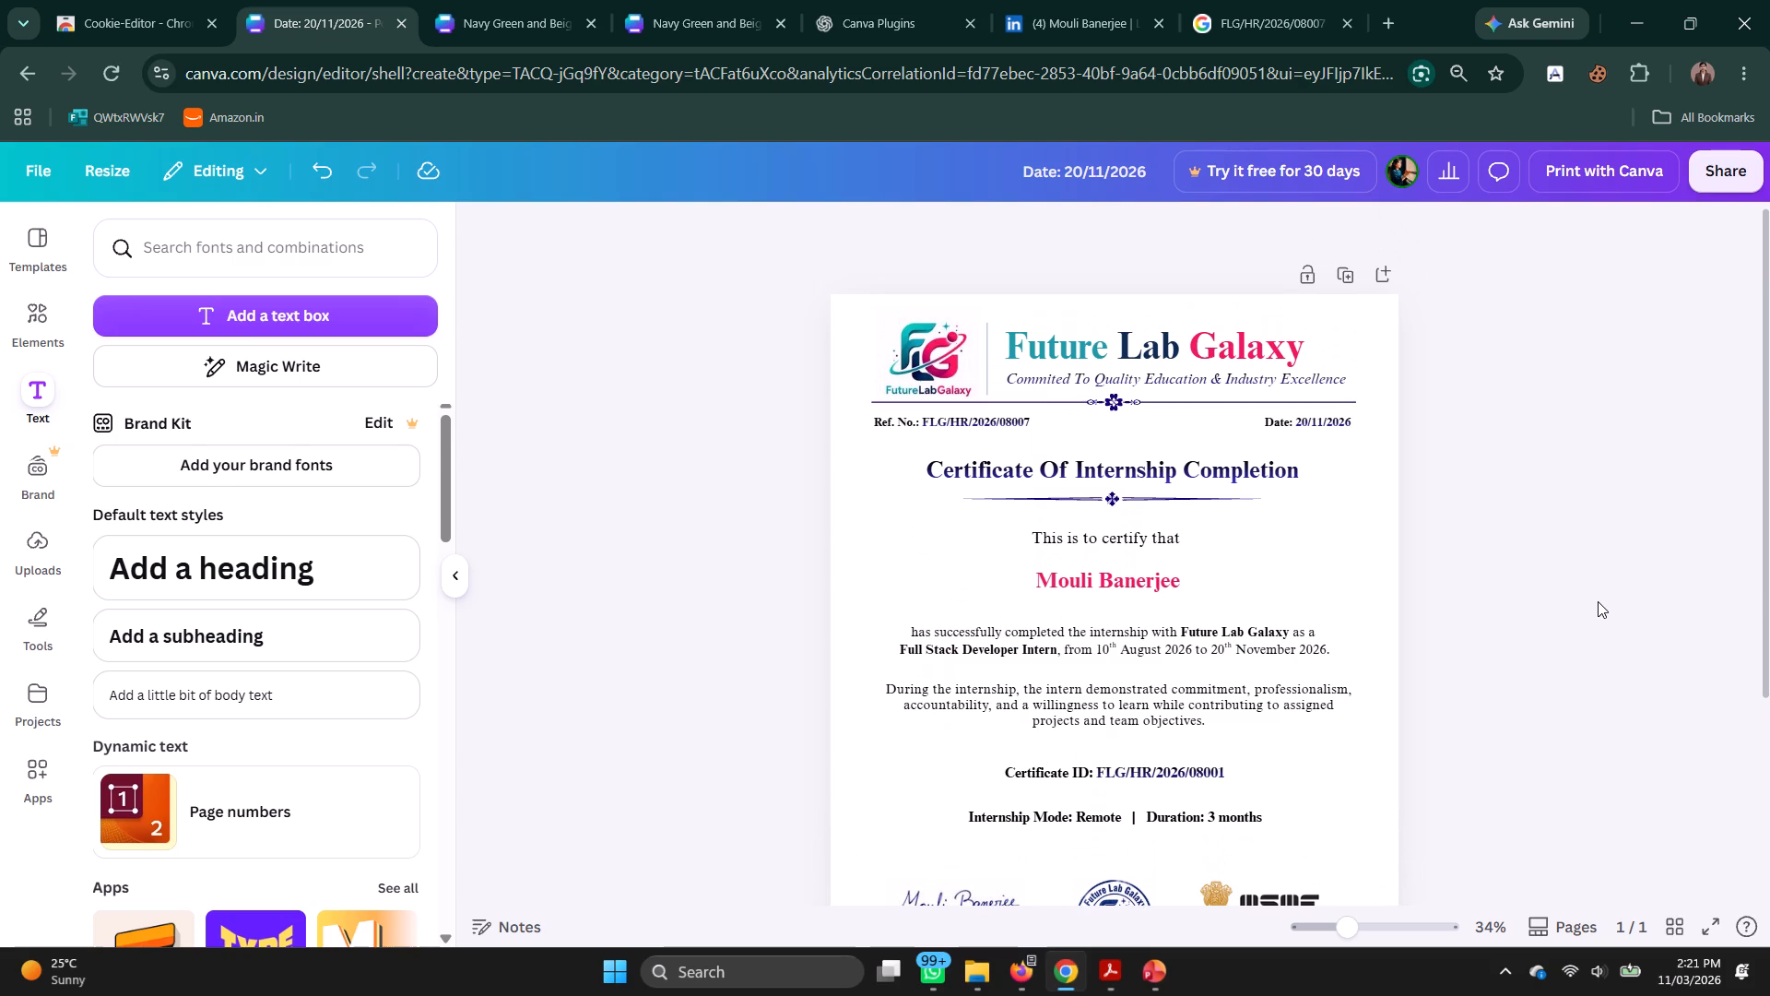
scroll(1598, 601, down, 3)
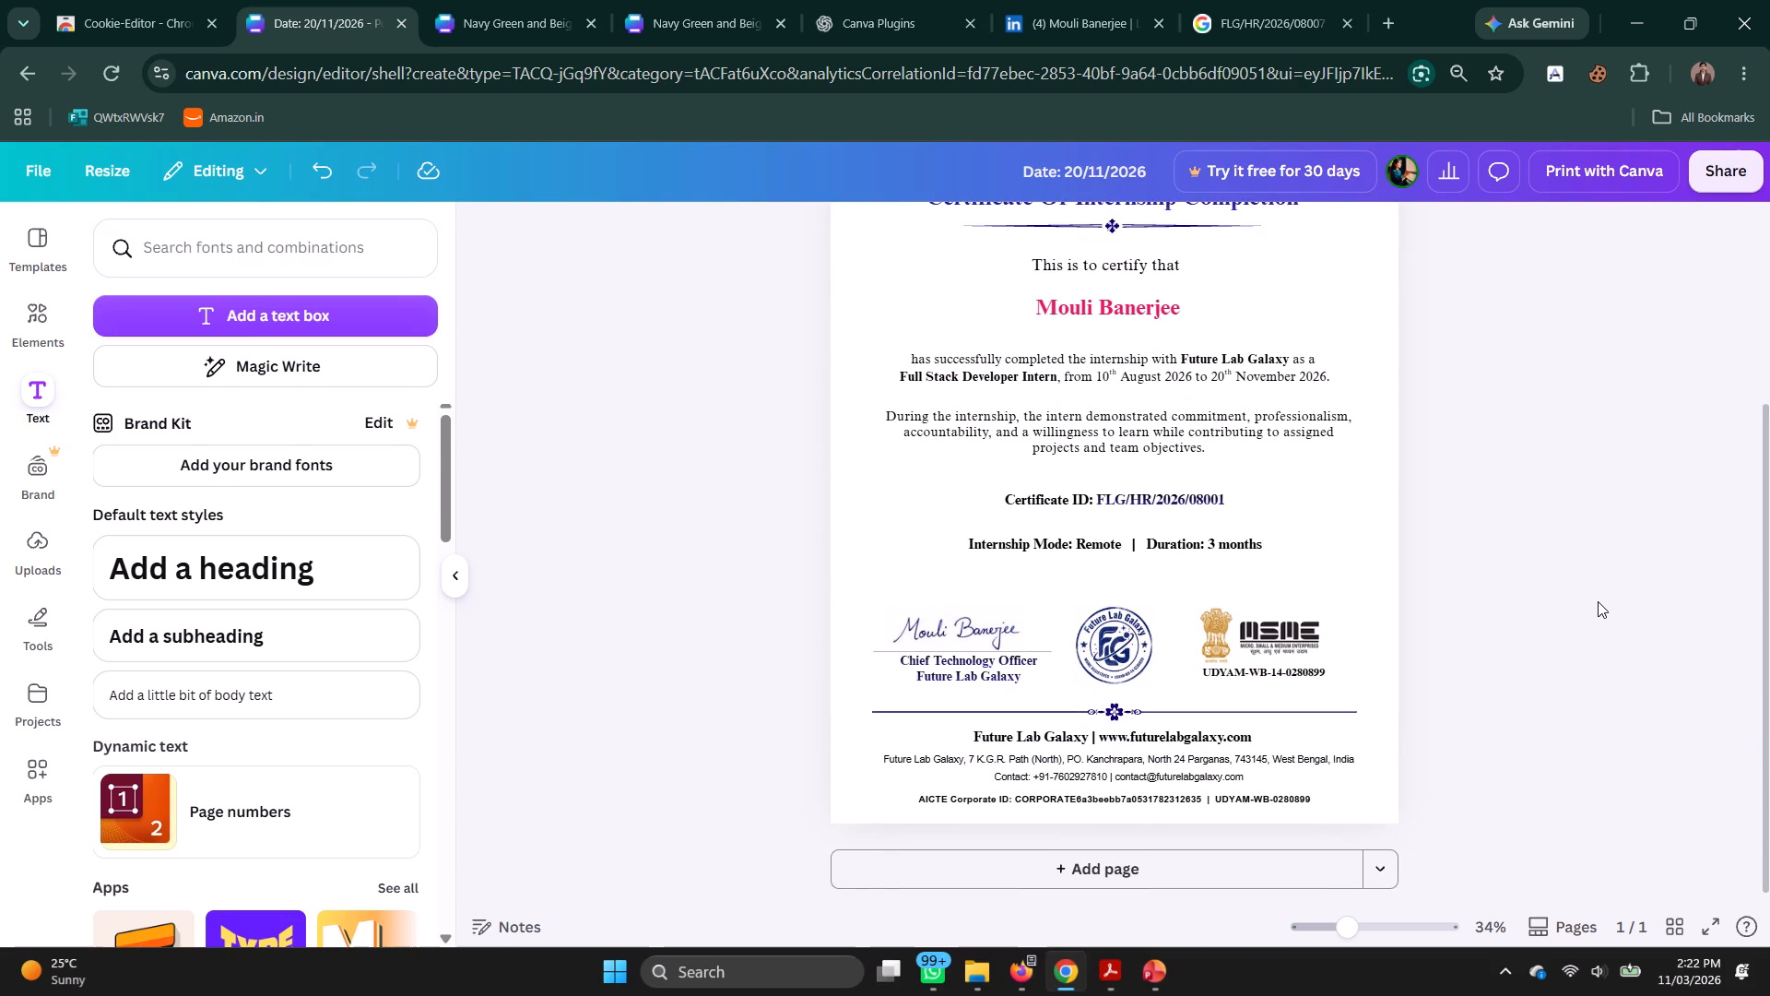
scroll(1595, 592, up, 3)
scroll(1595, 592, down, 2)
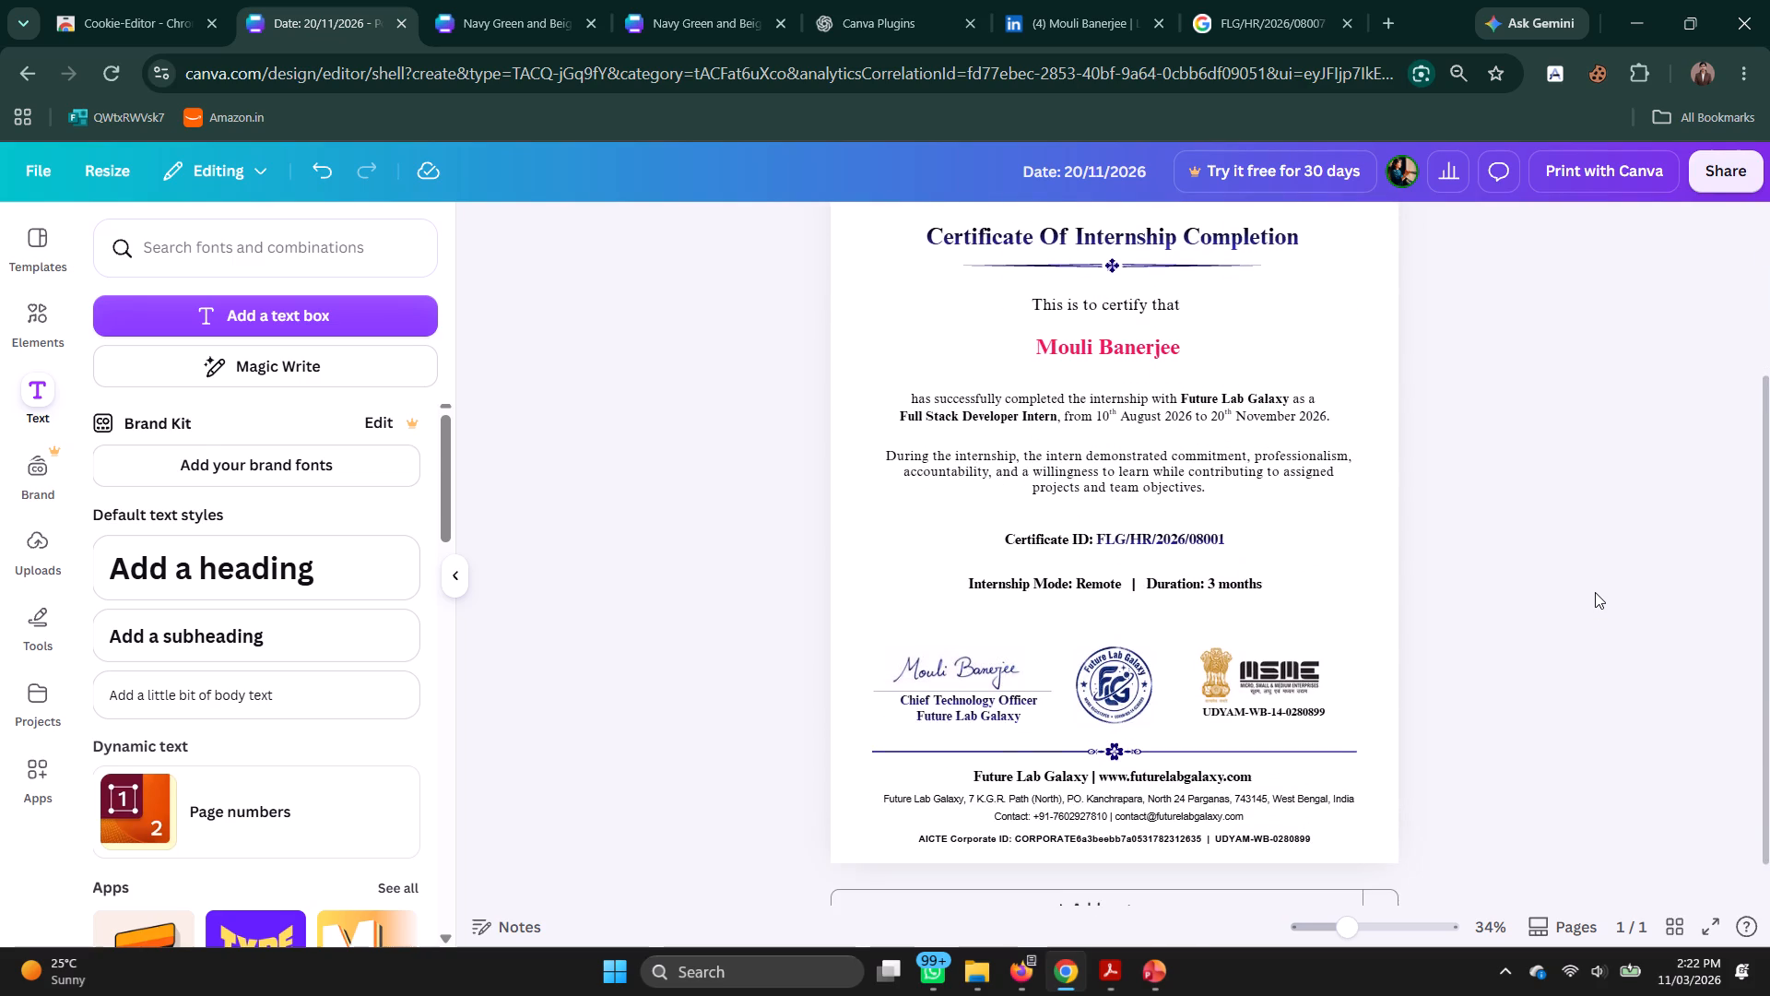
scroll(1595, 592, down, 1)
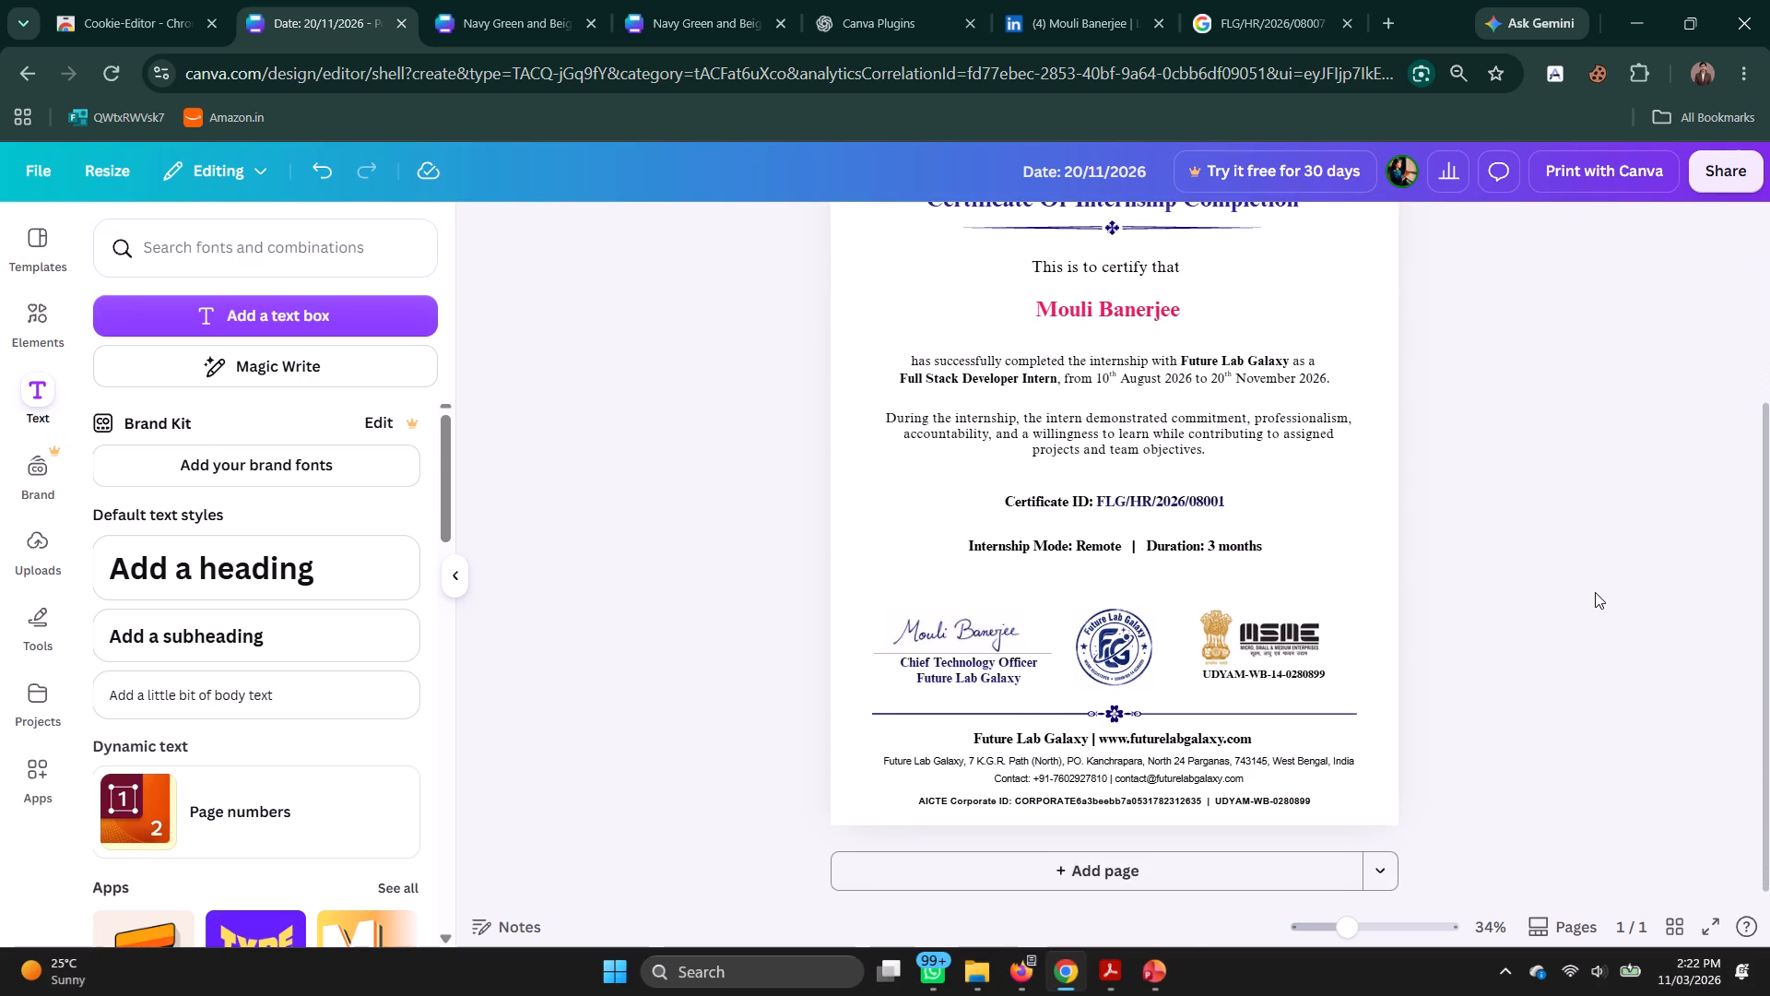
scroll(1590, 560, up, 4)
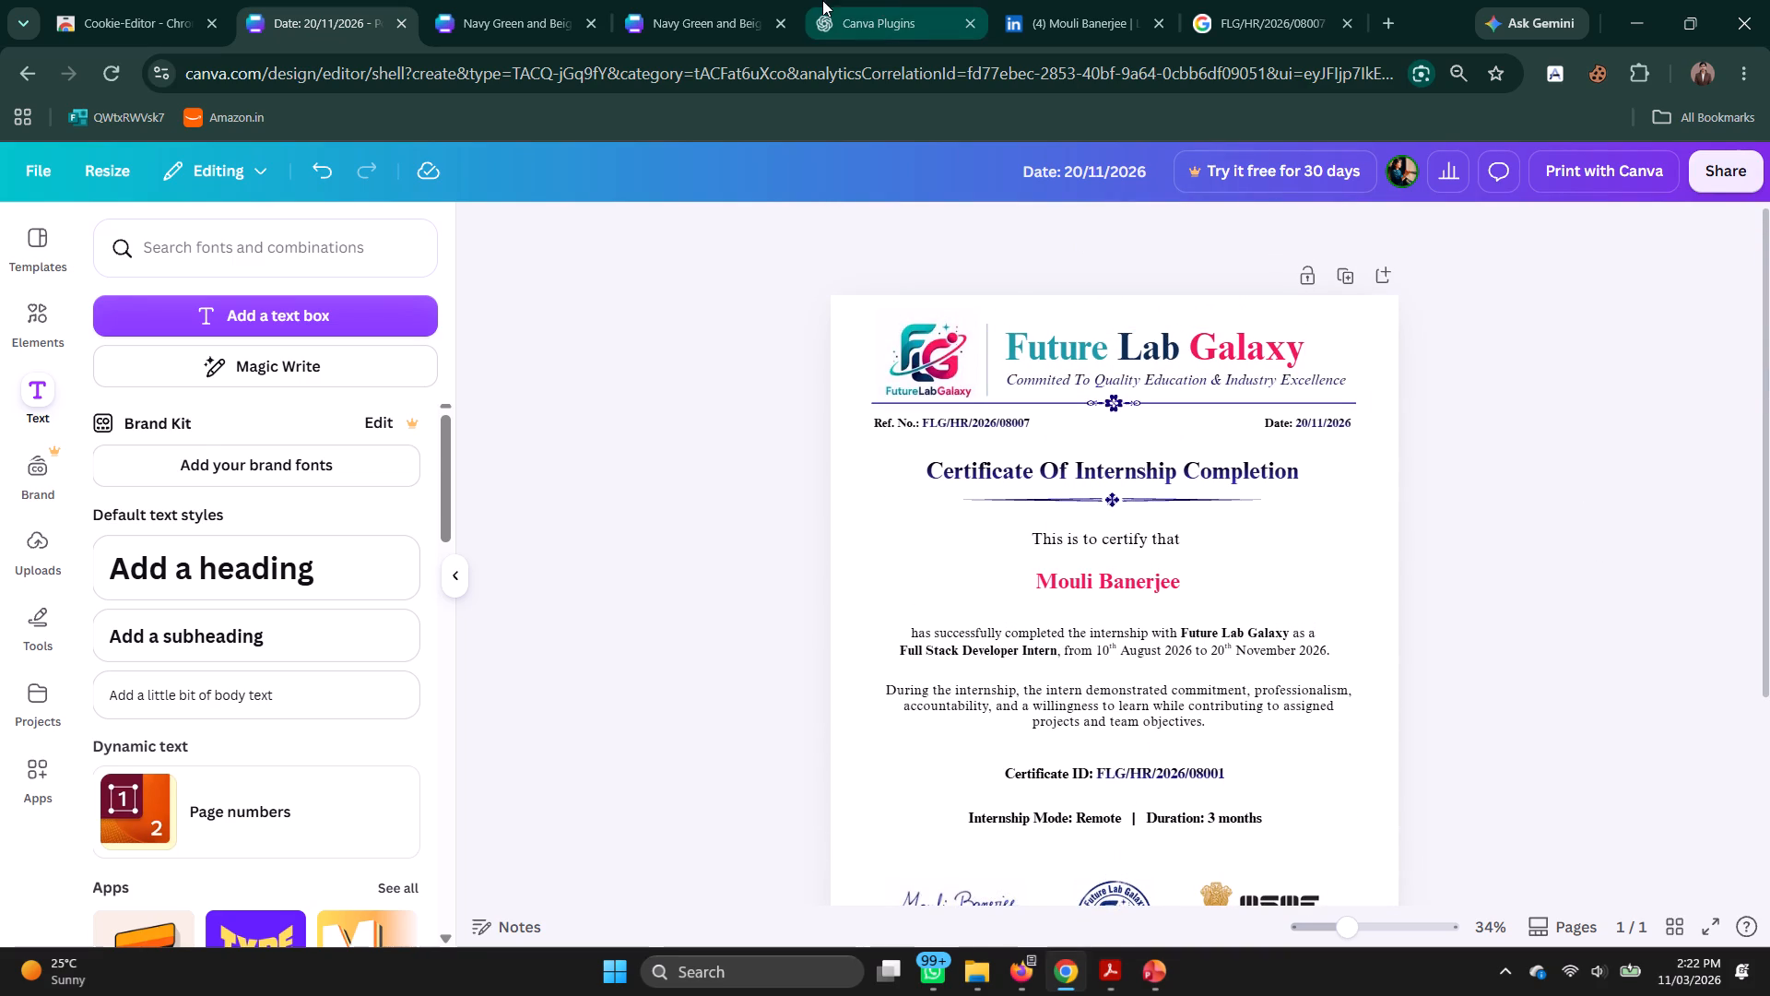
Copy the faded logo watermark from page 1 of the internship offer letter design and paste it into the certificate.
click(865, 0)
click(701, 6)
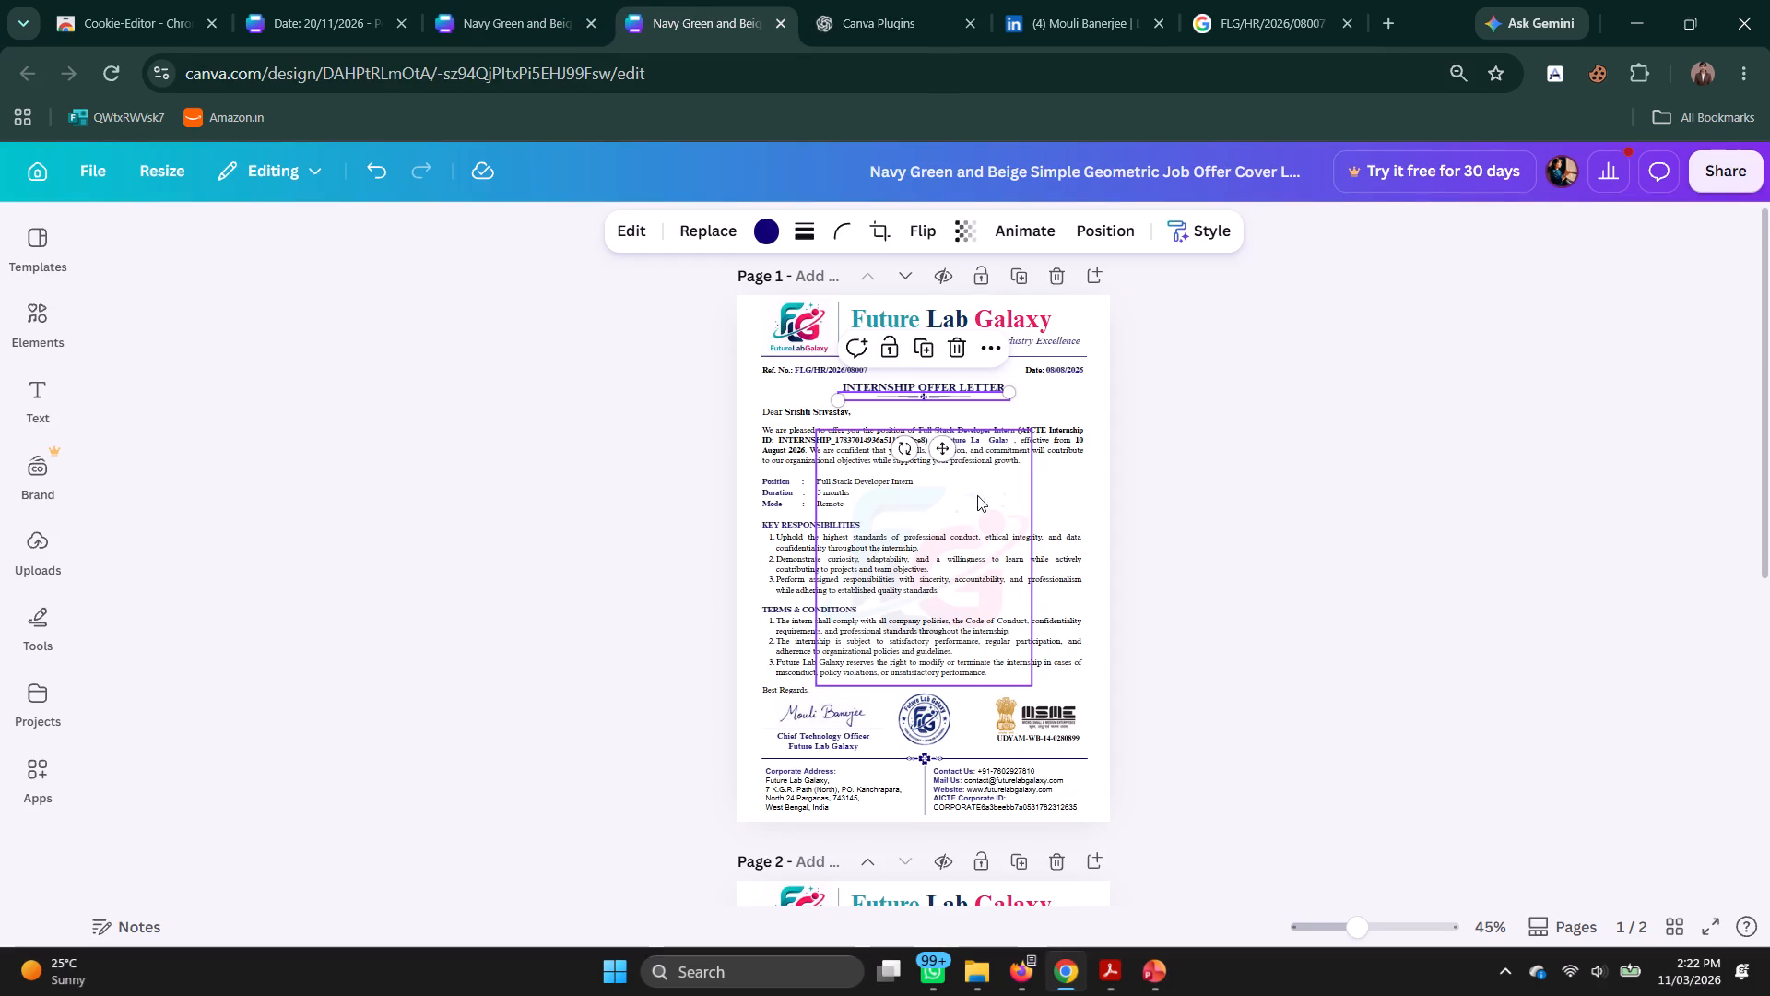
click(996, 493)
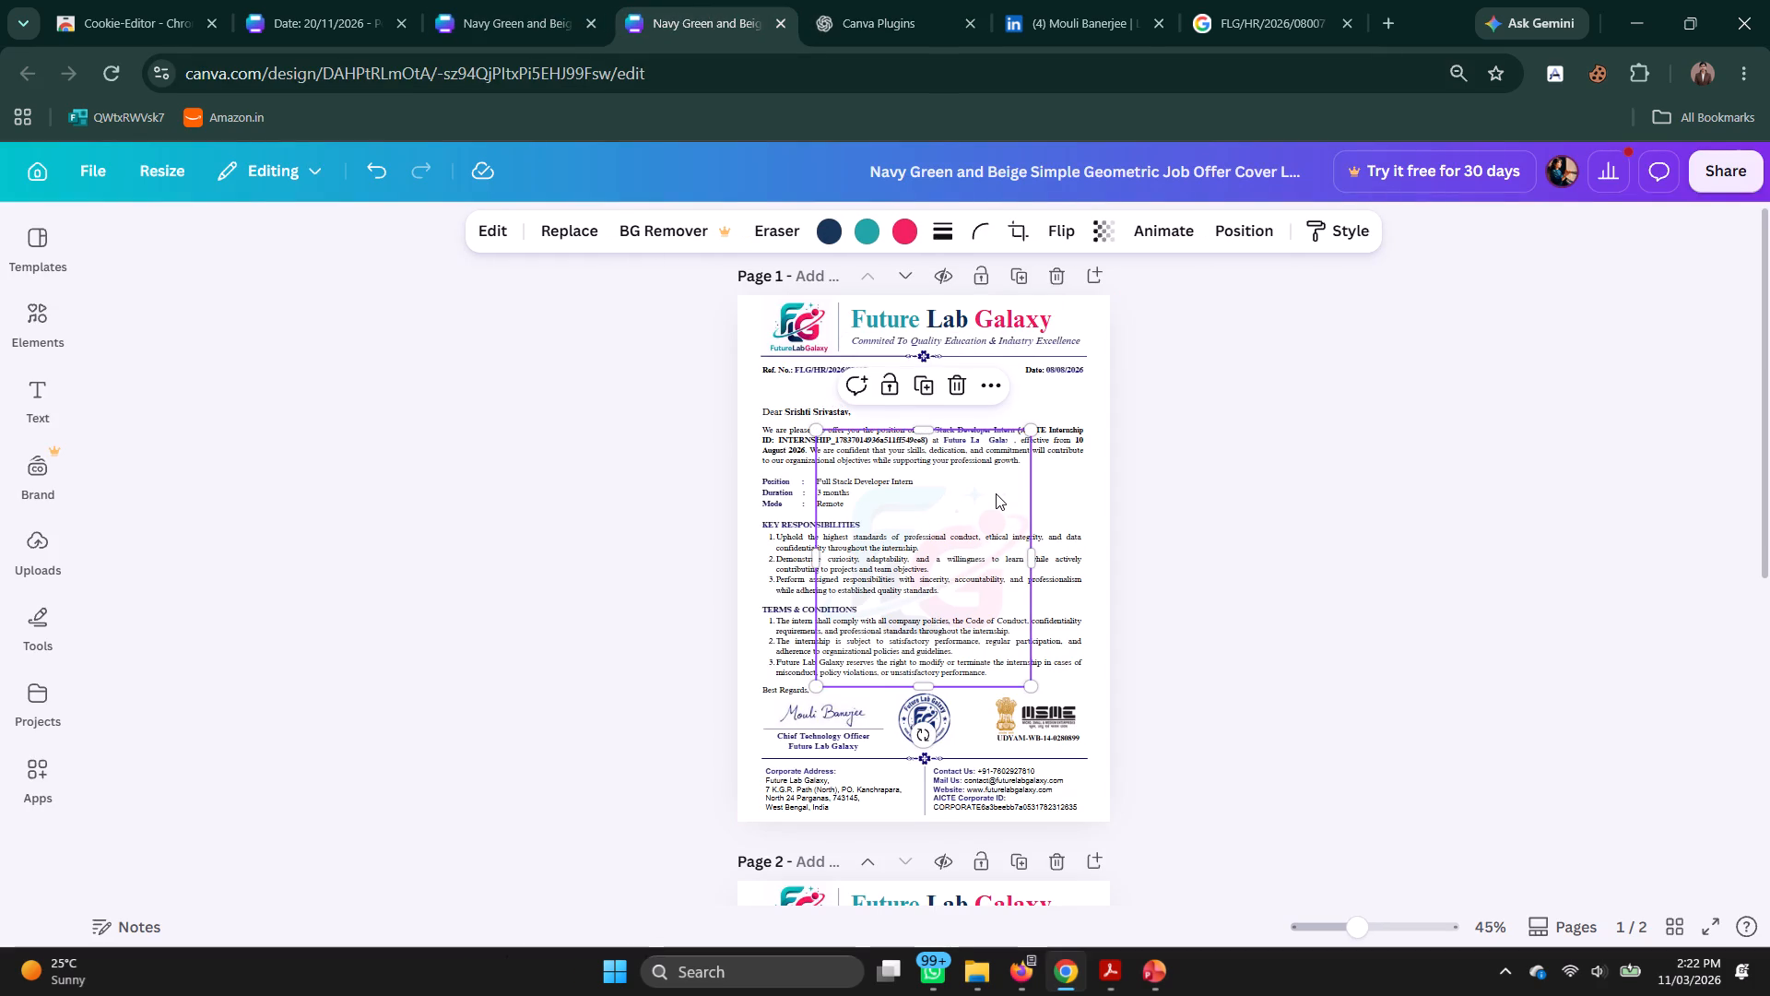
key(ctrl+c)
click(383, 0)
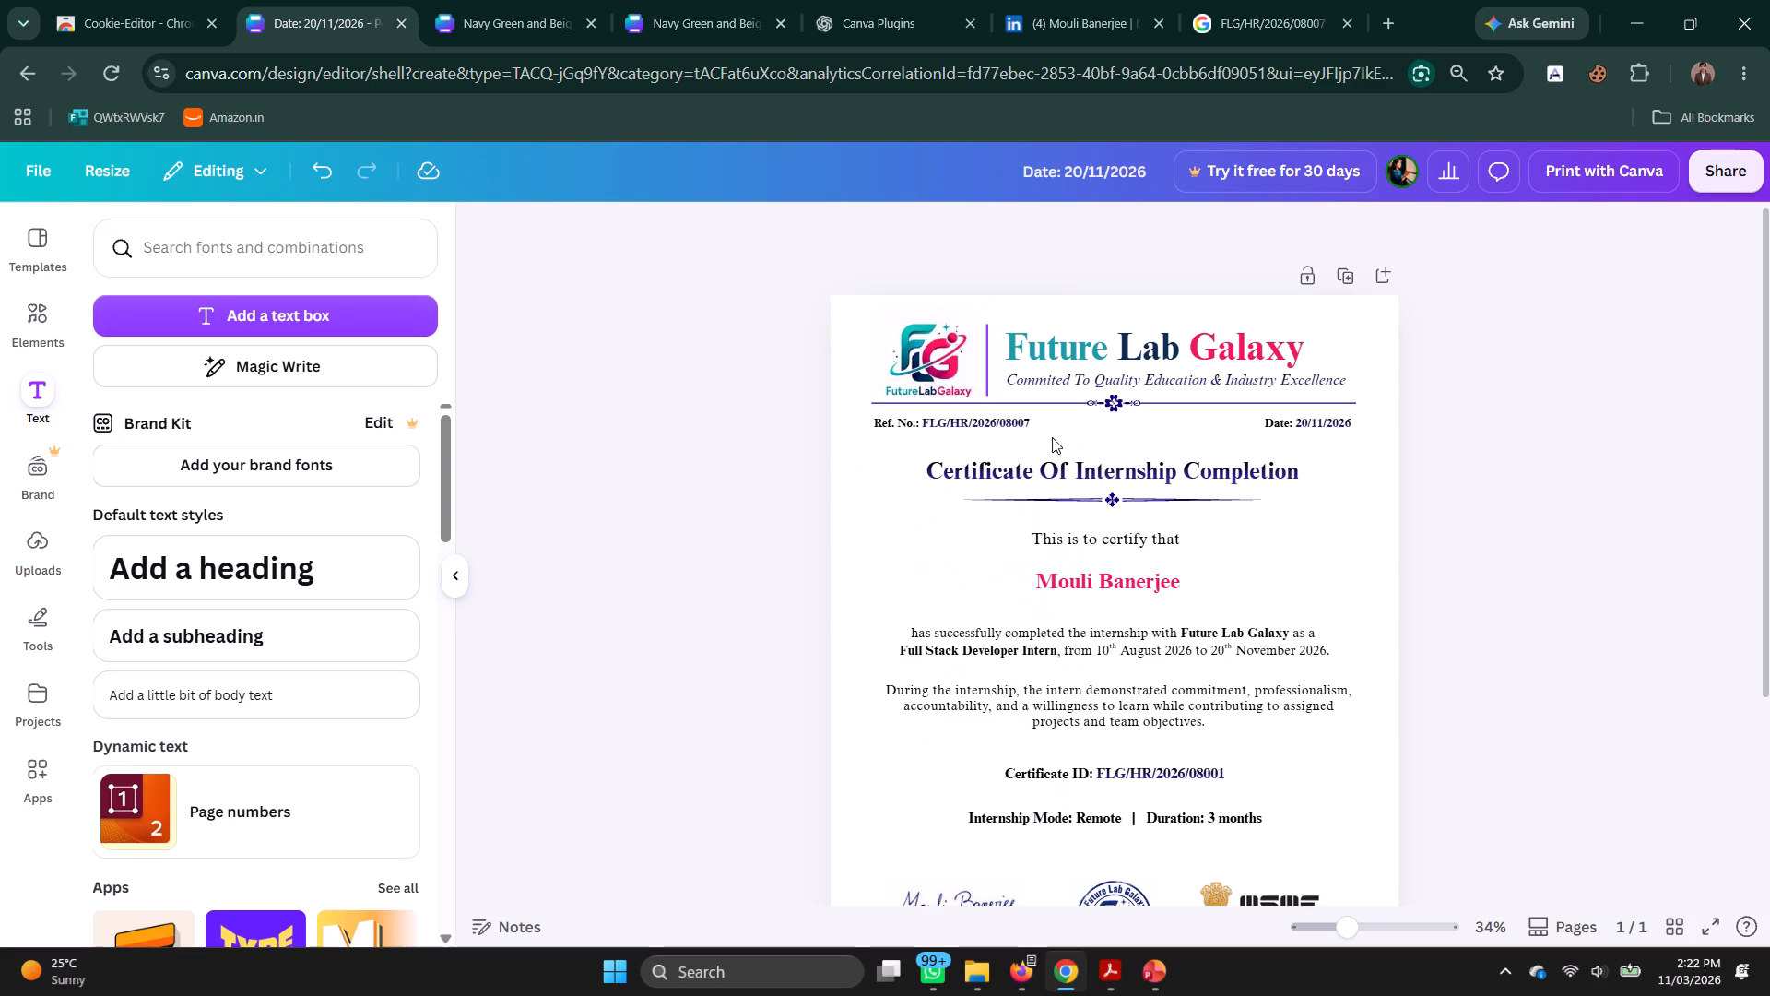
click(1349, 595)
key(ctrl+v)
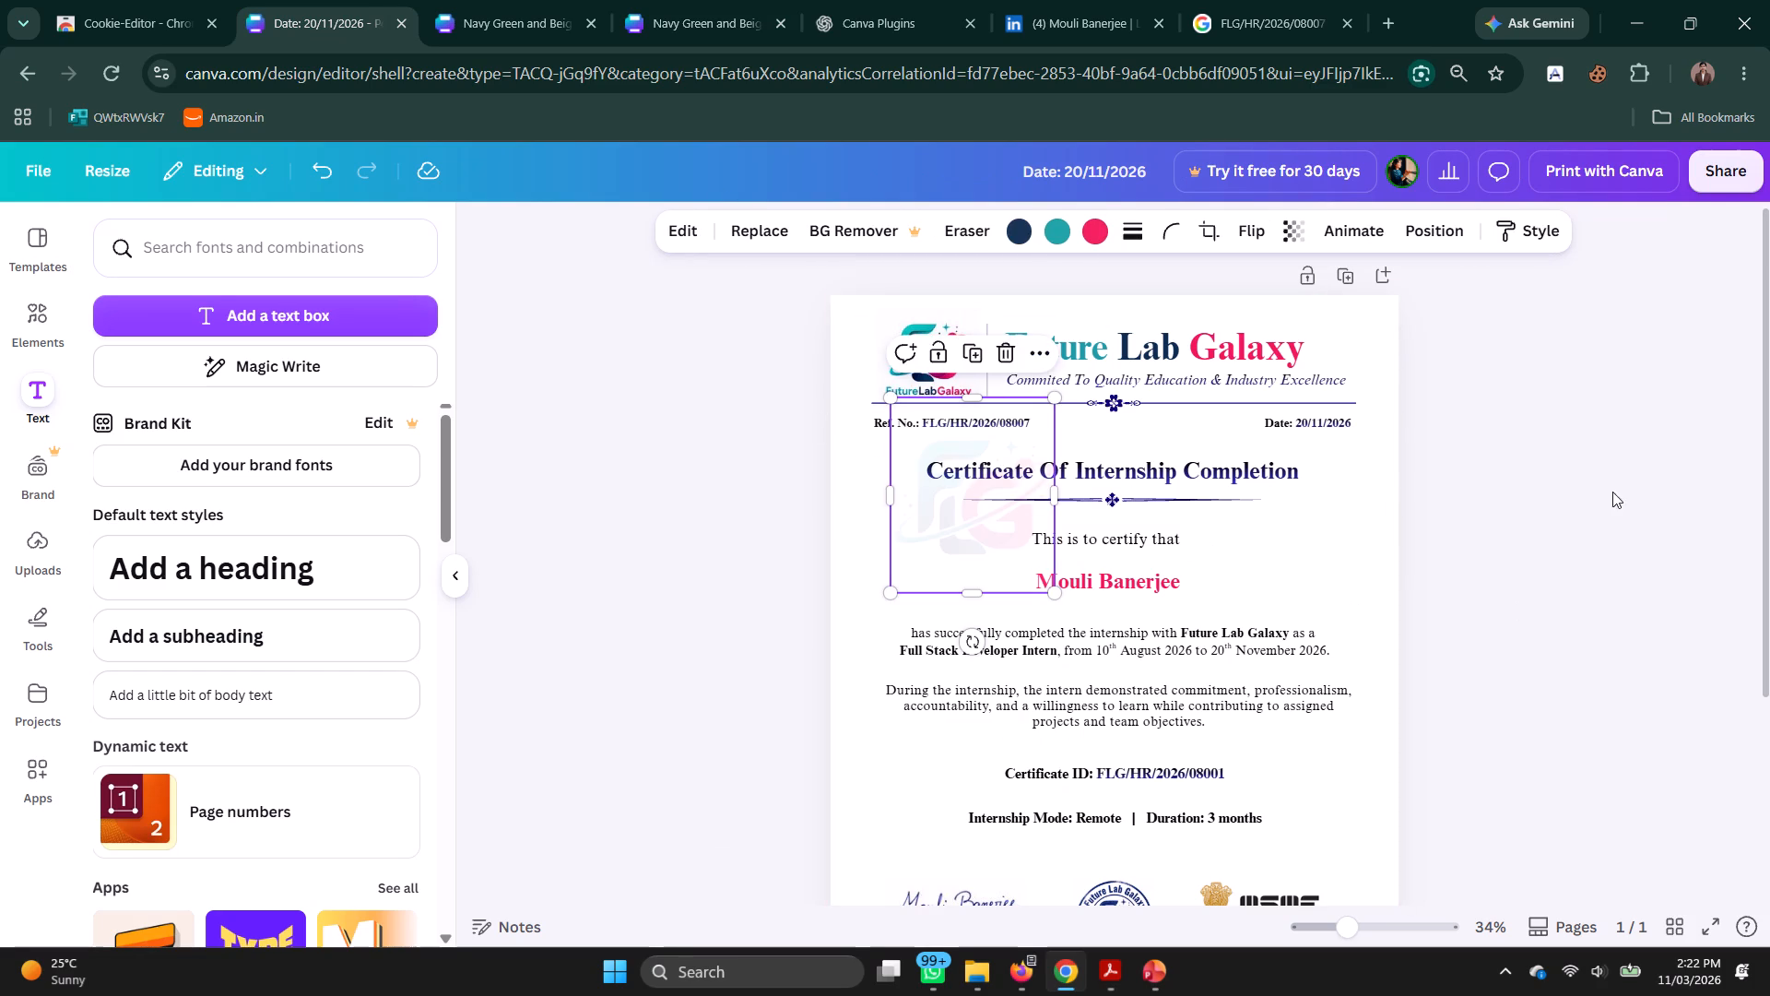
Enlarge the faded logo watermark and position it behind the body text, between the title divider and the signature row.
scroll(1666, 492, down, 1)
drag(1006, 410, 1049, 490)
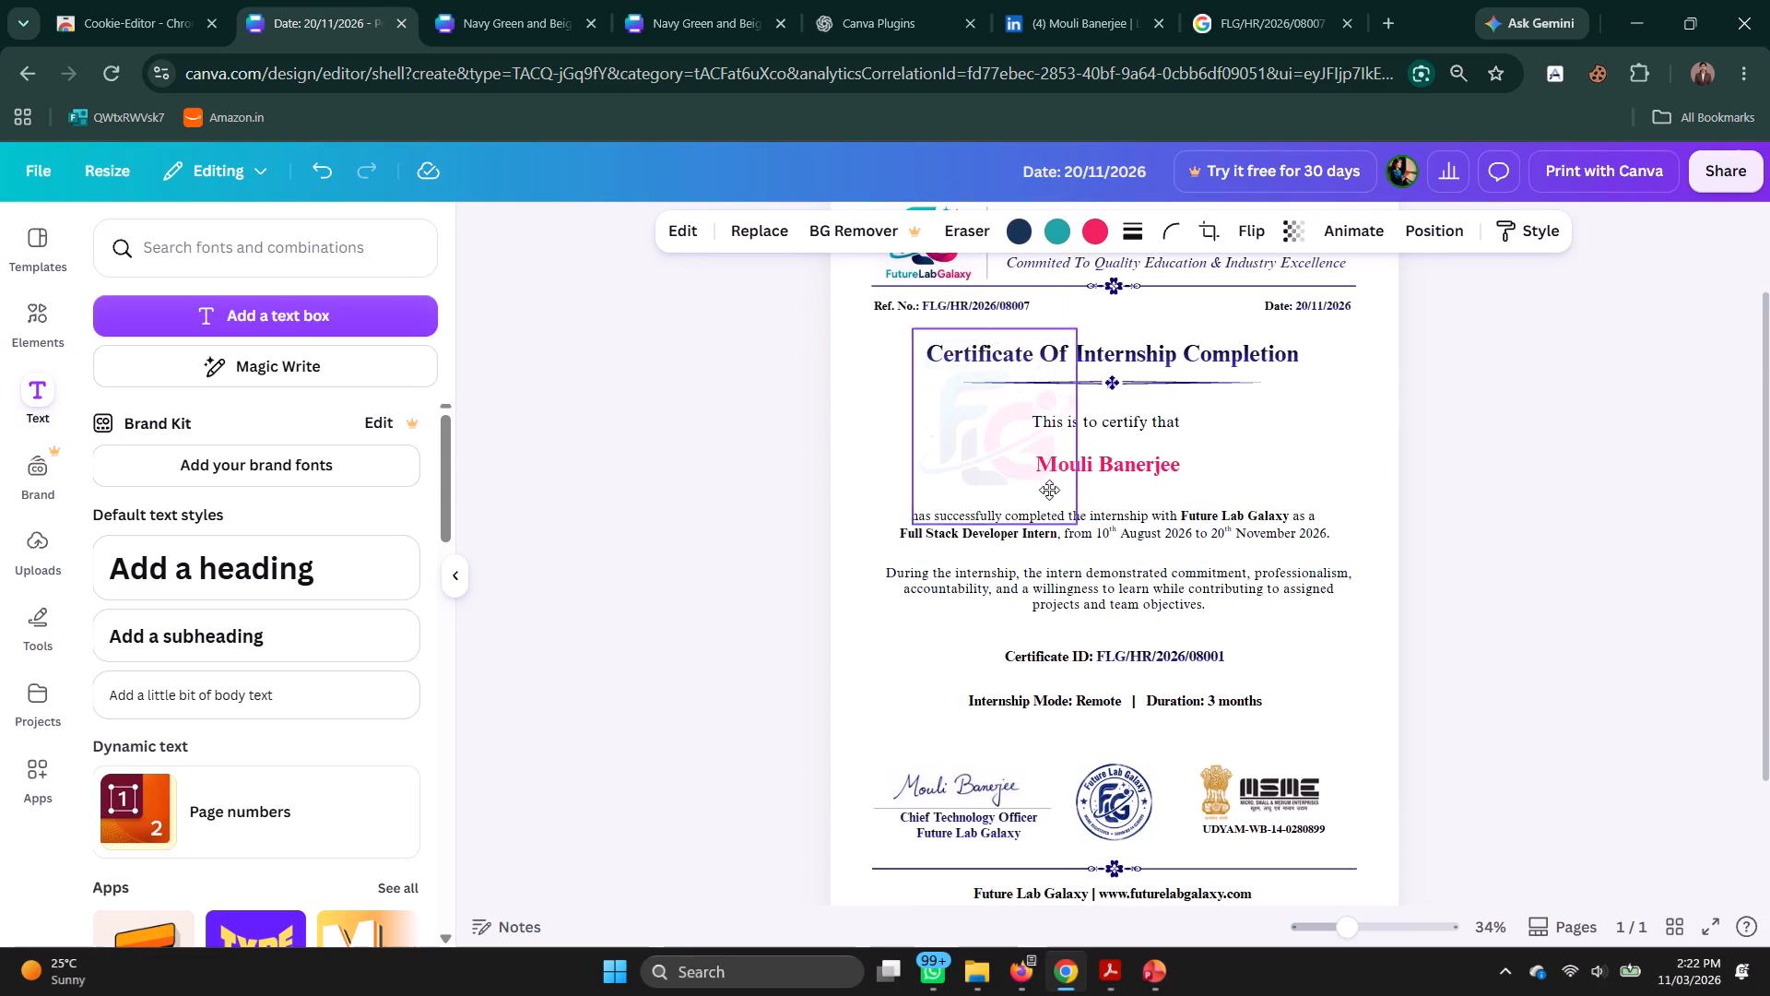
drag(1049, 490, 1150, 627)
drag(1198, 500, 1365, 348)
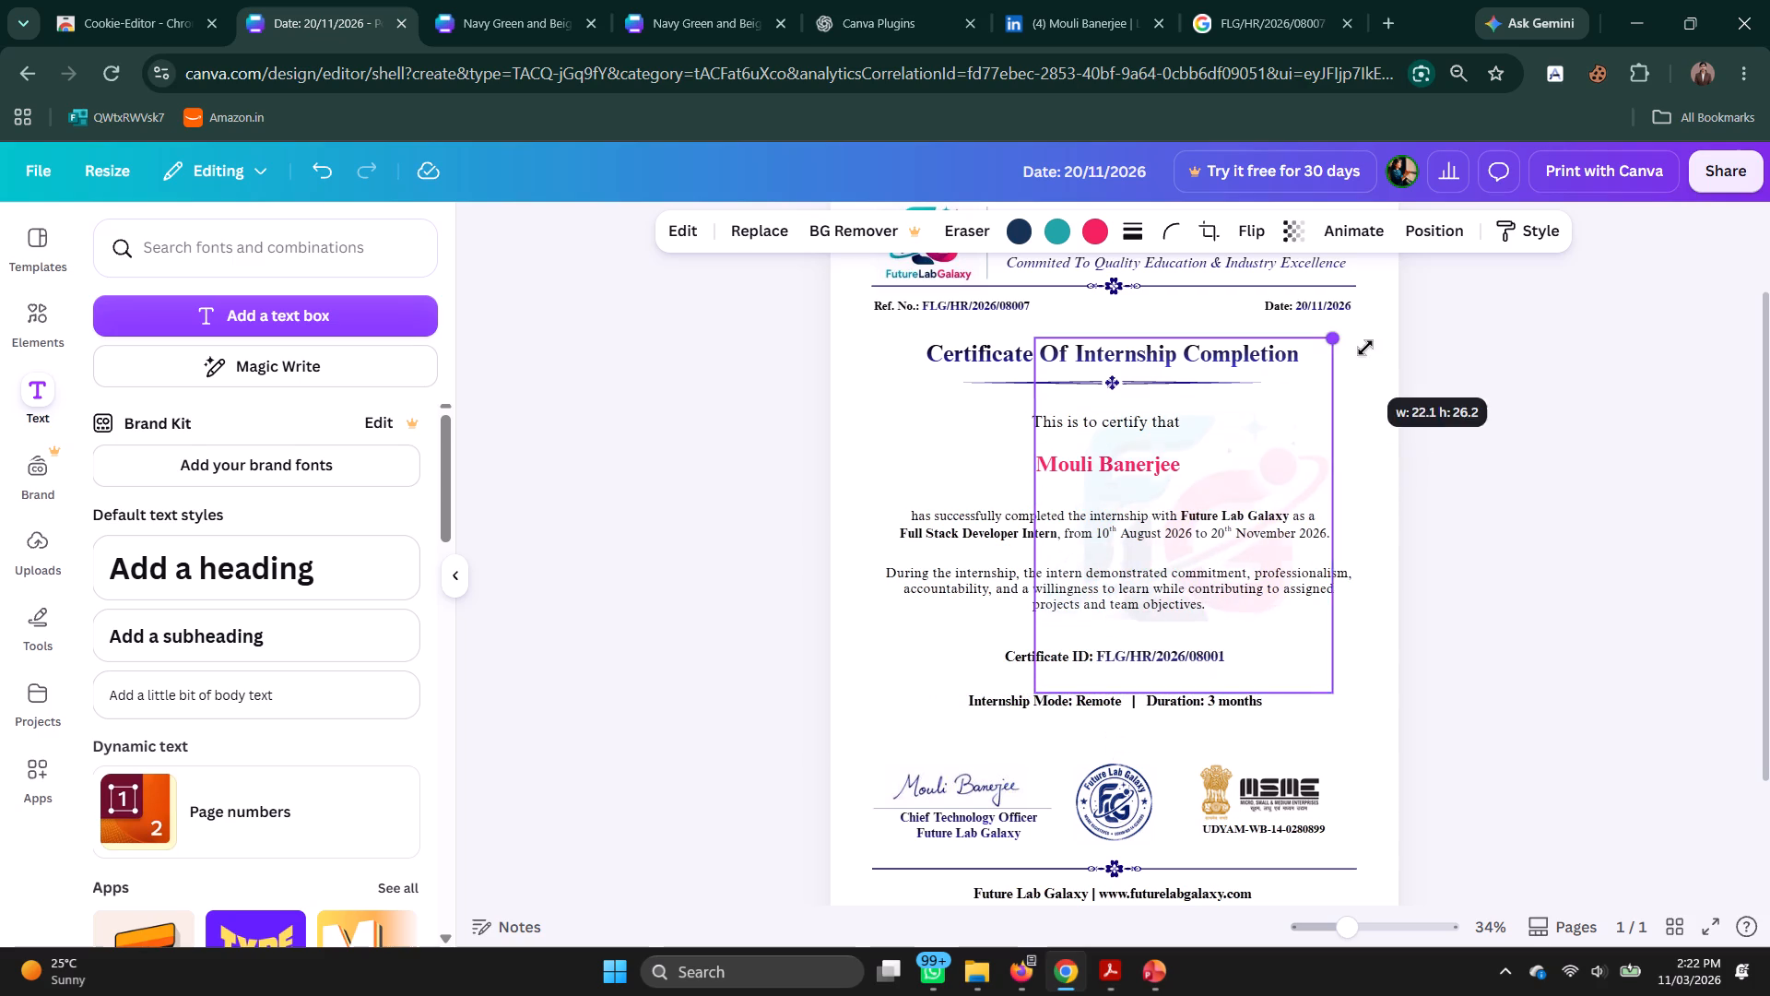
drag(1365, 348, 1393, 333)
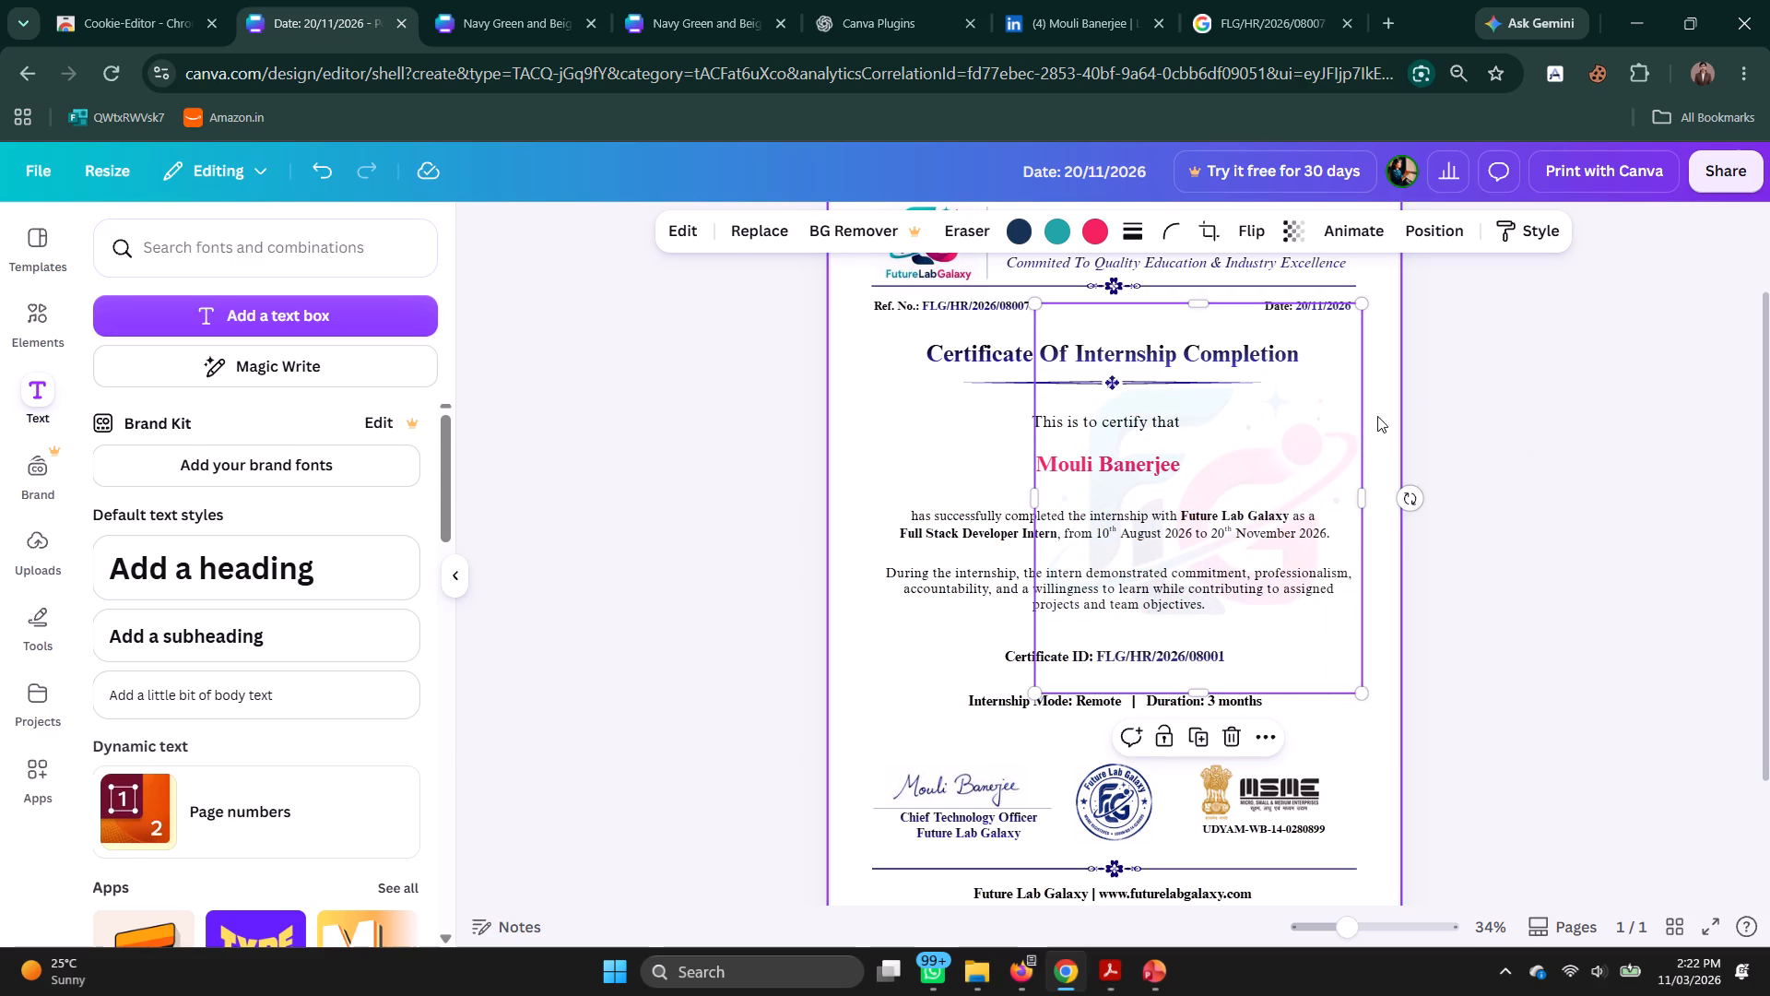
drag(1318, 424, 1248, 540)
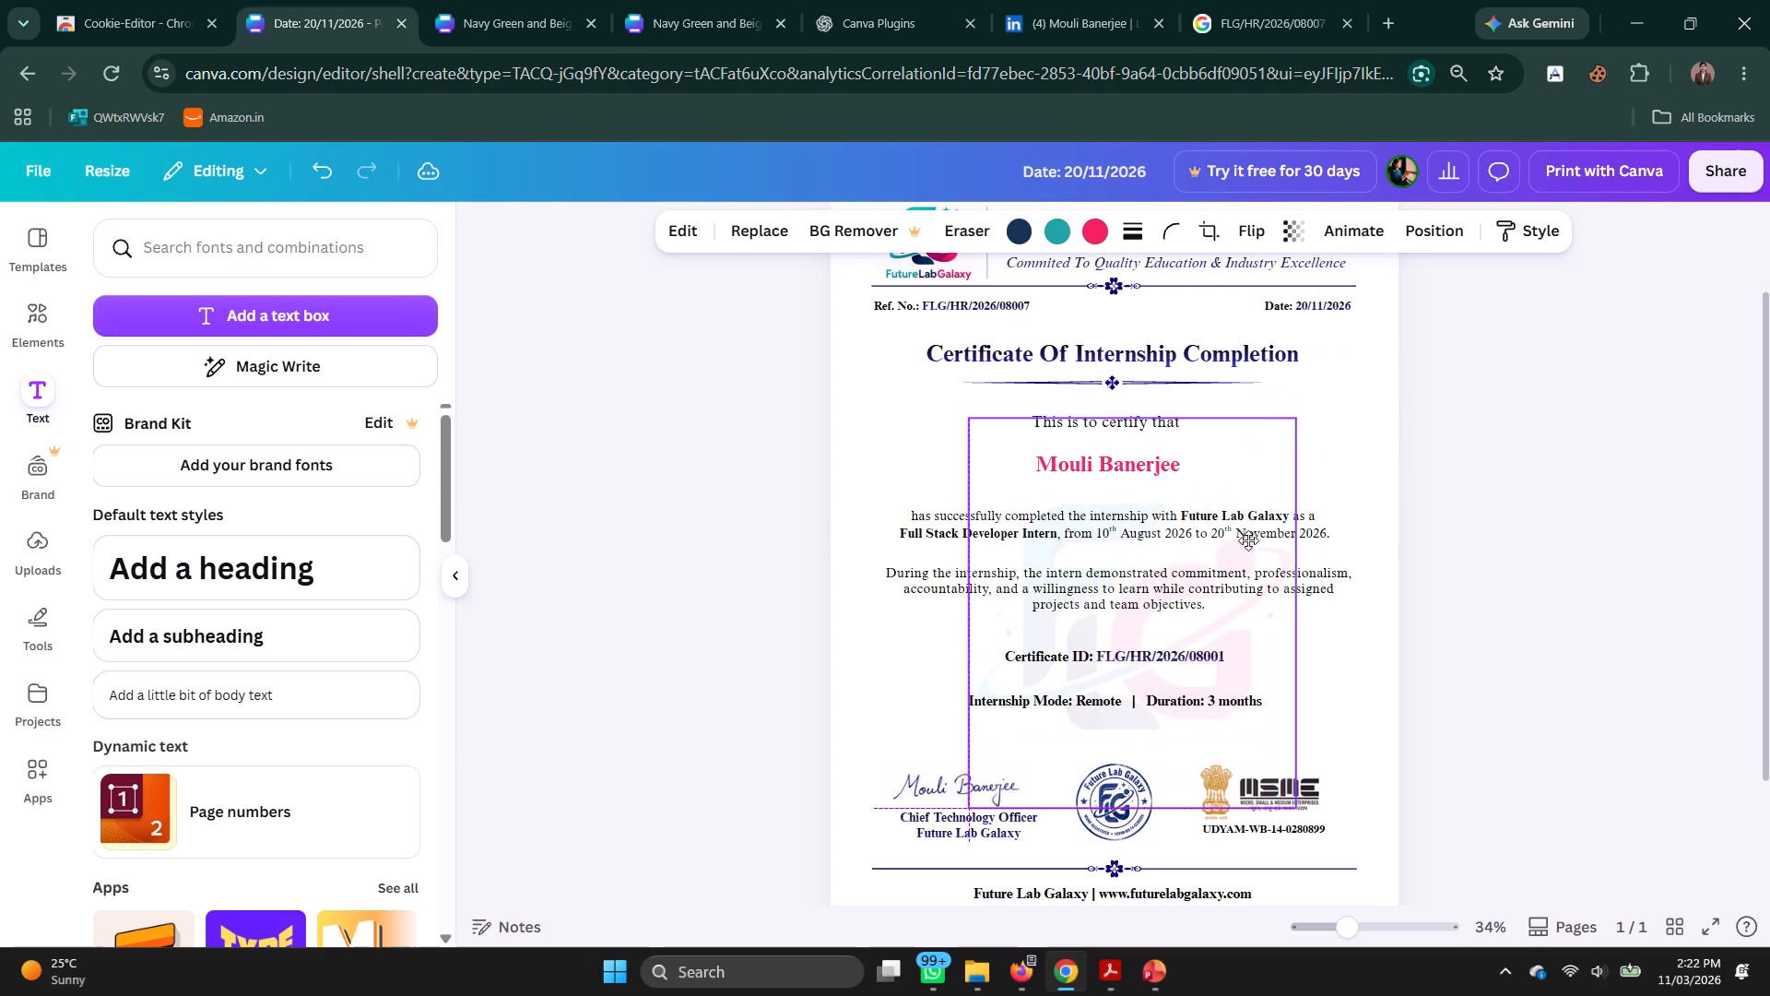
drag(1248, 540, 1225, 501)
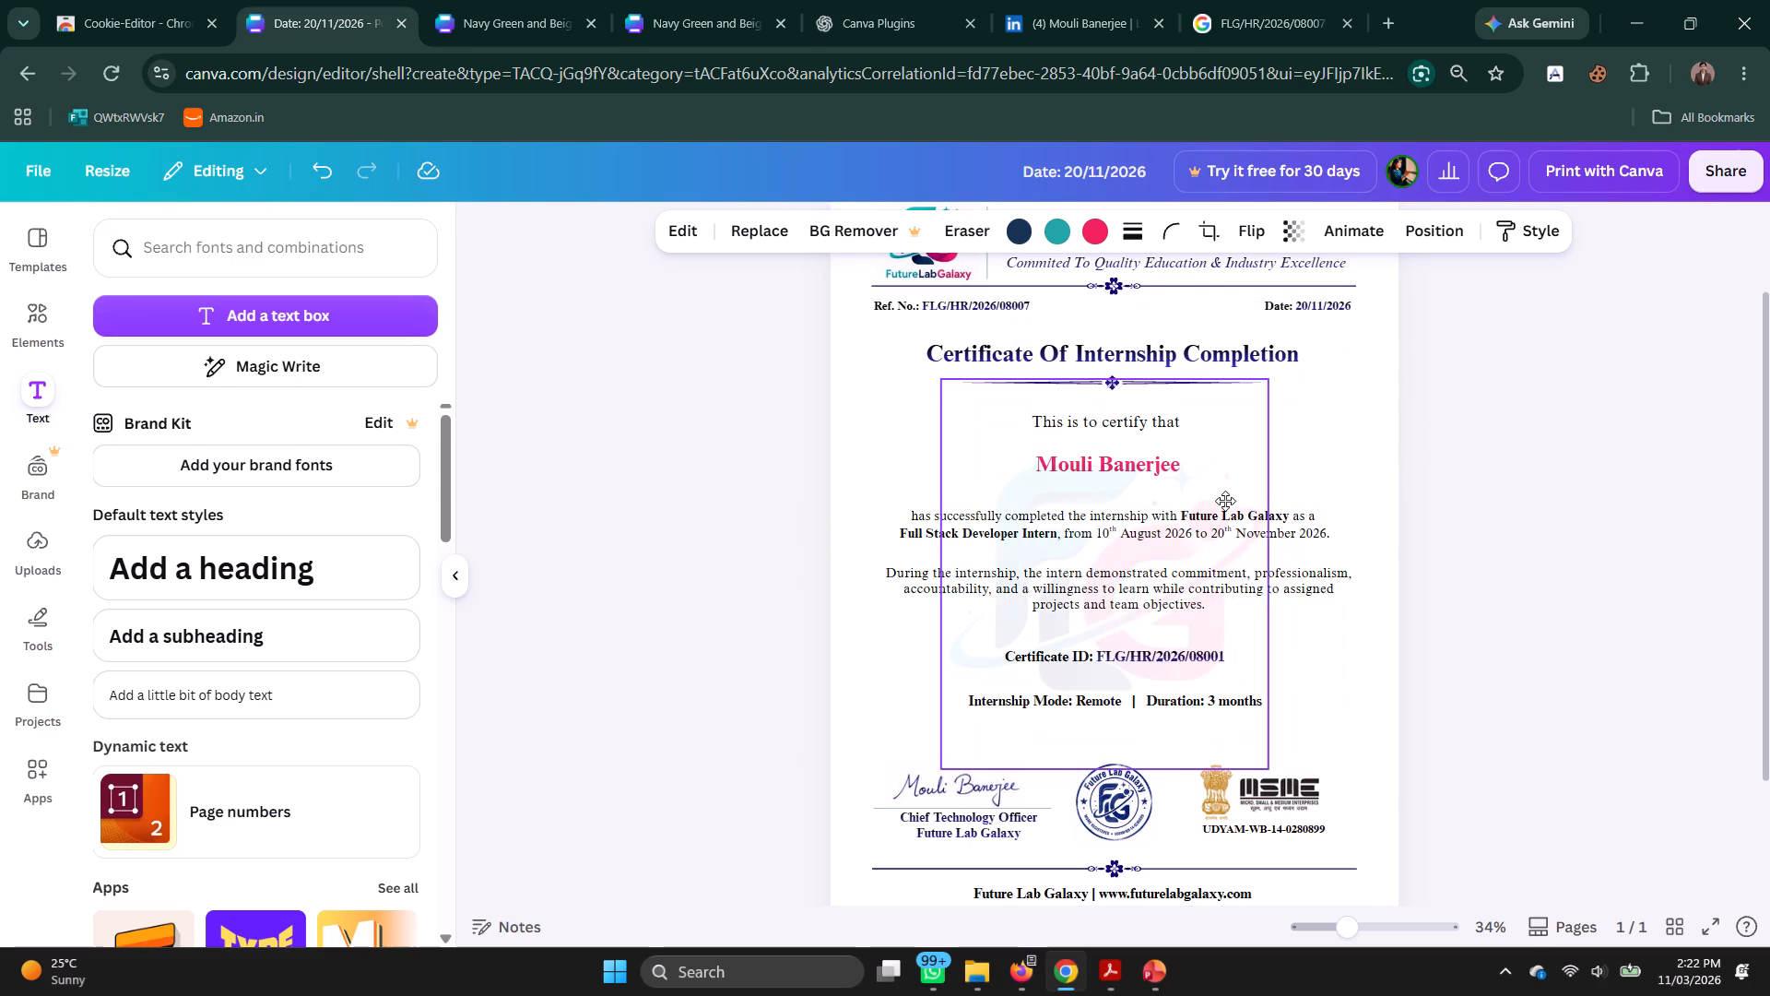
drag(1225, 501, 1220, 504)
scroll(1522, 454, up, 3)
scroll(1522, 454, down, 4)
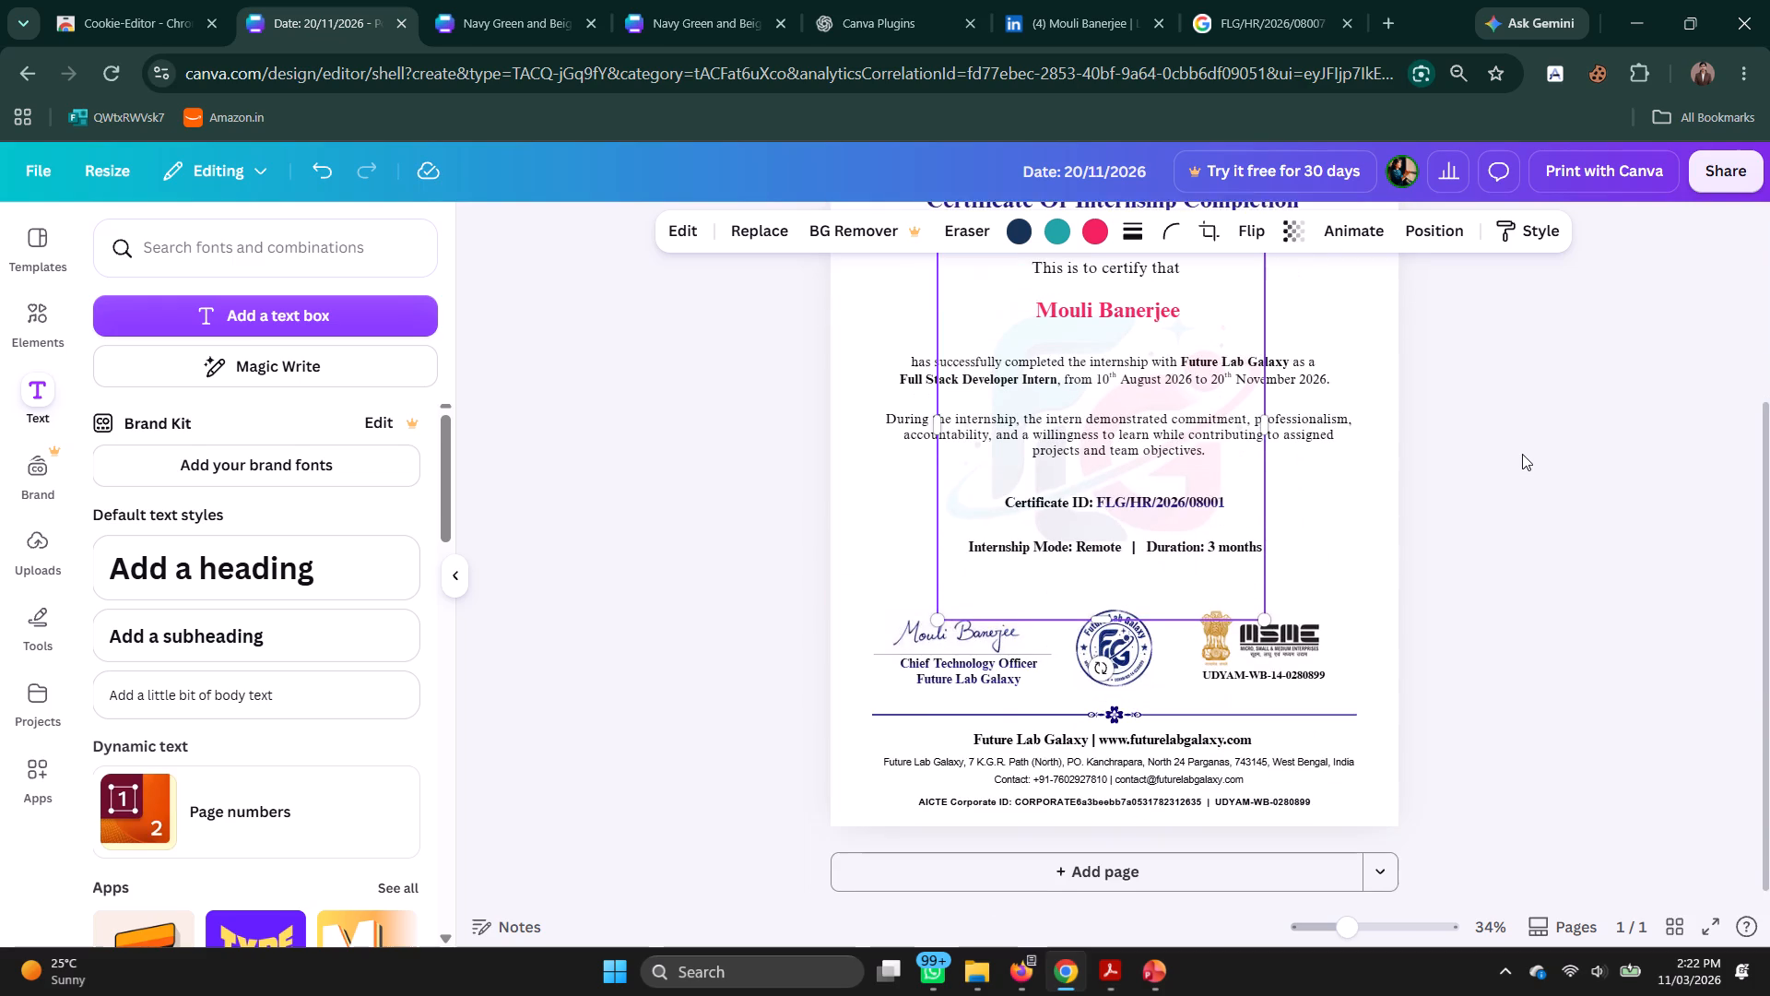
Widen the logo watermark to about 27.9 and shift it slightly so it sits behind the centred body text.
scroll(1522, 454, up, 1)
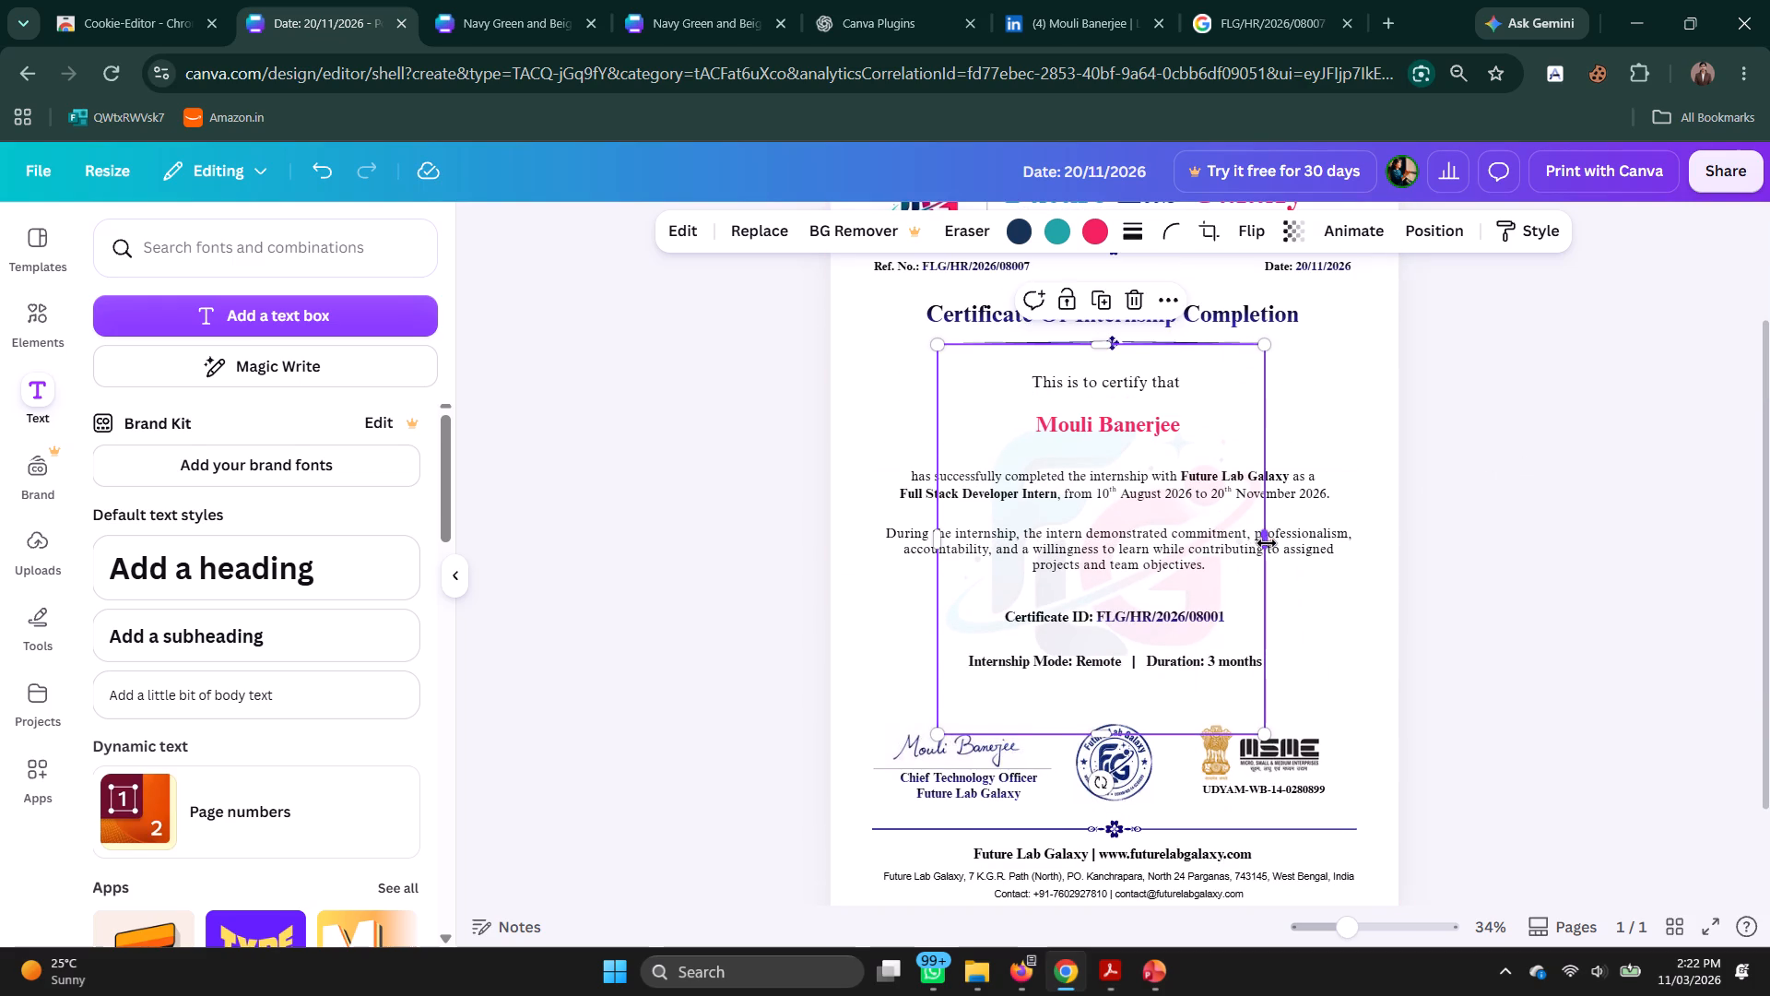
drag(1265, 536, 1315, 538)
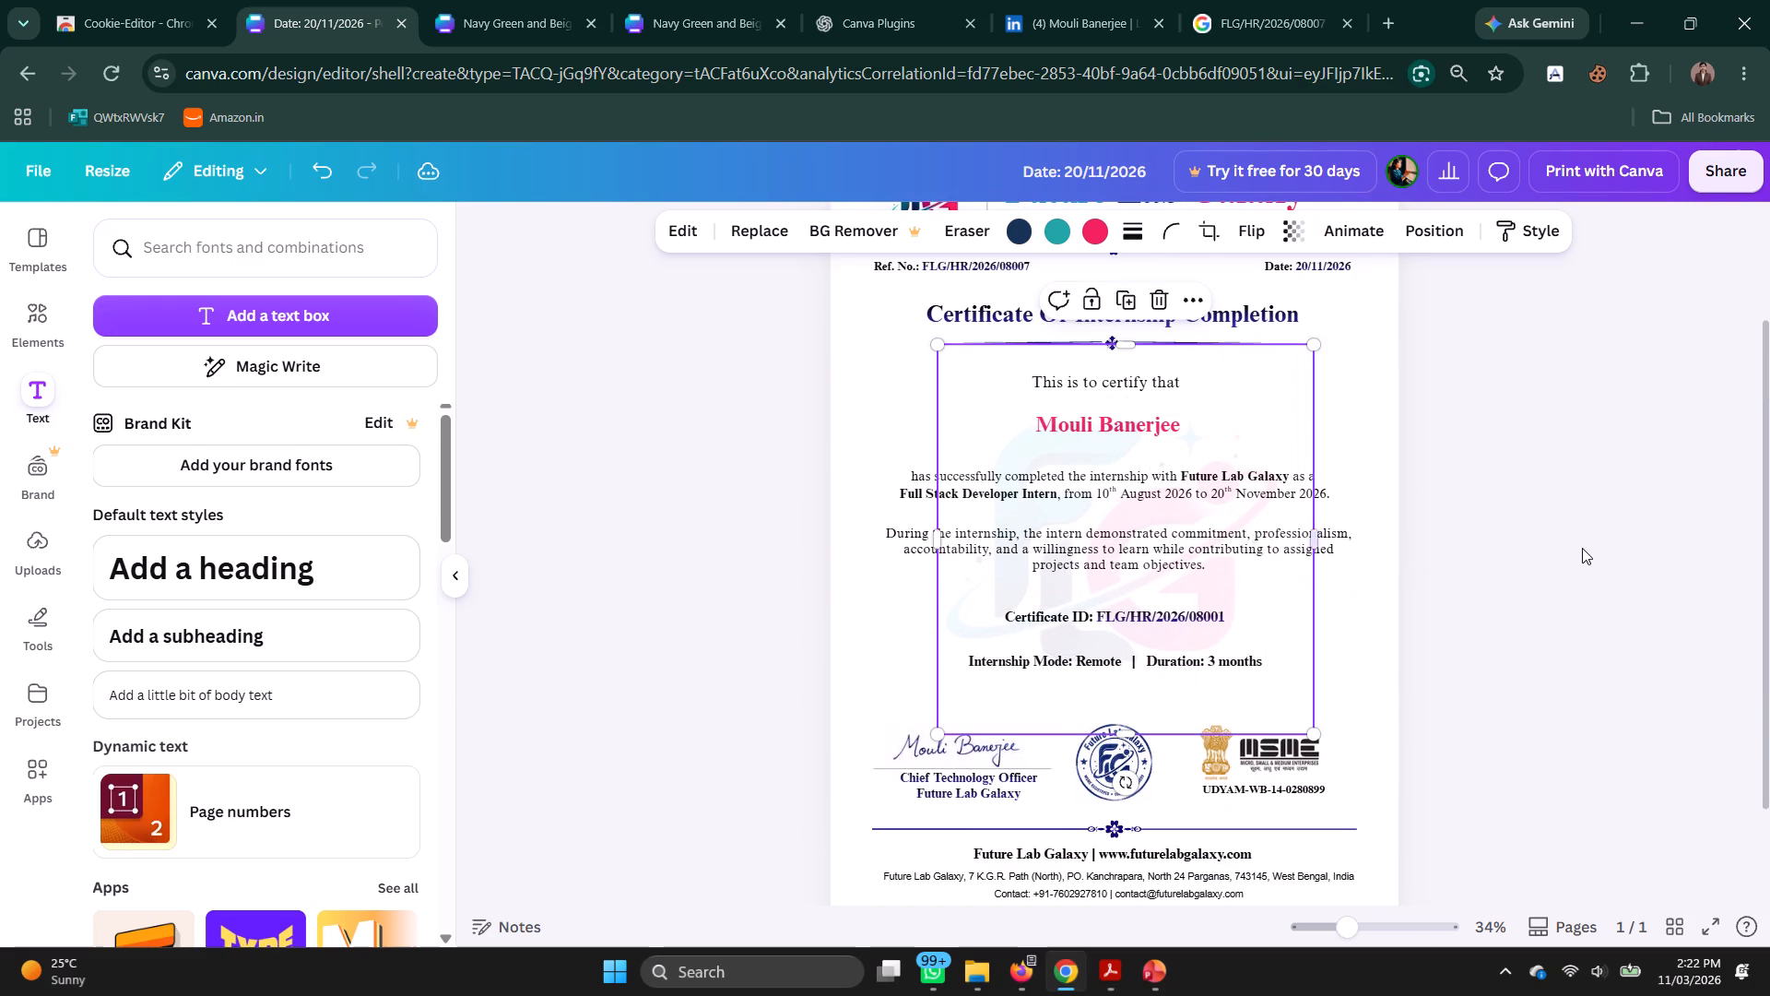
click(1583, 544)
double_click(1235, 434)
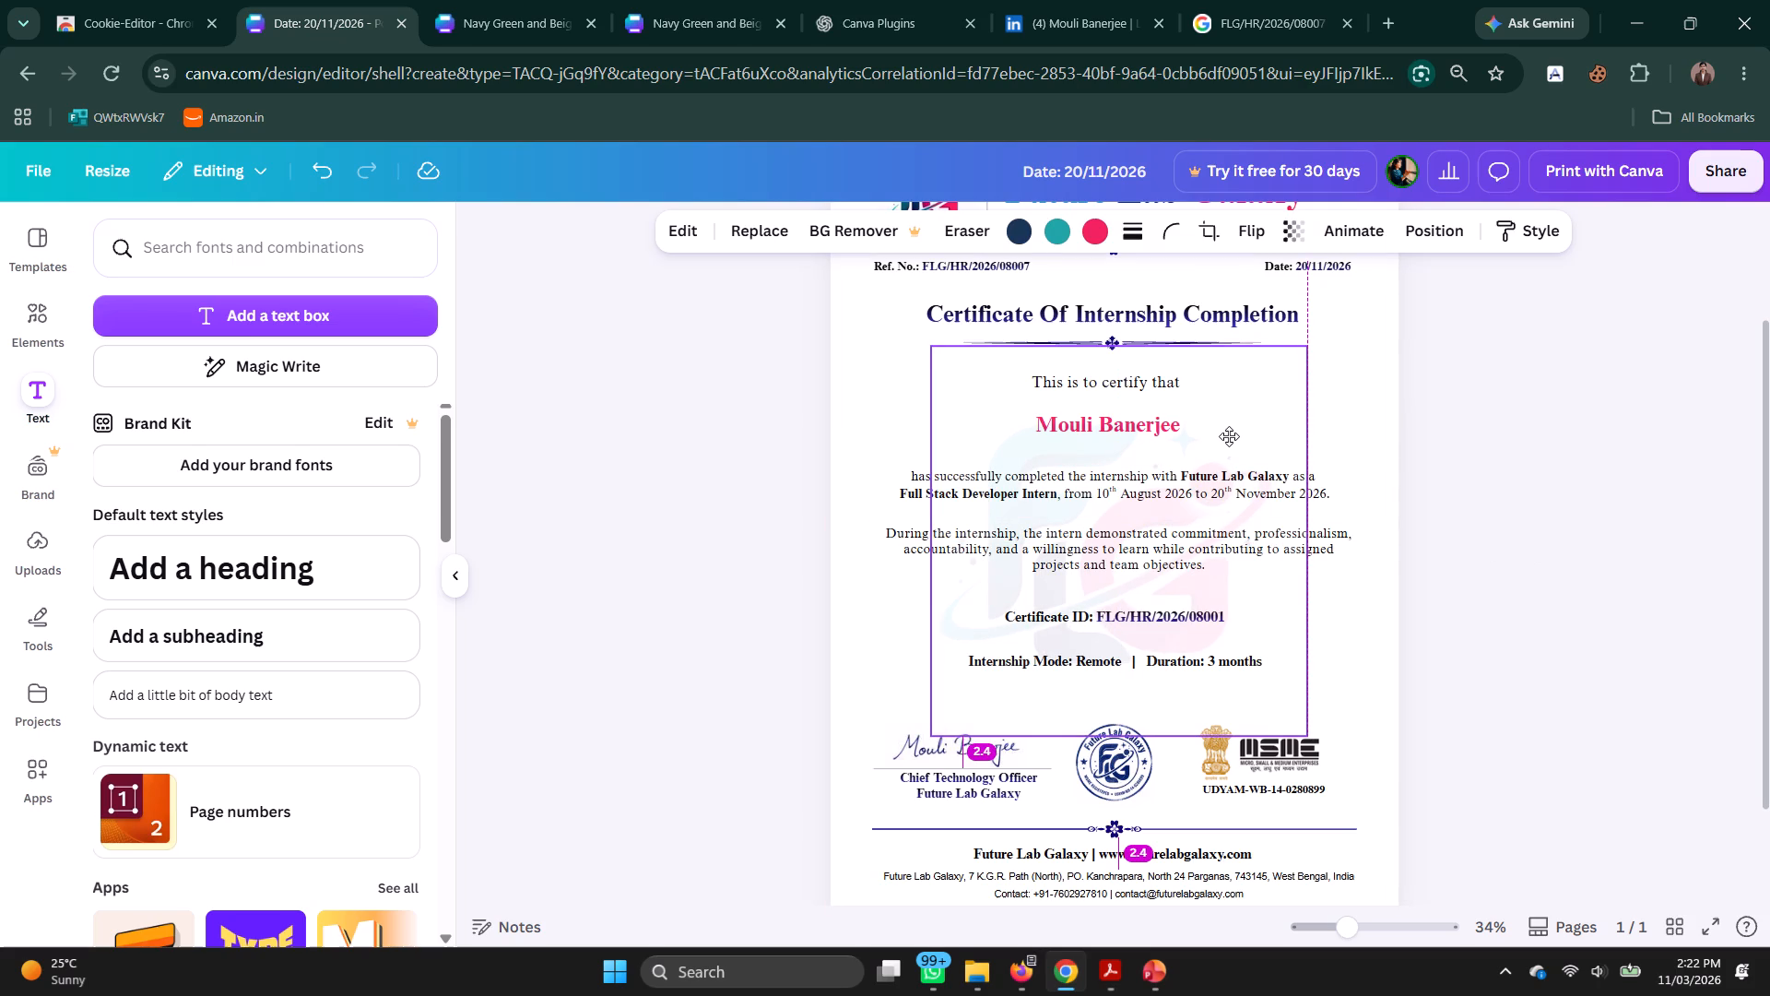
click(1552, 411)
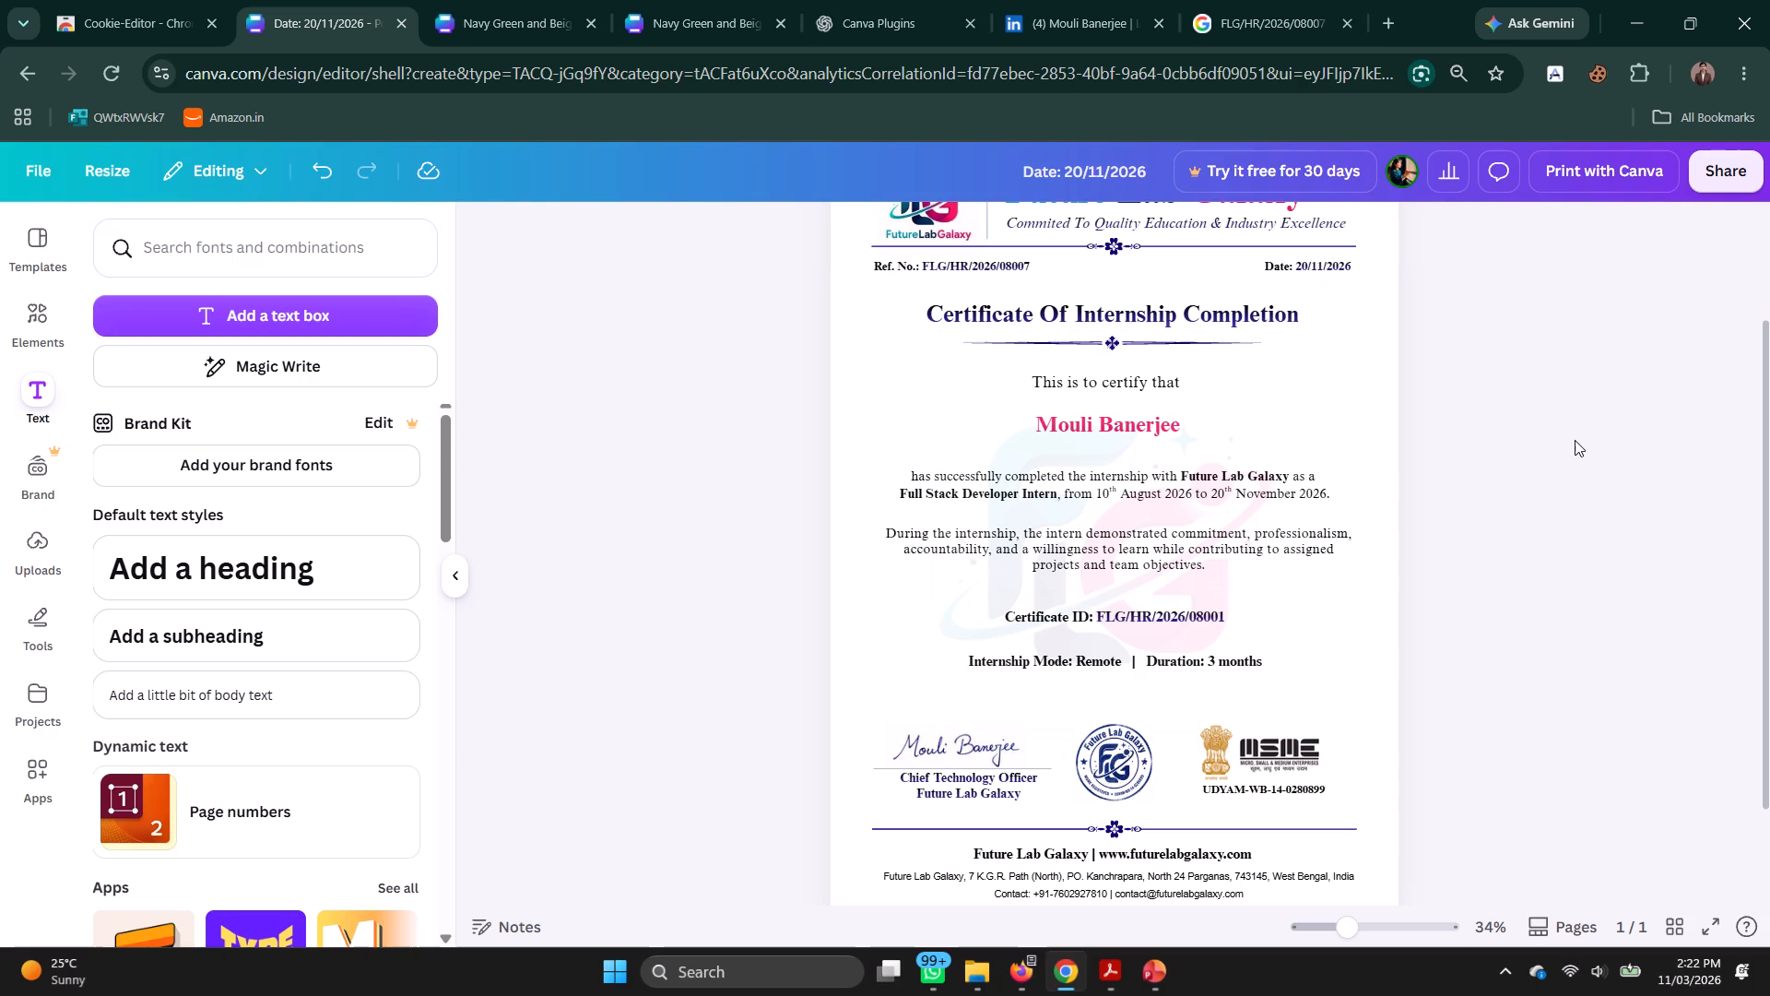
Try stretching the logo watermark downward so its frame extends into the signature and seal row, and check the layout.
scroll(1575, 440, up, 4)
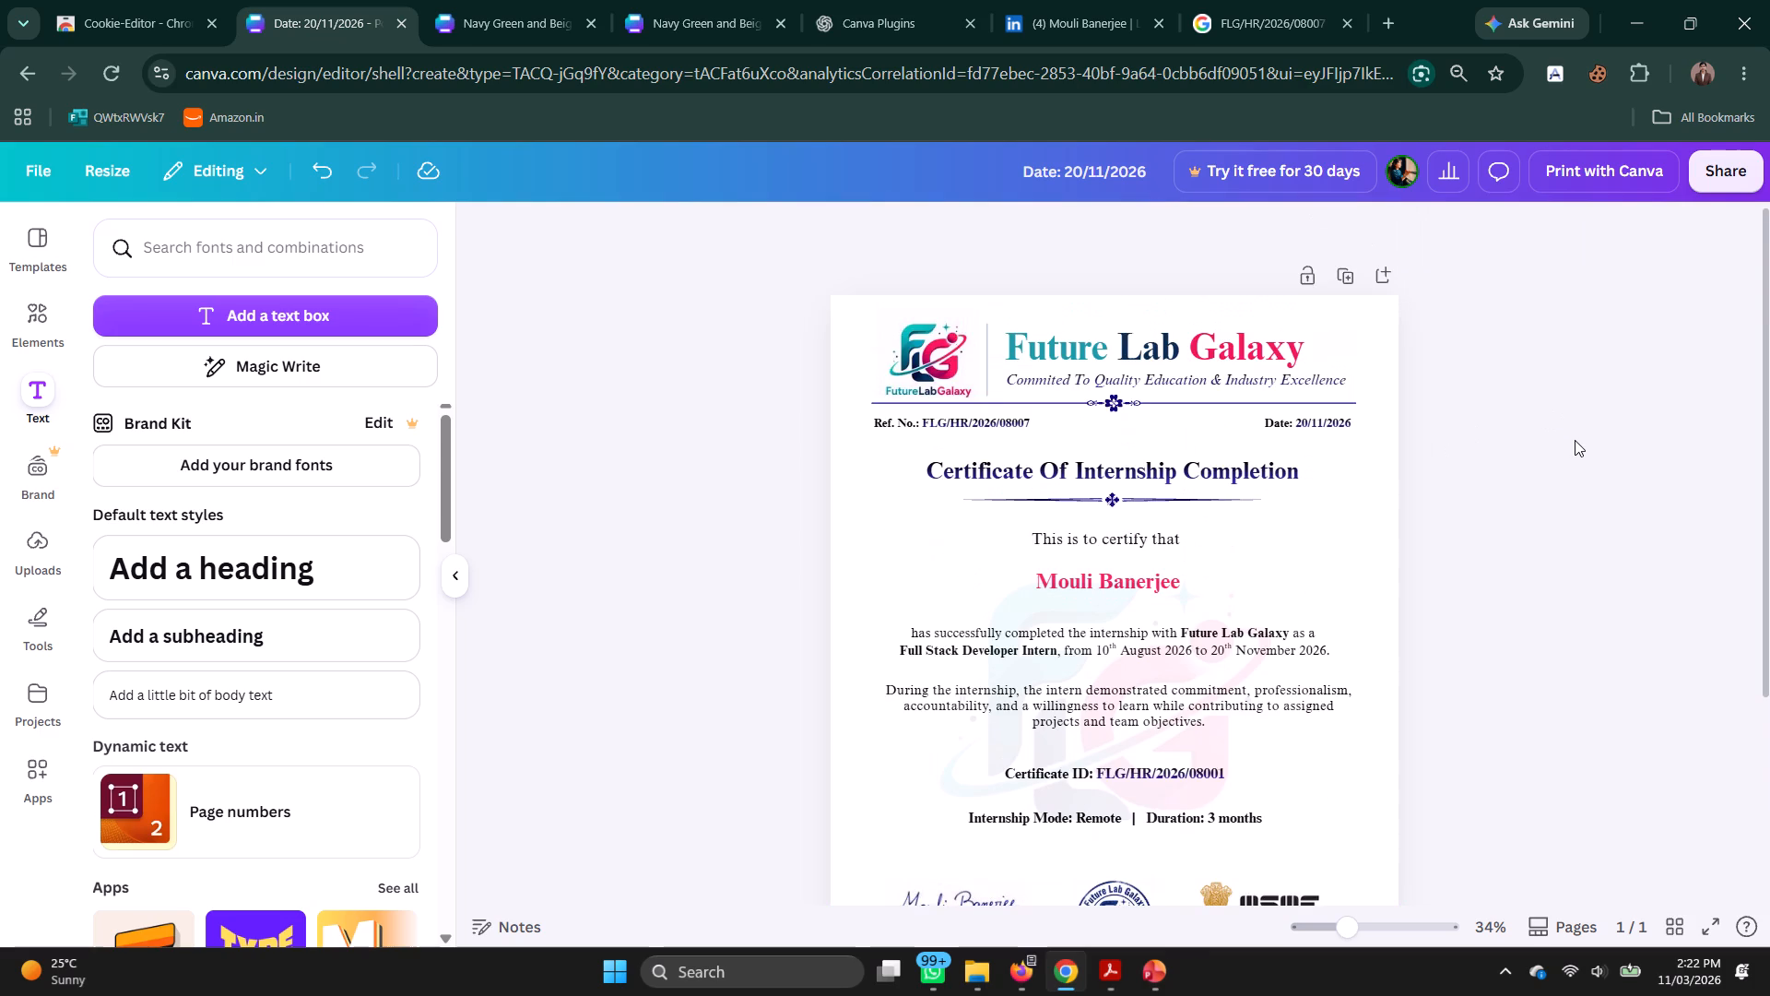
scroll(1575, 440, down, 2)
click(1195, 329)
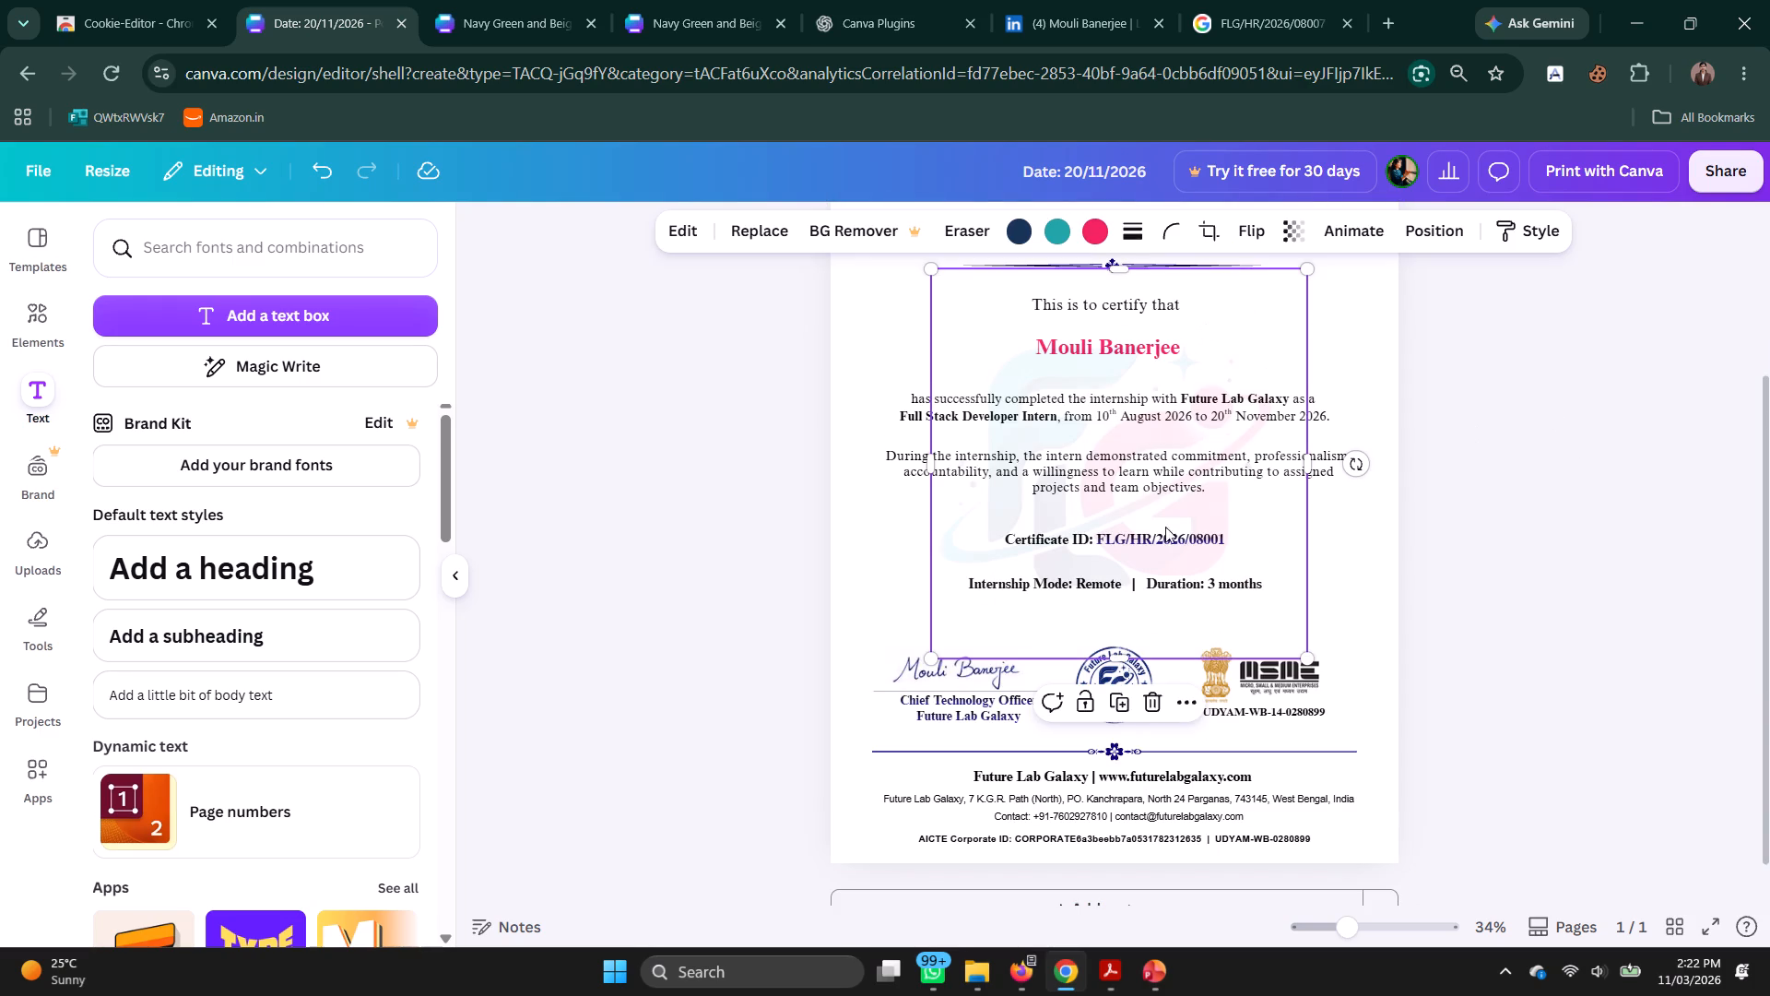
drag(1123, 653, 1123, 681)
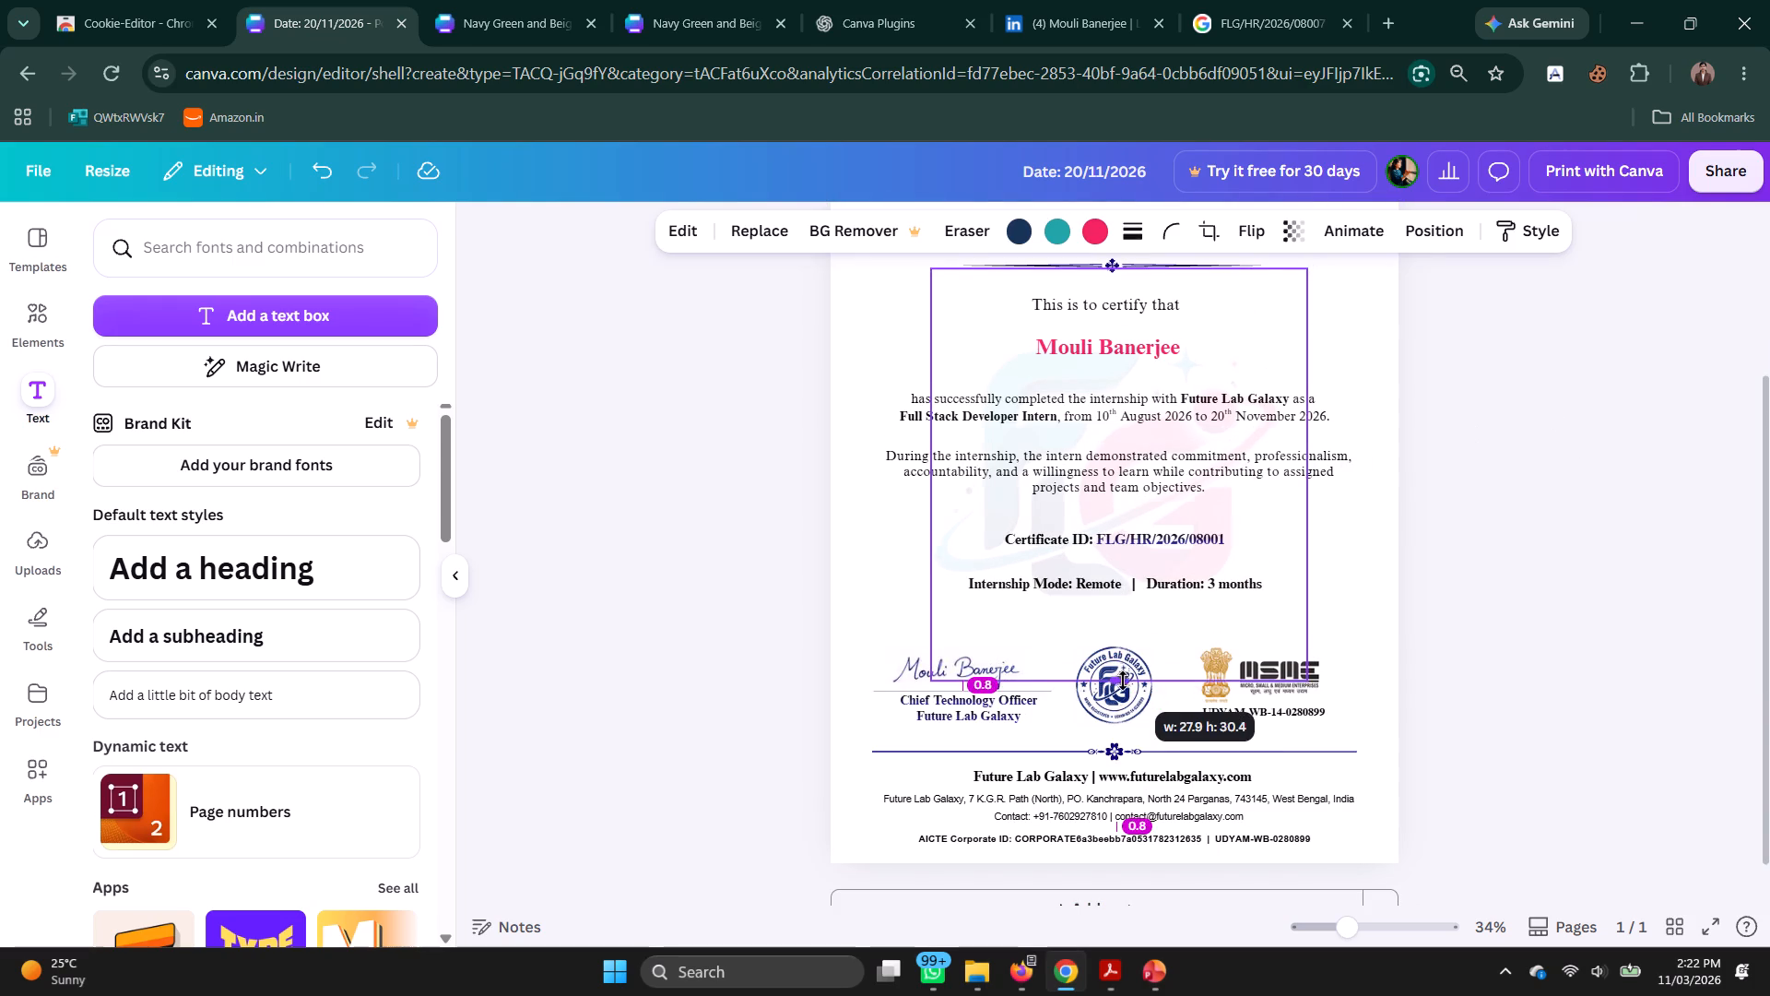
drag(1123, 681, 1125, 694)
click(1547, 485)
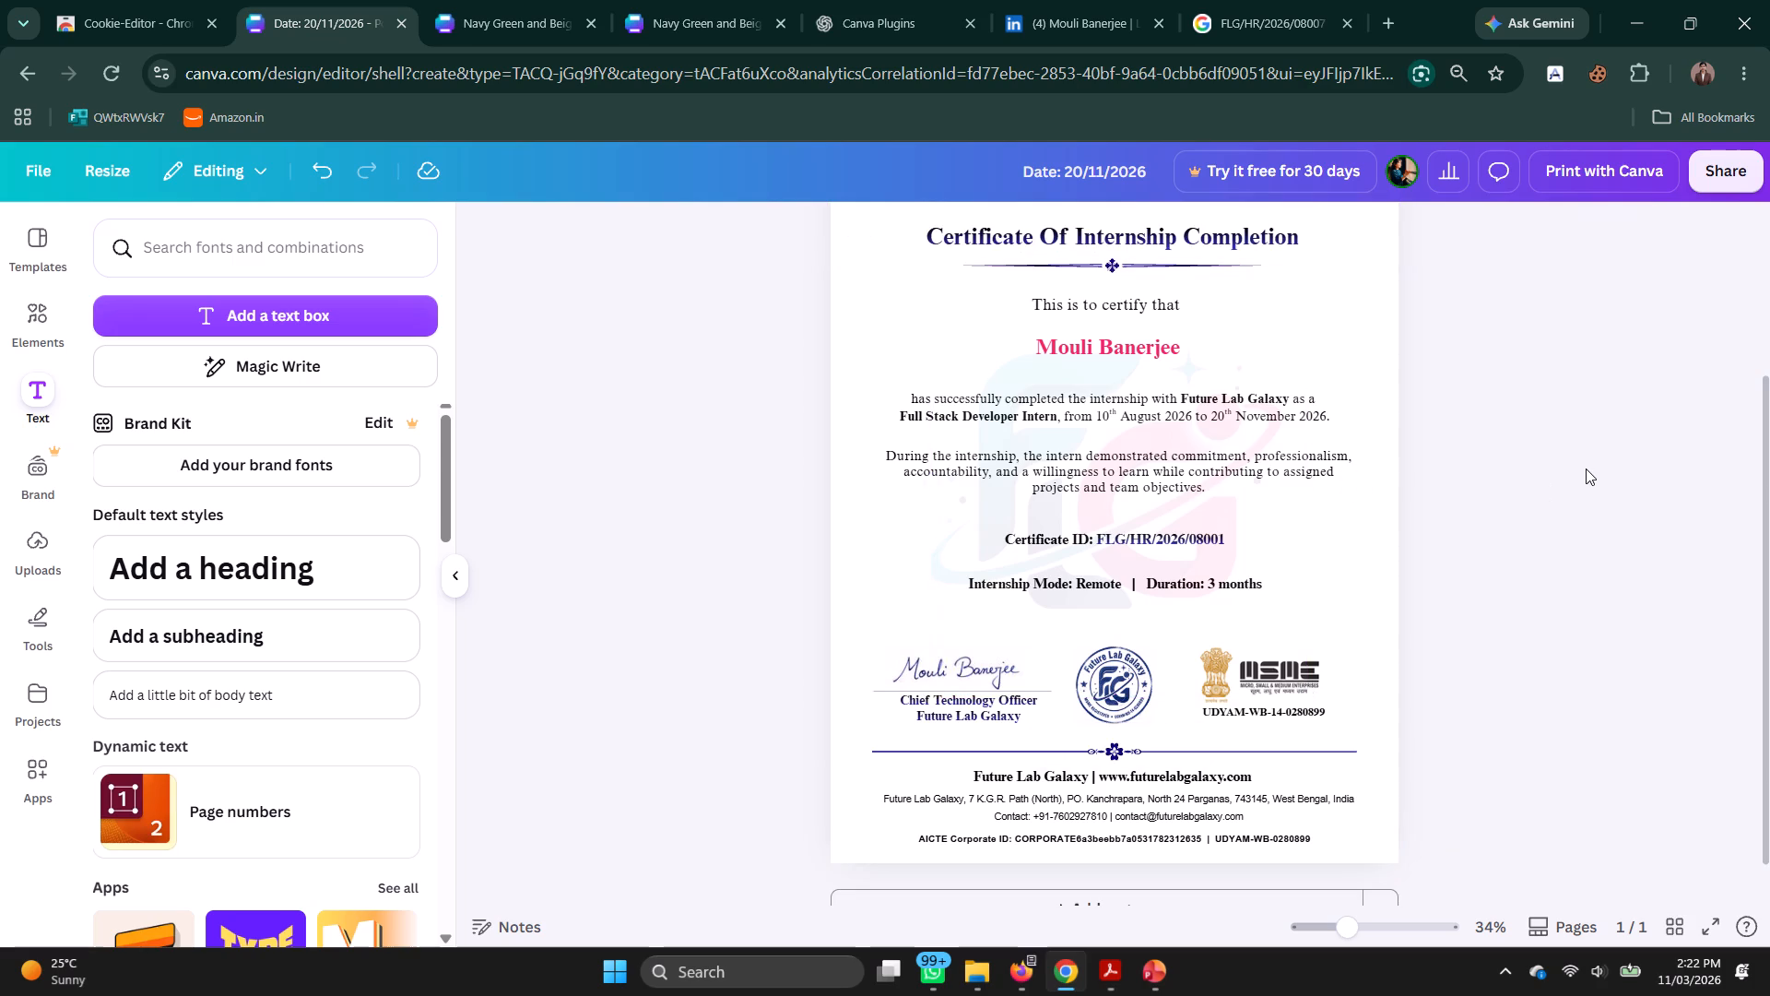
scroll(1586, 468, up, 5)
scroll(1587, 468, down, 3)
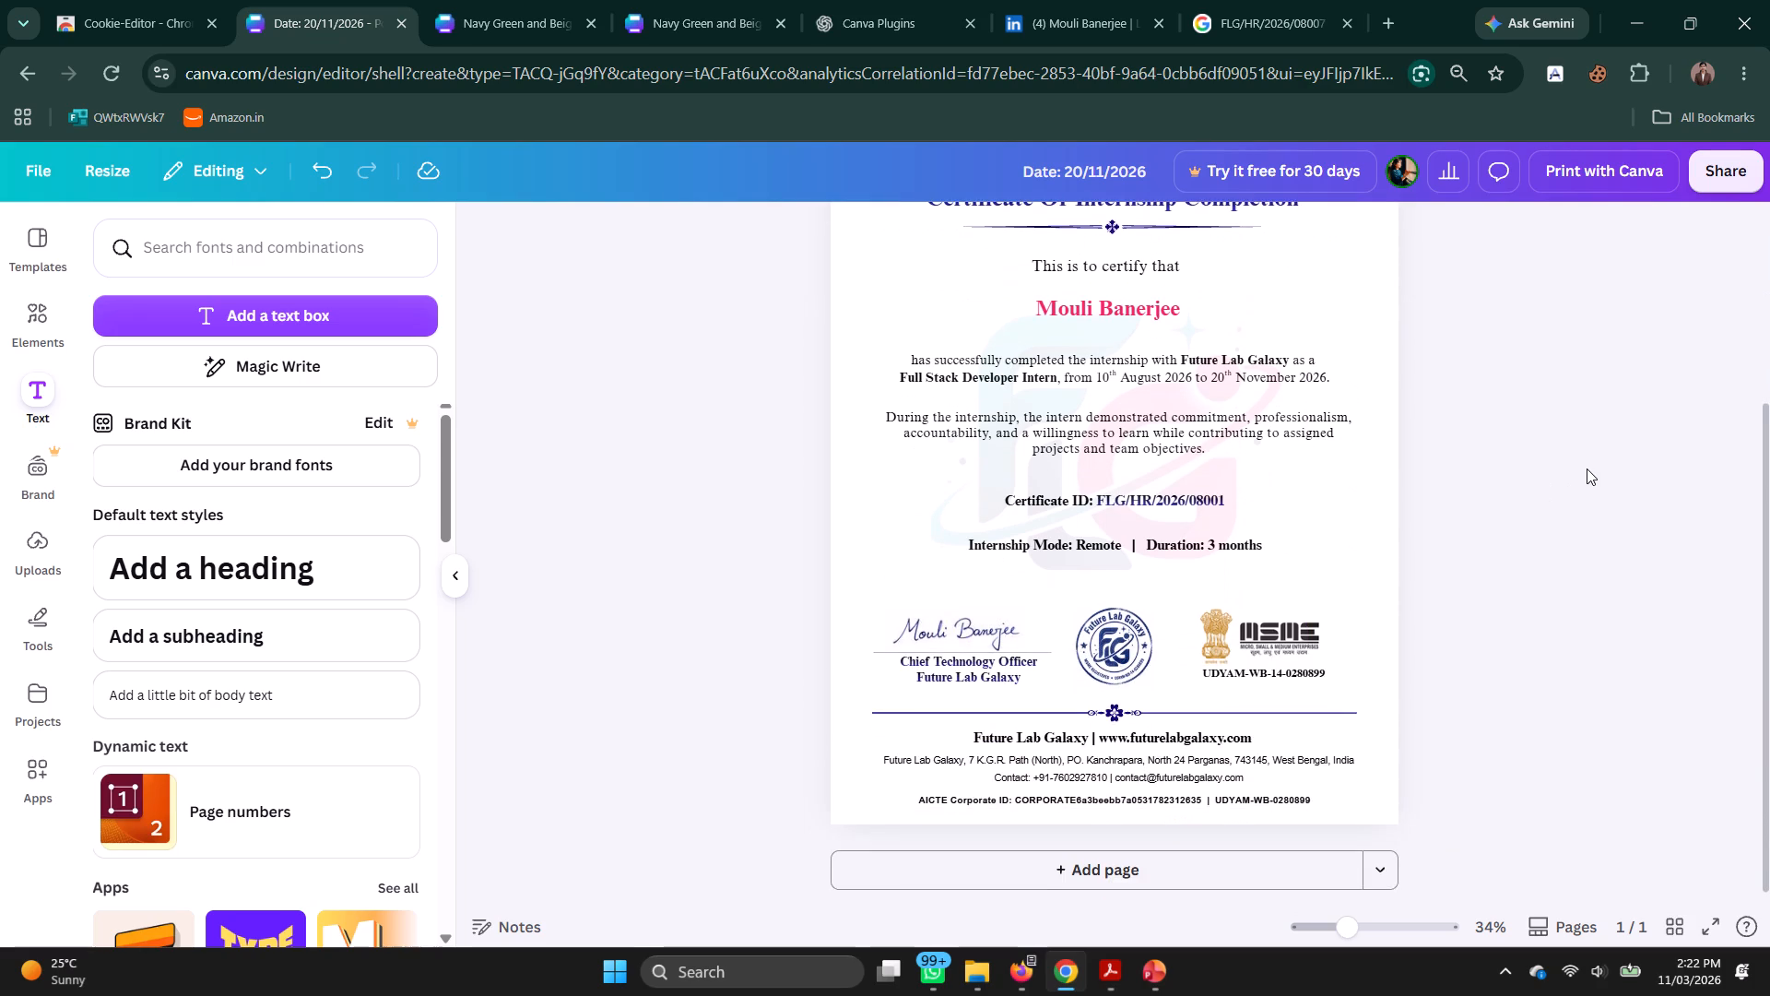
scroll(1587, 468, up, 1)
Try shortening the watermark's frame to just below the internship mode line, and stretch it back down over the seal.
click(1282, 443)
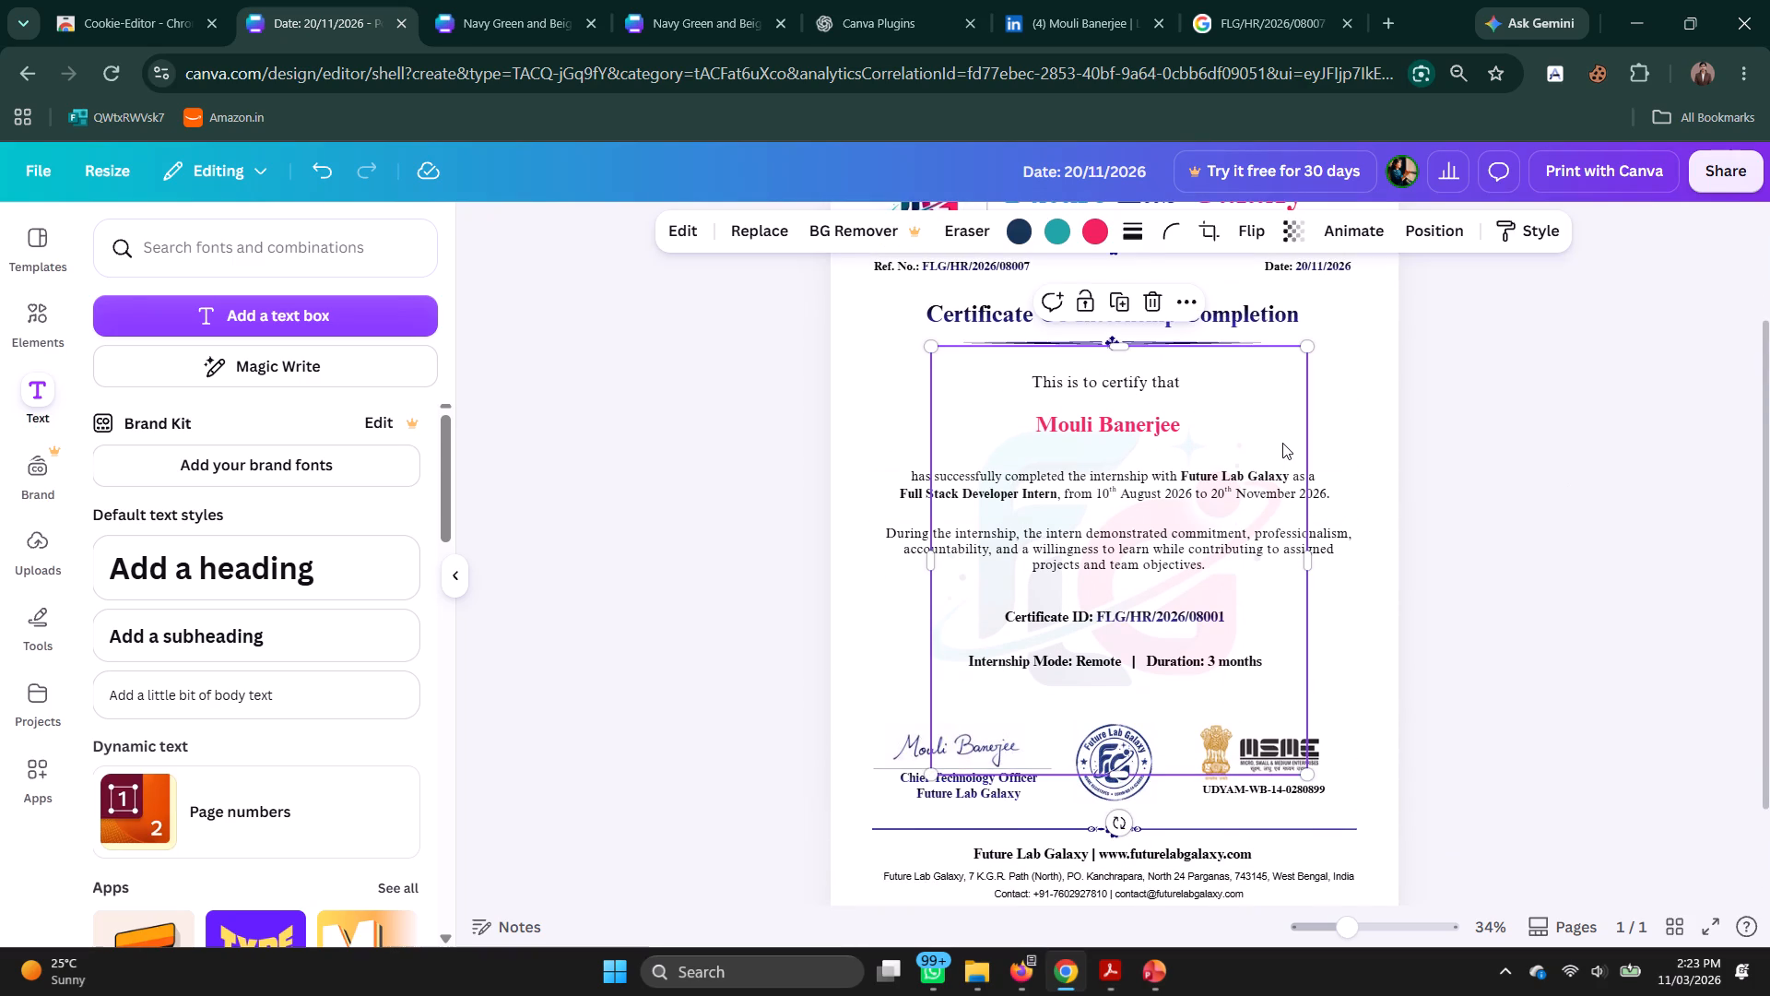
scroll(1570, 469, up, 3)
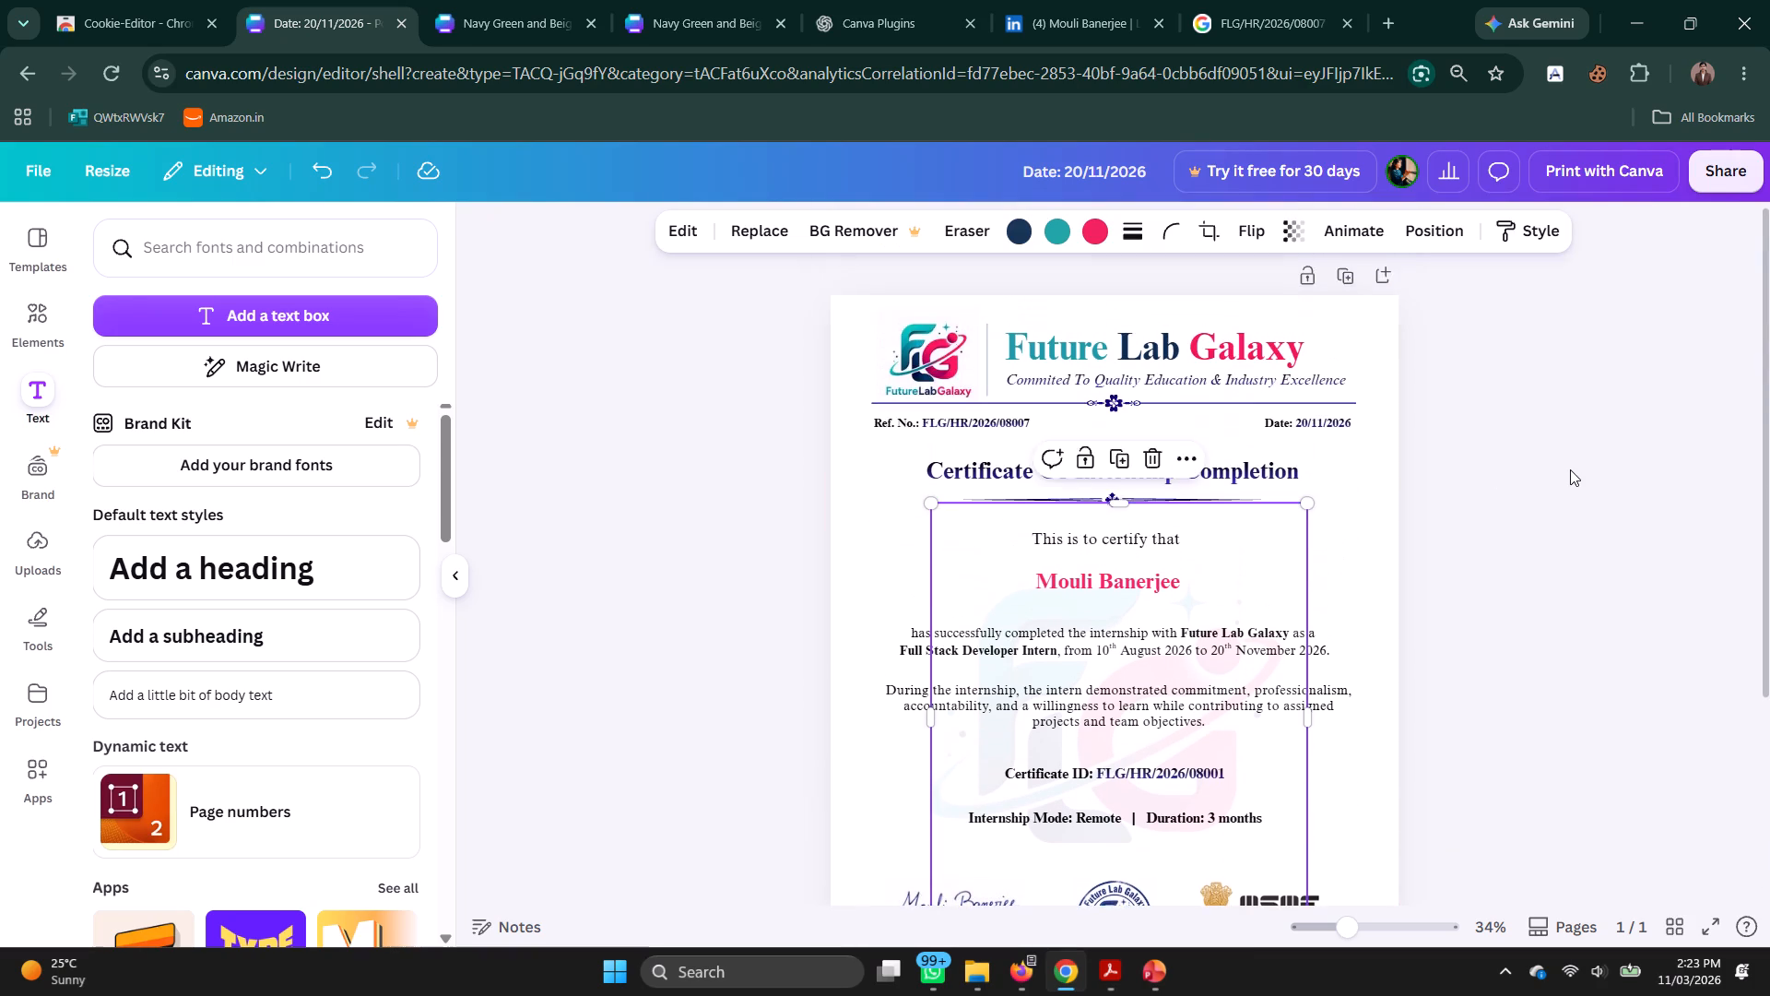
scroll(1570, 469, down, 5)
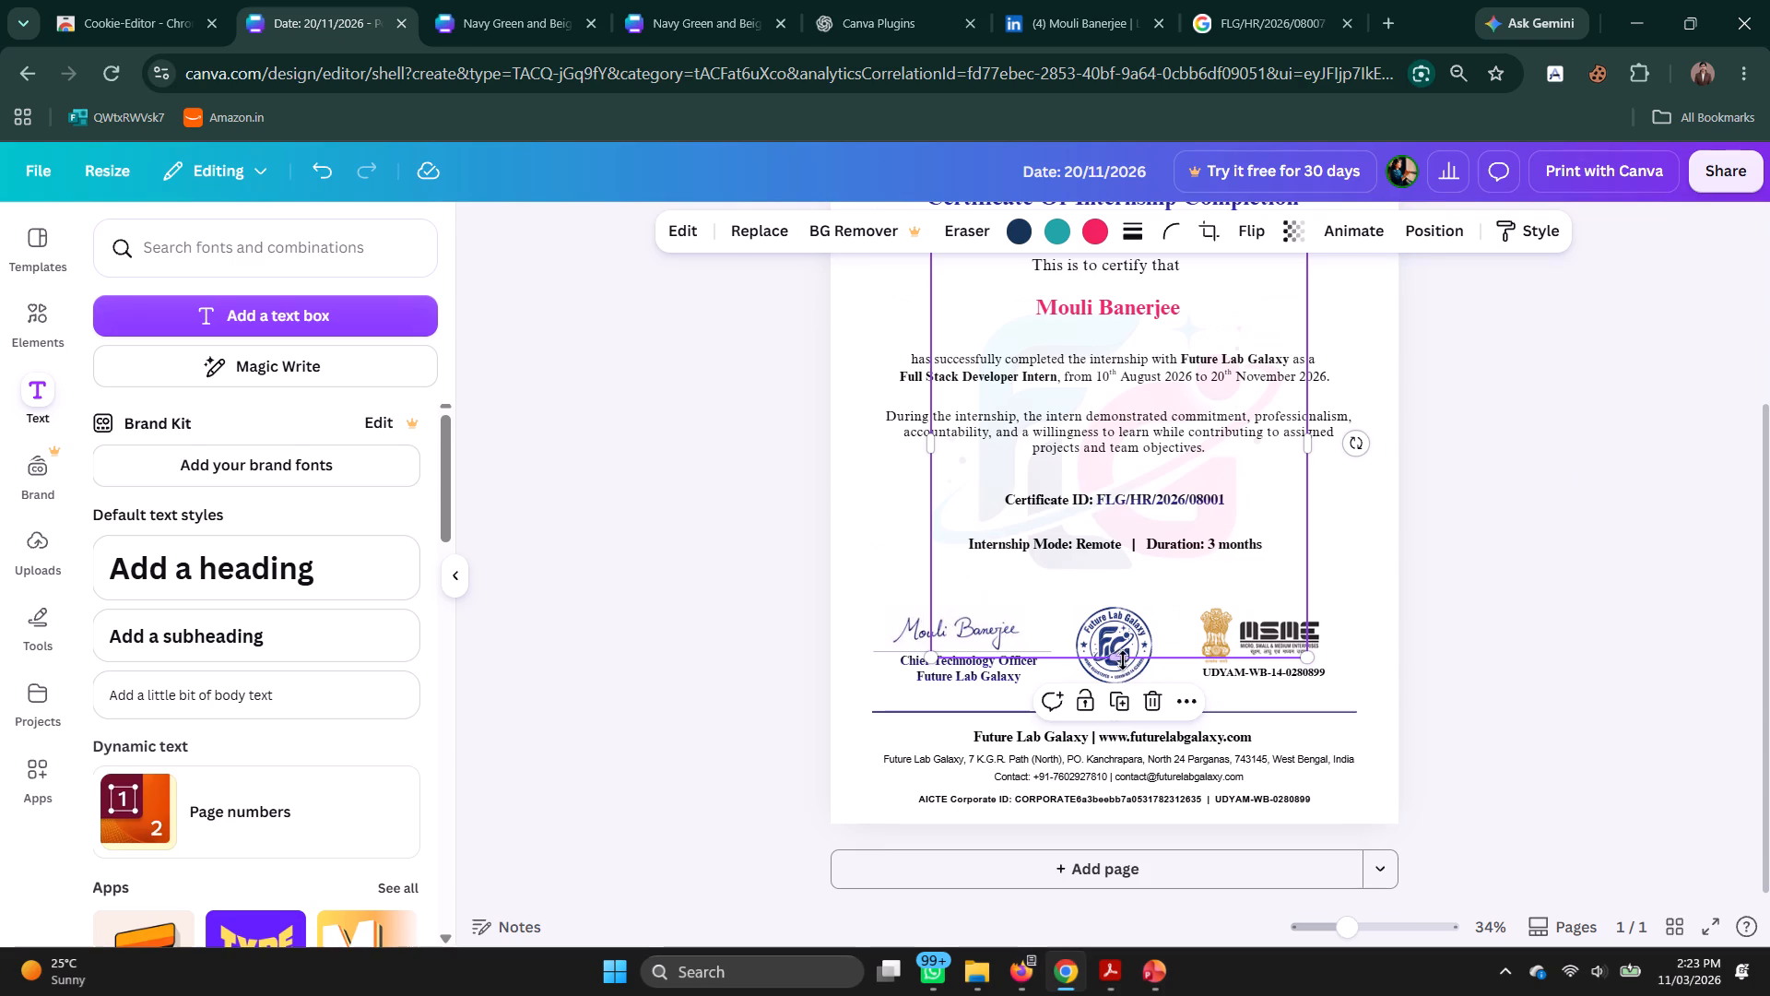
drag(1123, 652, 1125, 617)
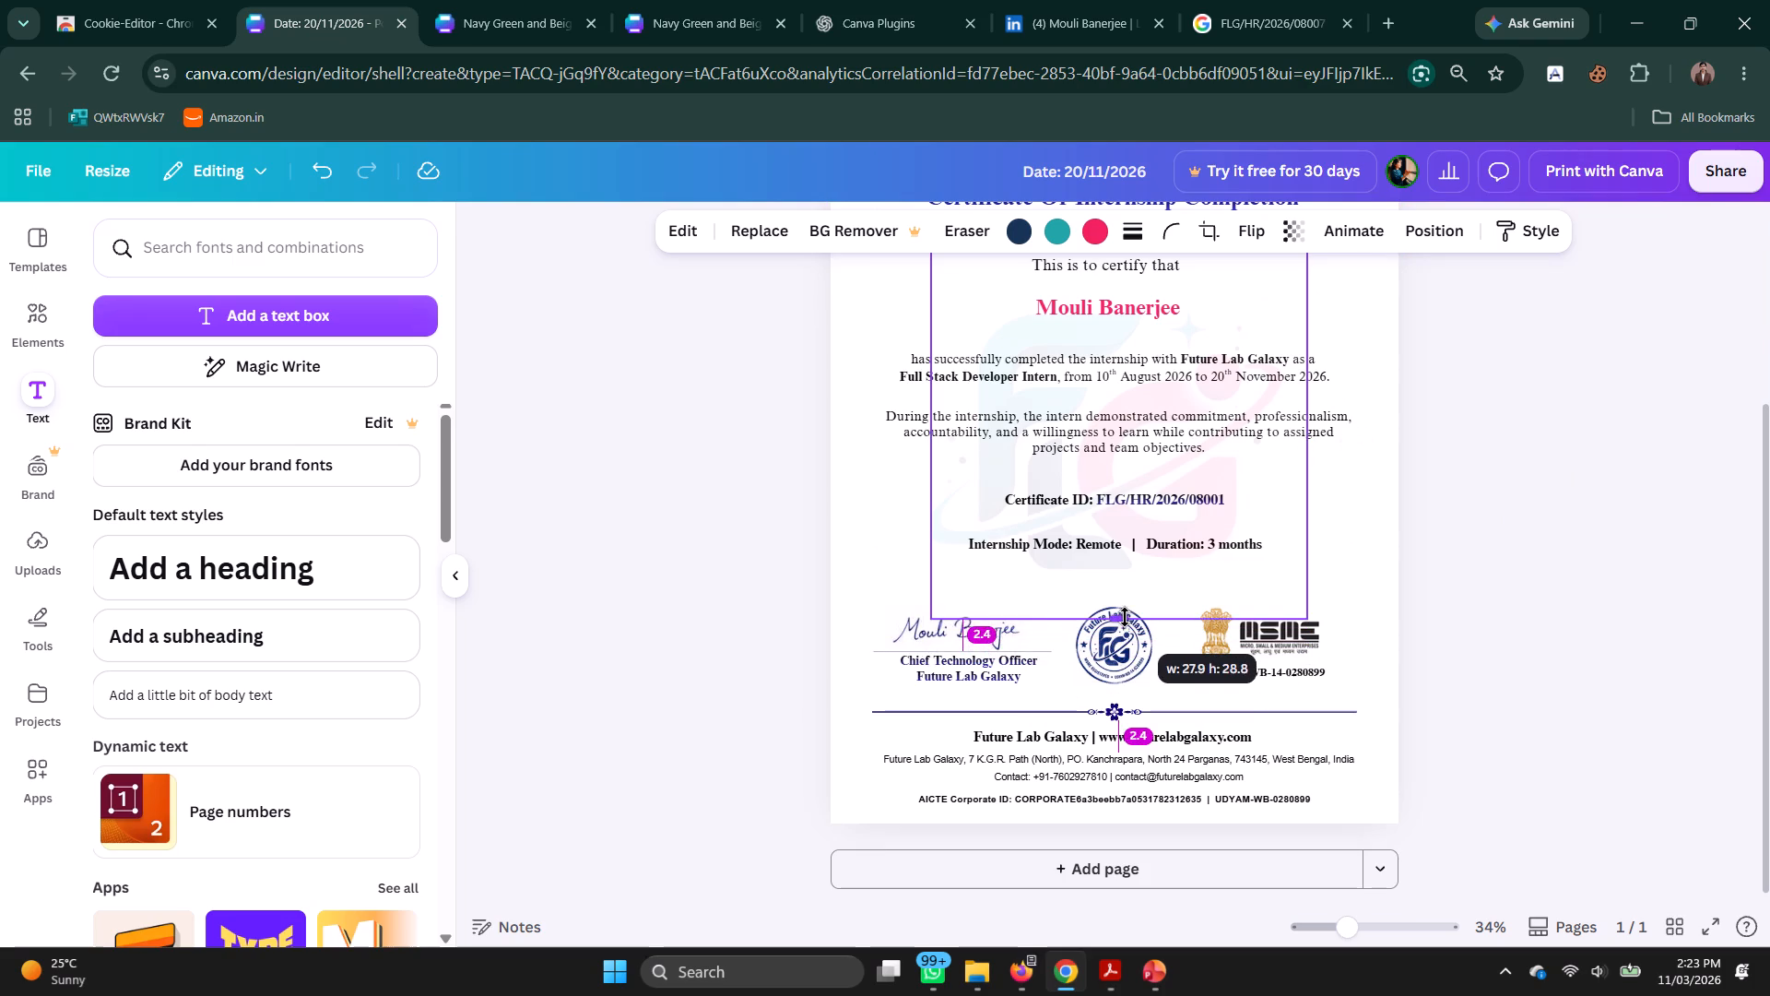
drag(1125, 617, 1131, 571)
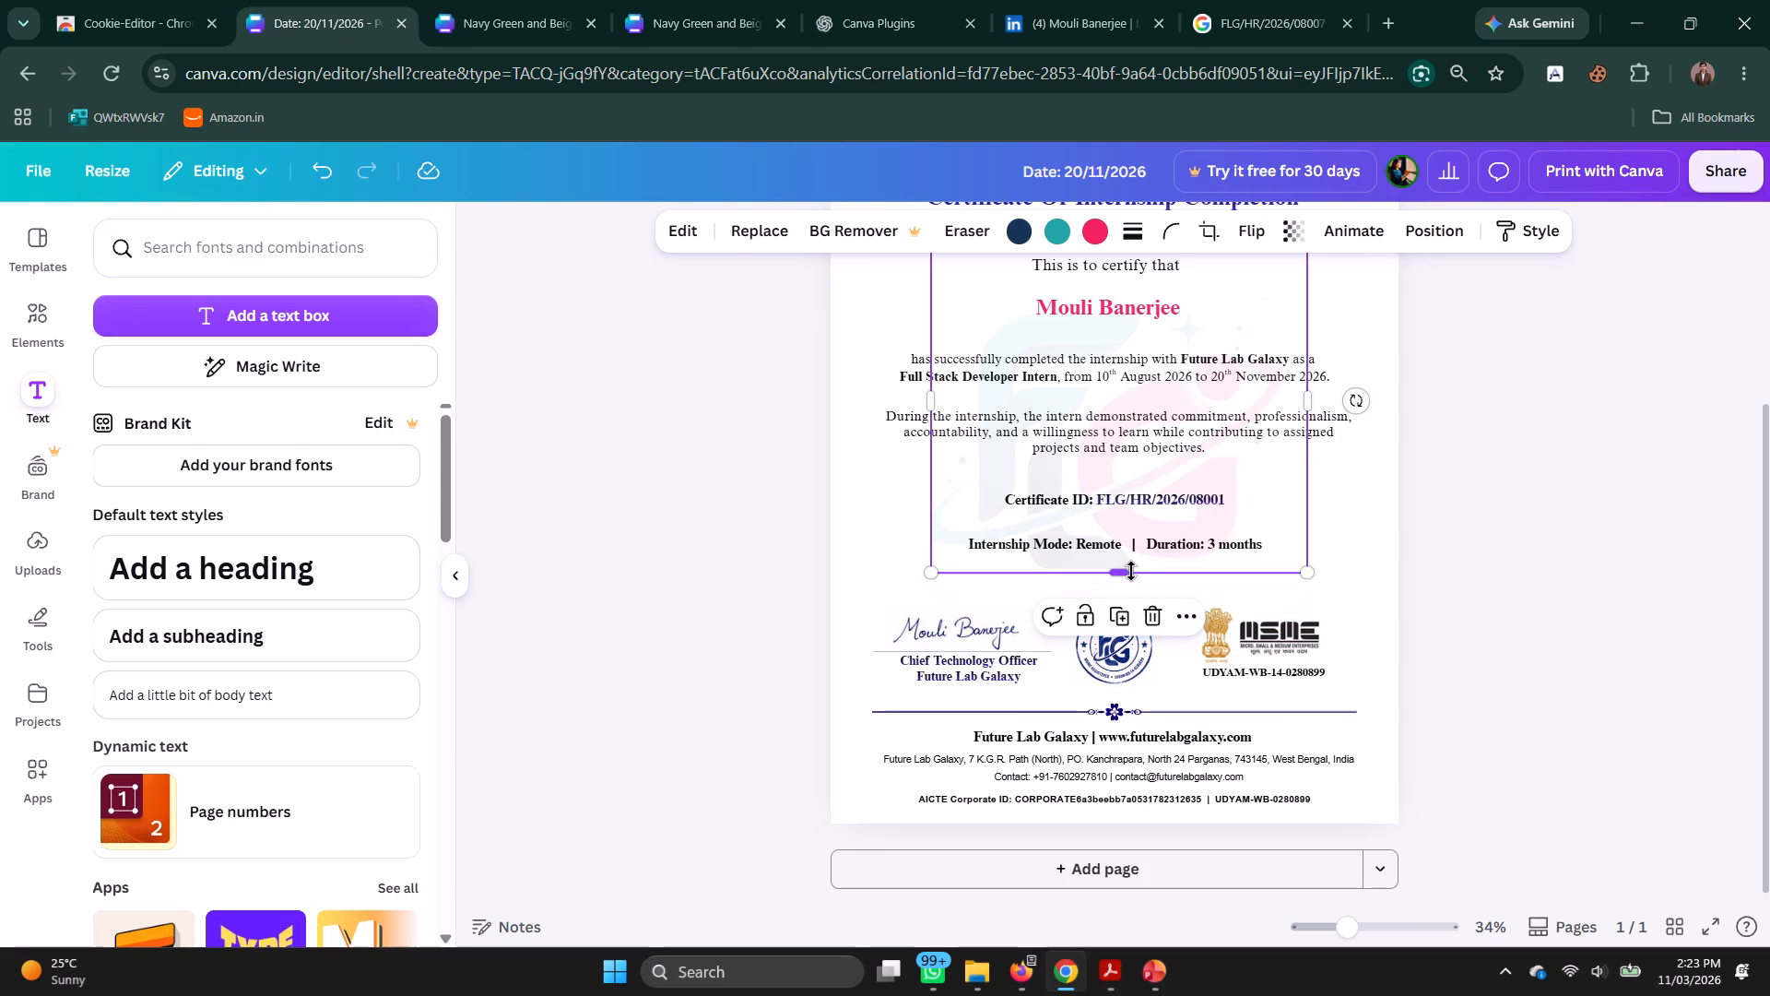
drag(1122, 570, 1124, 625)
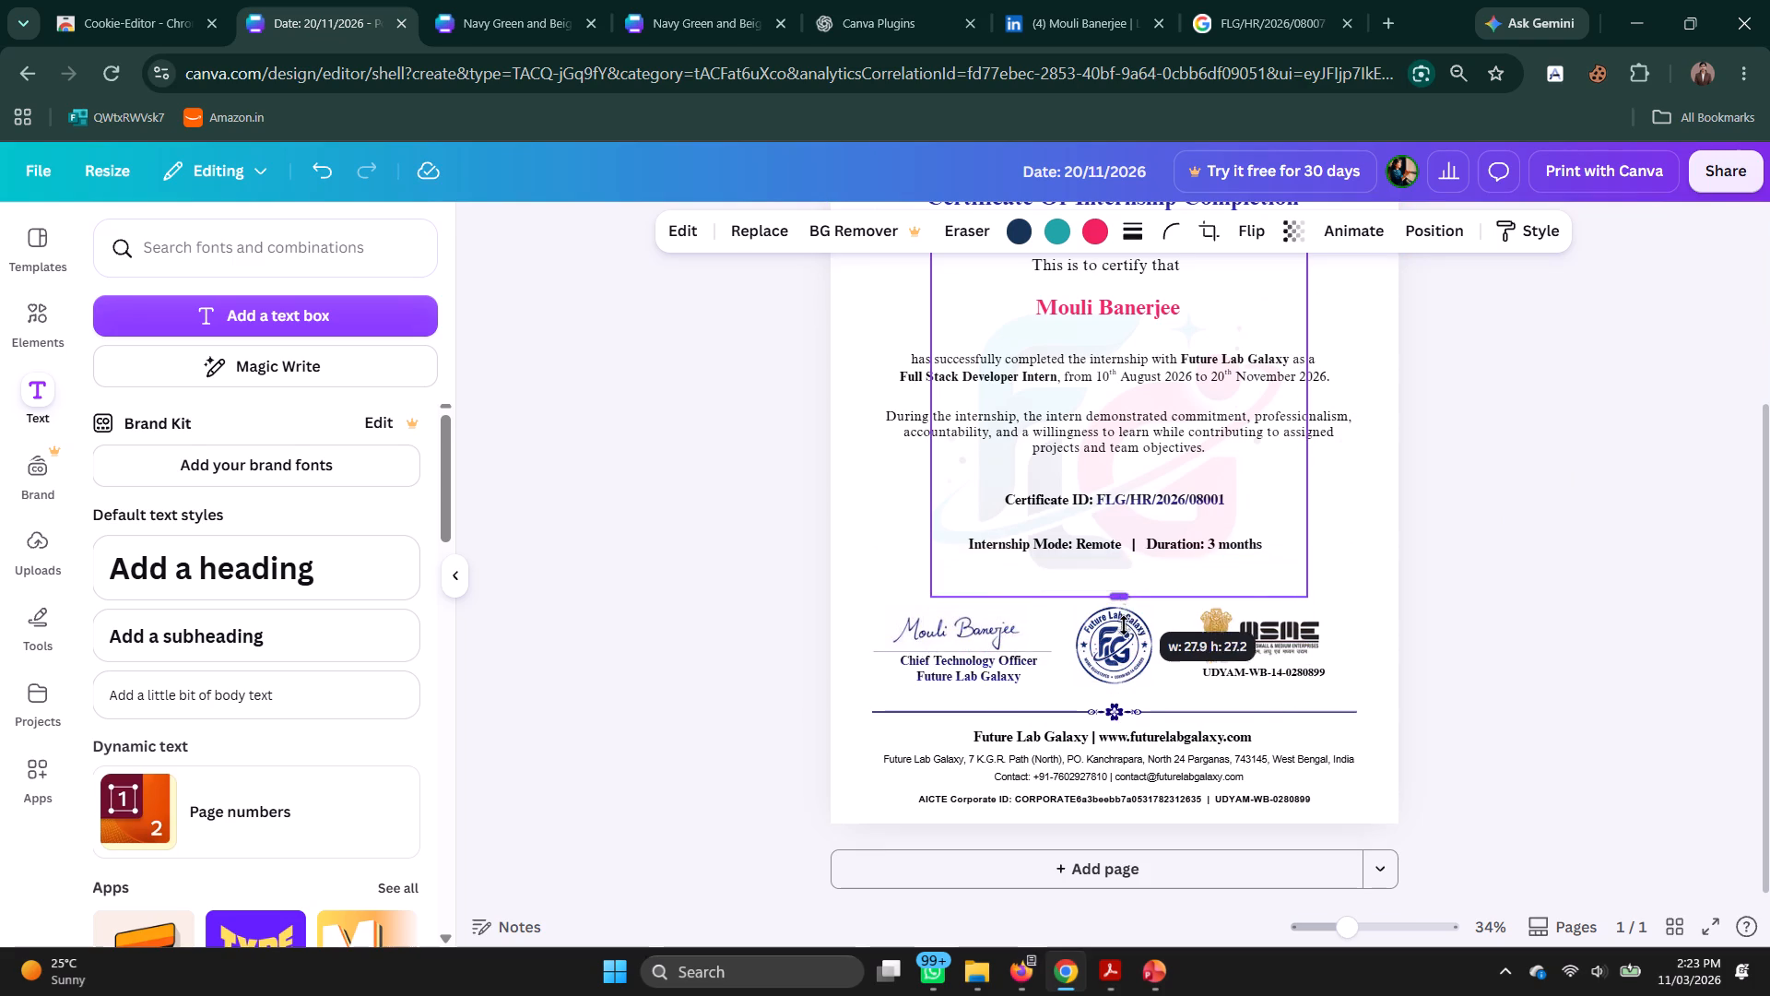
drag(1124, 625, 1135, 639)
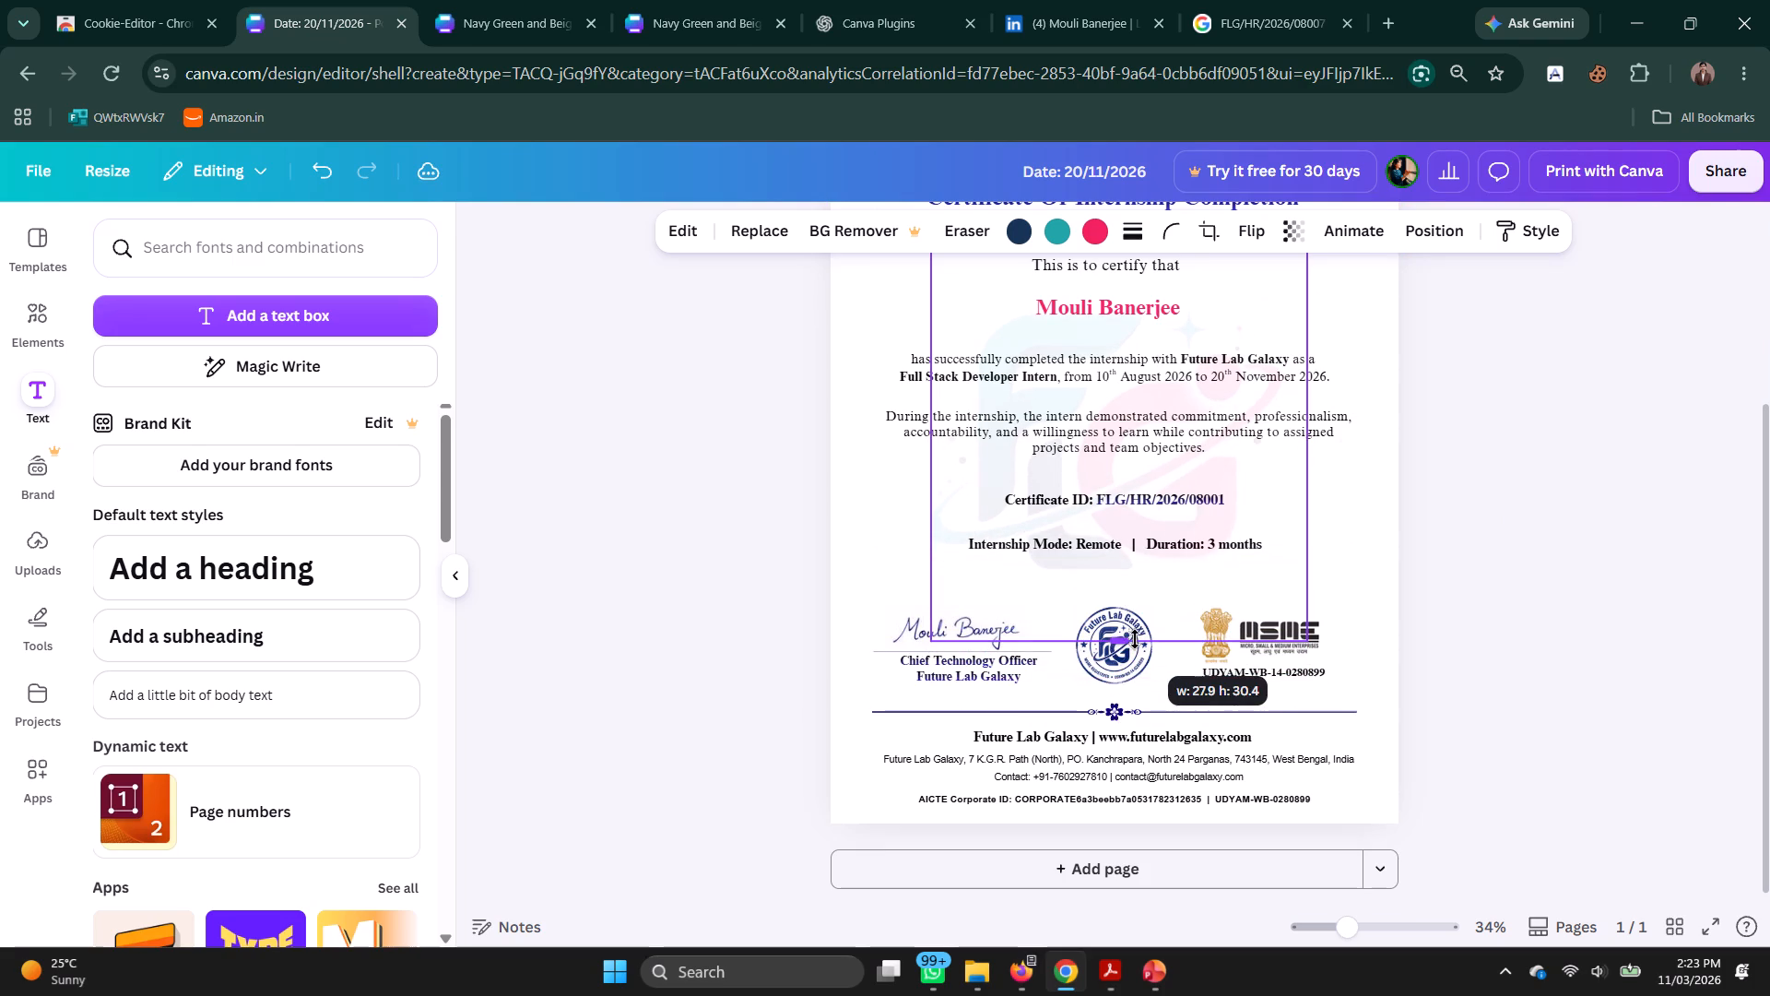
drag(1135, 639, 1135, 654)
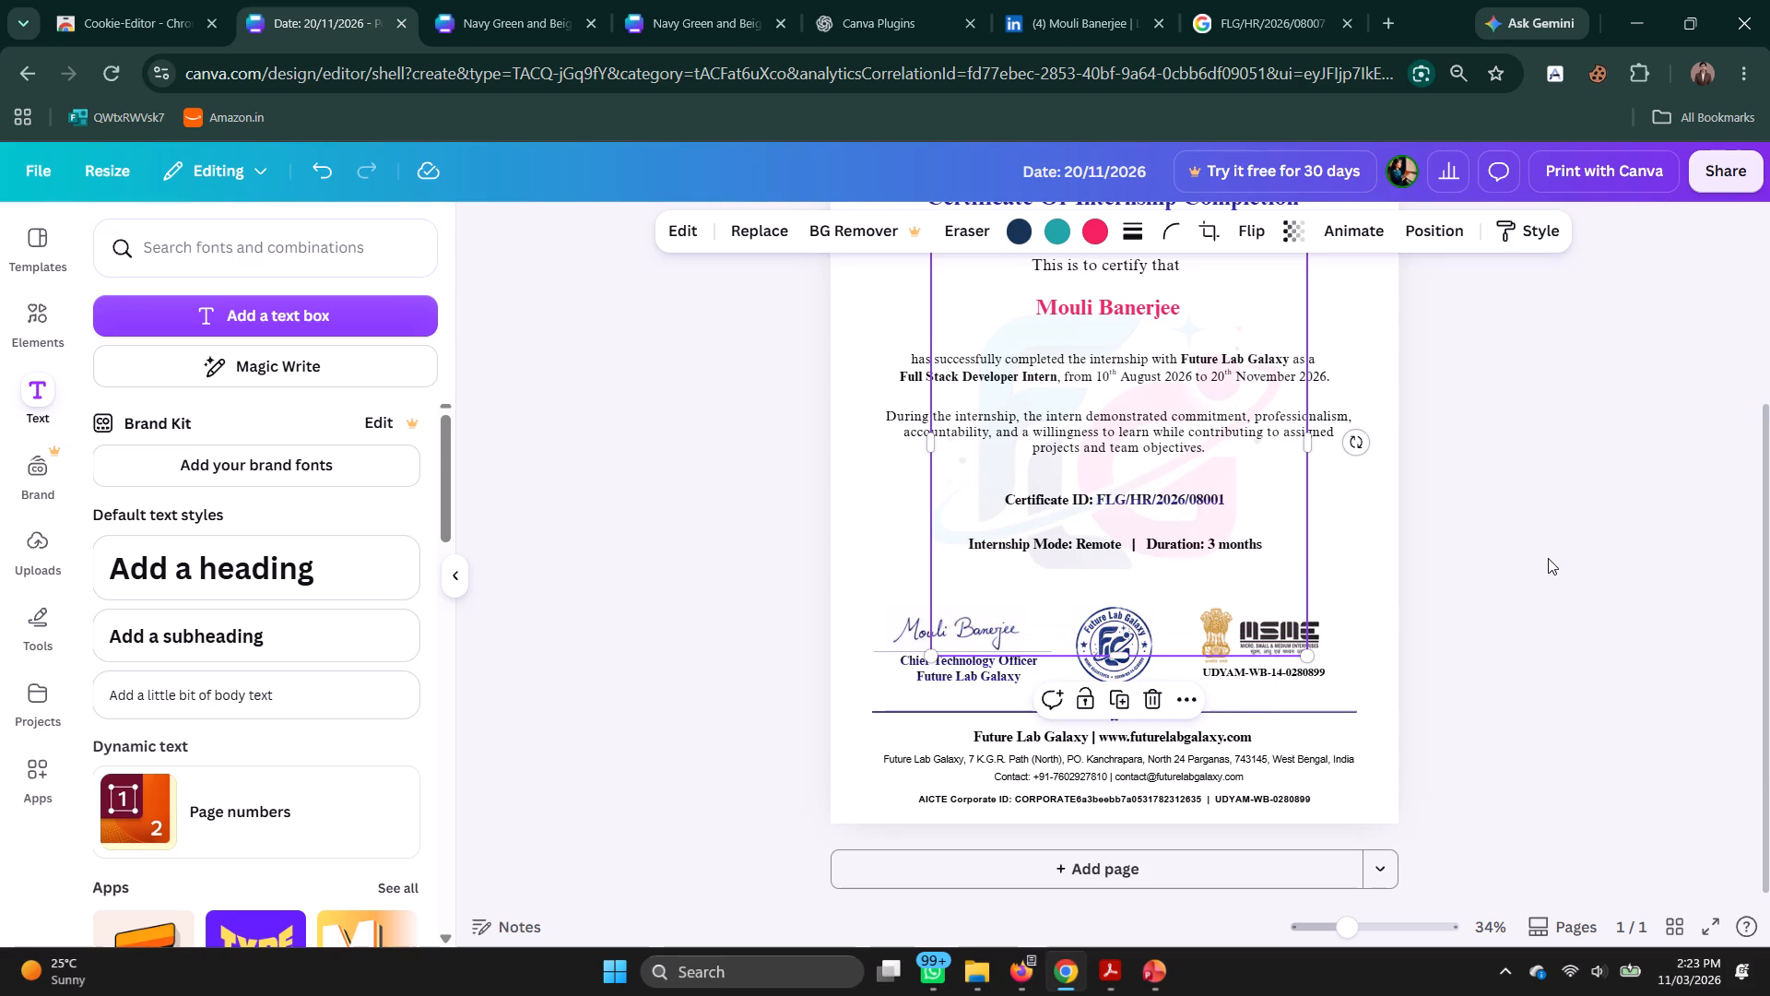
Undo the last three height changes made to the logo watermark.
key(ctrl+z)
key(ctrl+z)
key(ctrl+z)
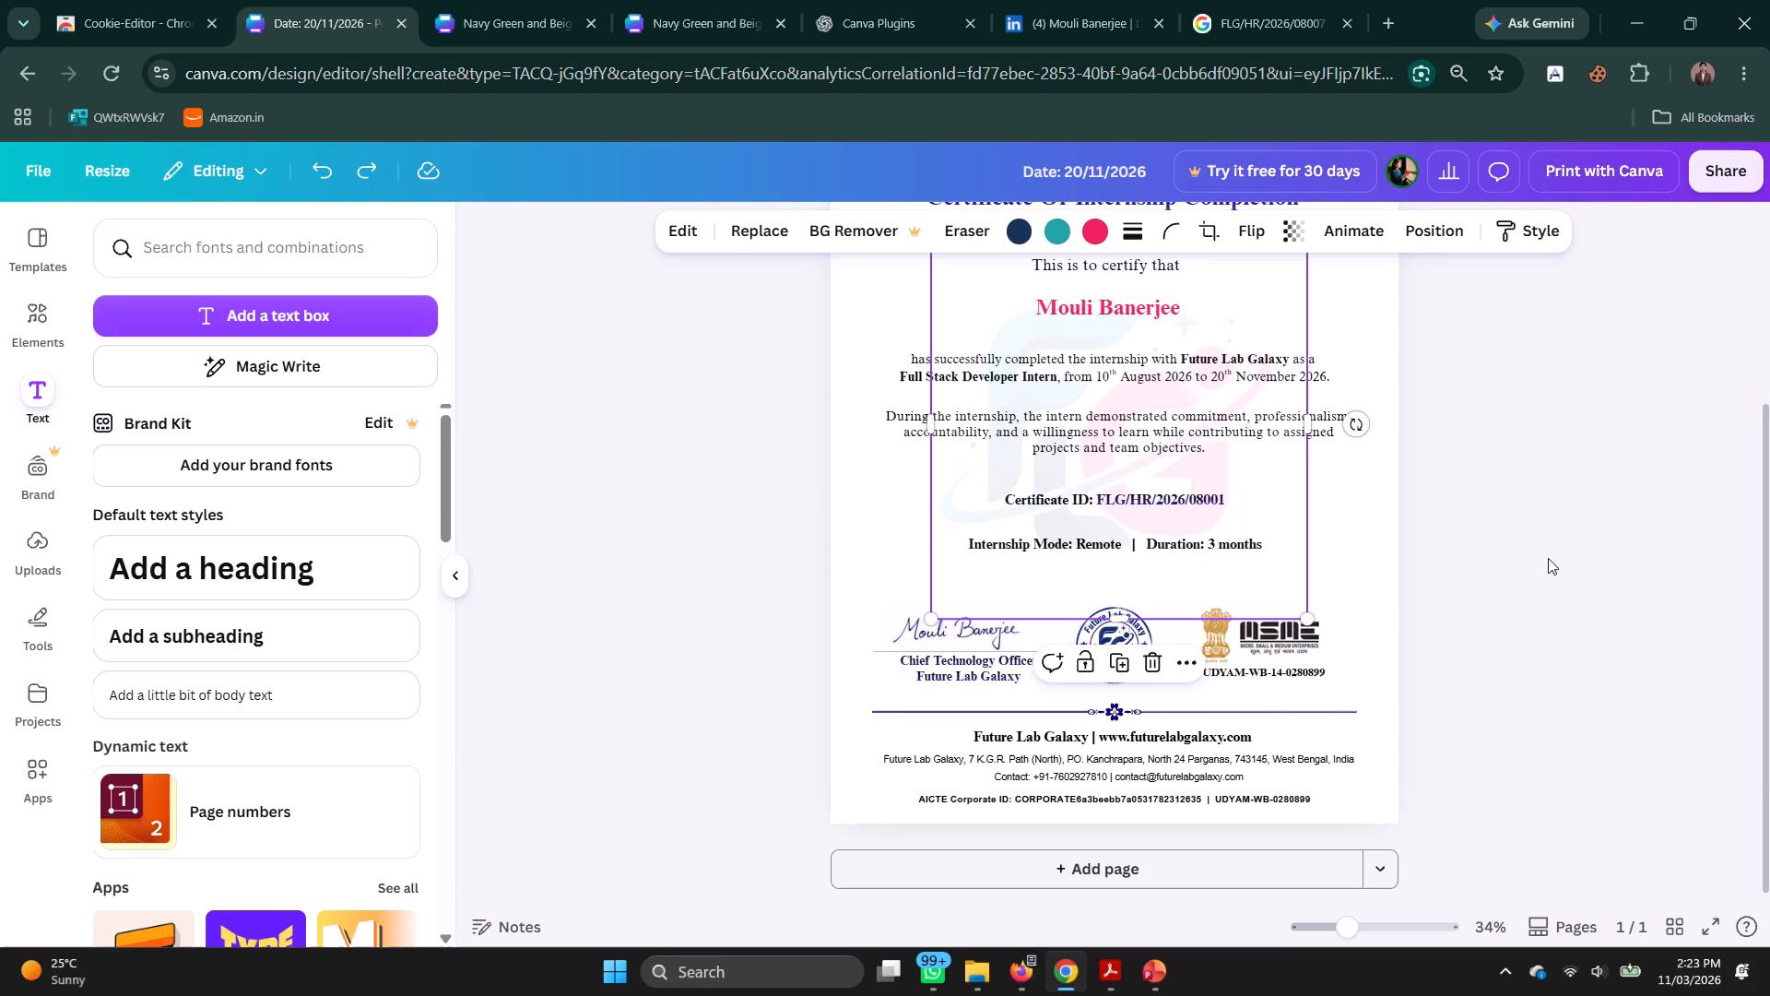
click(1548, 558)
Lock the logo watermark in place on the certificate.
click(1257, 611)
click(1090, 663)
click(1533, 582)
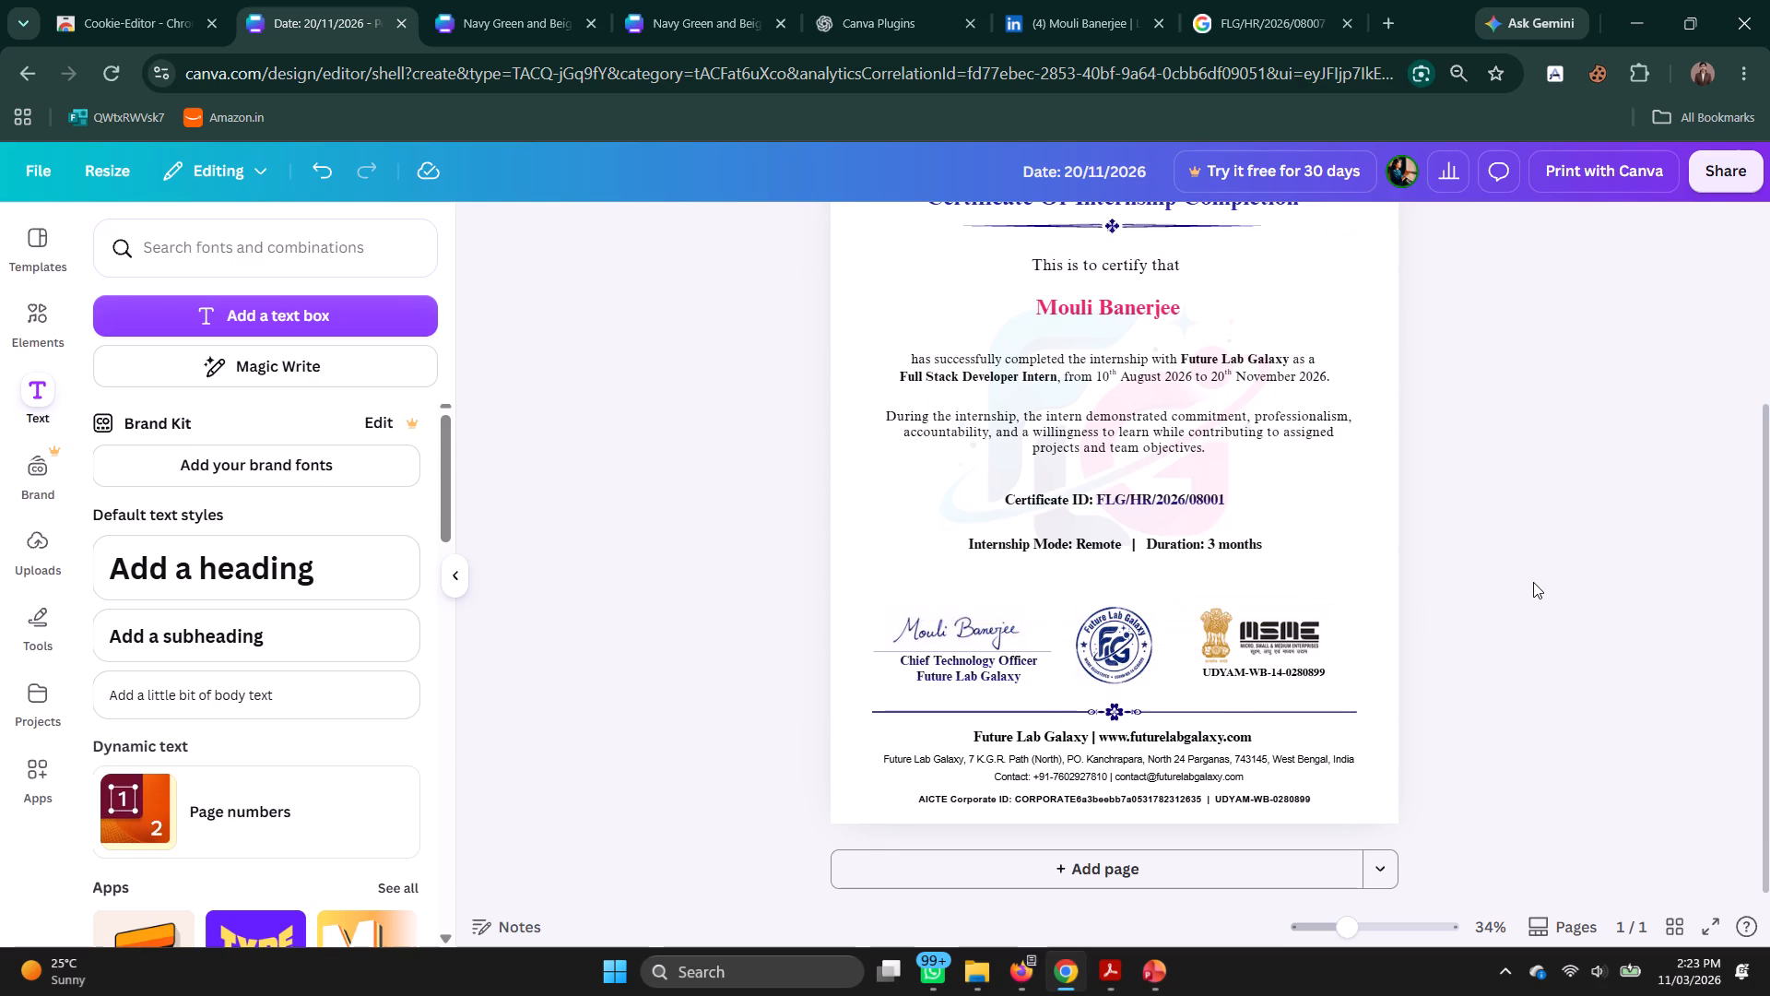
Review the certificate from header to footer, checking the watermark's size and placement behind the text.
scroll(1533, 582, up, 3)
scroll(1533, 582, down, 1)
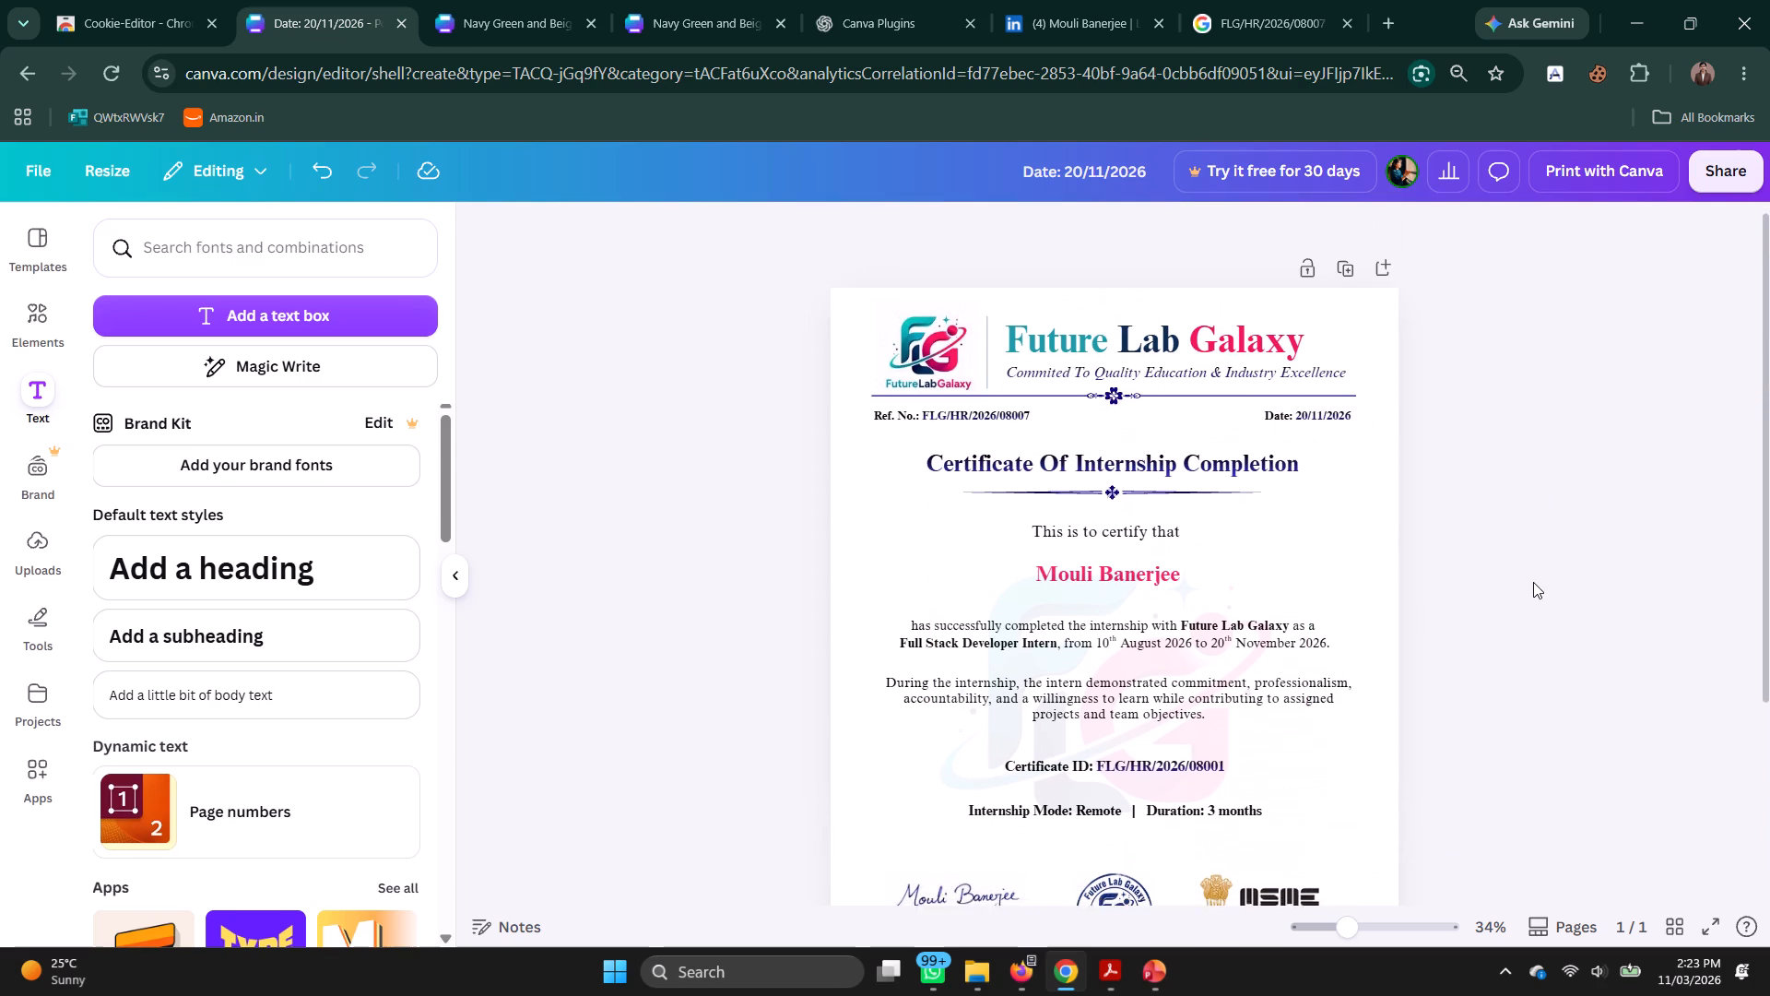
scroll(1533, 582, up, 1)
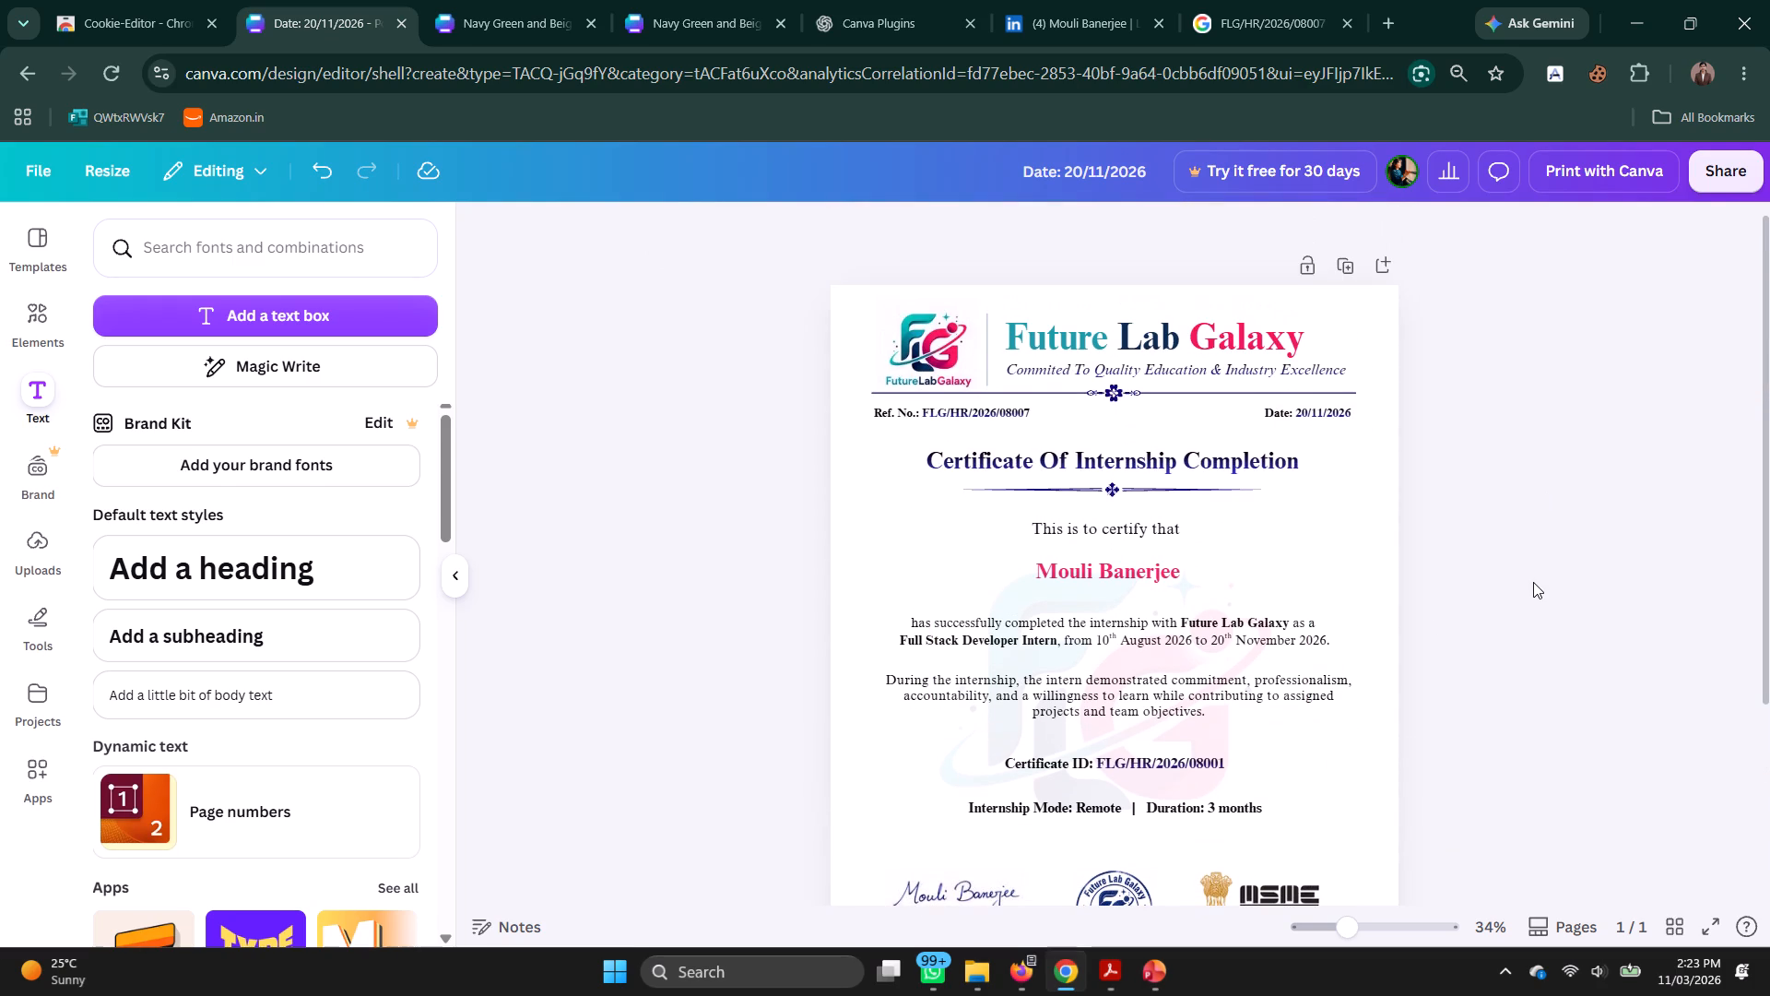
scroll(1533, 582, down, 5)
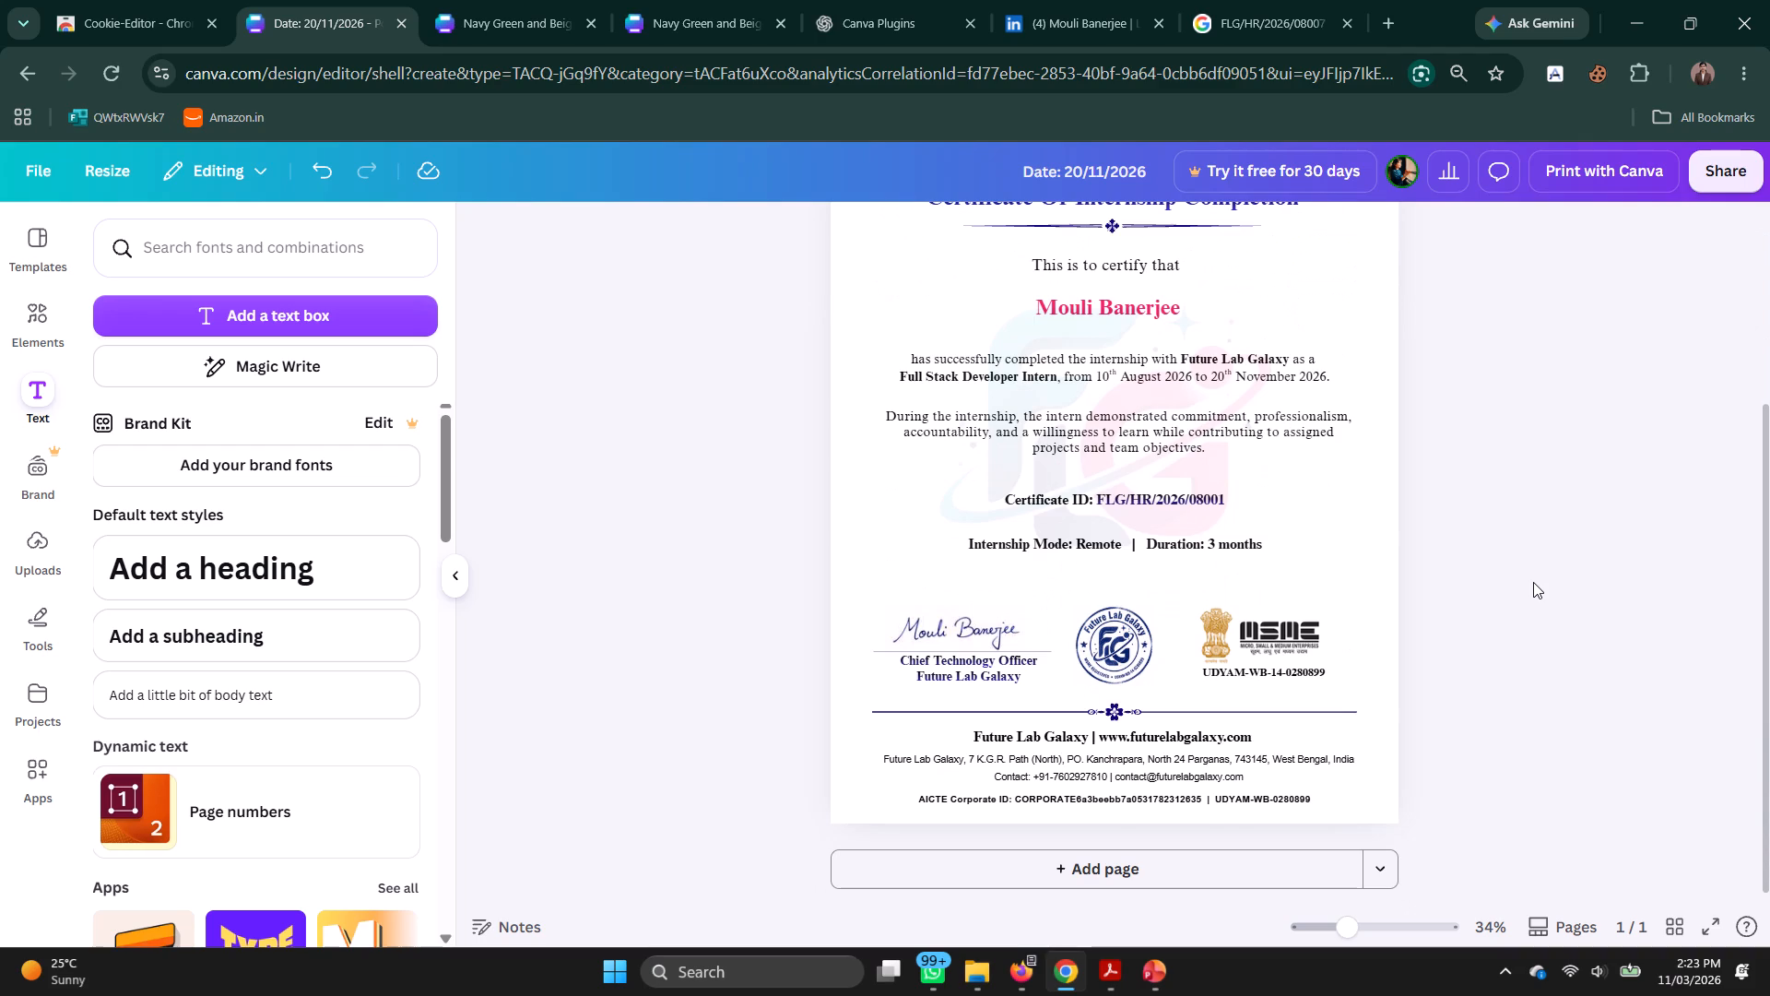
scroll(1533, 582, up, 2)
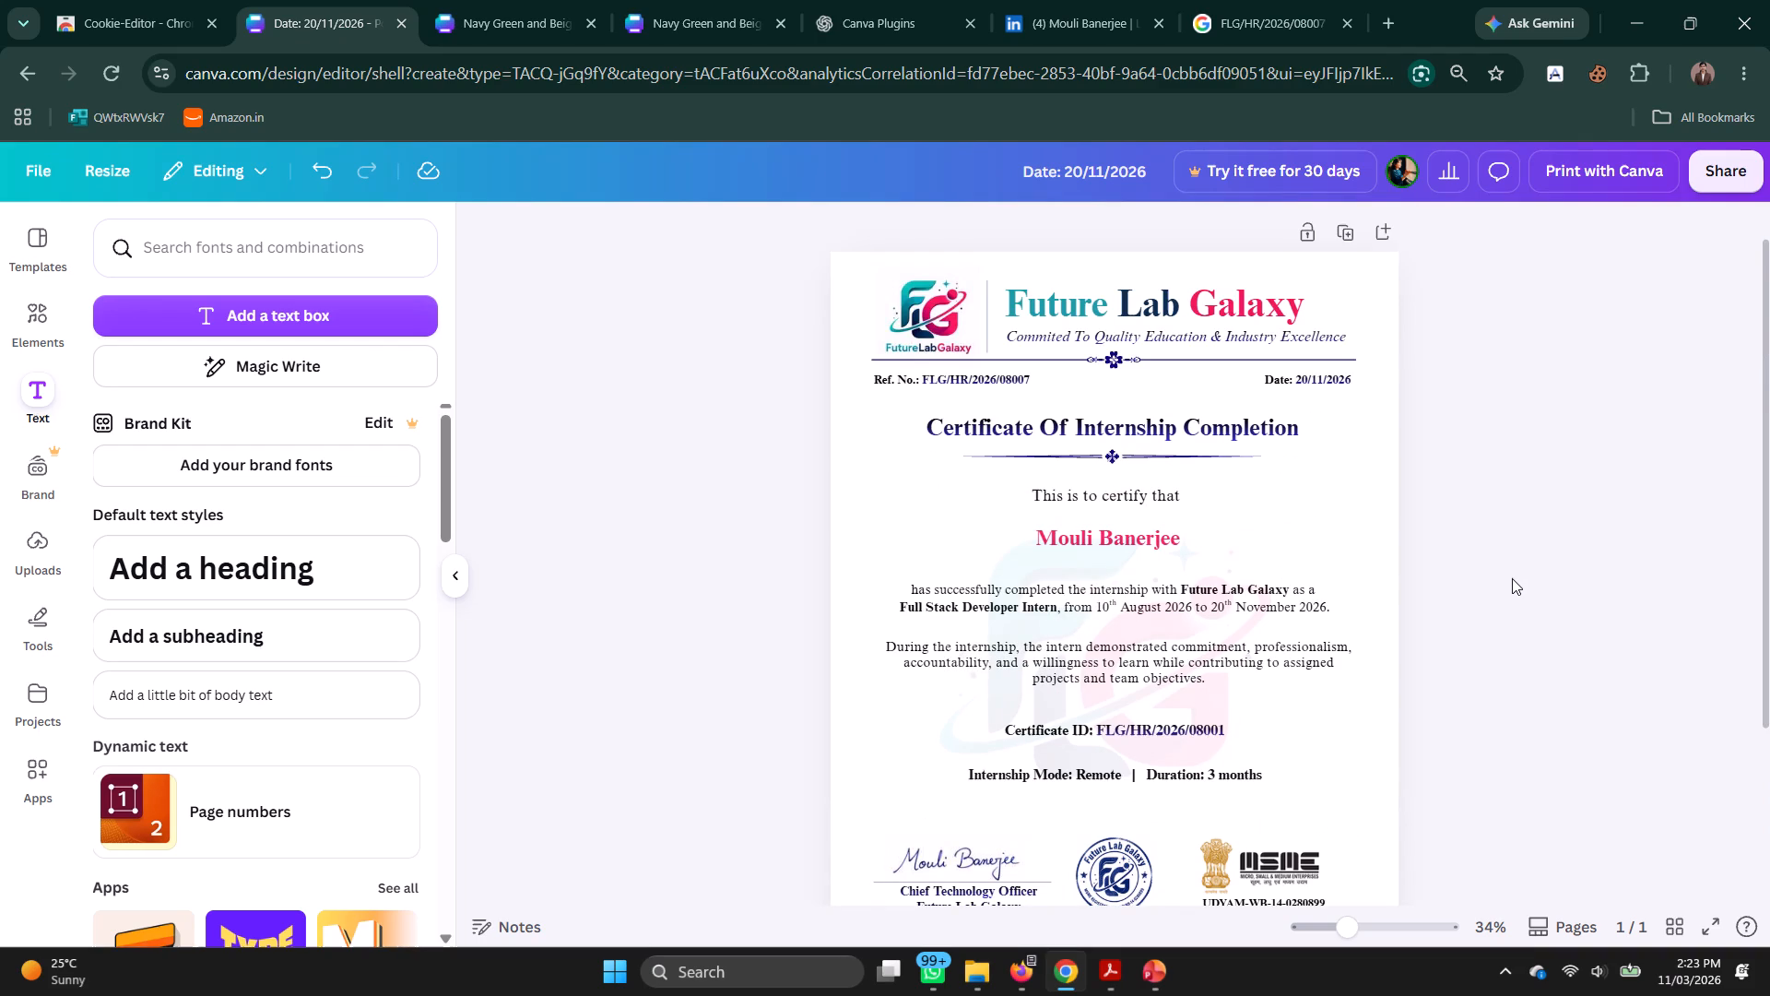
scroll(1512, 578, down, 3)
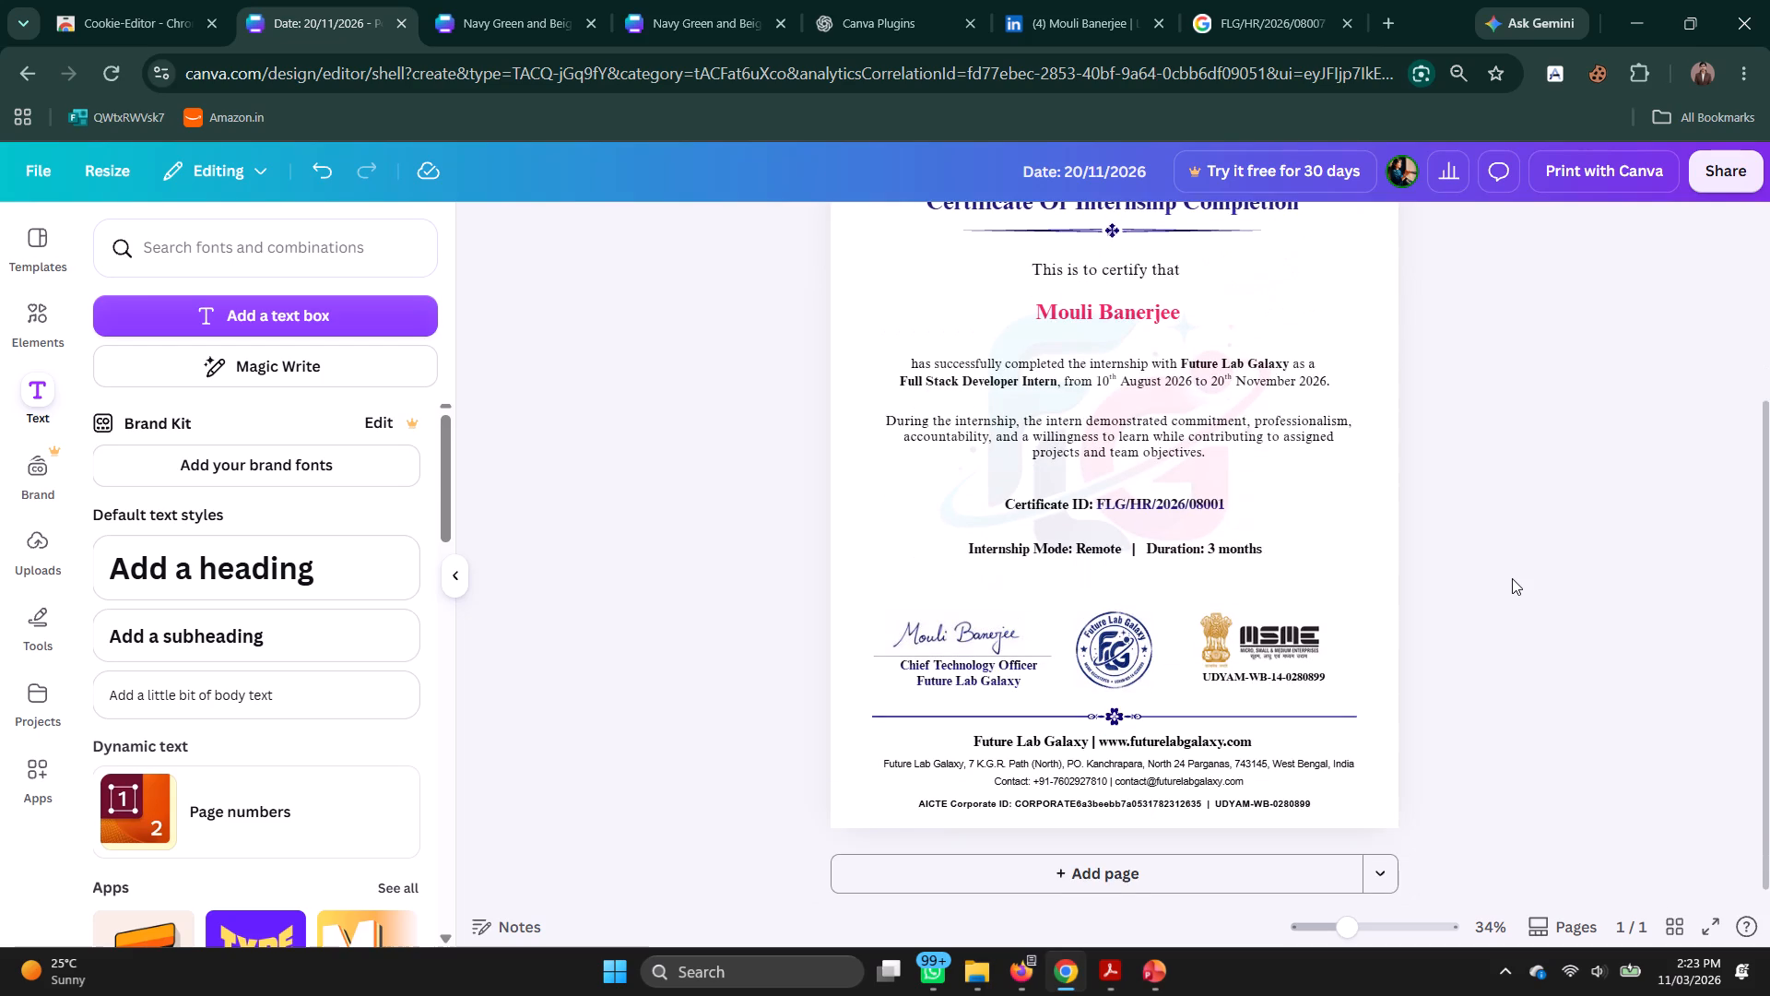
scroll(1512, 578, up, 1)
Unlock the logo watermark and align it to the horizontal centre of the page.
click(1259, 458)
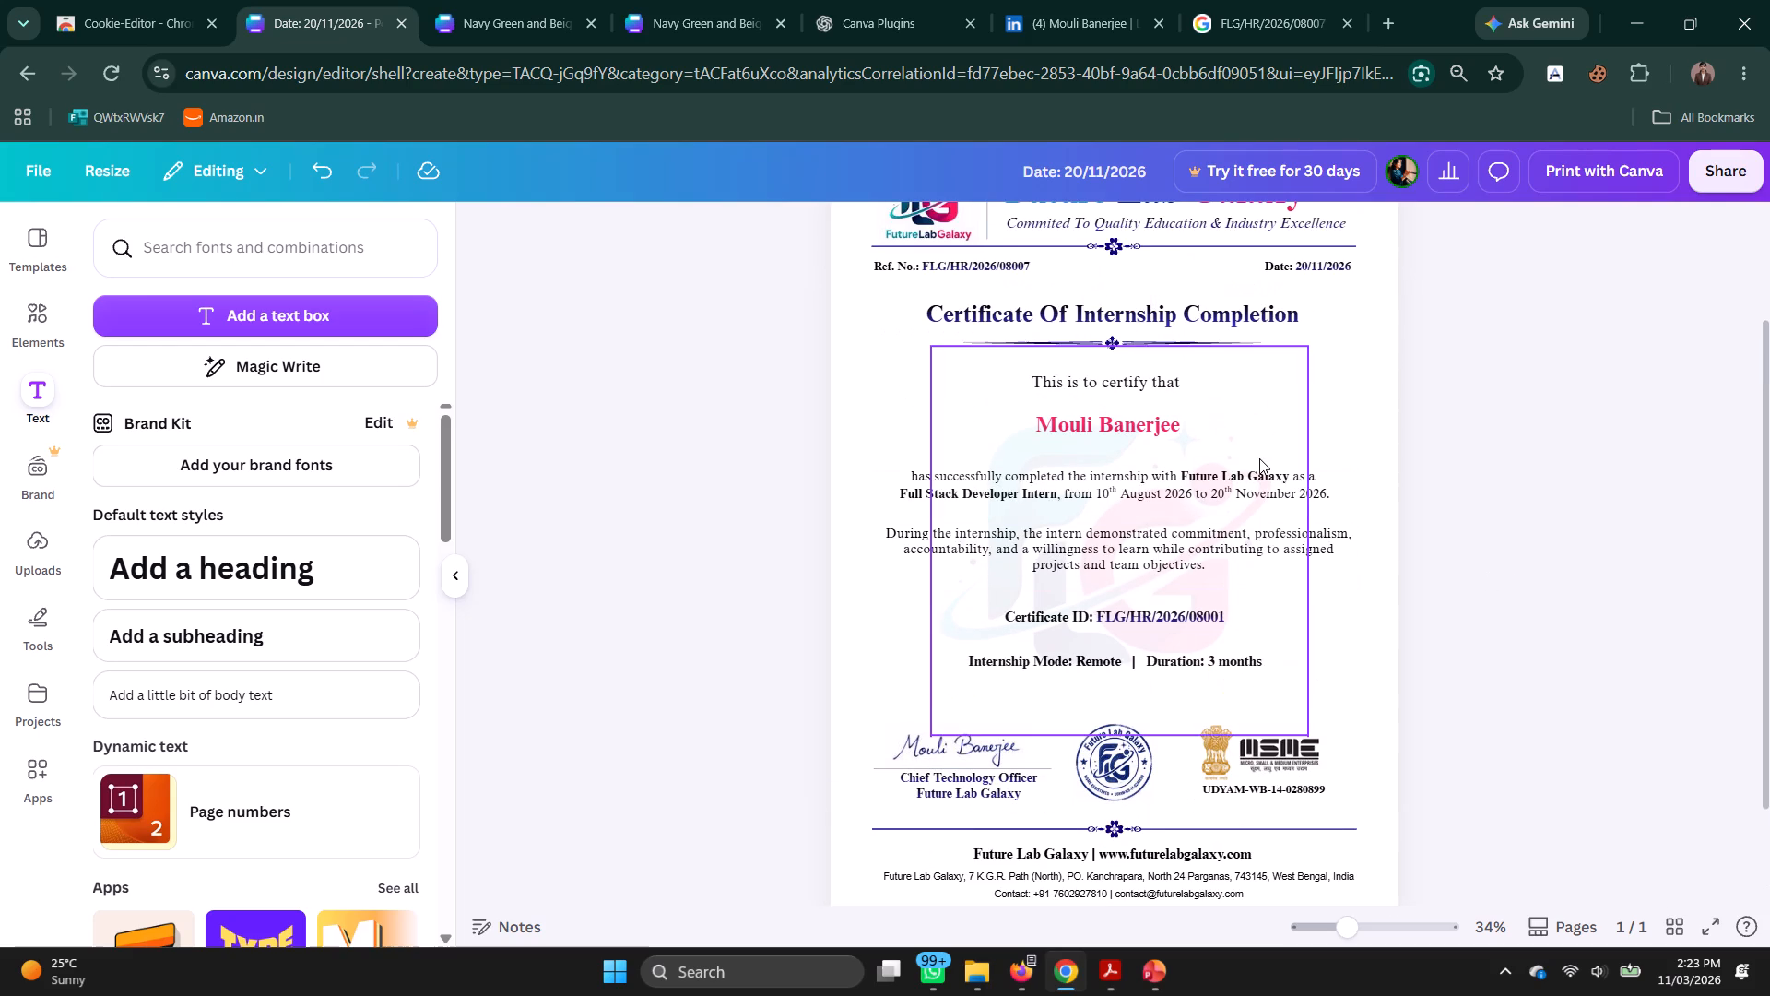
click(1137, 302)
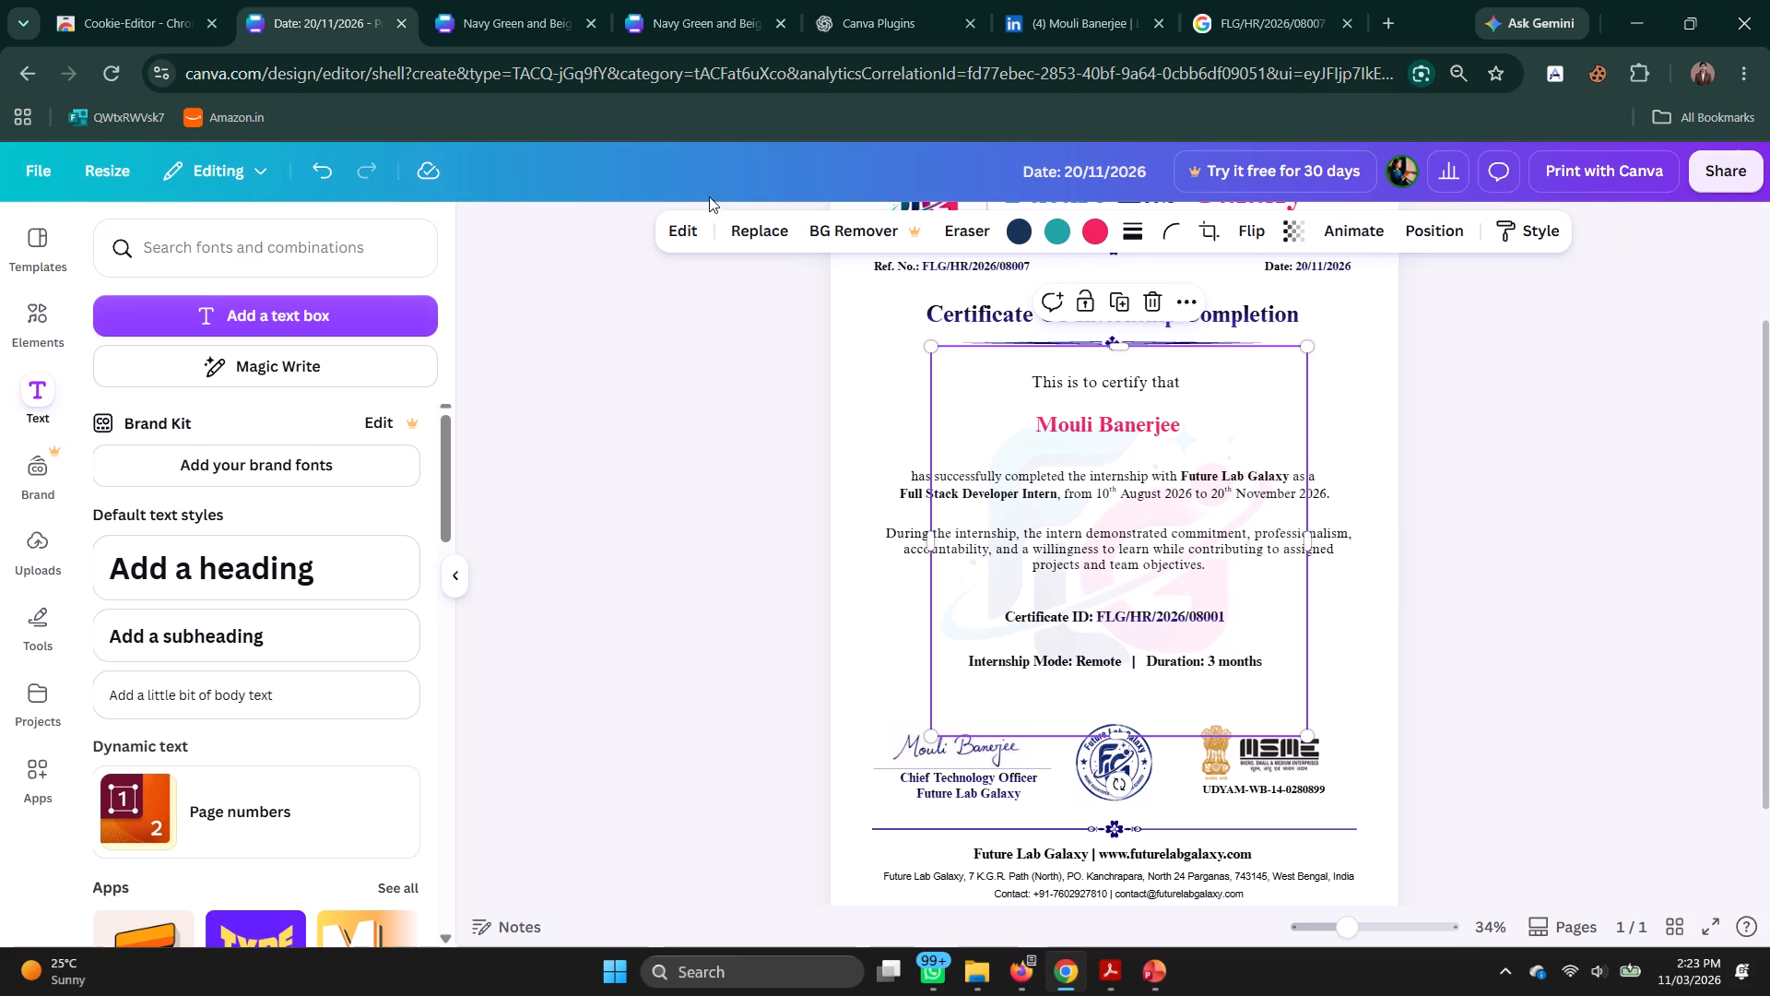
right_click(1265, 384)
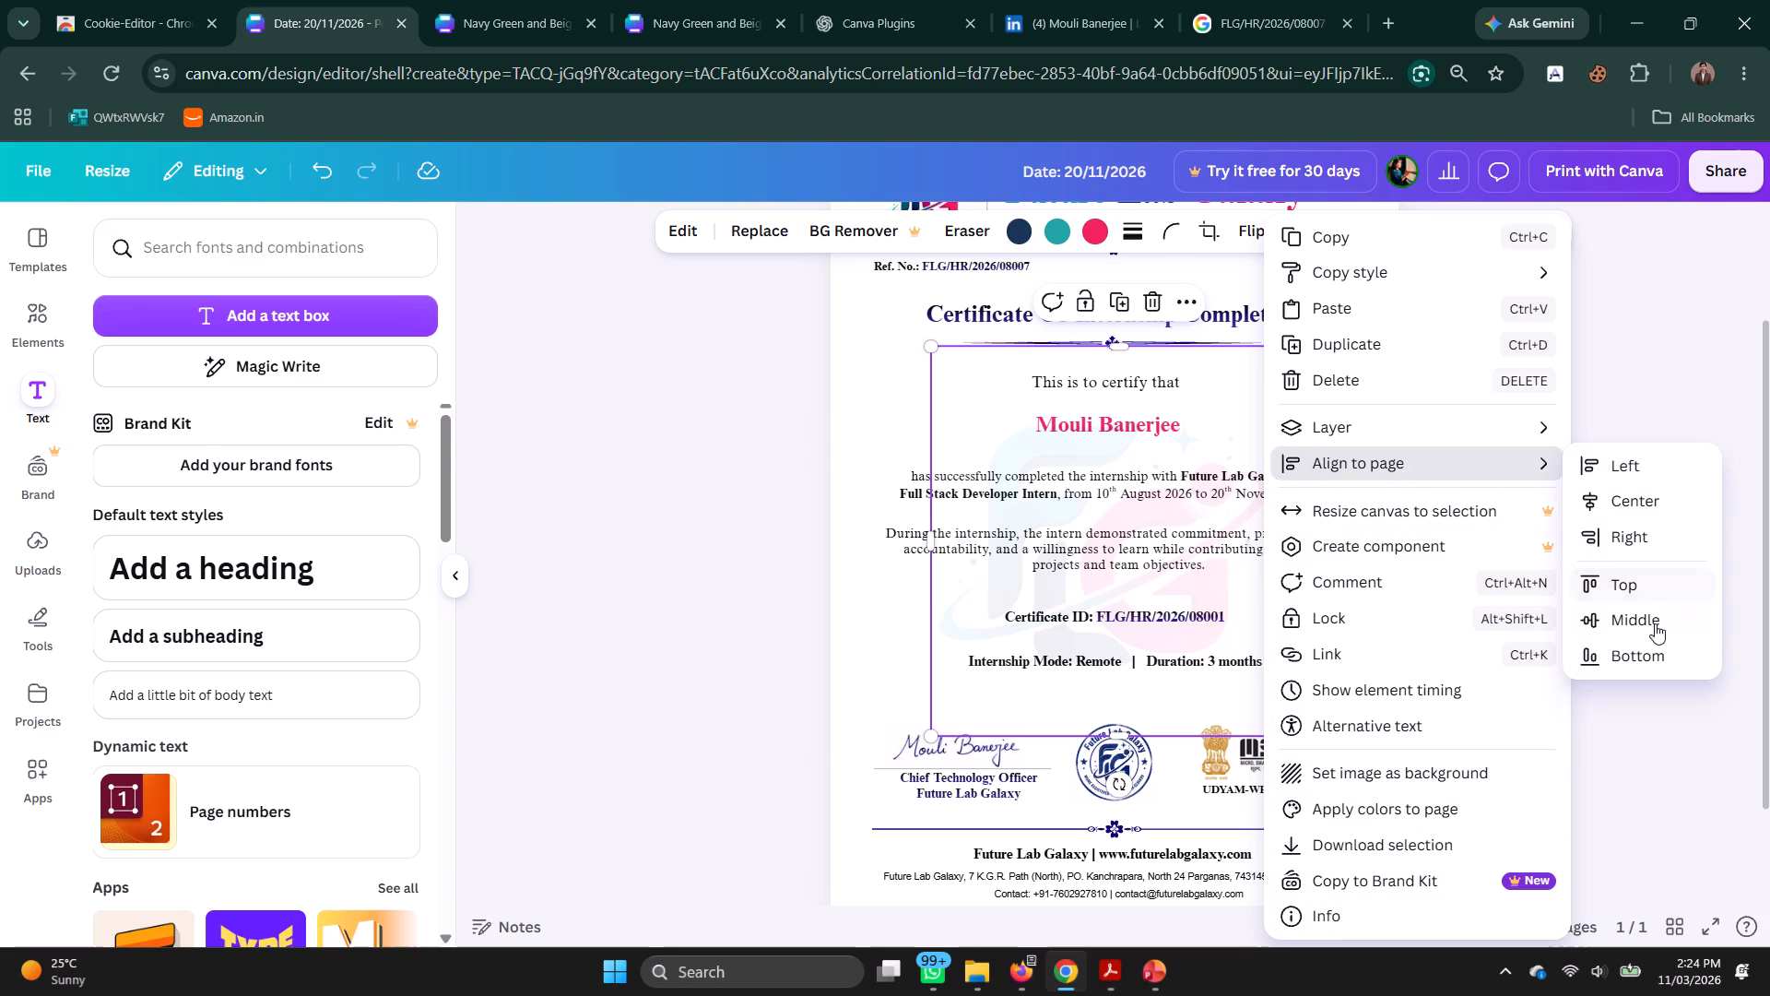
click(1650, 514)
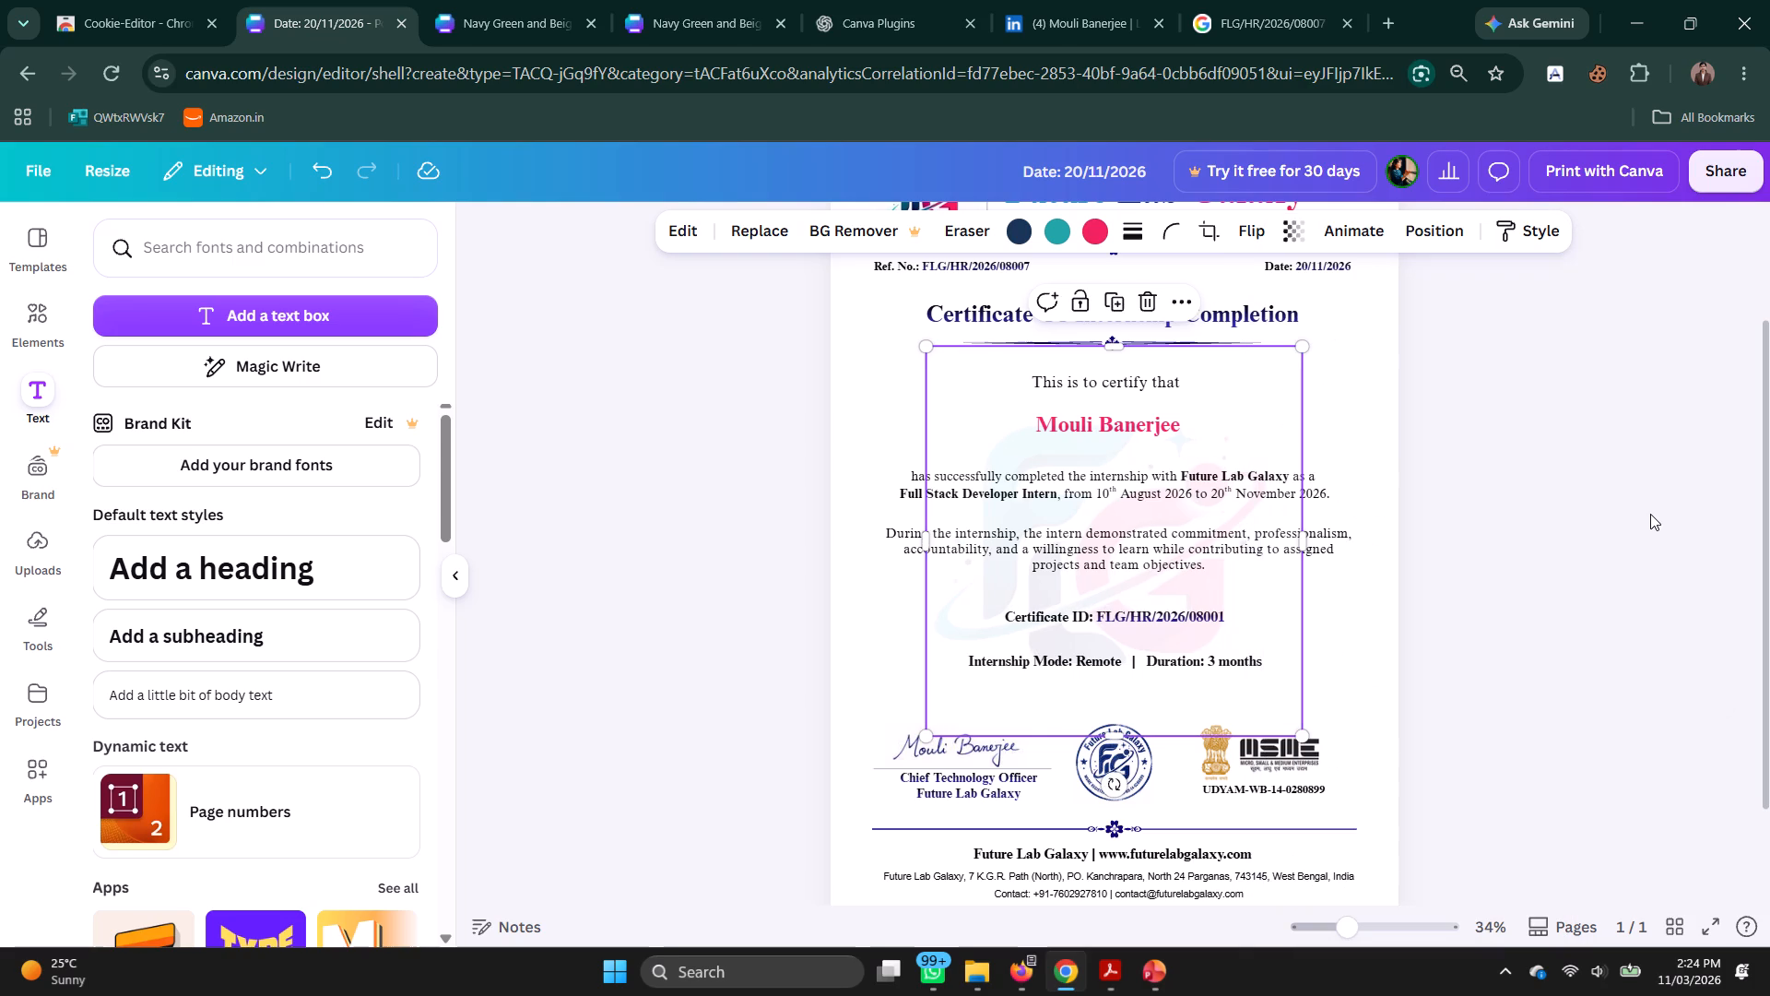
Deselect the watermark and review the whole certificate from header to footer, examining the watermark's centring behind the body text.
click(1650, 514)
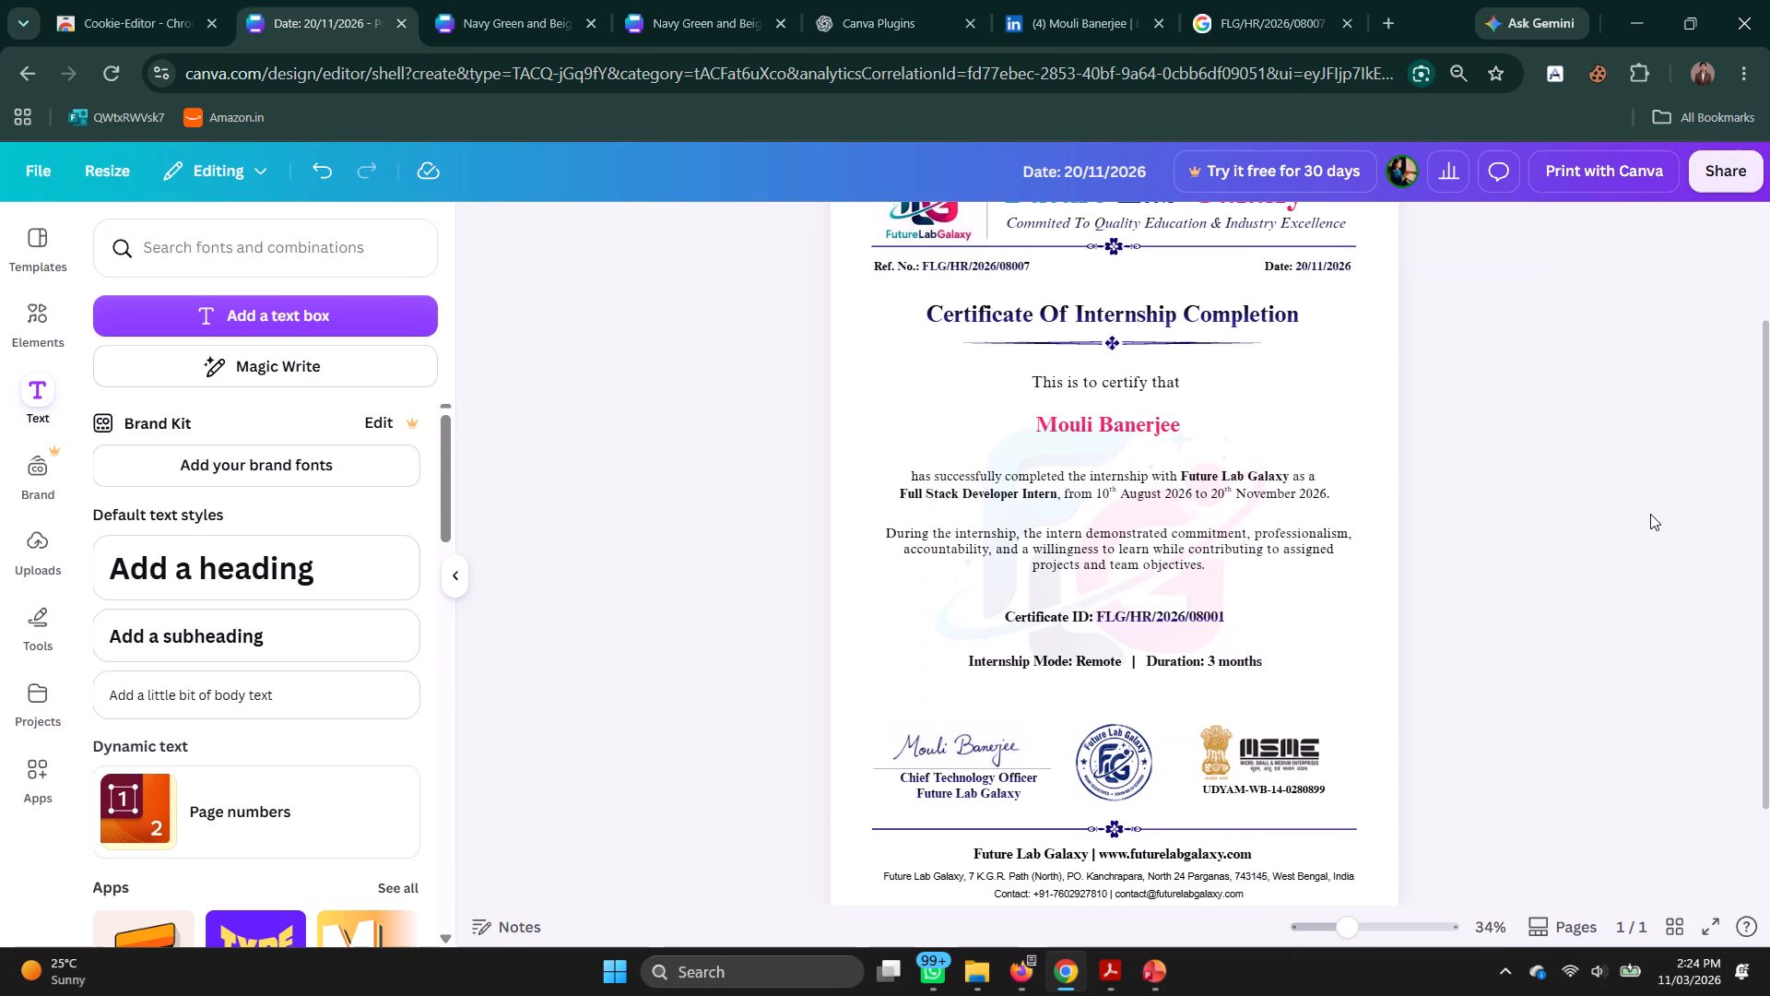
scroll(1650, 514, up, 3)
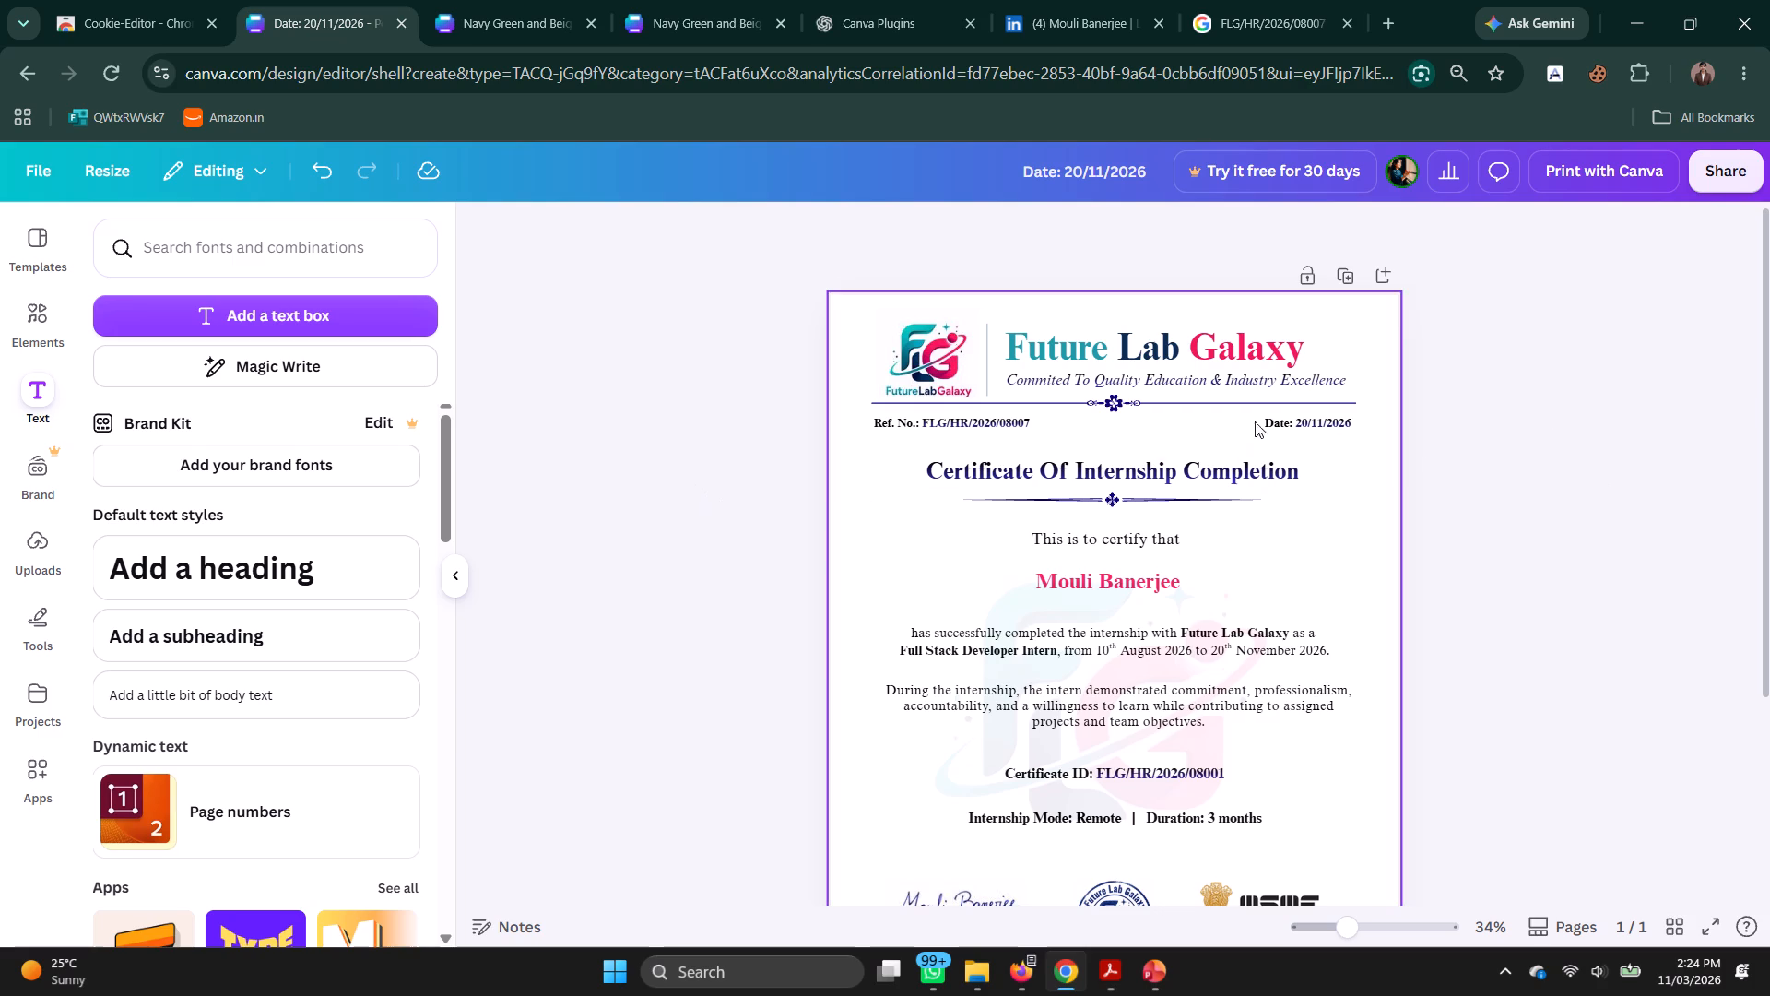
scroll(1590, 436, down, 2)
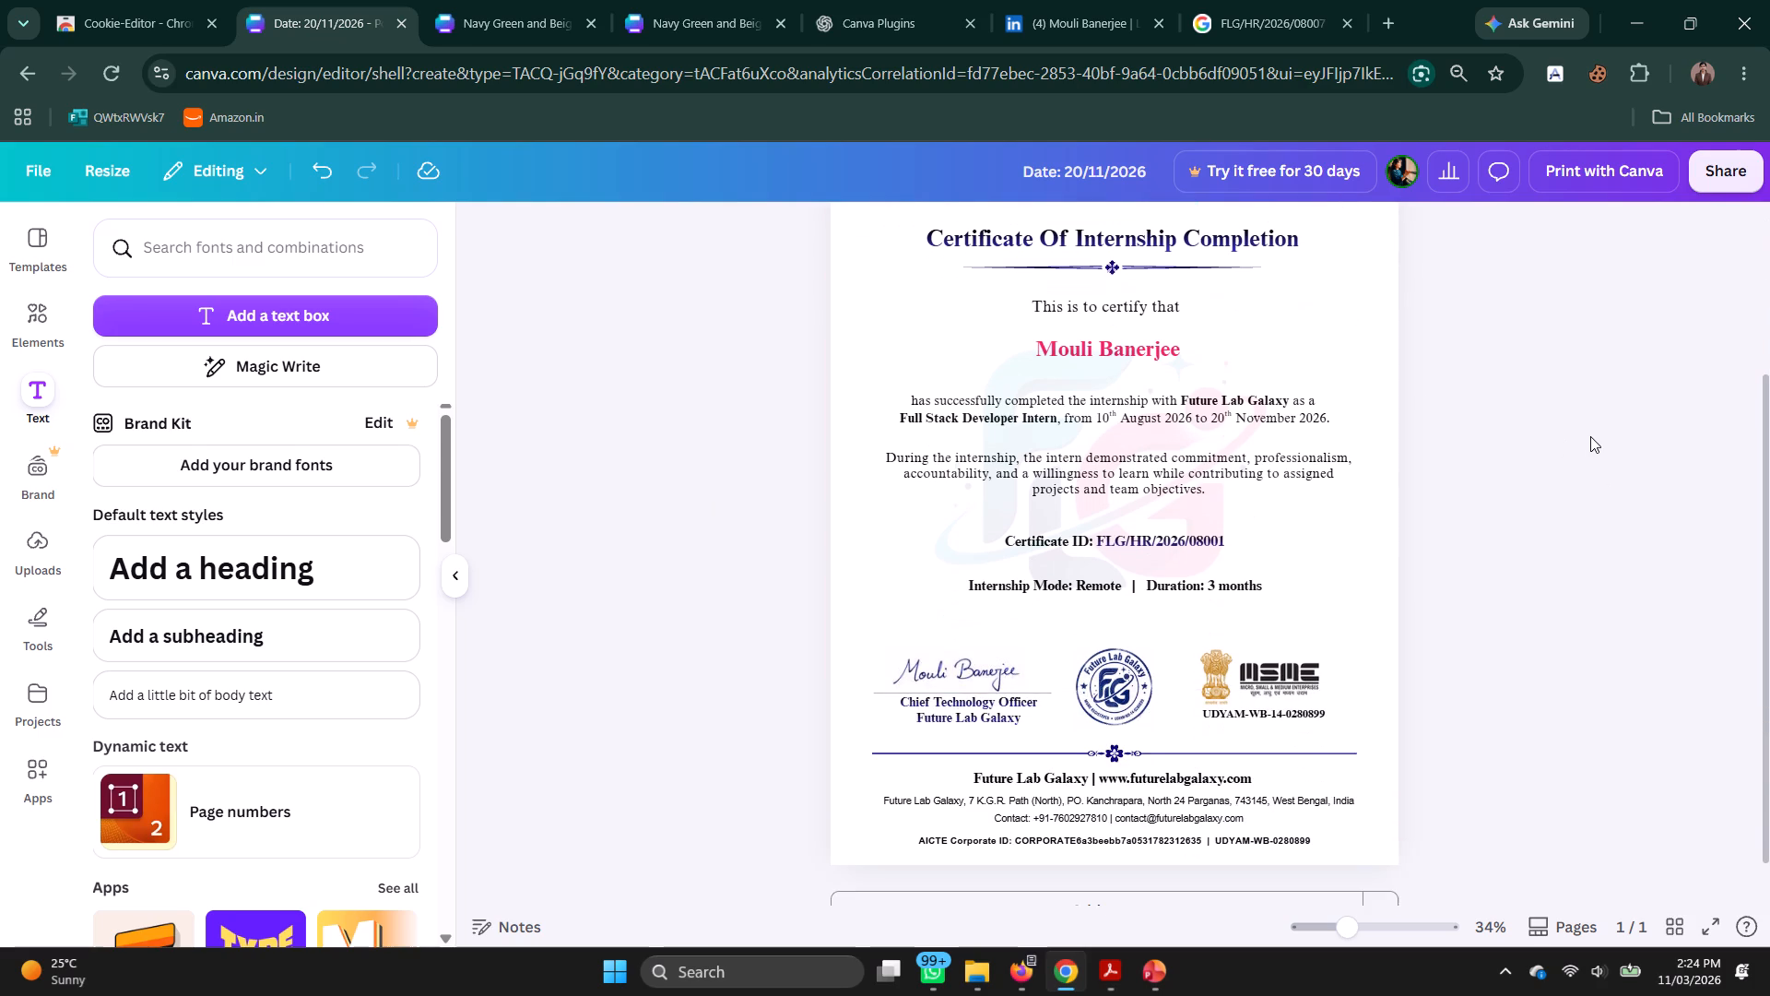
scroll(1590, 436, up, 1)
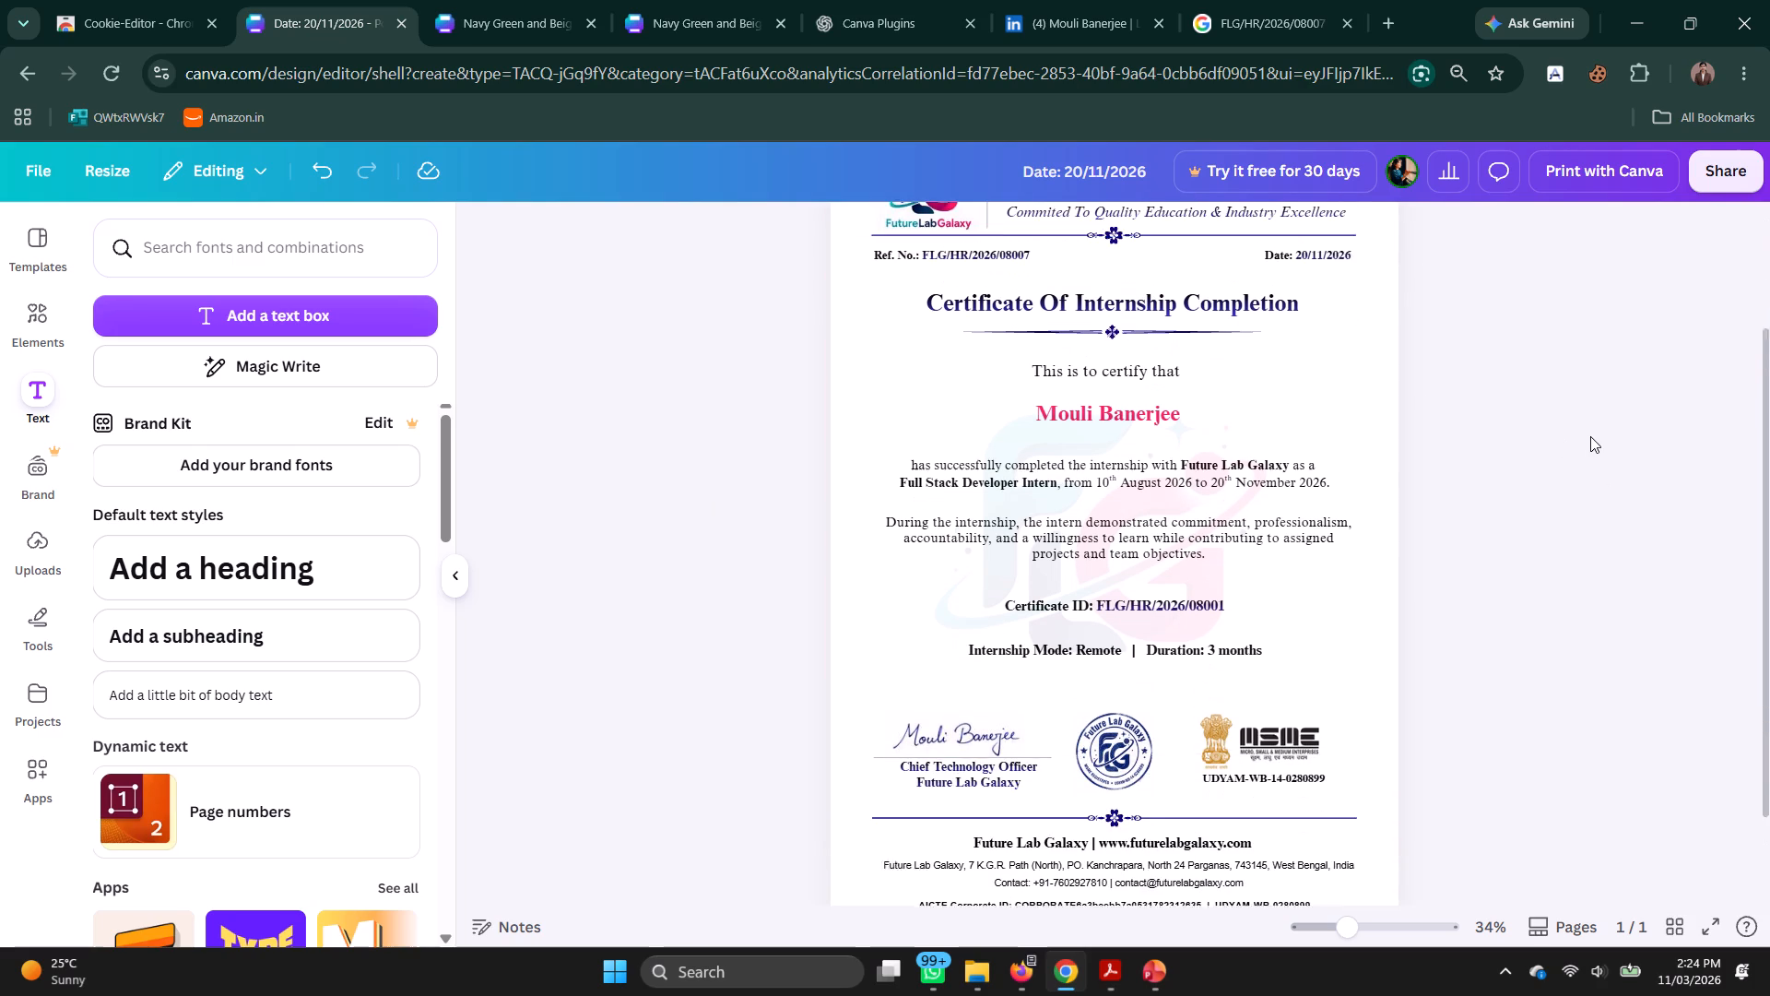
scroll(1590, 436, up, 2)
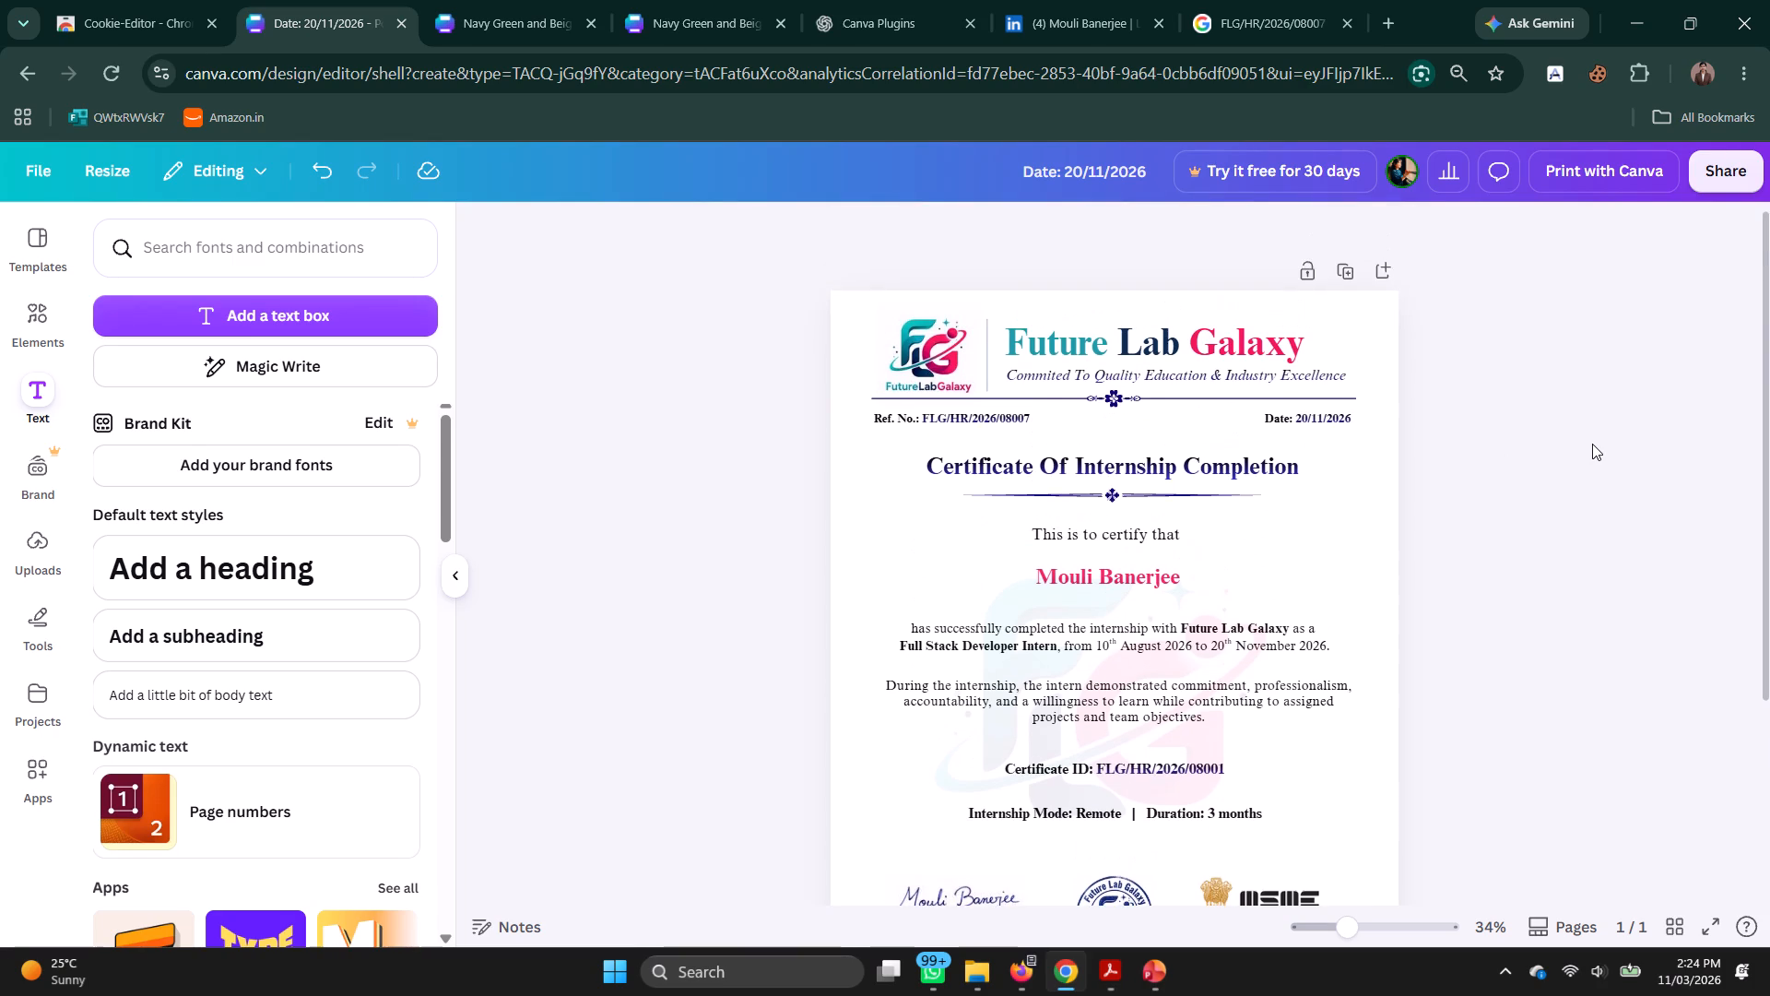
scroll(1592, 444, down, 5)
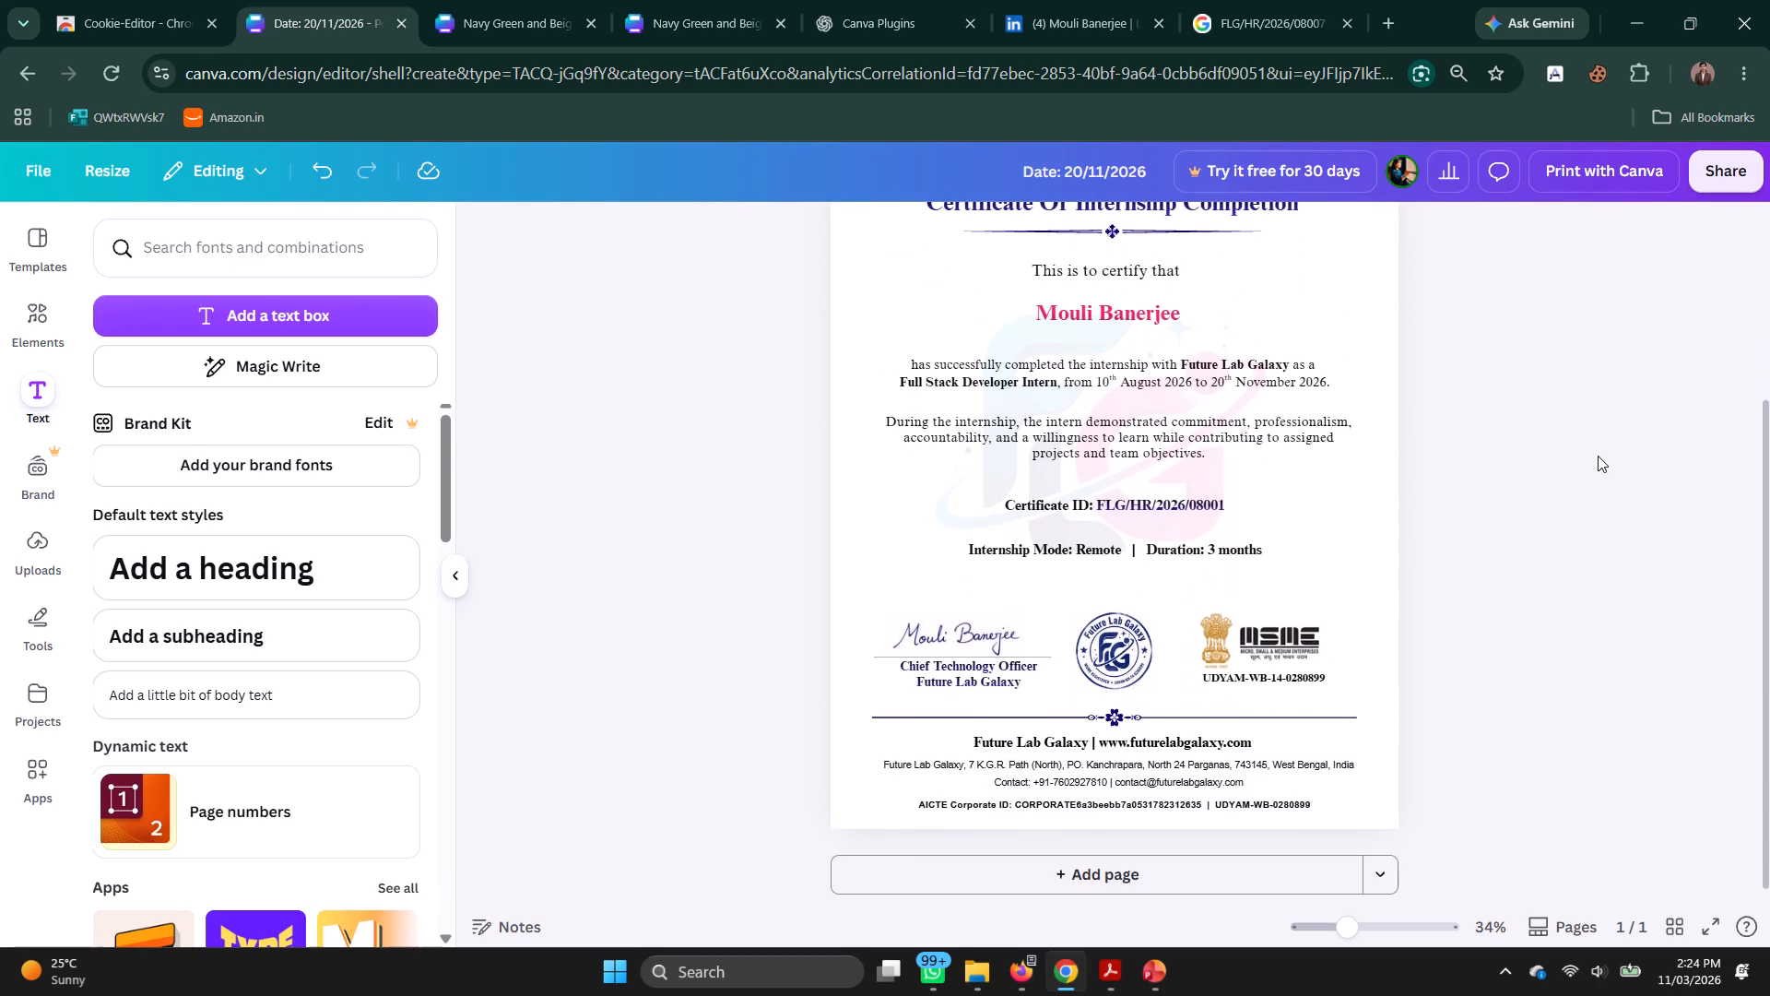
scroll(1598, 456, down, 1)
scroll(1598, 456, up, 3)
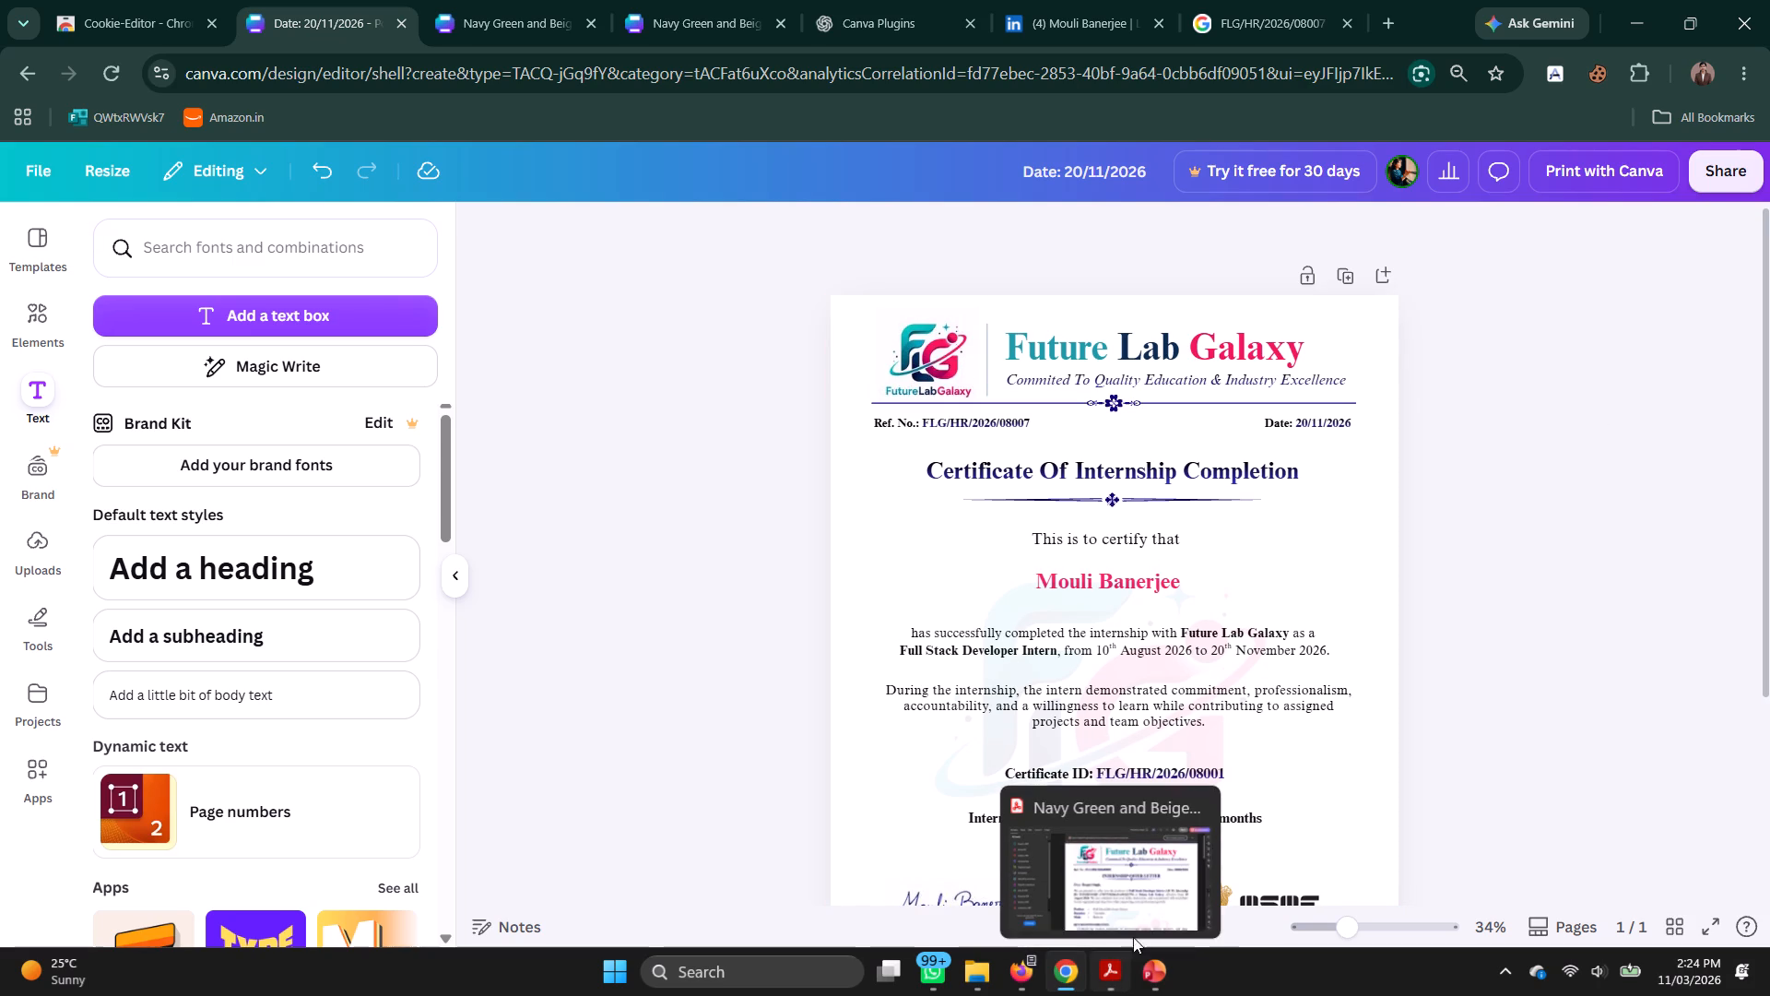
Save the certificate design.
click(1493, 597)
key(ctrl+s)
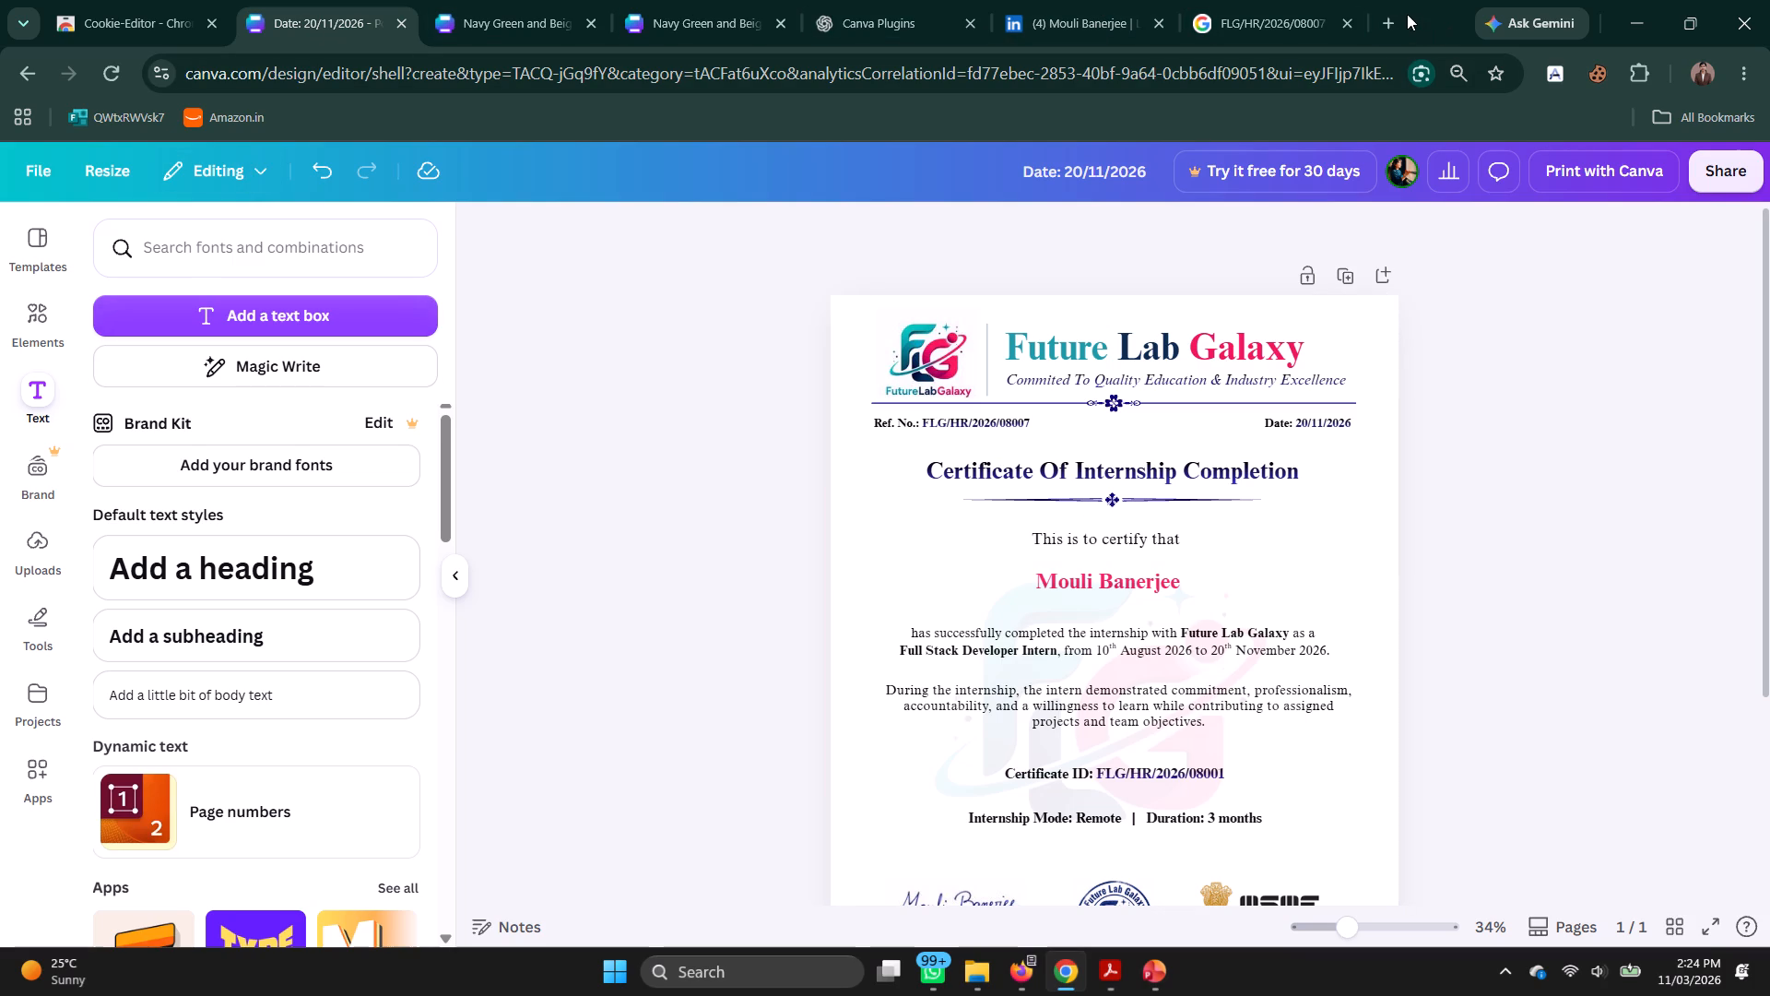
Open the Canva site in a new browser tab, log in and bring up the recent designs under all projects.
click(1379, 21)
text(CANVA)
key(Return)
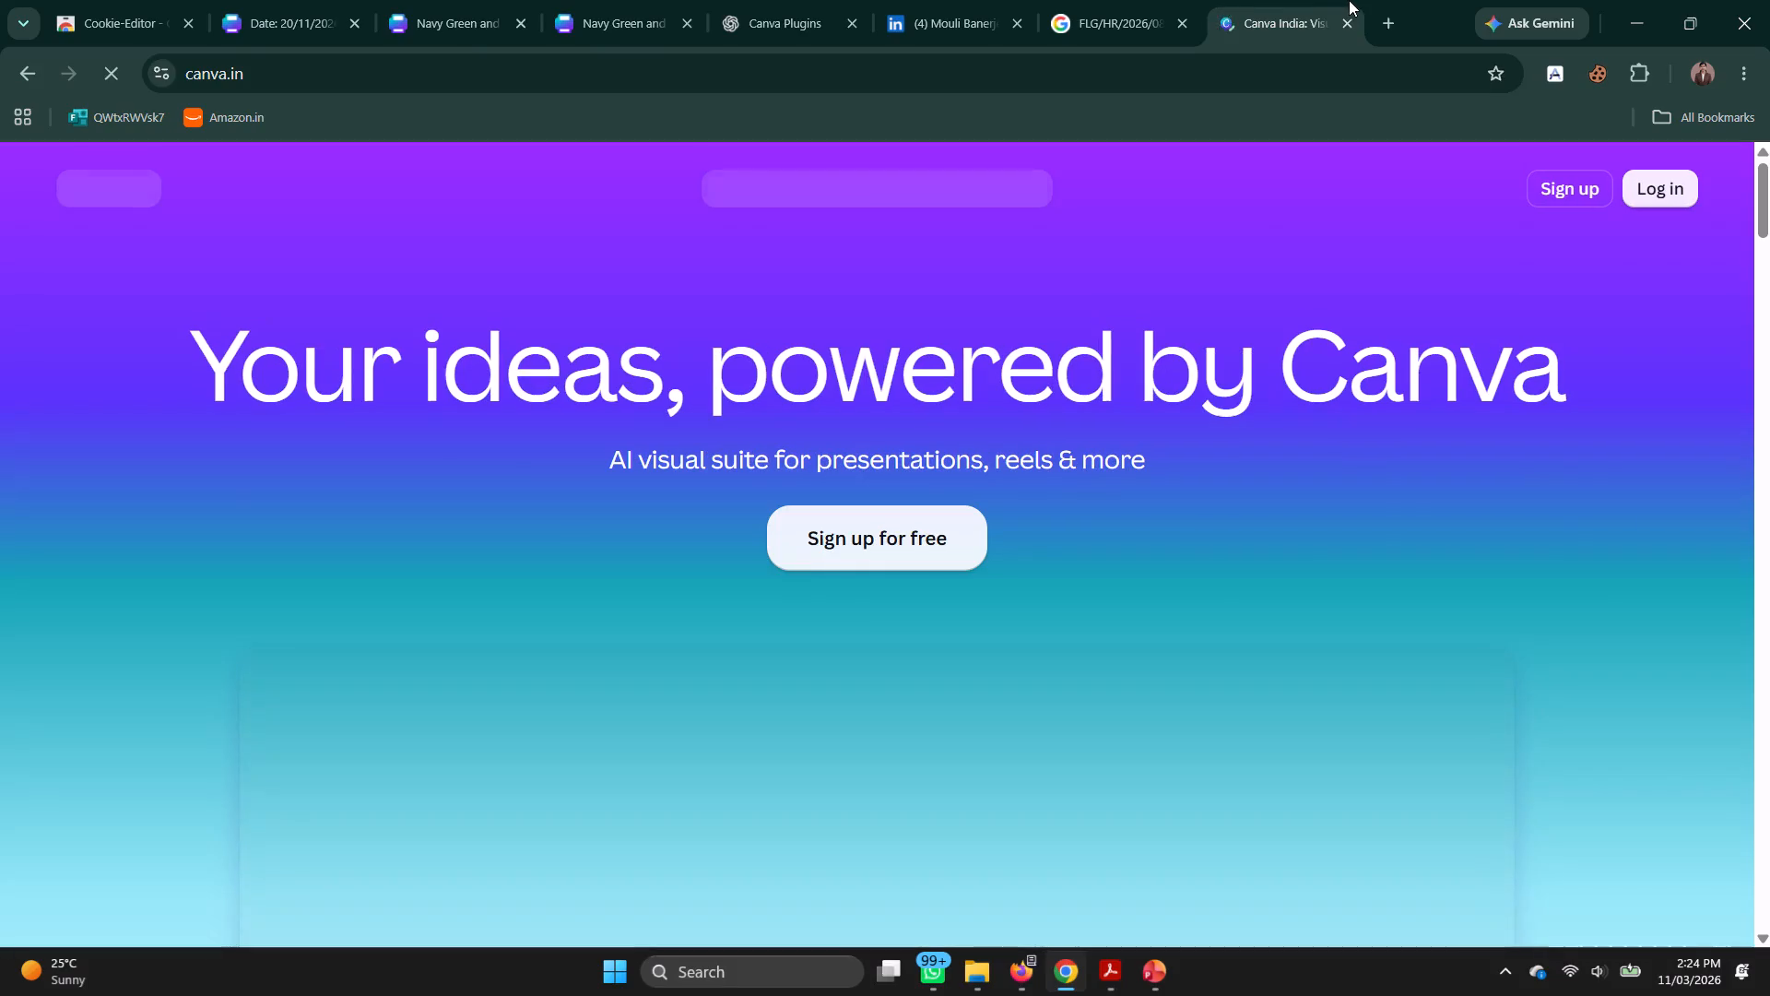
click(1652, 189)
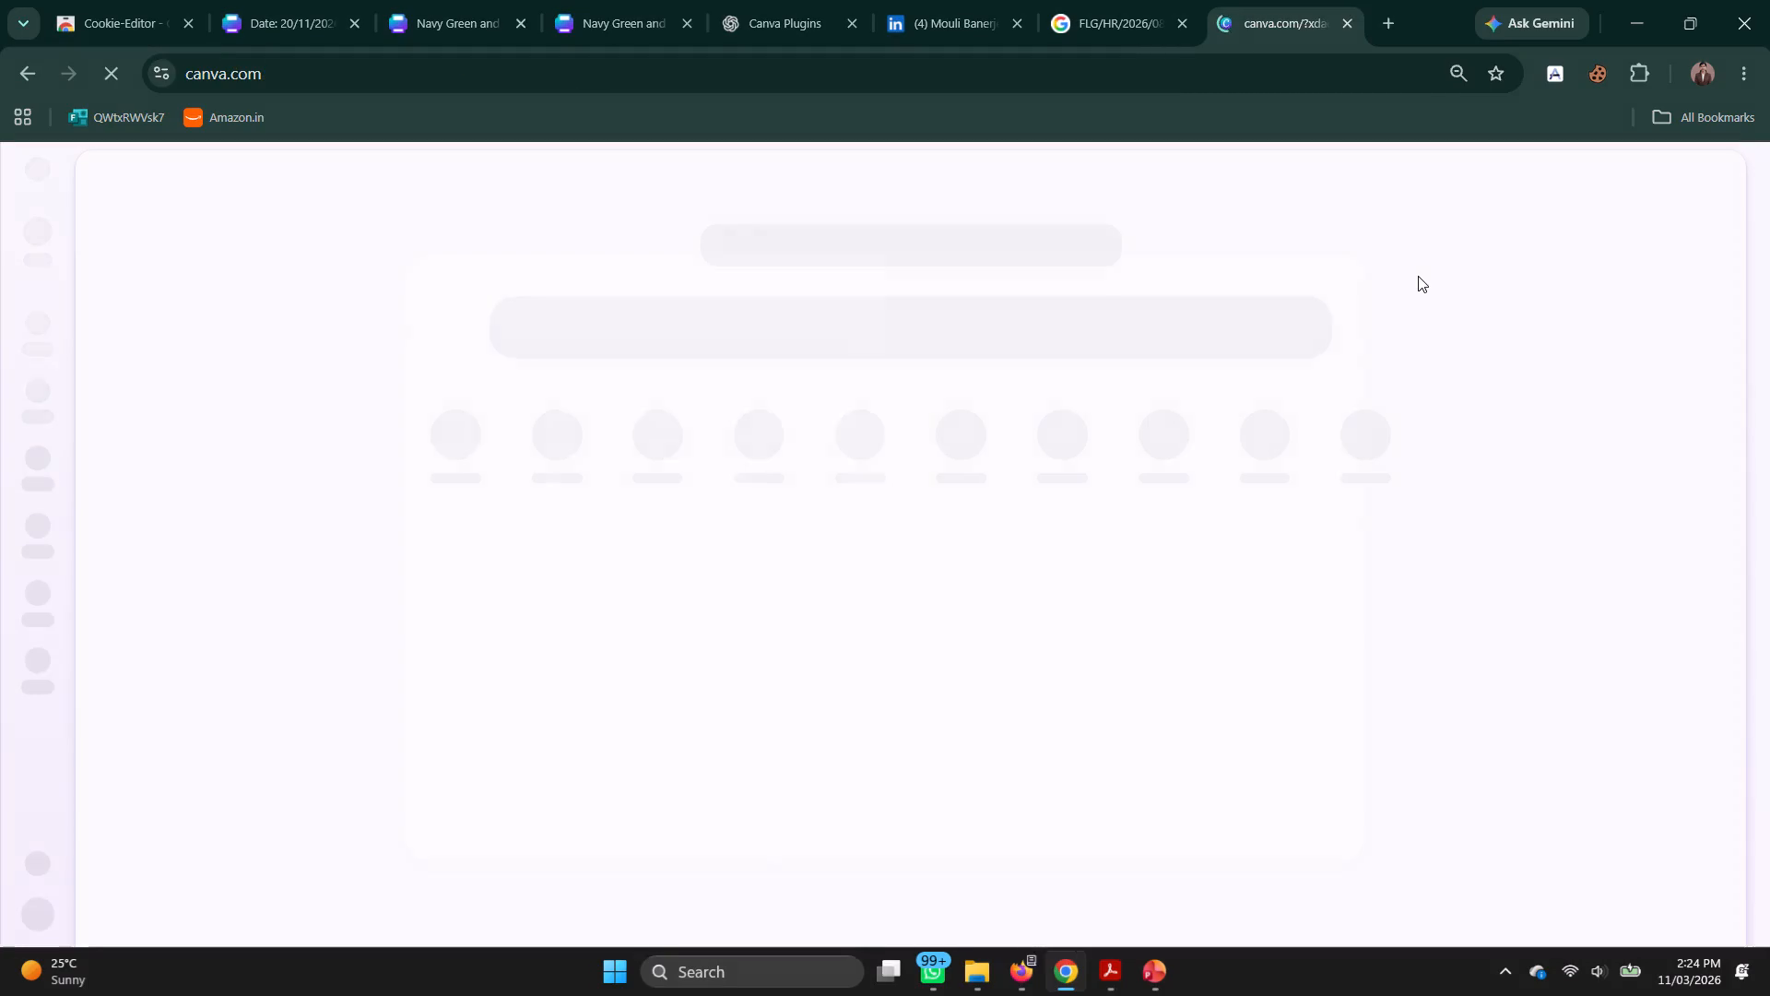
click(1413, 263)
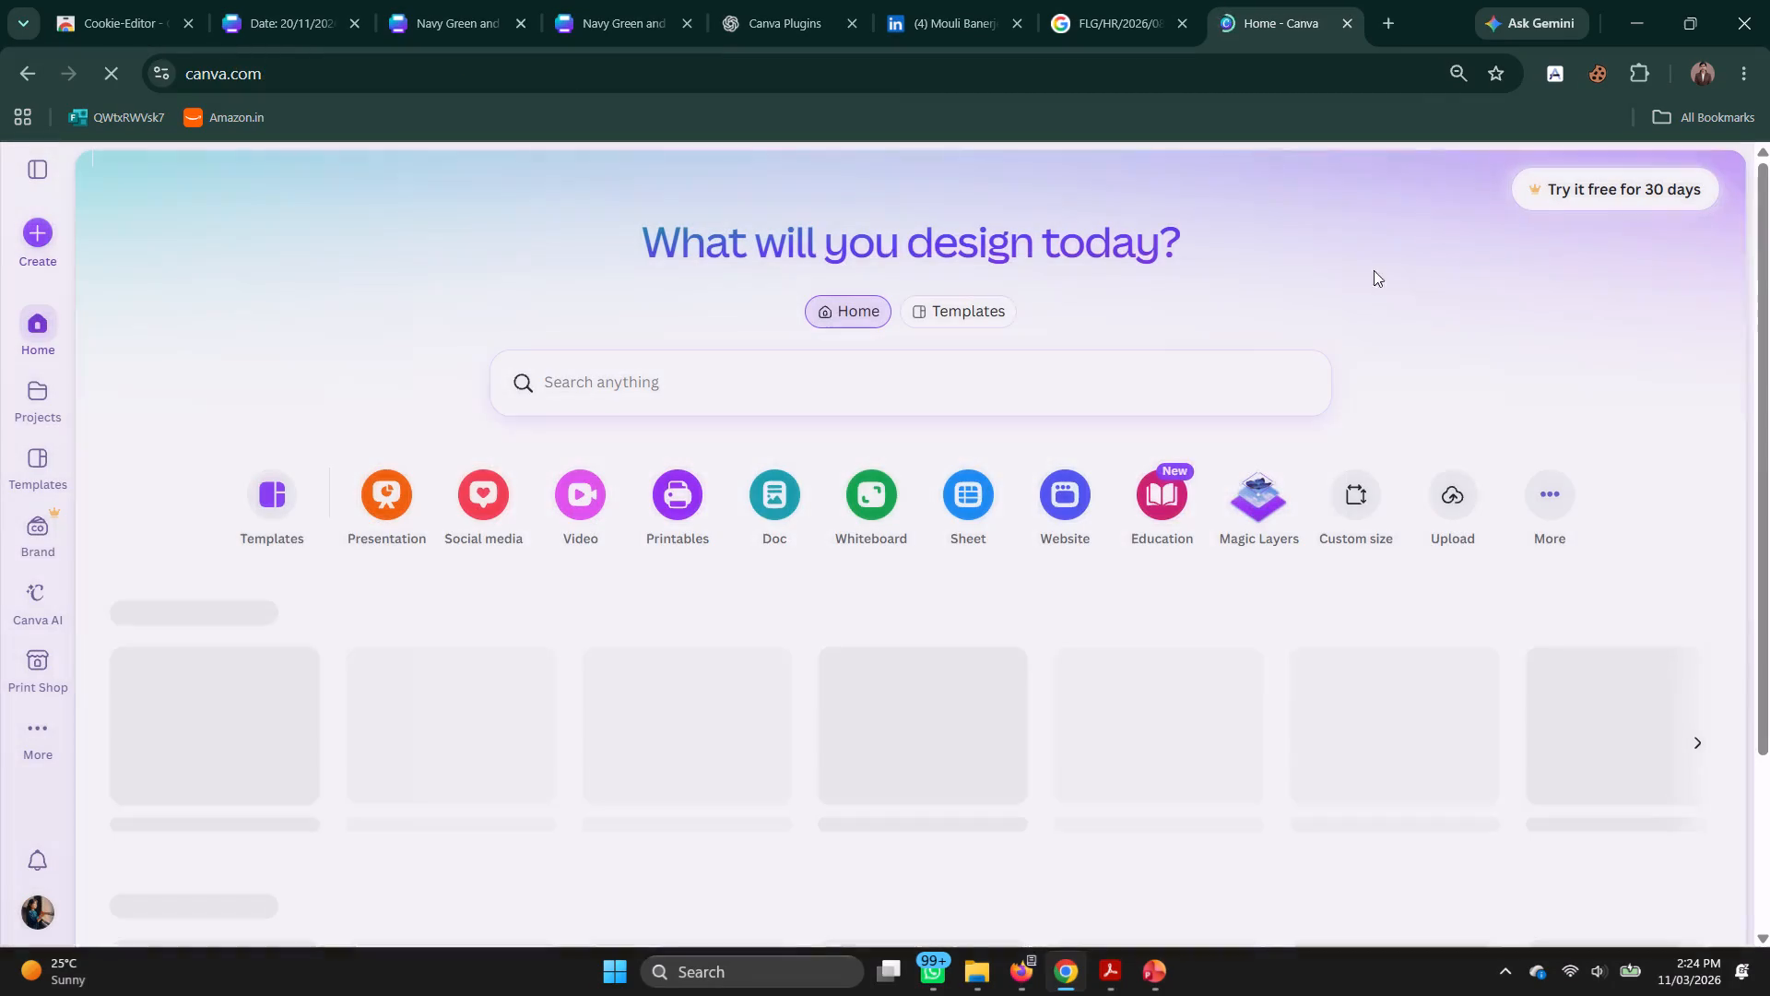
click(32, 385)
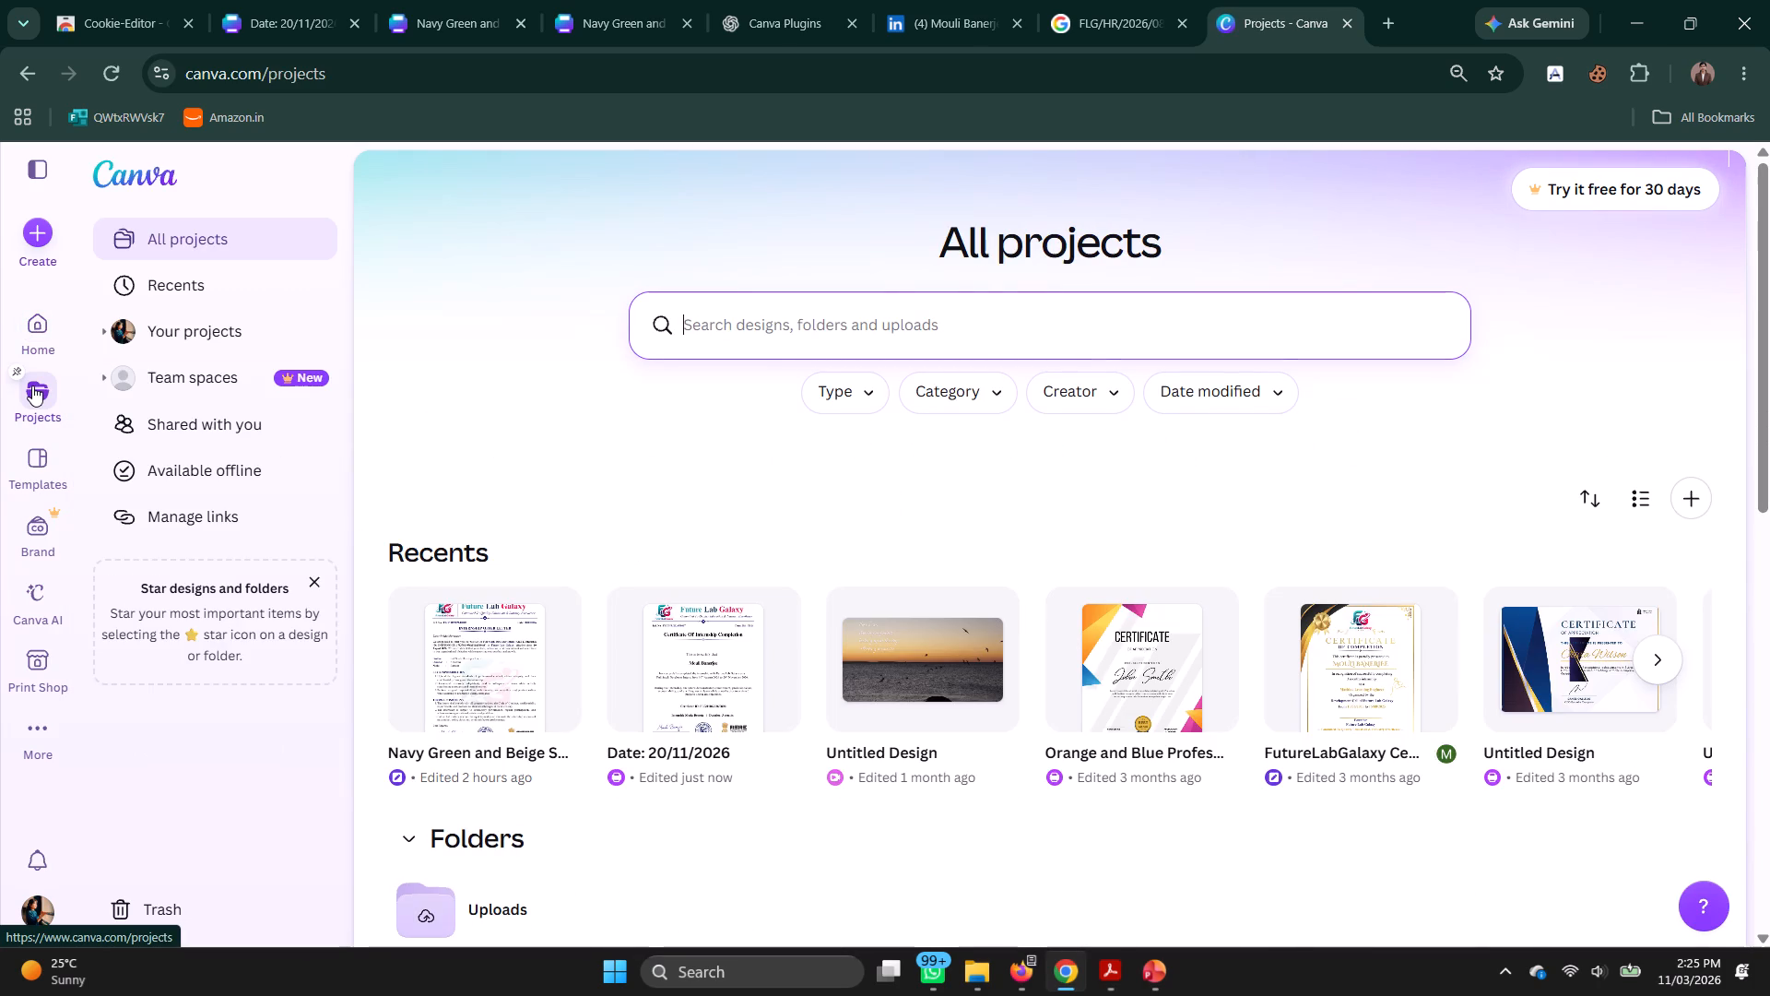
scroll(576, 380, down, 2)
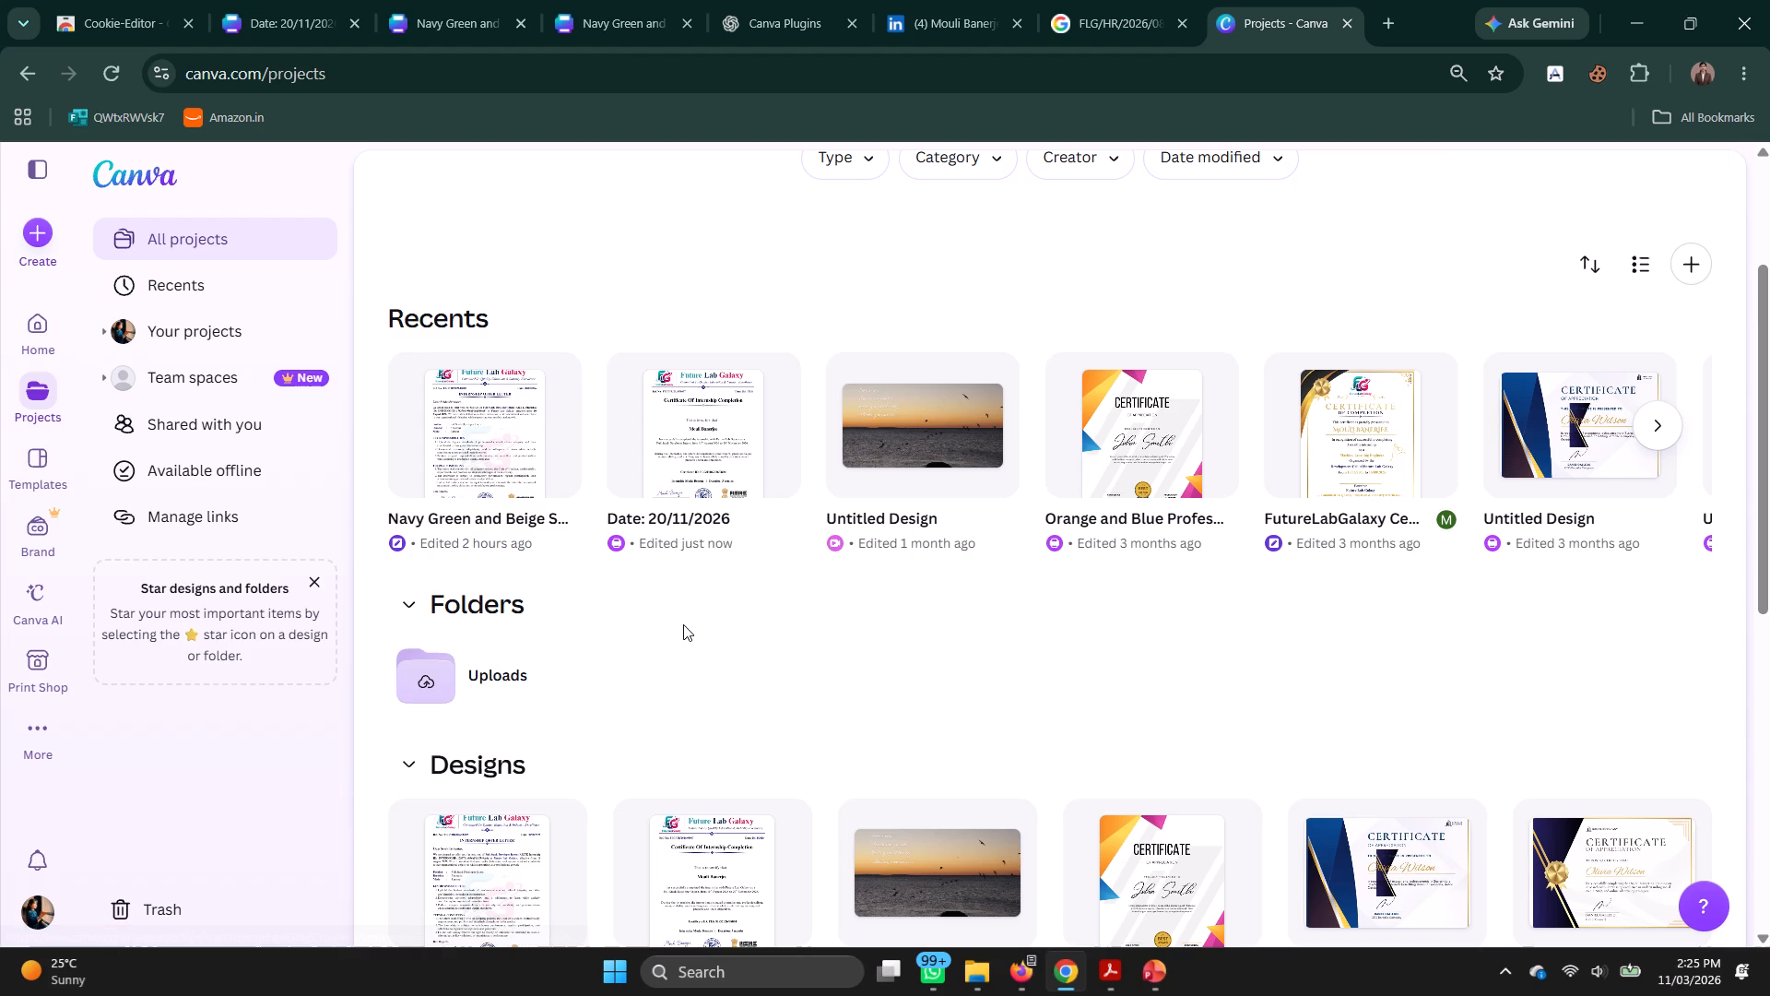
Open the internship certificate design titled "Date: 20/11/2026" from the recent designs and capture a screenshot of the whole screen.
click(686, 472)
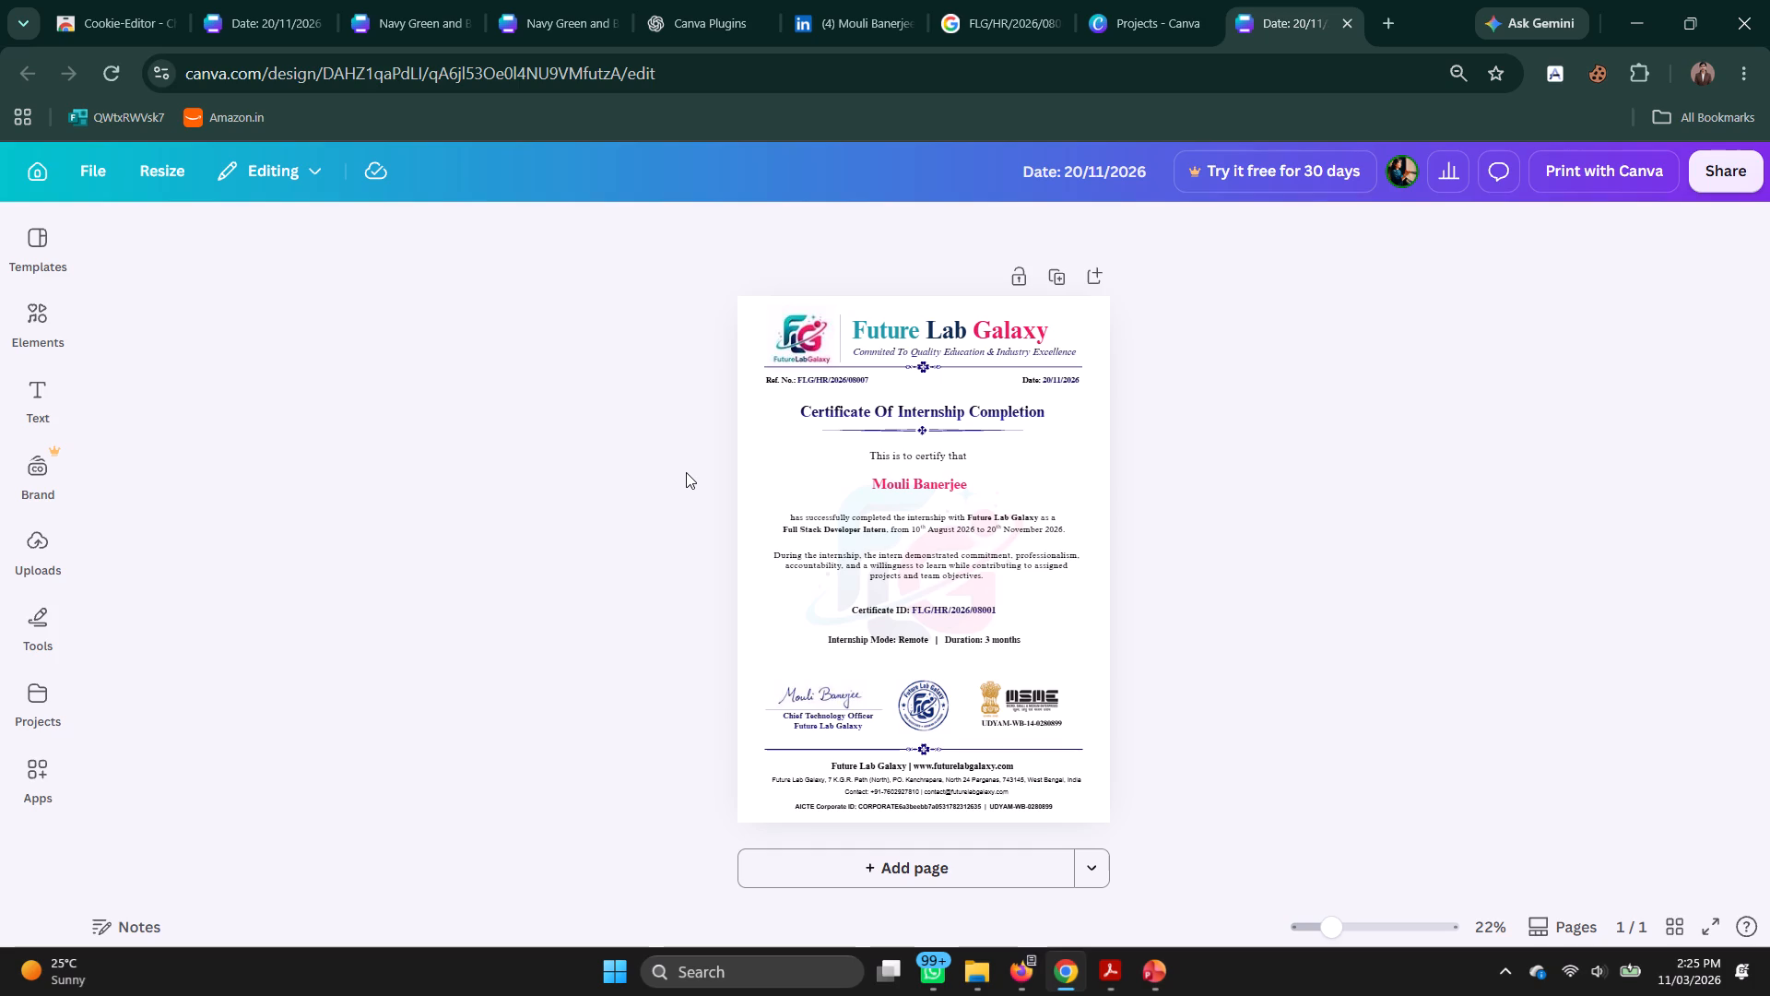
key(super+Print)
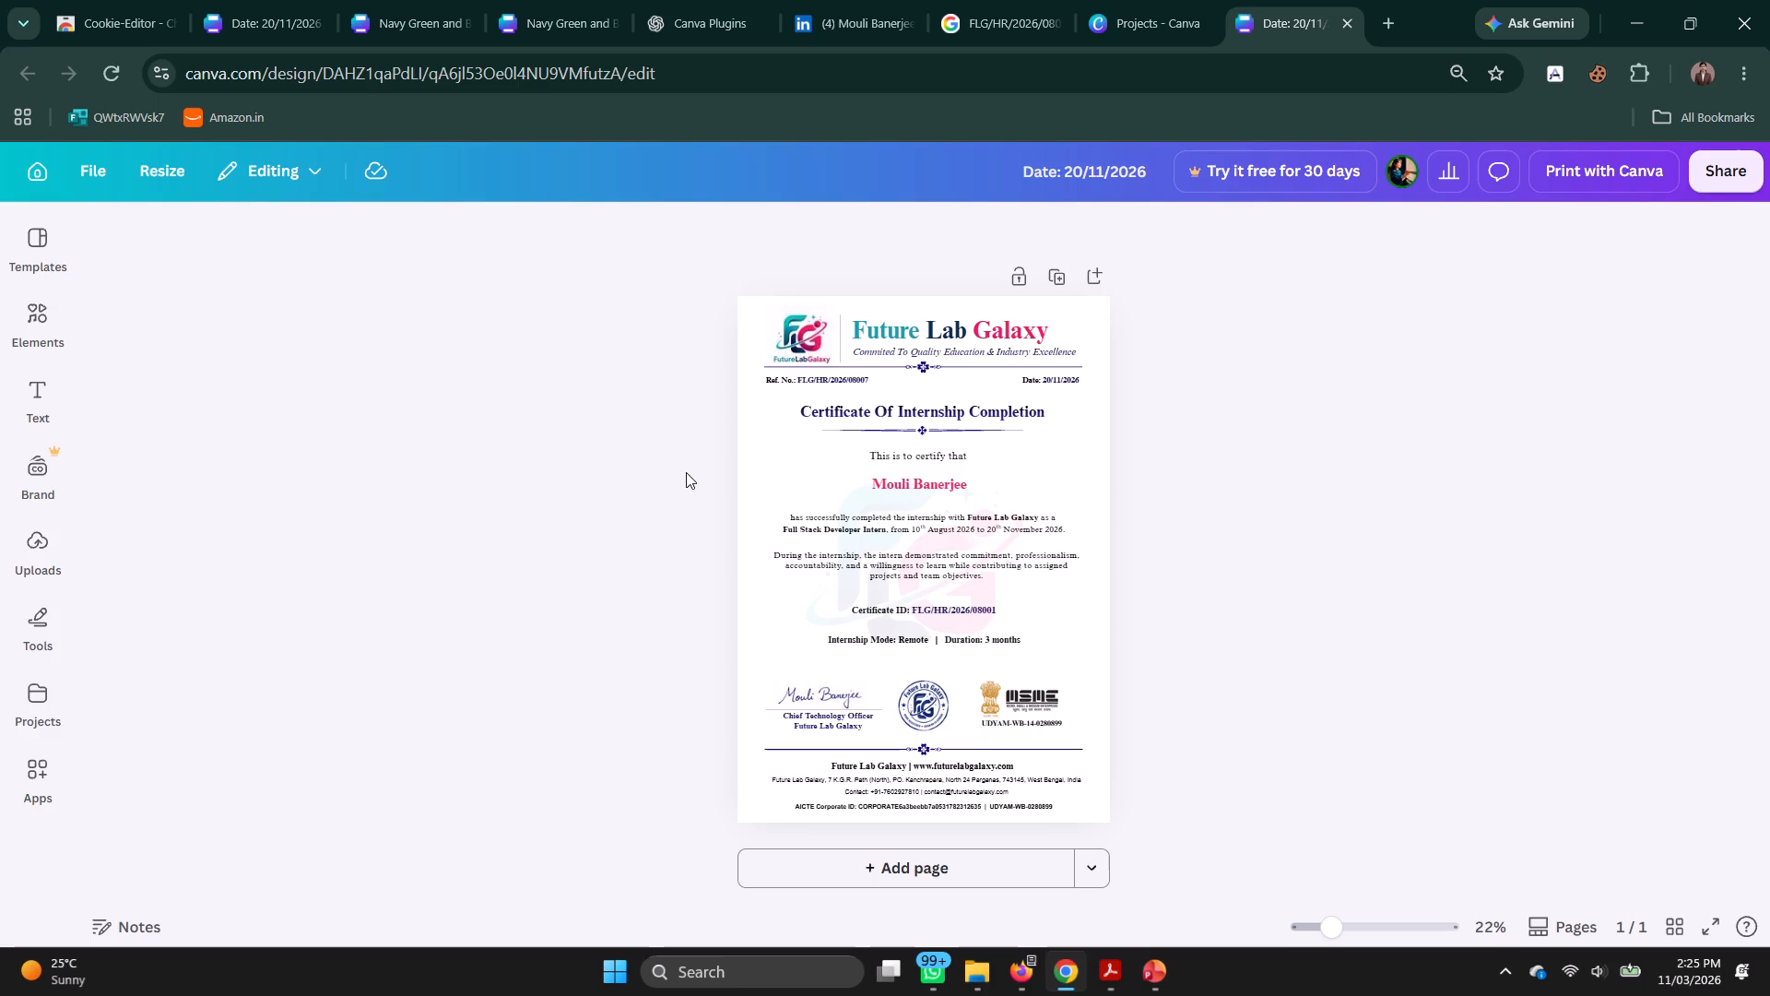
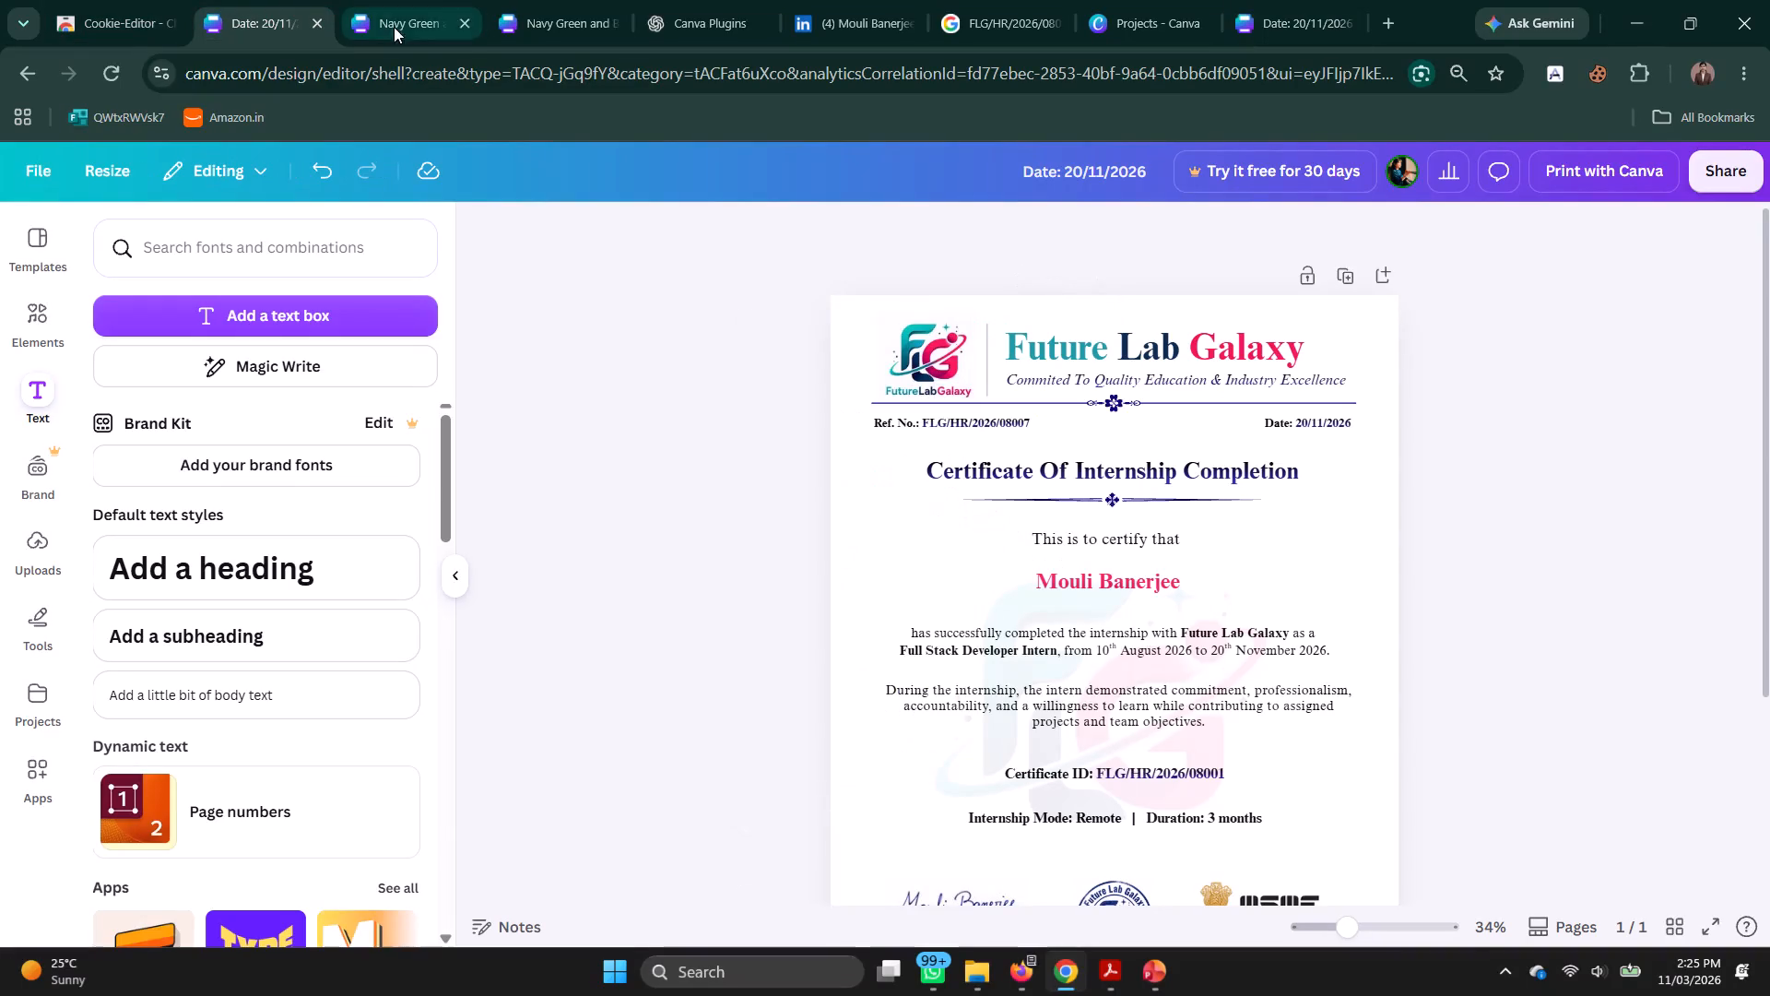
Lock the certificate page against editing.
scroll(1540, 458, down, 1)
scroll(1540, 457, up, 3)
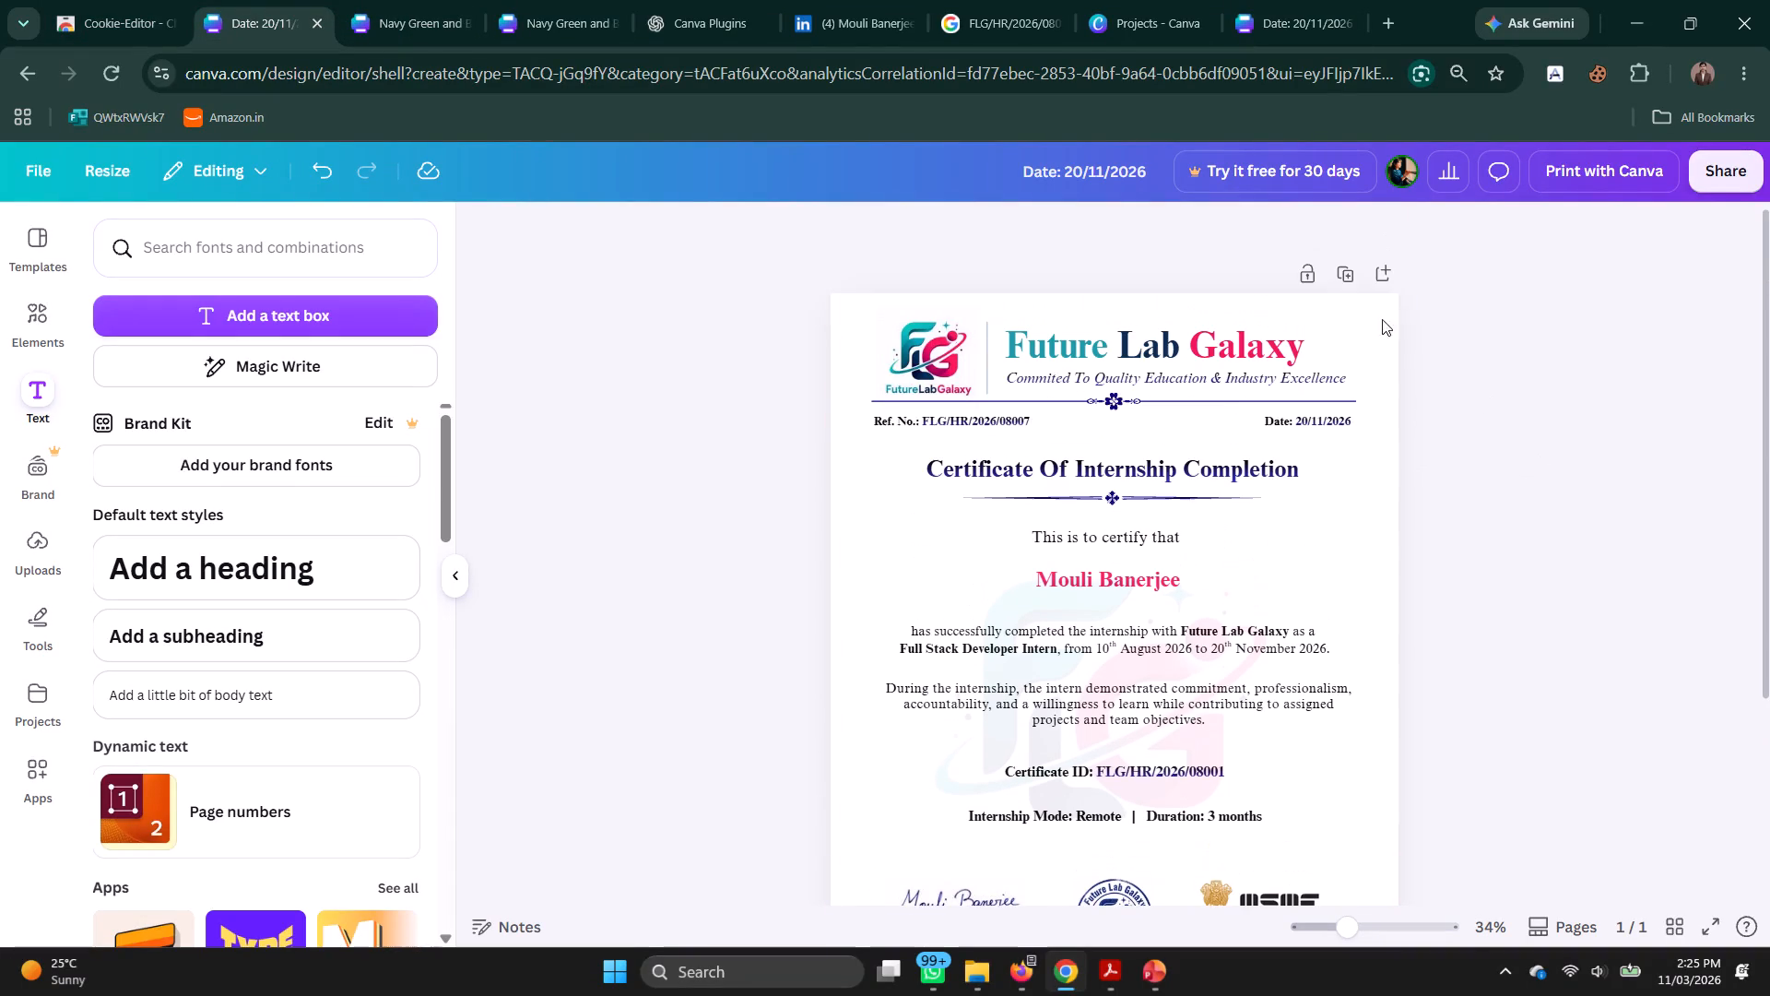
click(1304, 276)
Start a rectangular screen snip with the whole certificate page in view, from the logo header to the footer.
scroll(1569, 392, down, 2)
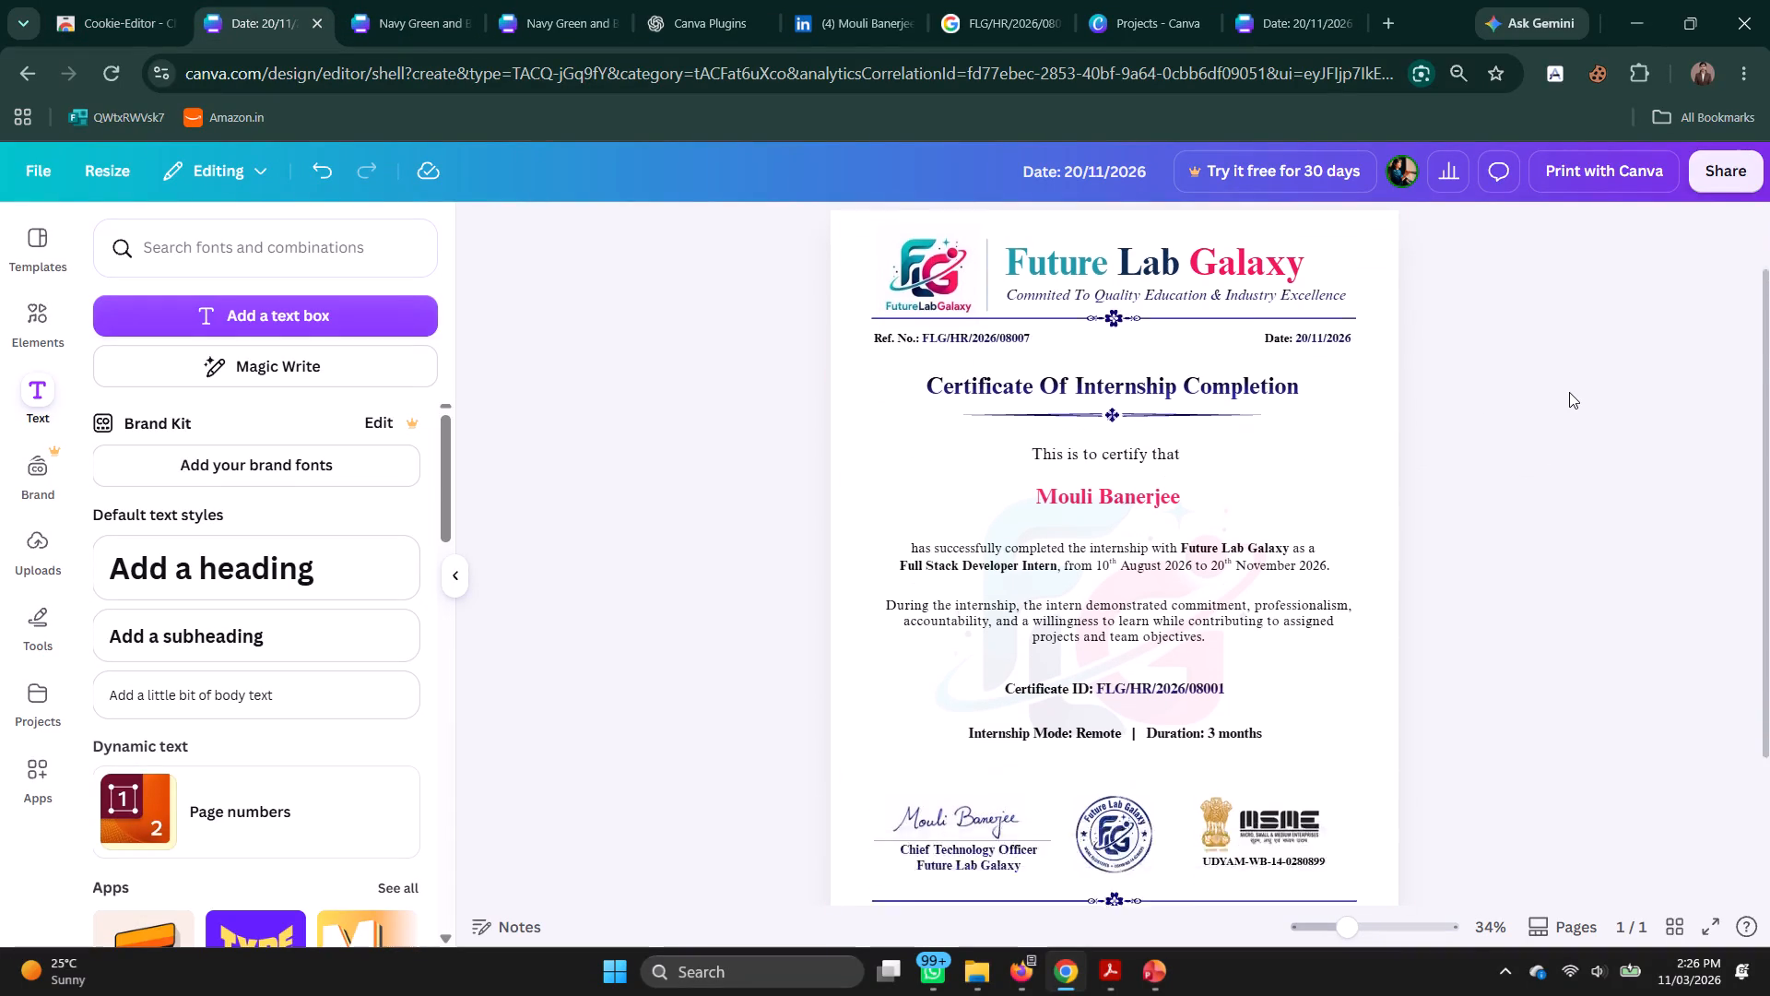
key(ctrl+minus)
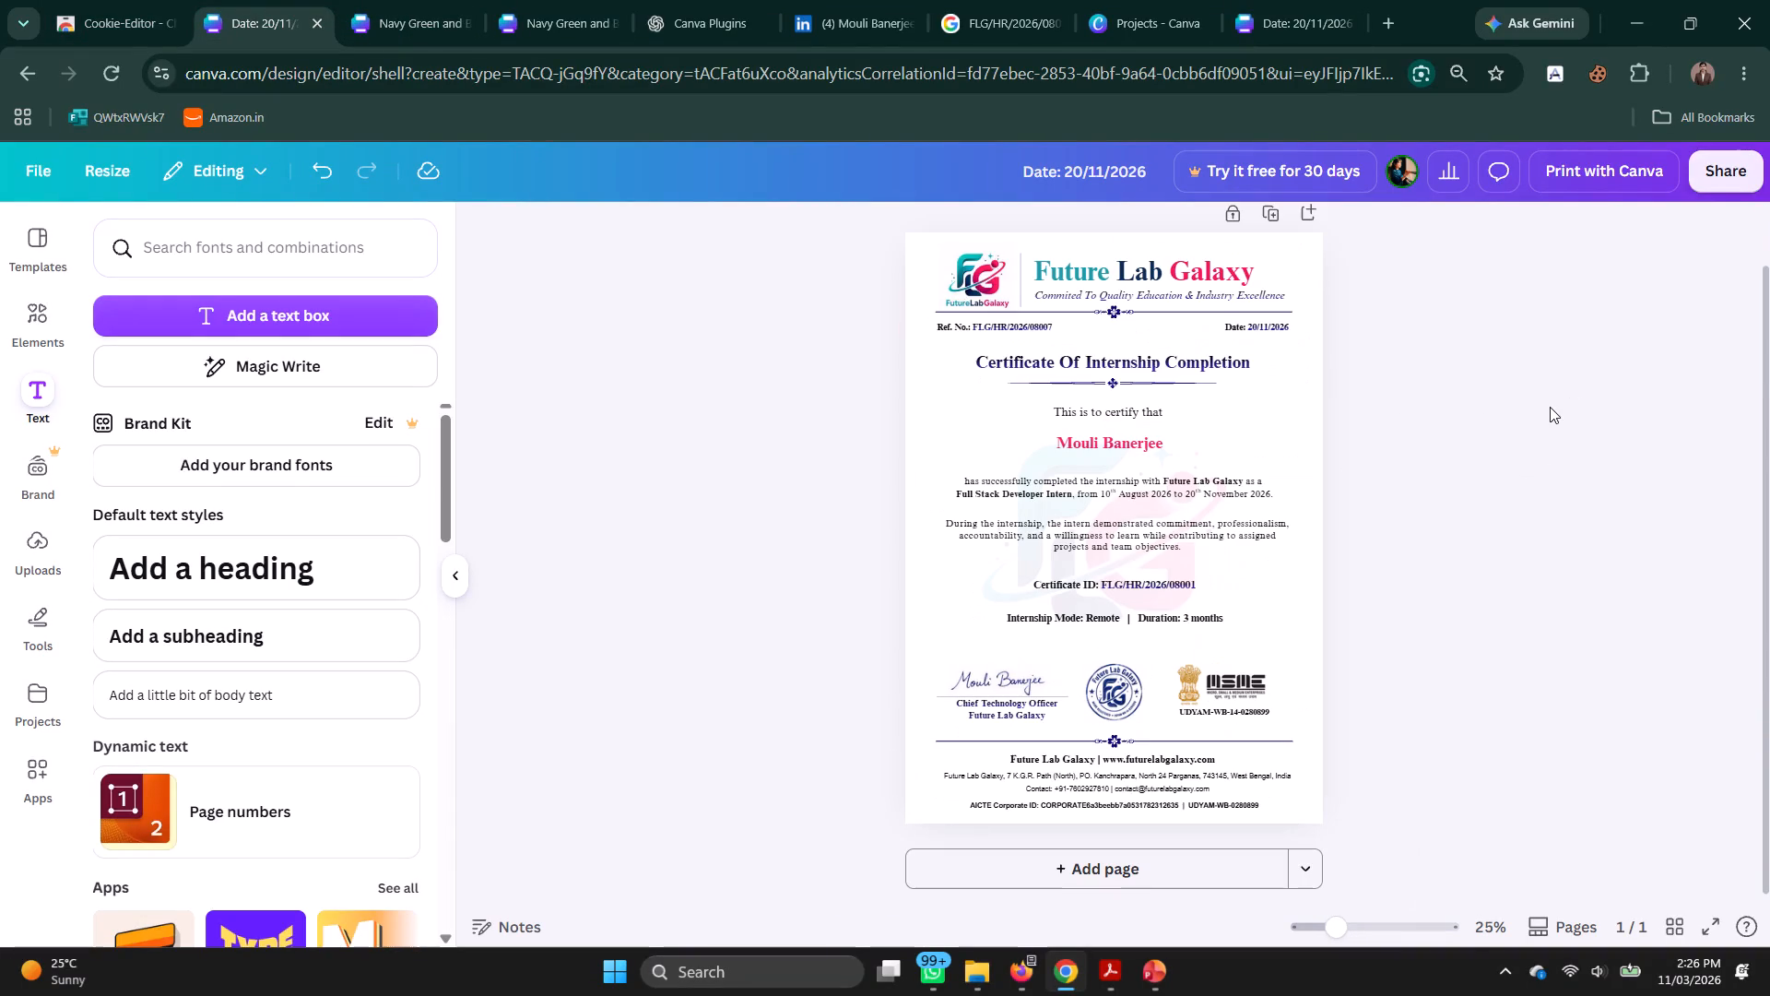
key(Delete)
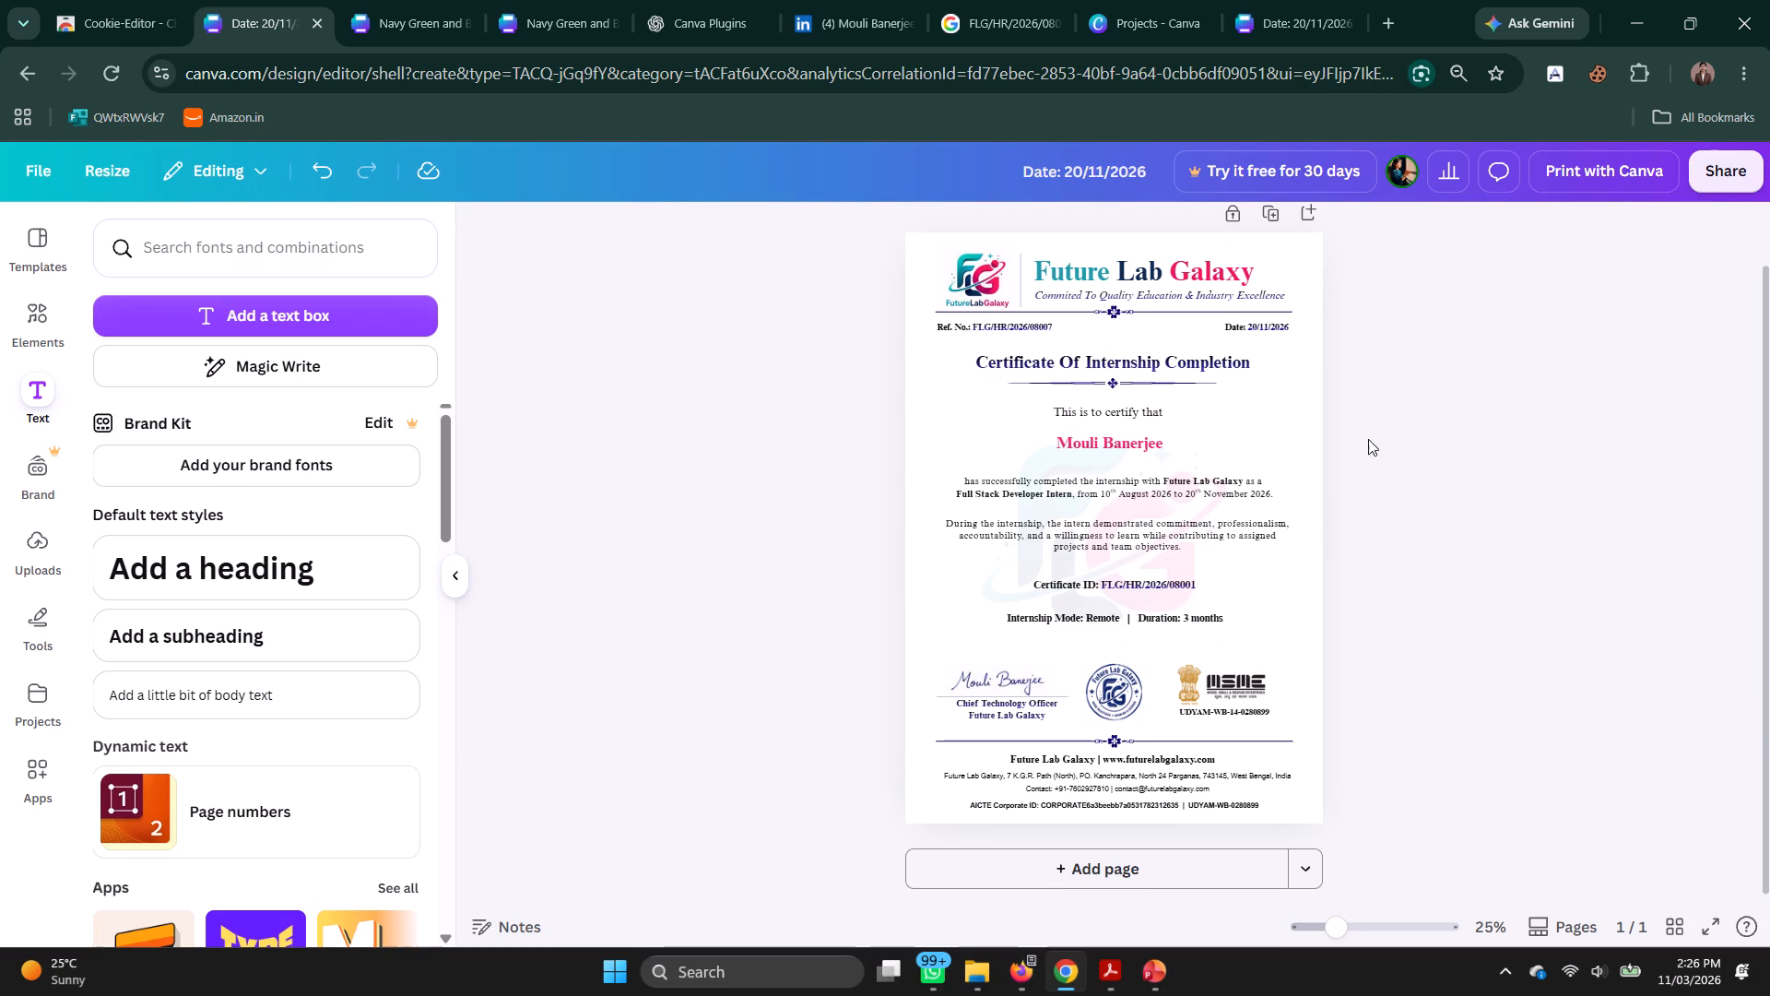
key(Print)
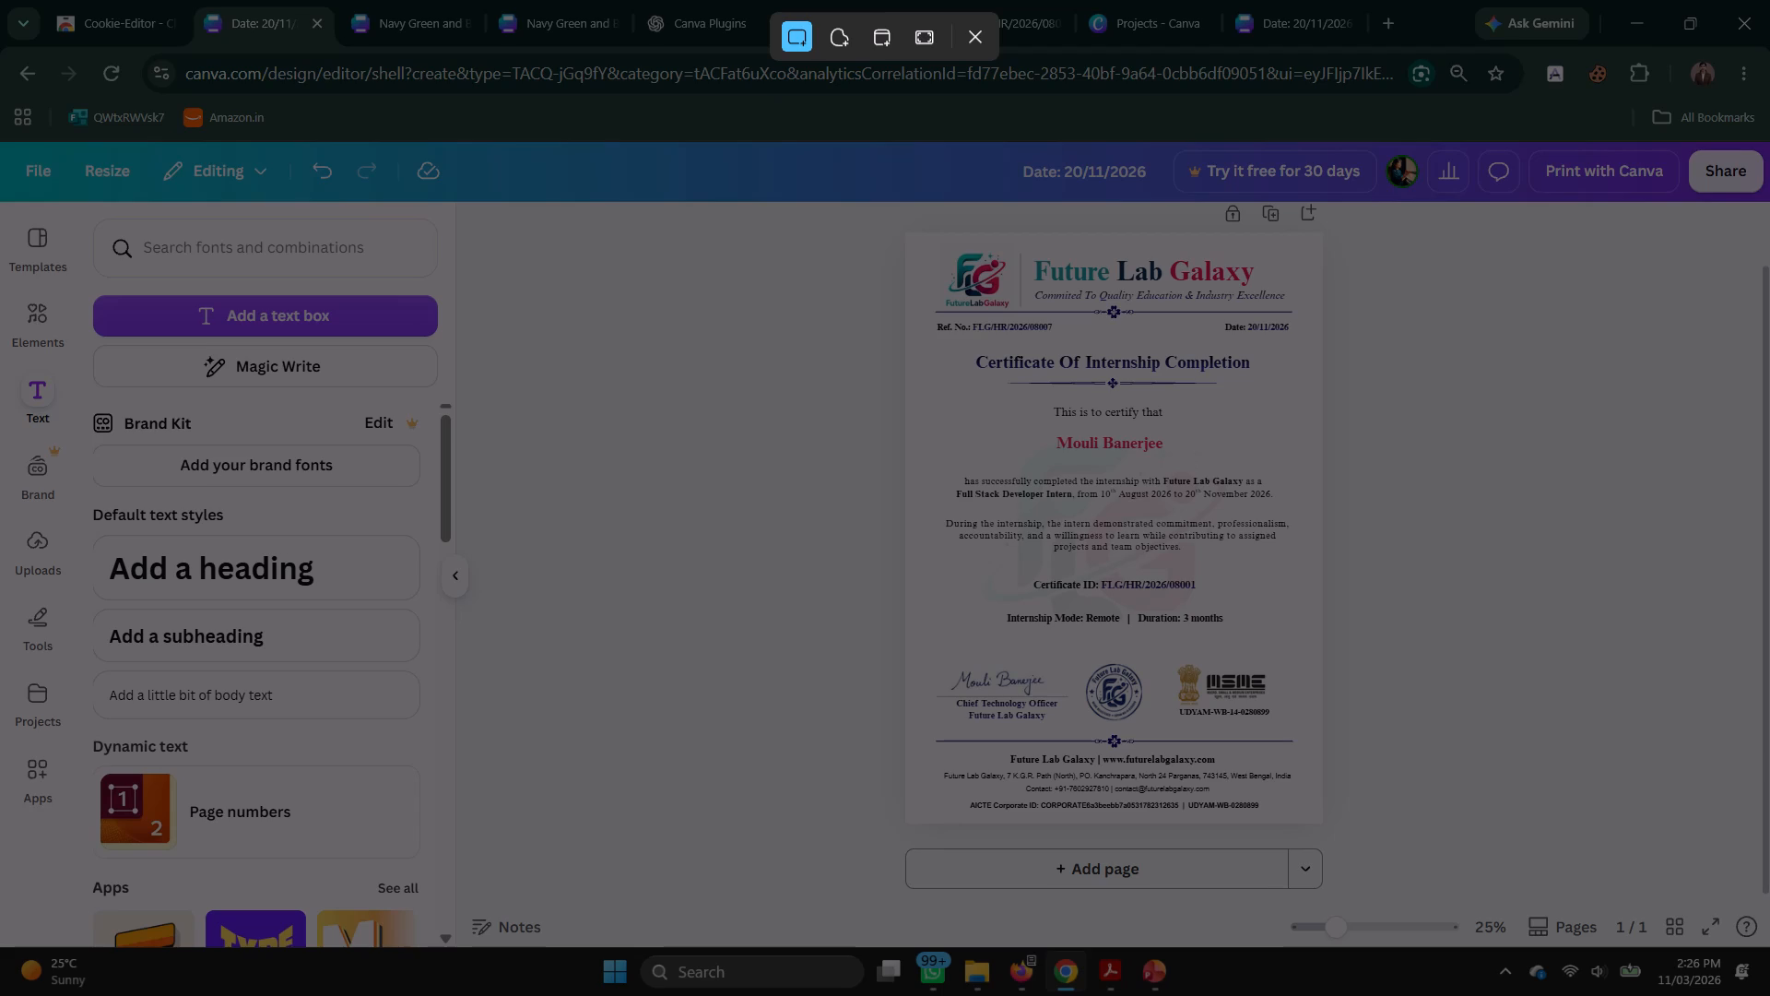
Capture a rectangular screenshot of the whole certificate page, from its header logo down to the footer's registration line.
drag(900, 228, 1010, 415)
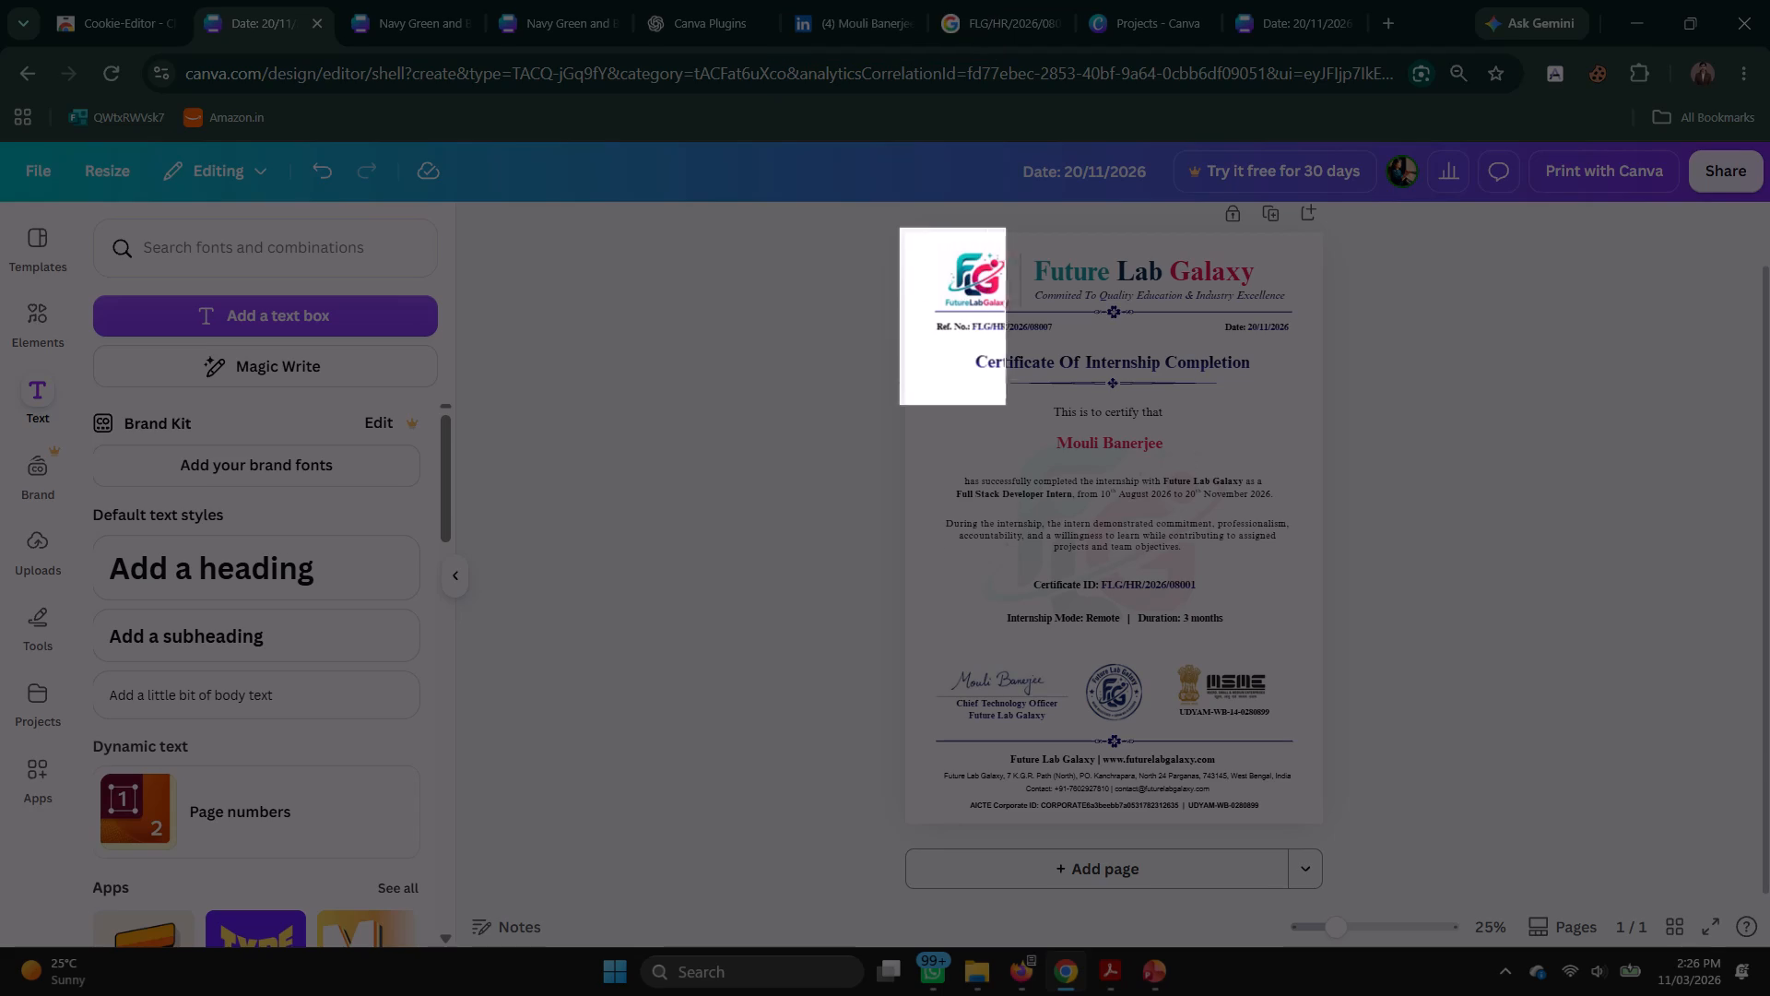
drag(1010, 415, 1331, 836)
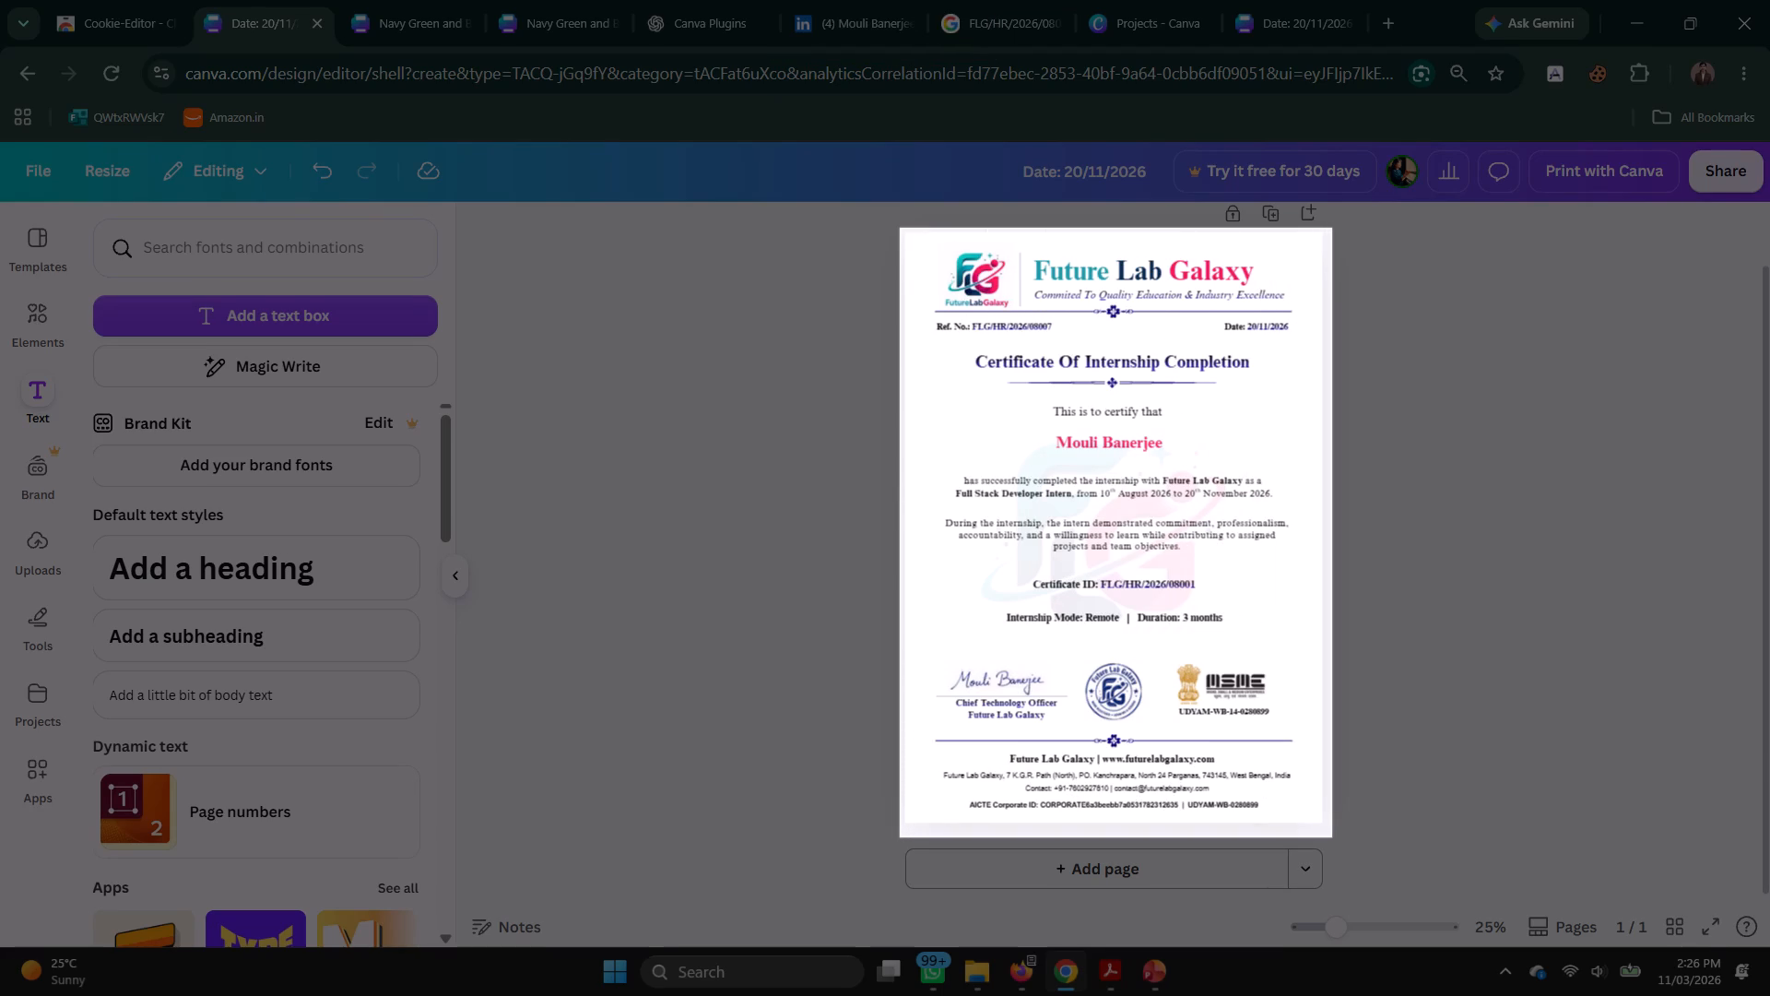
drag(1331, 836, 1327, 825)
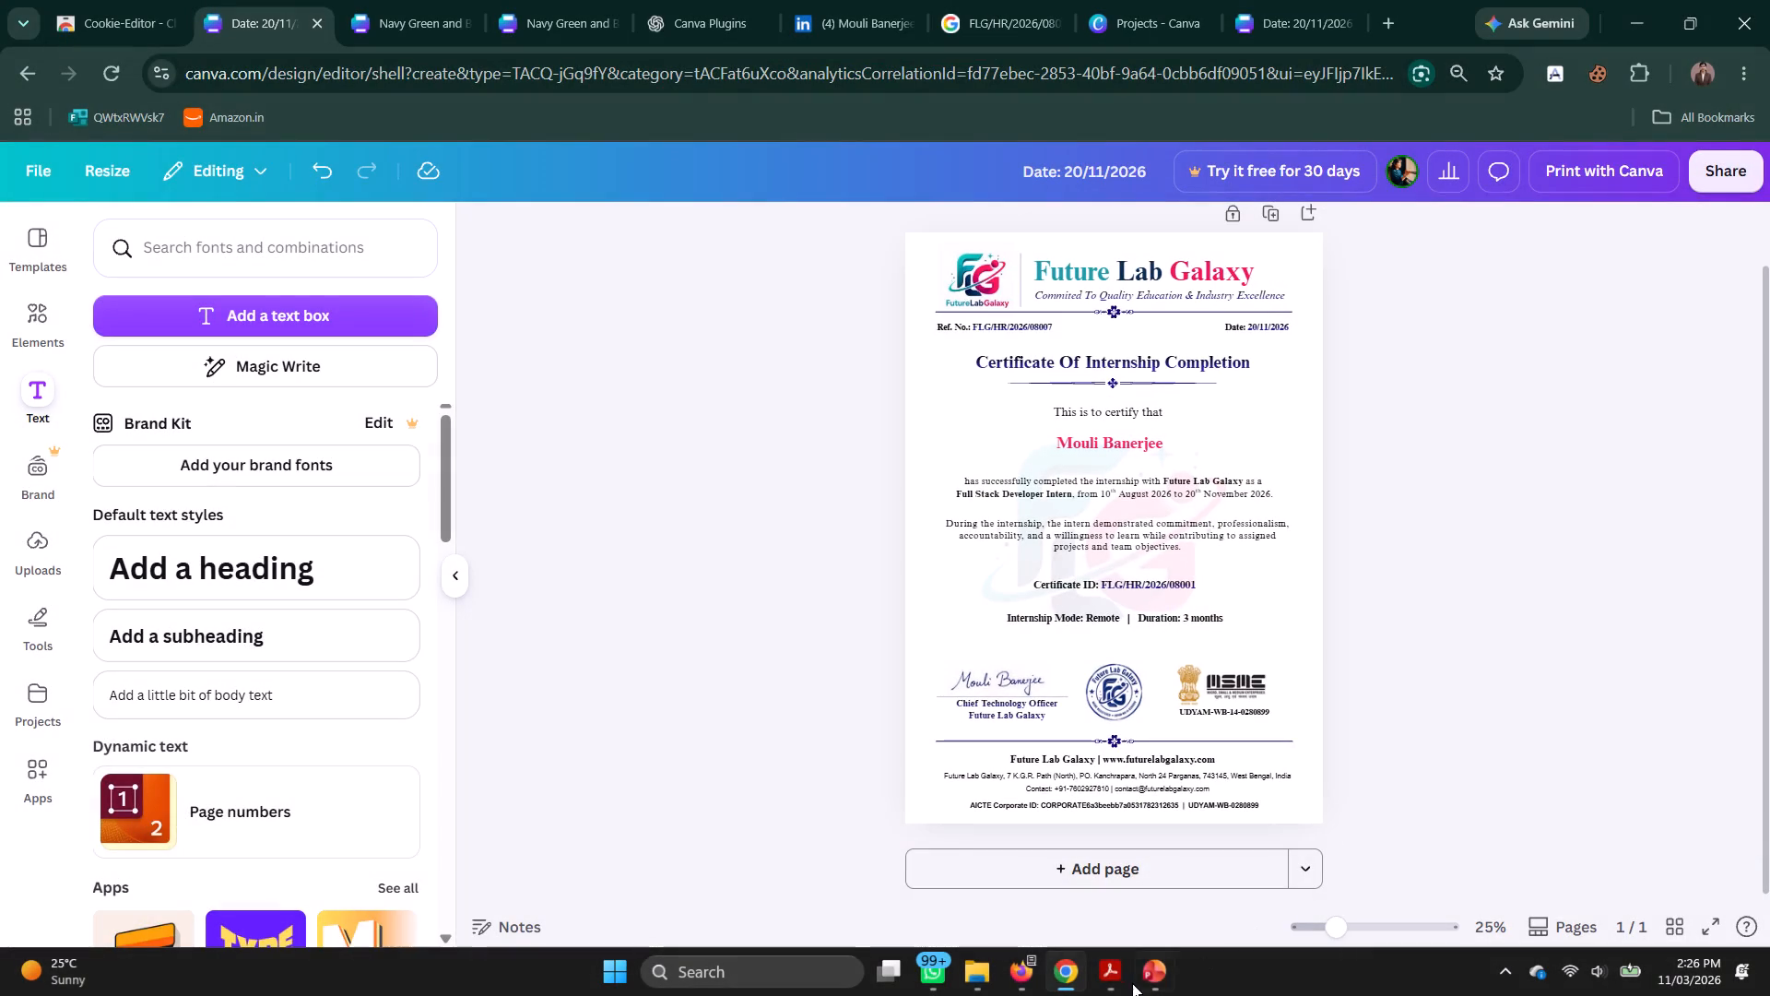
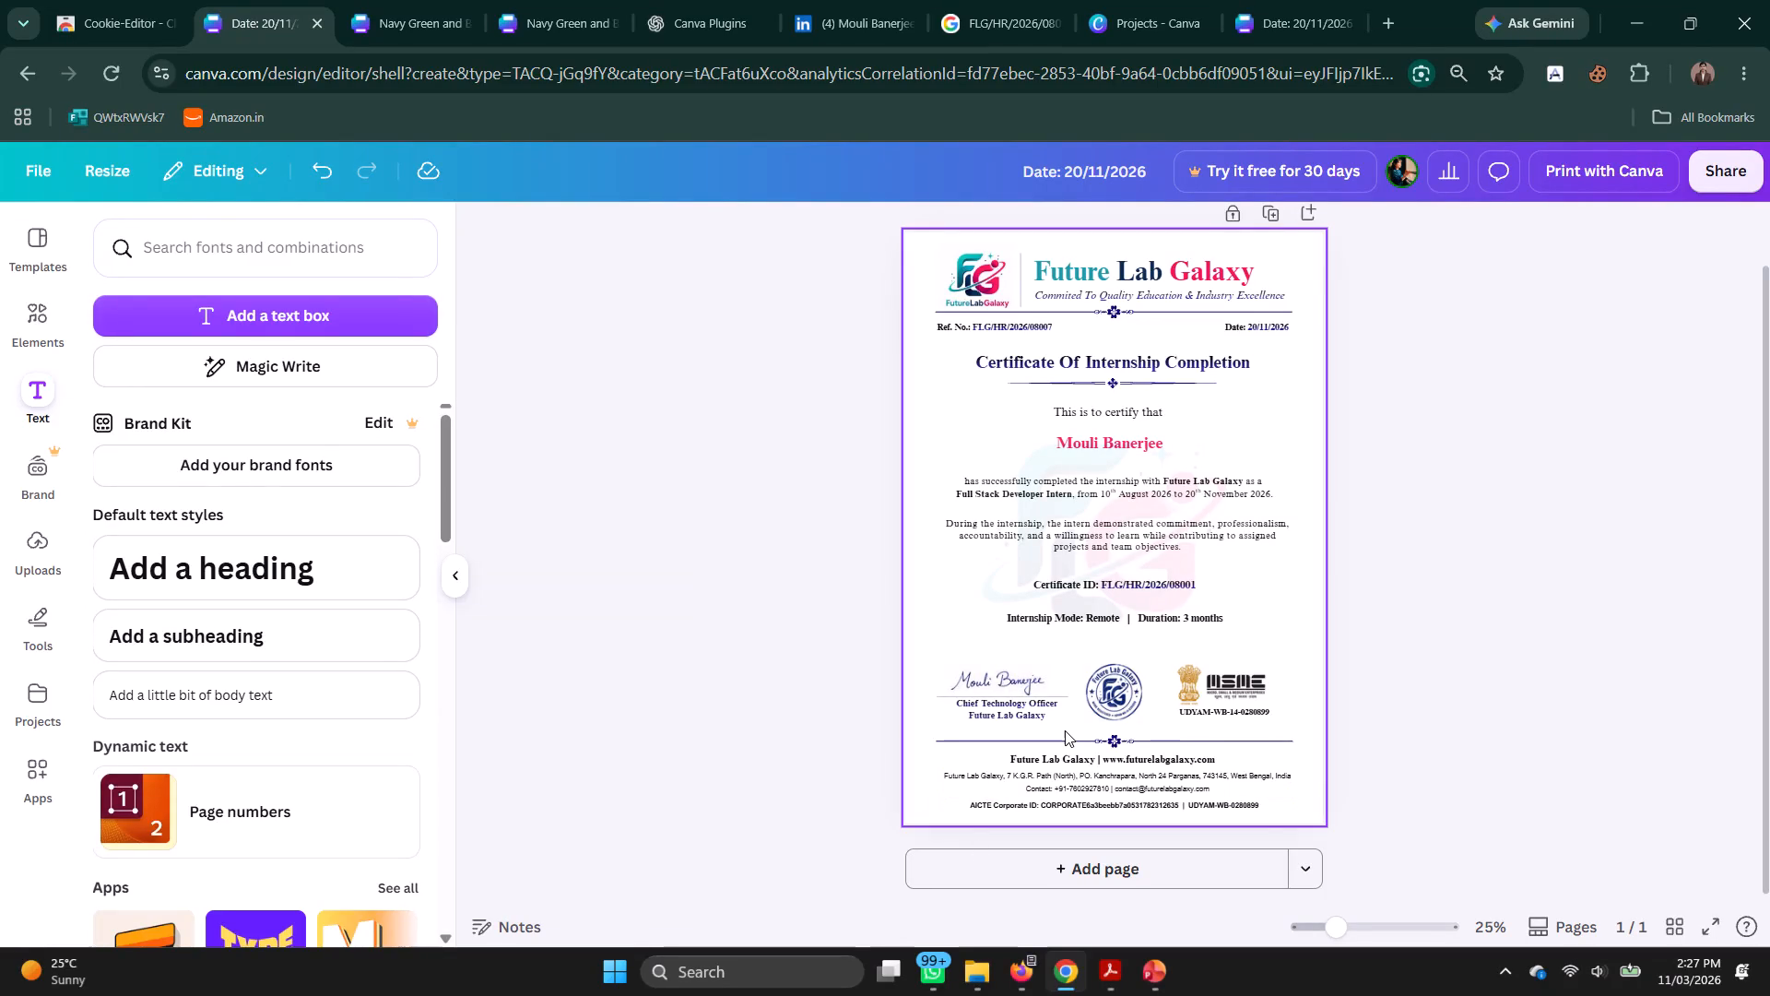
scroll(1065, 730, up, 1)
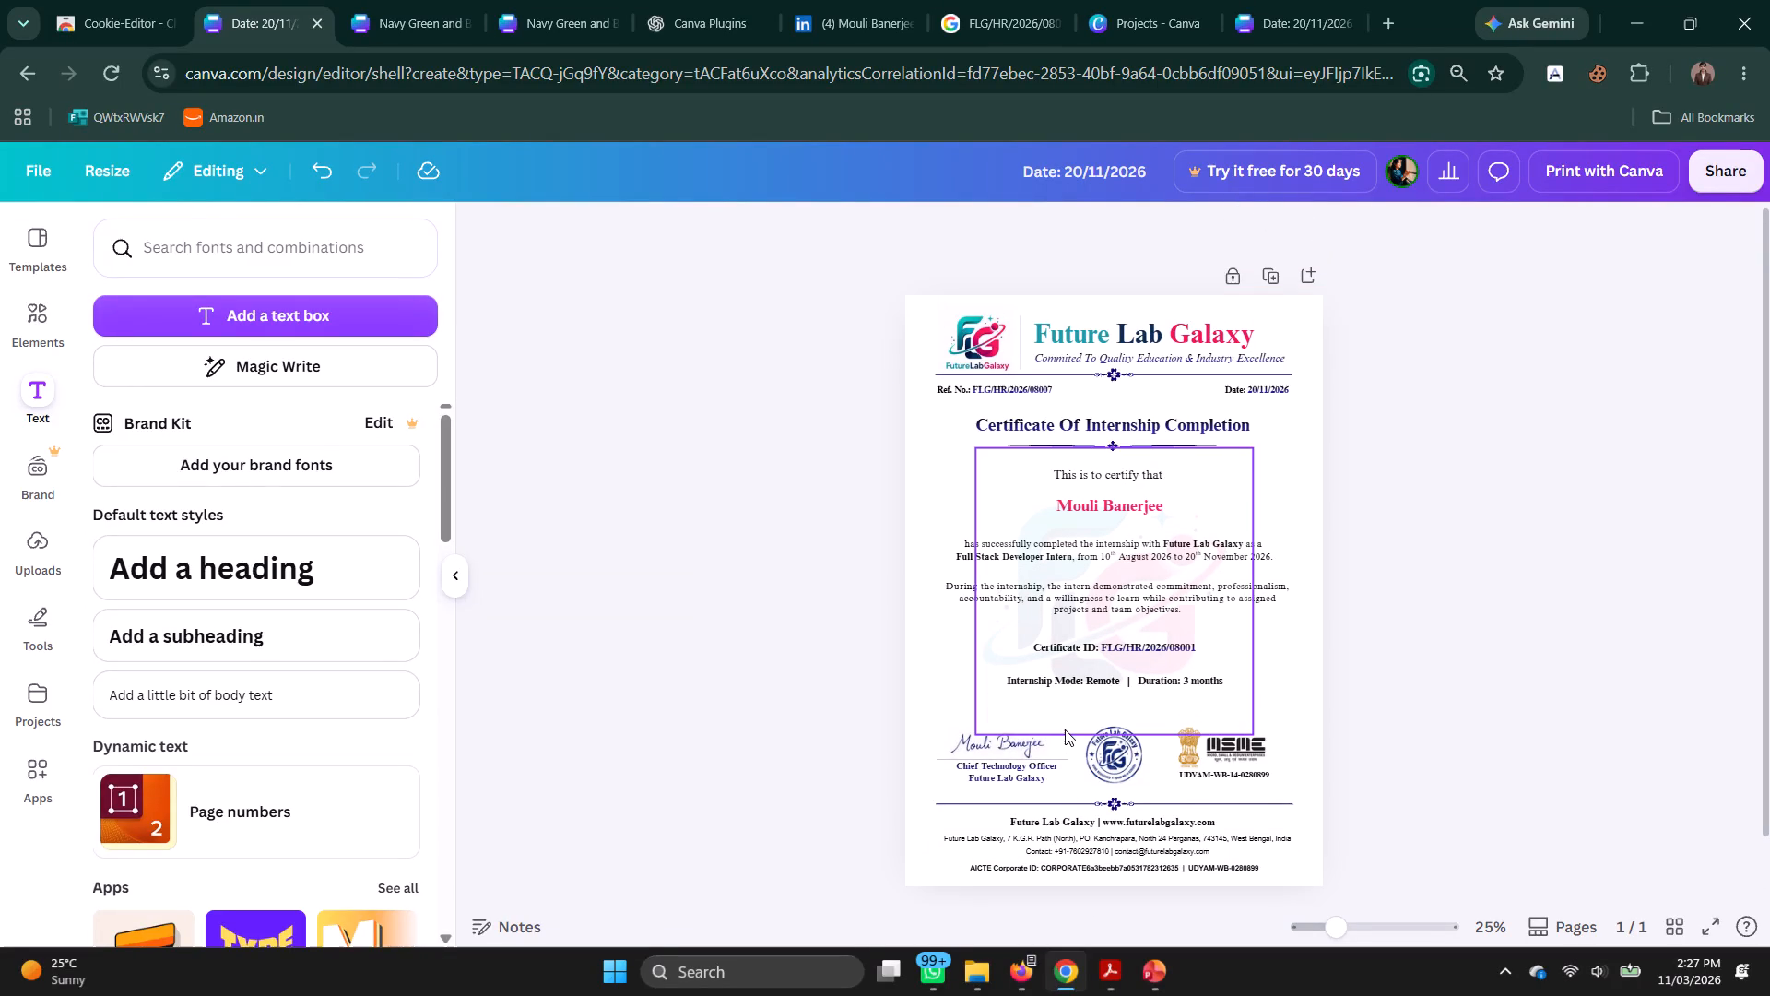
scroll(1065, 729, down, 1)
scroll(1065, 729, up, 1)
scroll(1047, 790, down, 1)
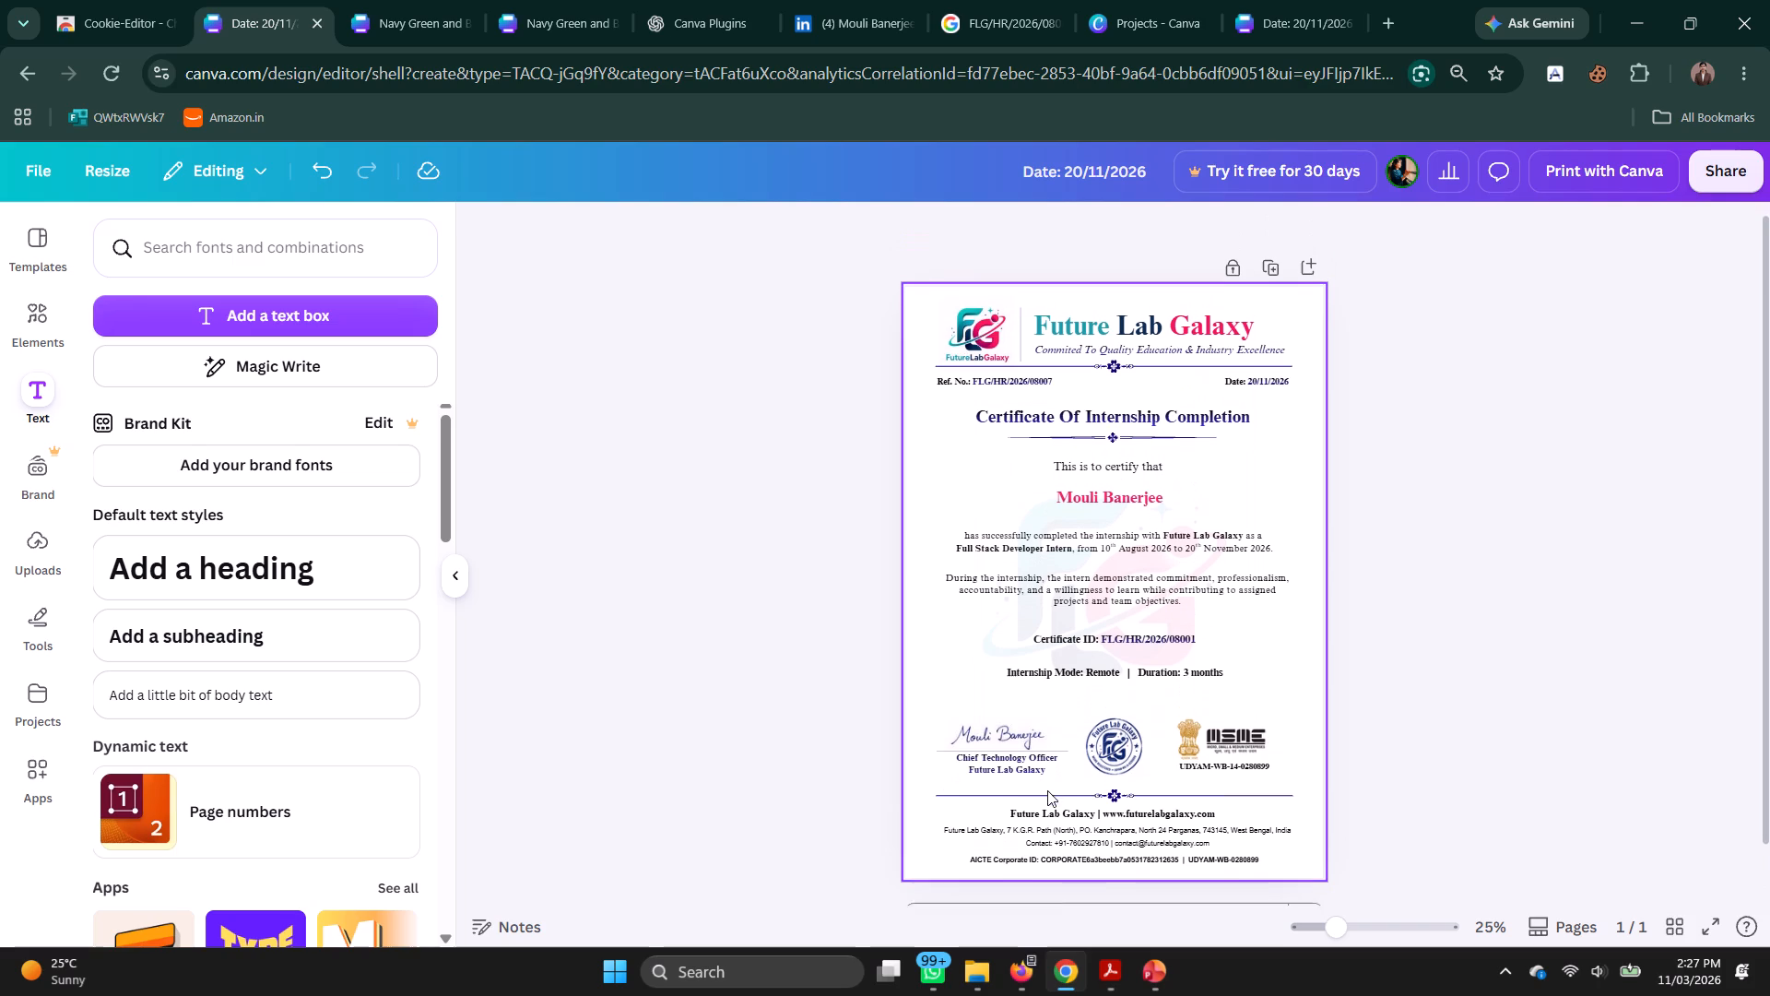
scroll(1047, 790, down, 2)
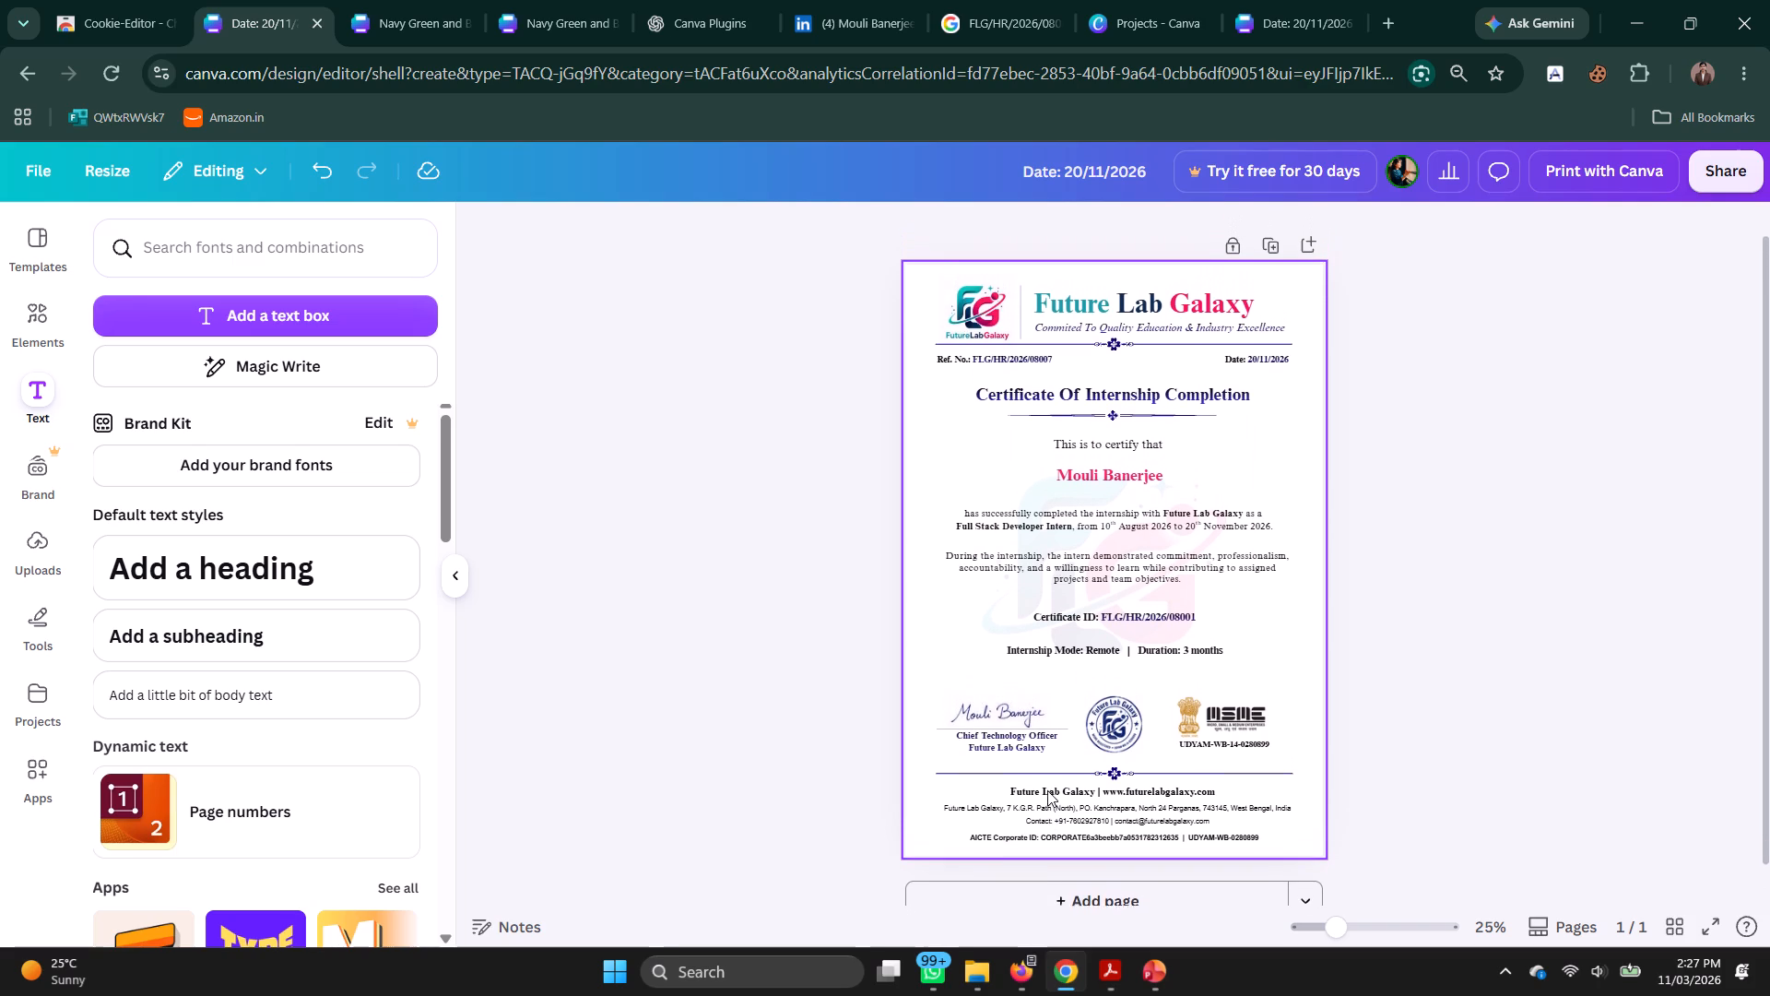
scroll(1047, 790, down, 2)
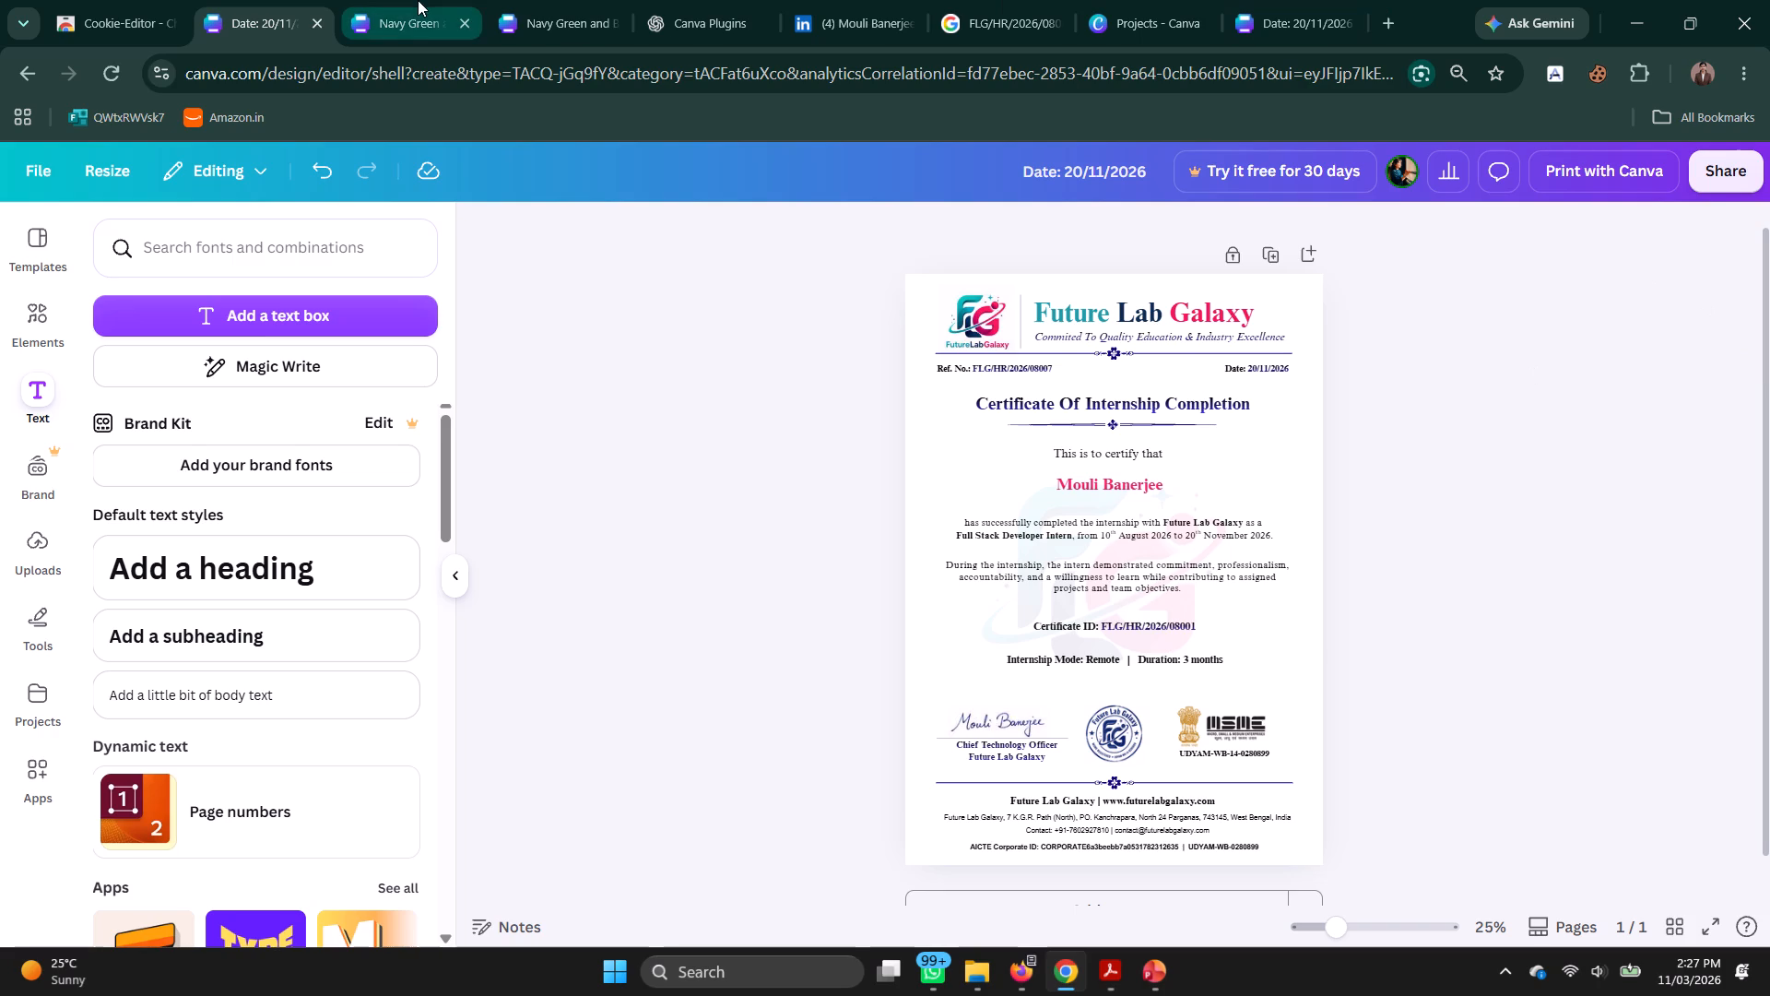
Close the browser window containing the finished certificate design.
click(1769, 0)
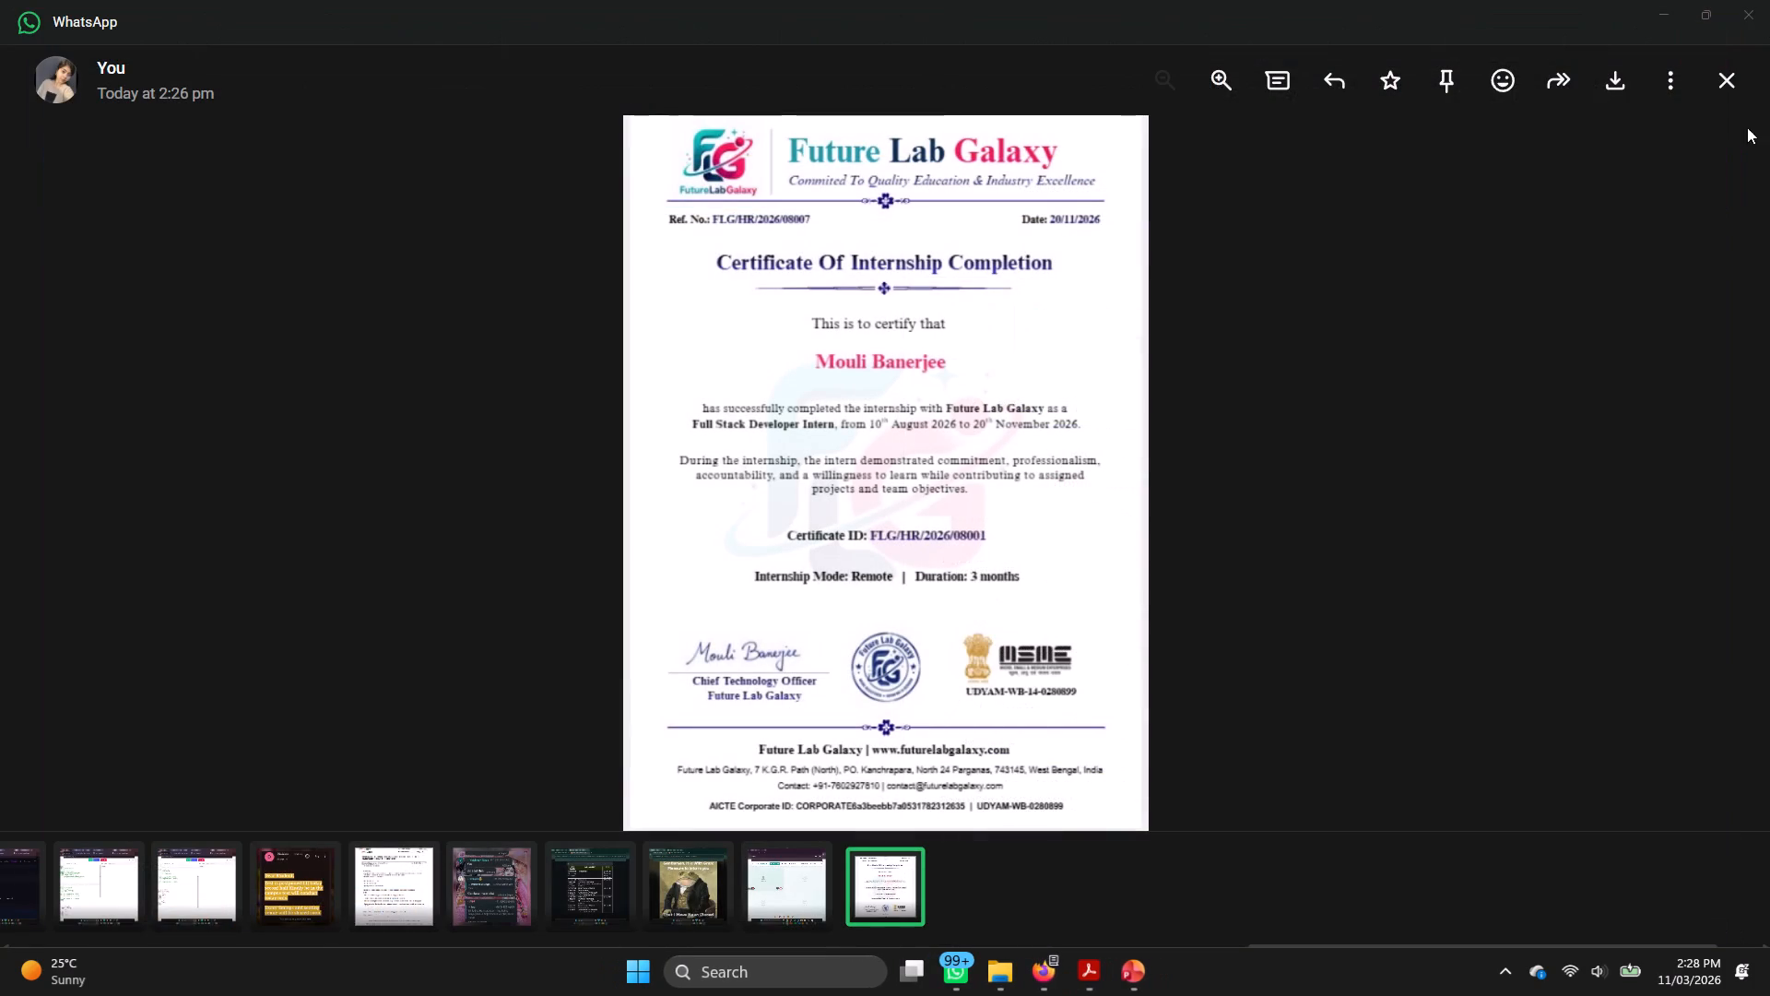
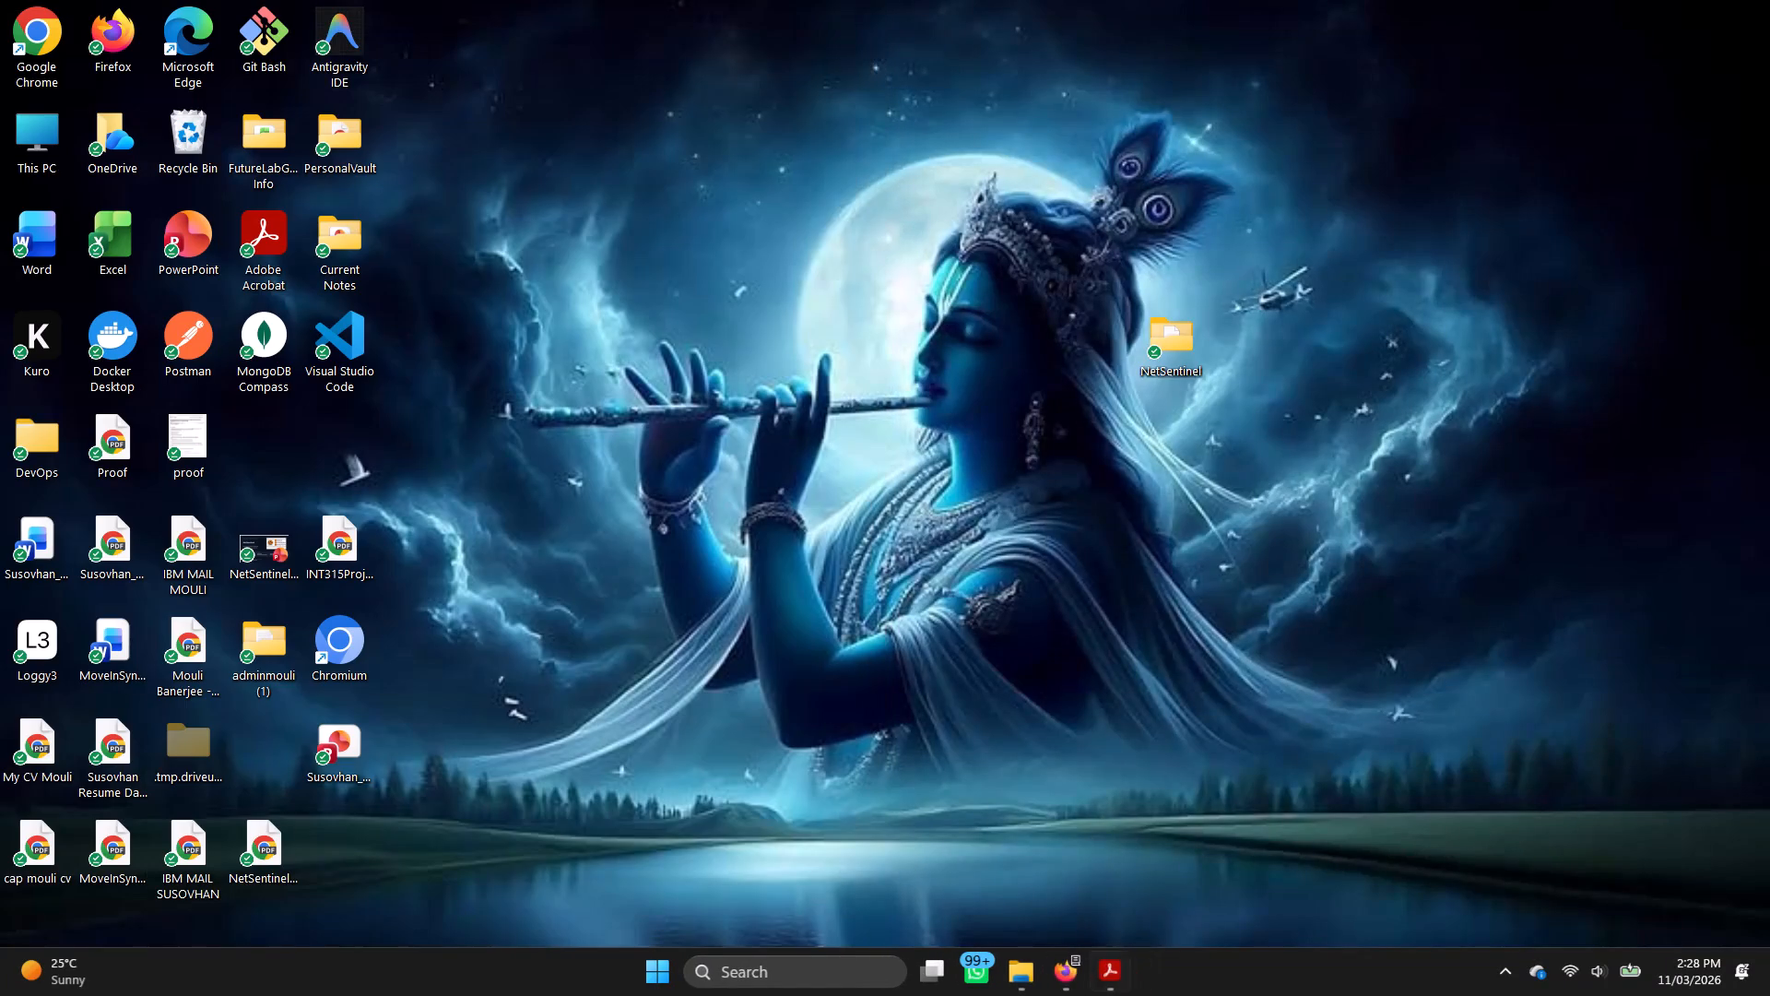
Close the remaining open windows of Adobe Acrobat, Firefox and File Explorer.
click(1098, 970)
click(1749, 11)
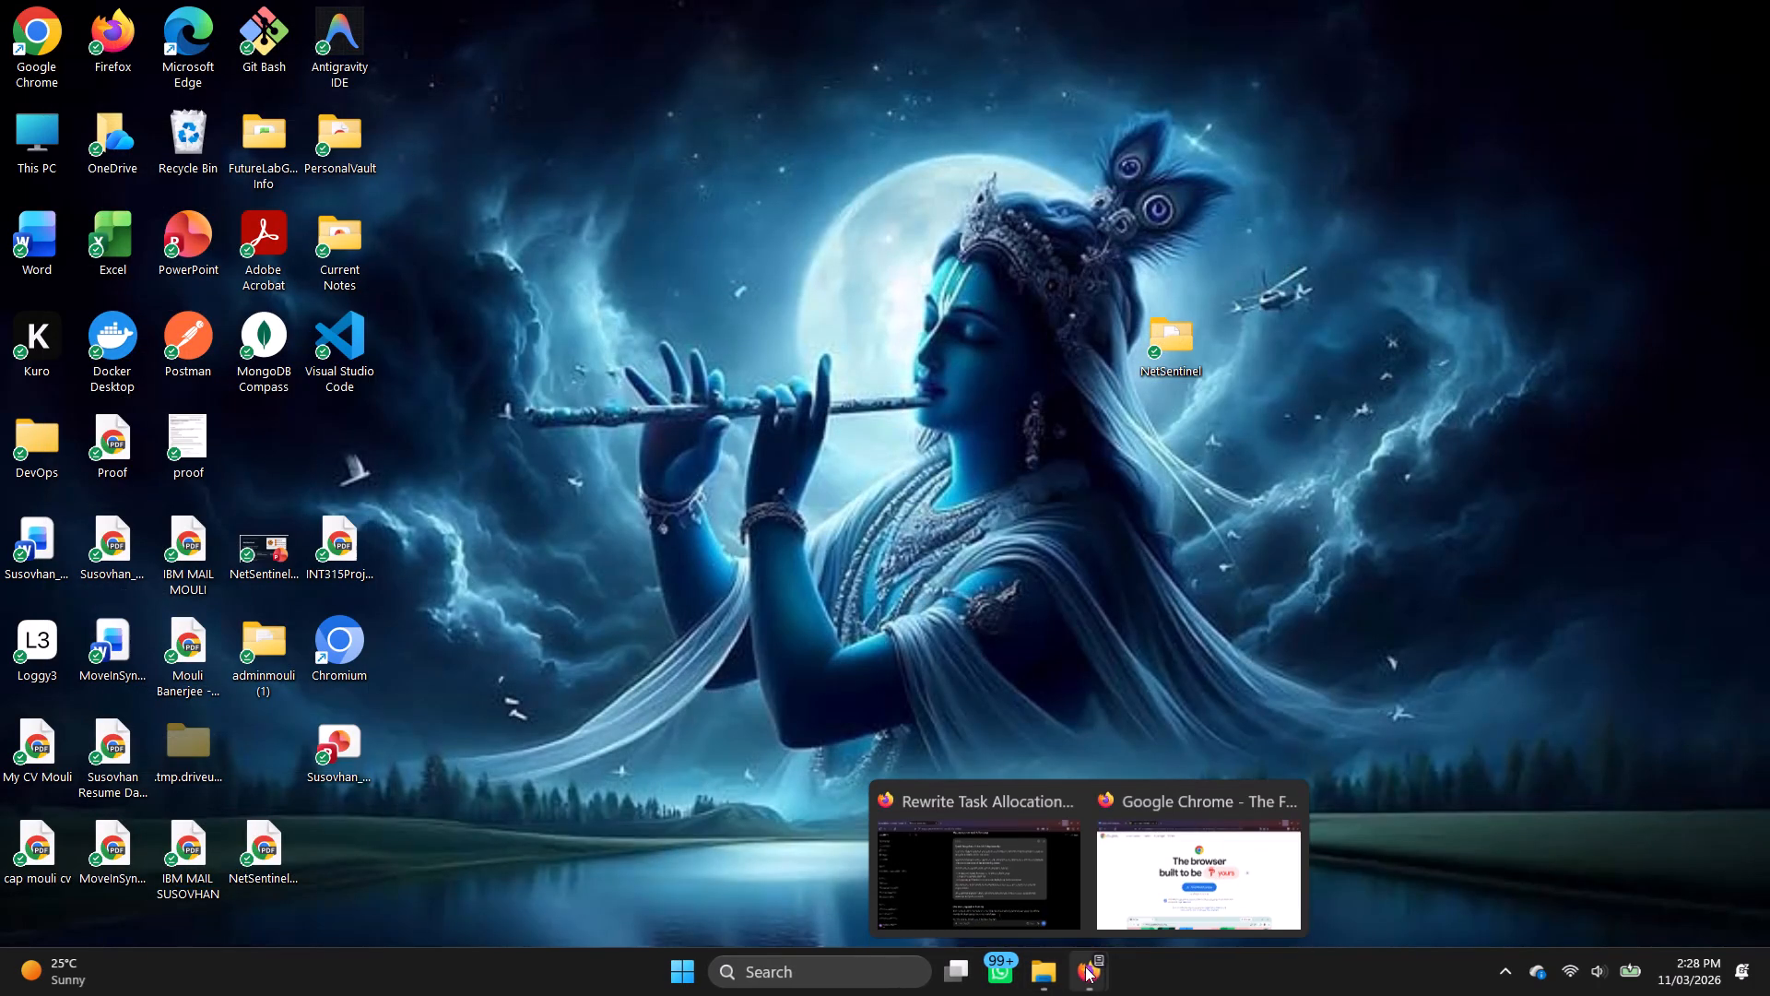
right_click(1085, 966)
click(1097, 918)
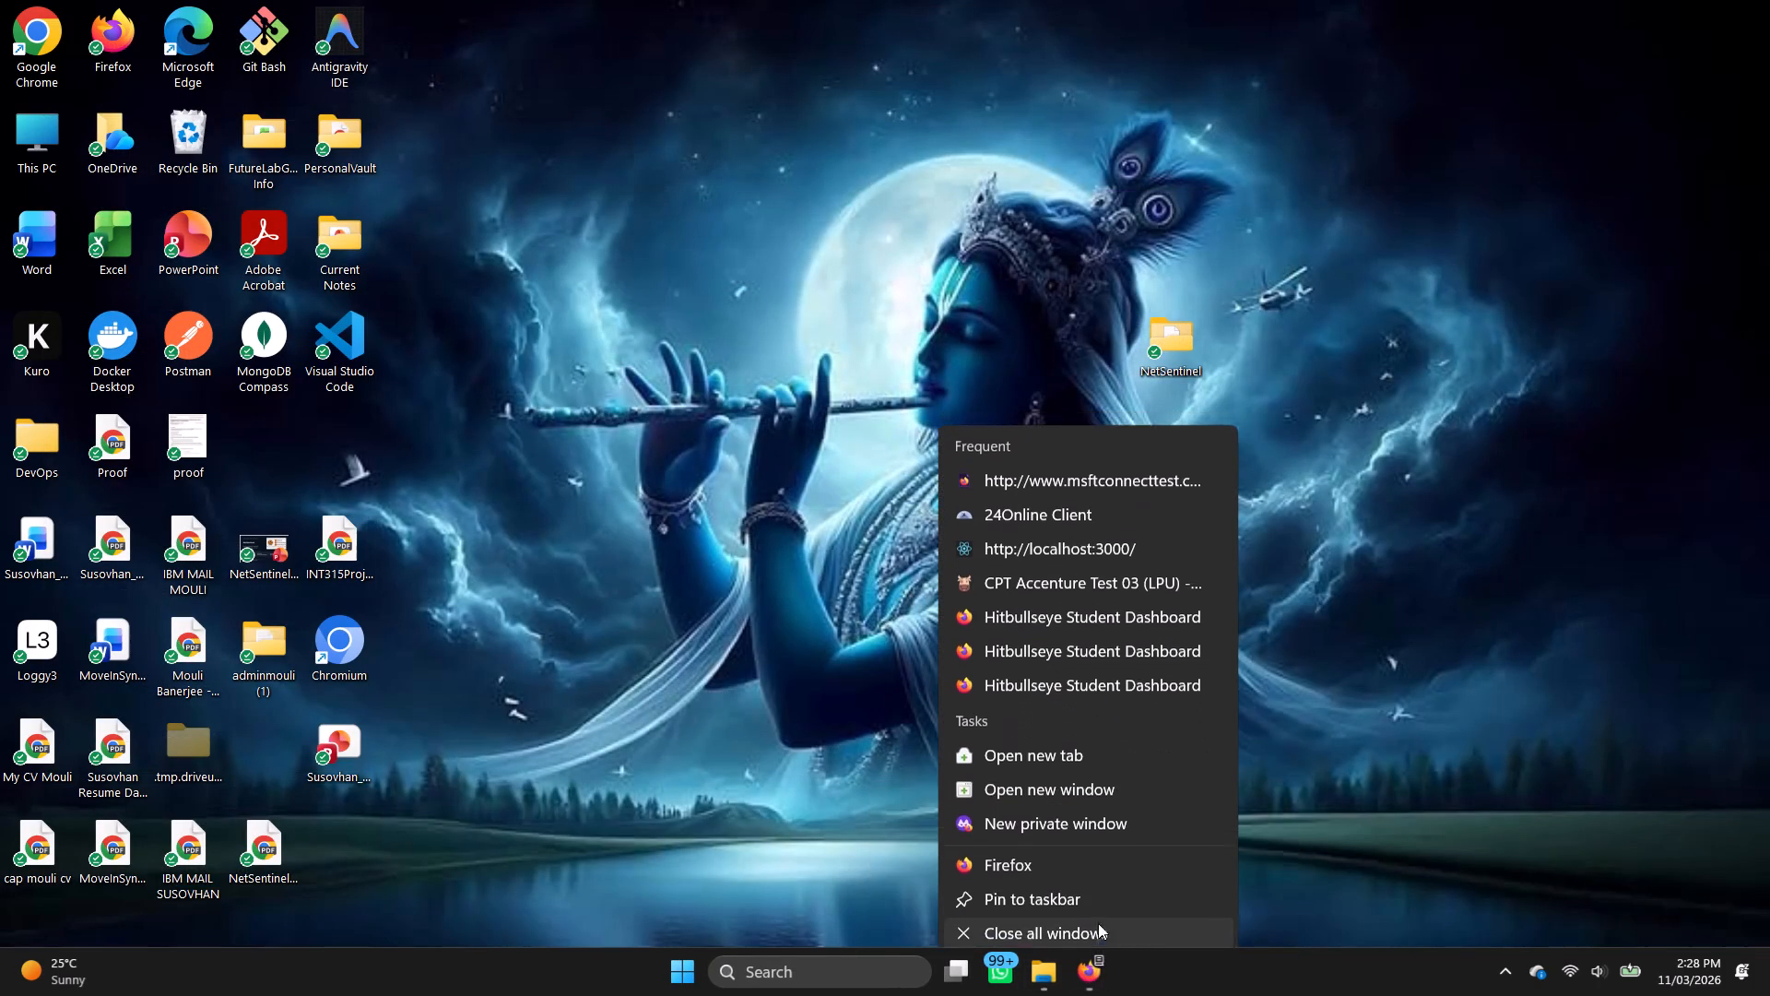
click(1077, 977)
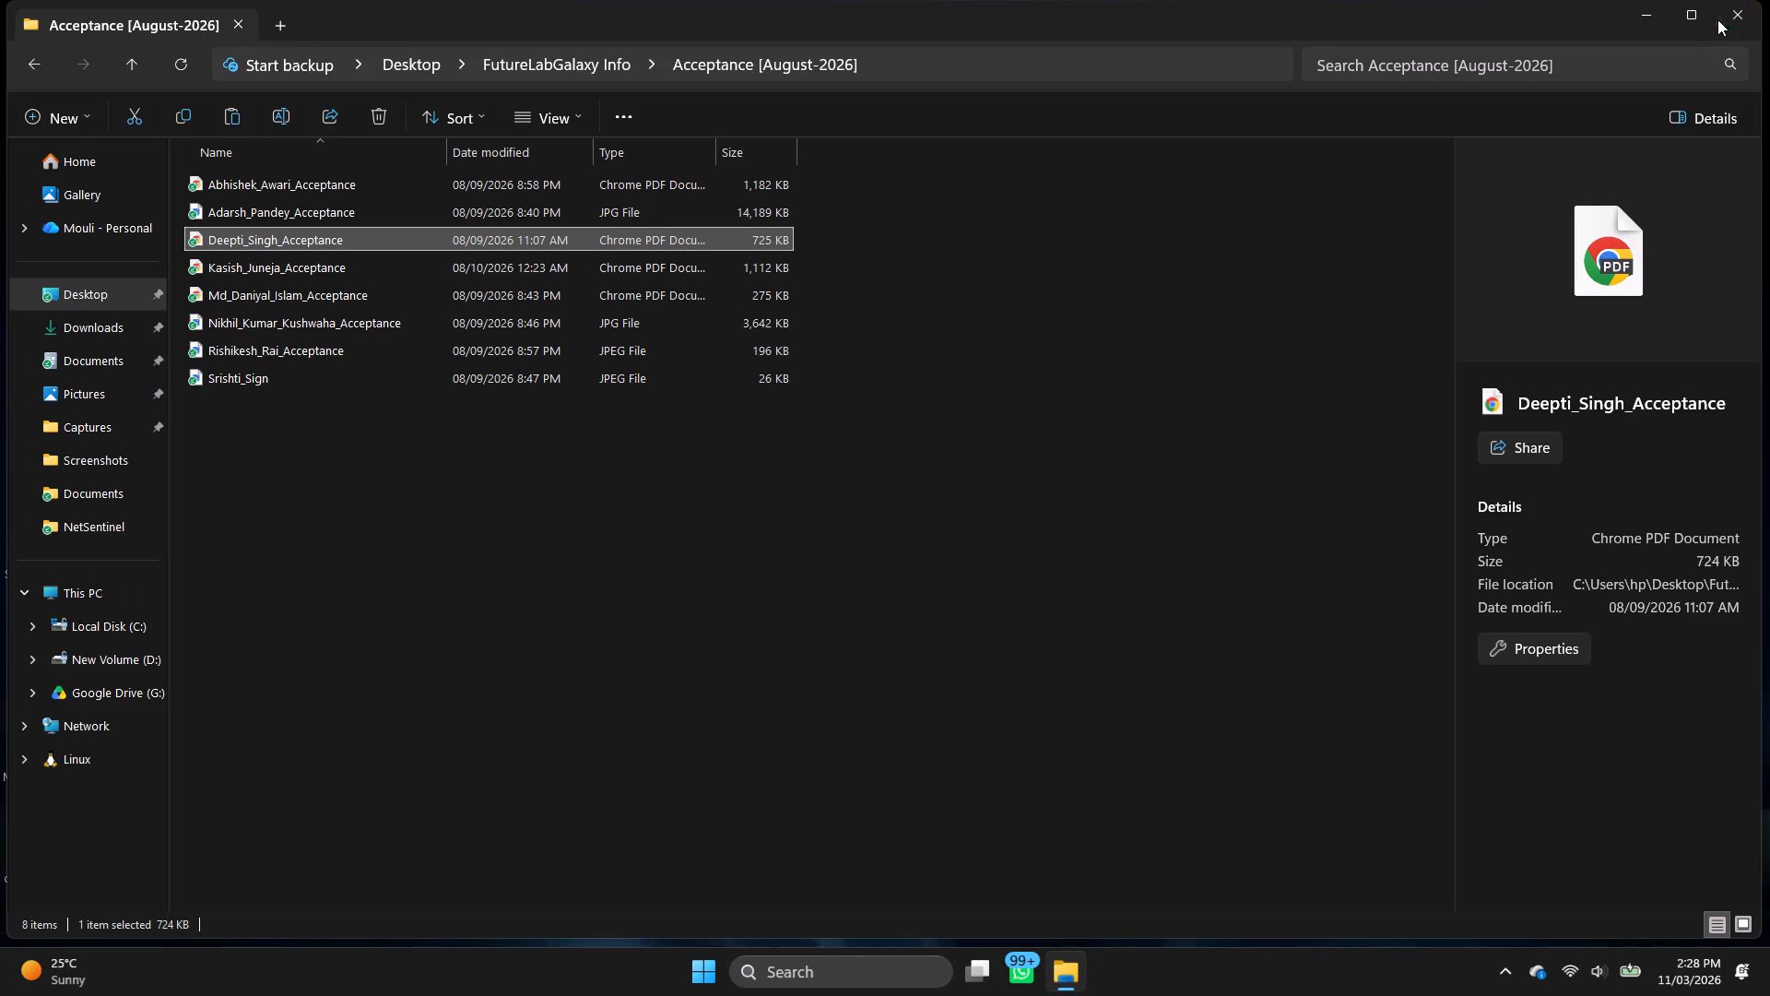
click(1723, 13)
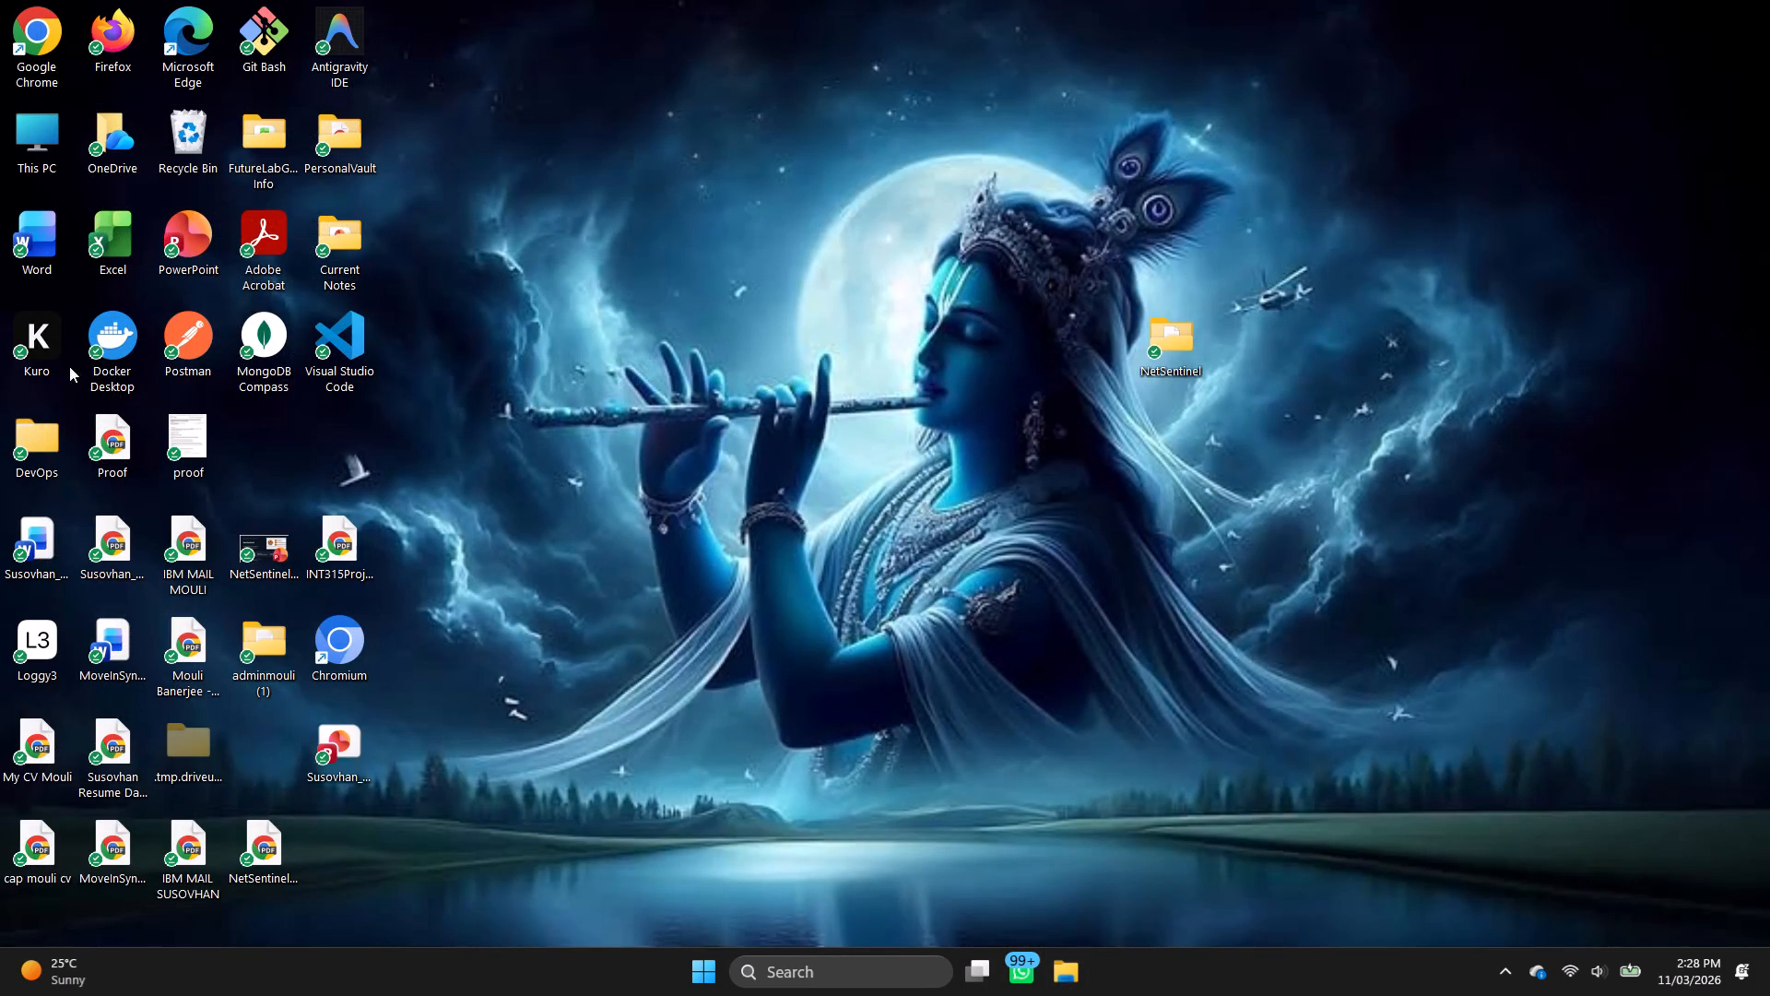
Launch the Kuro application from the desktop.
double_click(42, 343)
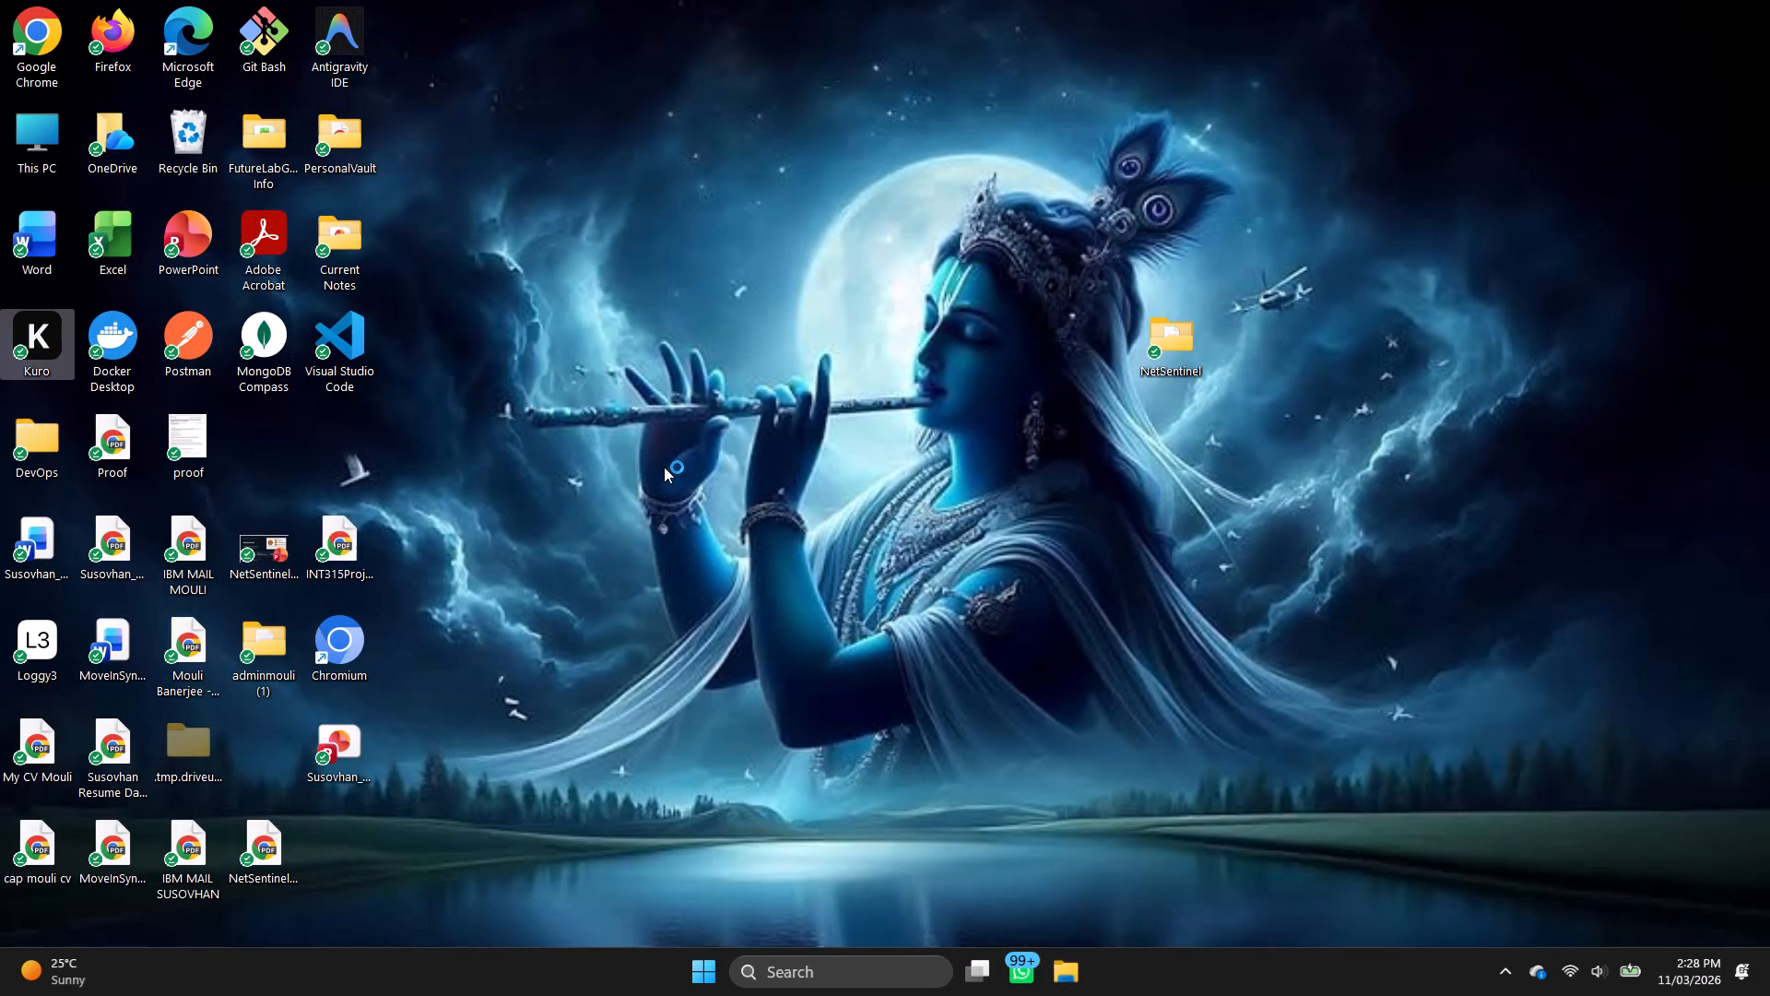